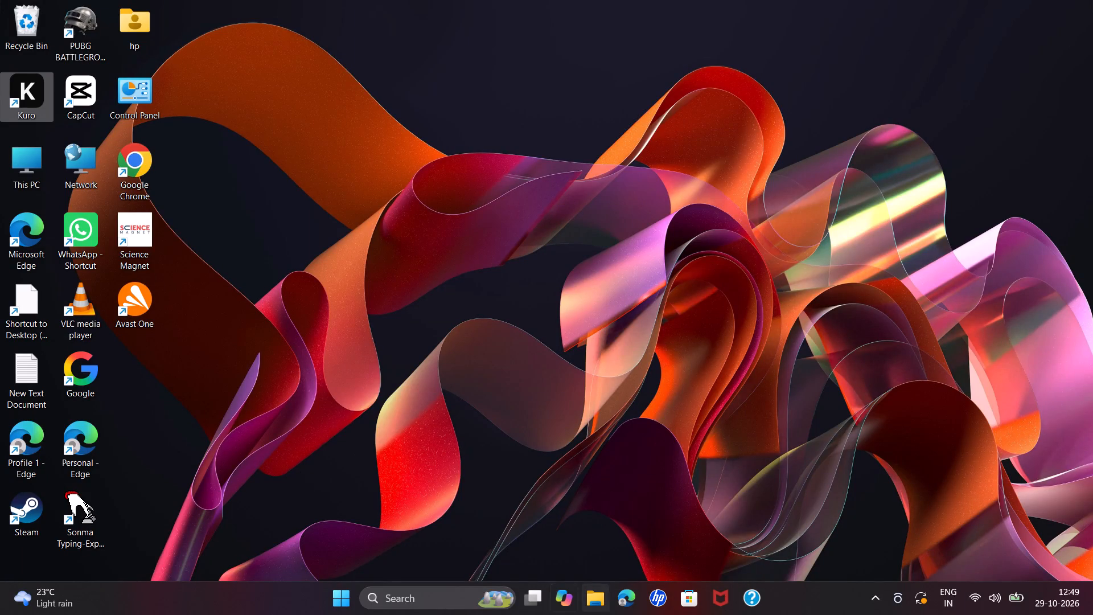
Launch PowerPoint and open the recent file Blue and White Corporate Business Plan Presentation.
{"action": "left_click", "coordinate": [348, 600]}
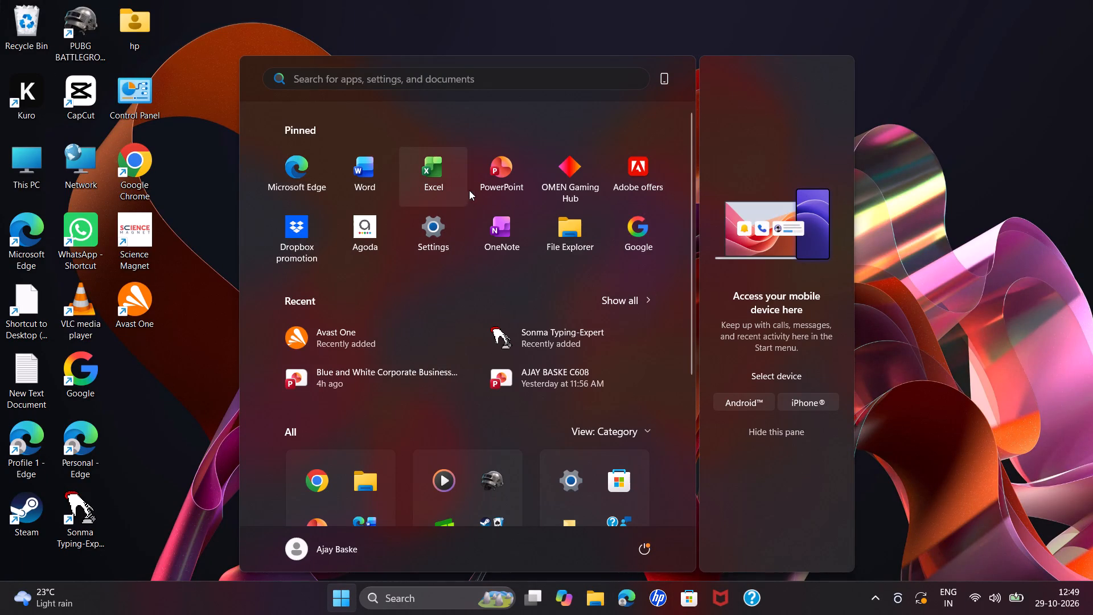
{"action": "left_click", "coordinate": [489, 183]}
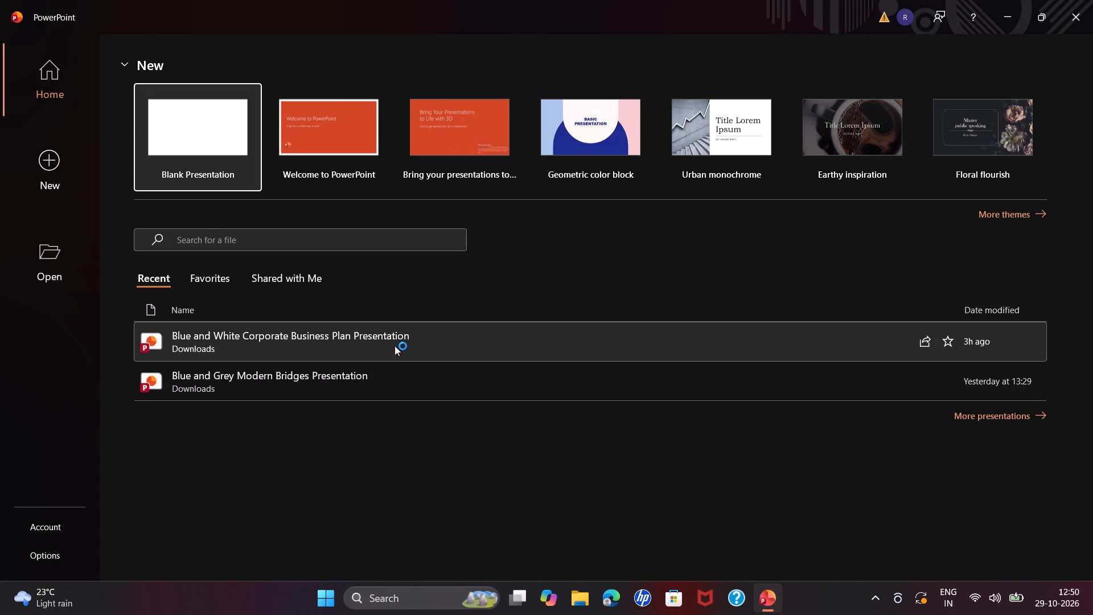
{"action": "double_click", "coordinate": [395, 346]}
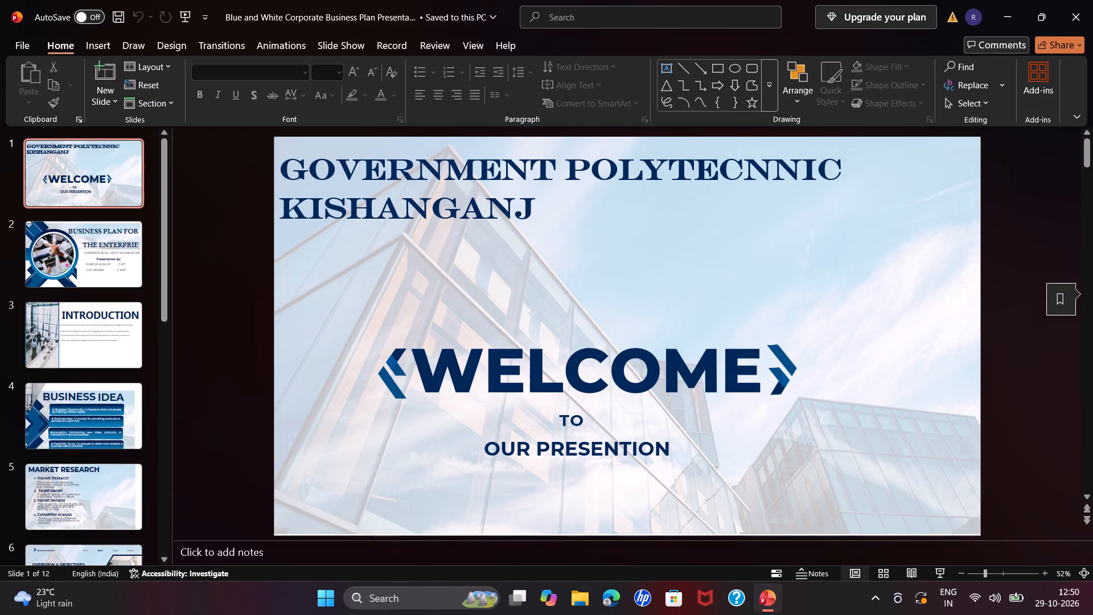
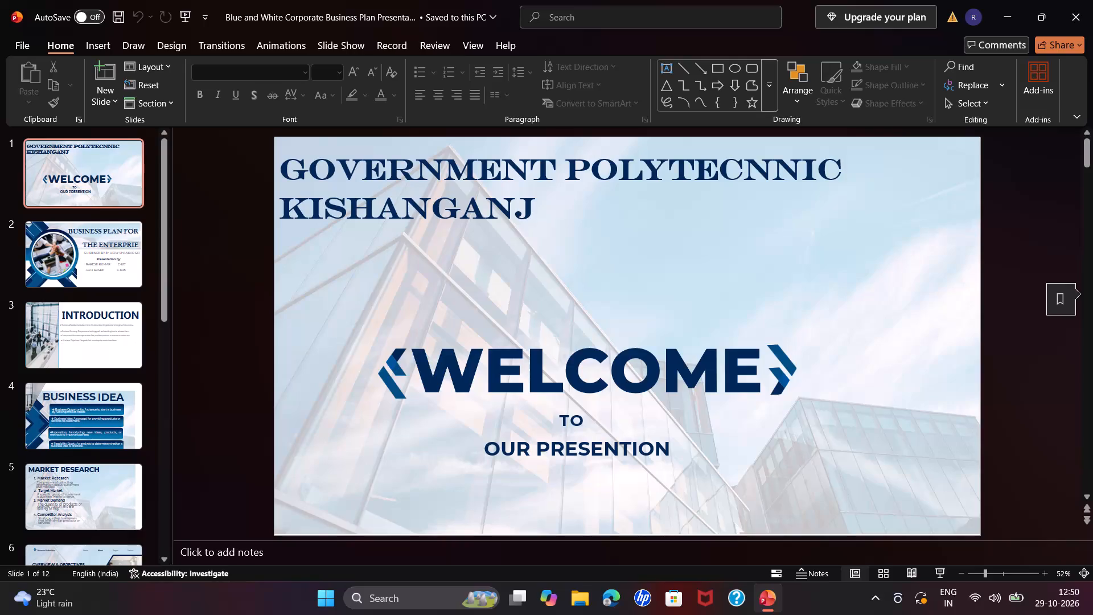
View slide 5, Market Research, followed by slide 6, Overview & Objectives, in the business plan presentation.
{"action": "scroll", "coordinate": [47, 402], "scroll_direction": "down", "scroll_amount": 2}
{"action": "left_click", "coordinate": [46, 400]}
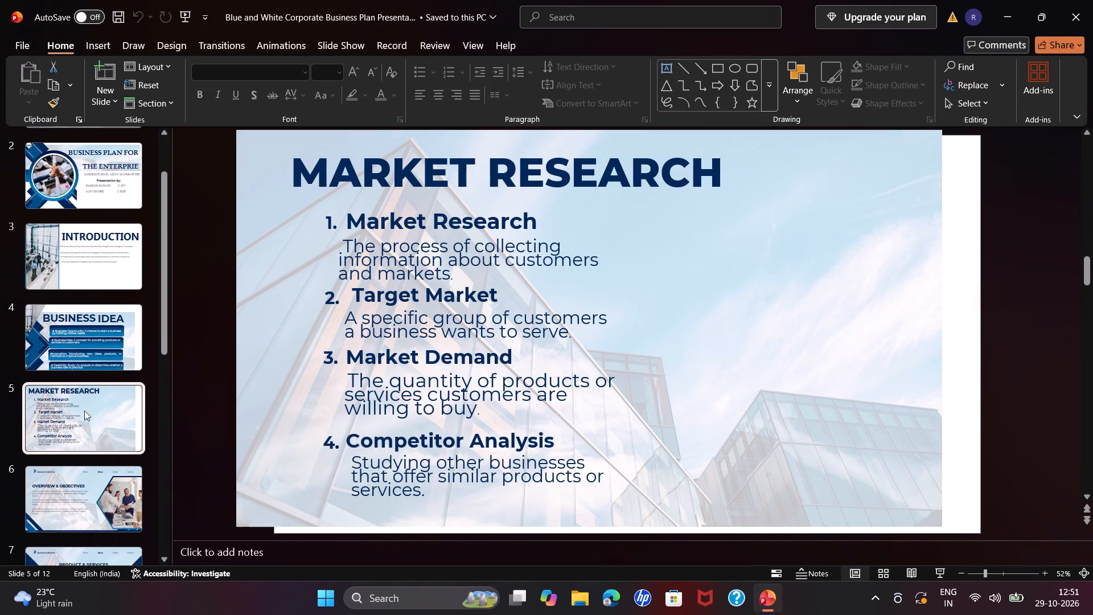
{"action": "scroll", "coordinate": [90, 404], "scroll_direction": "down", "scroll_amount": 1}
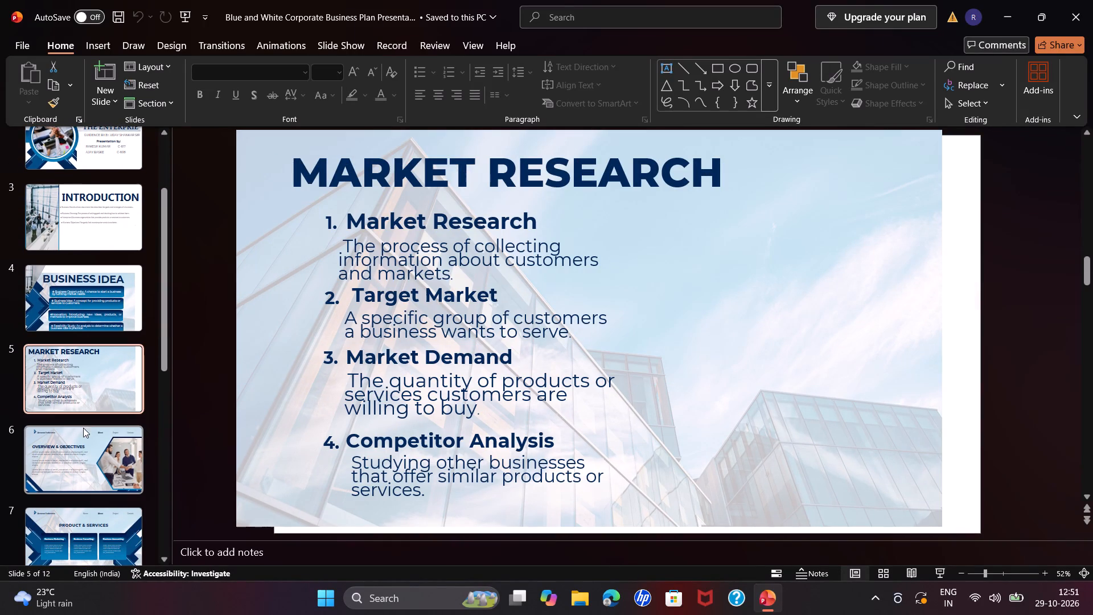
{"action": "left_click", "coordinate": [98, 449]}
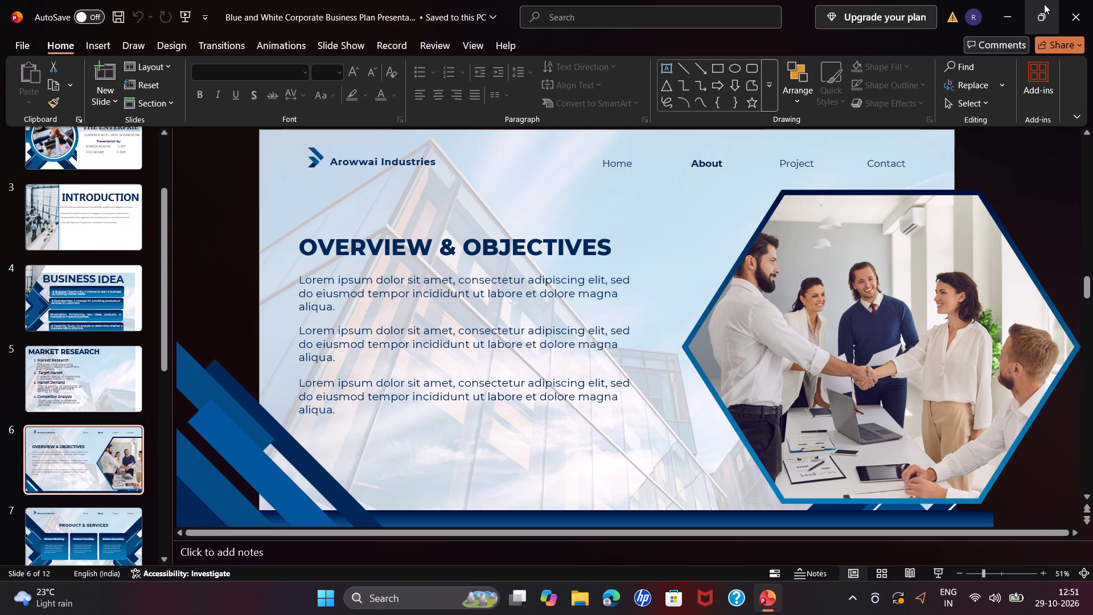
Minimize the presentation window to reach the desktop.
{"action": "left_click", "coordinate": [1005, 22]}
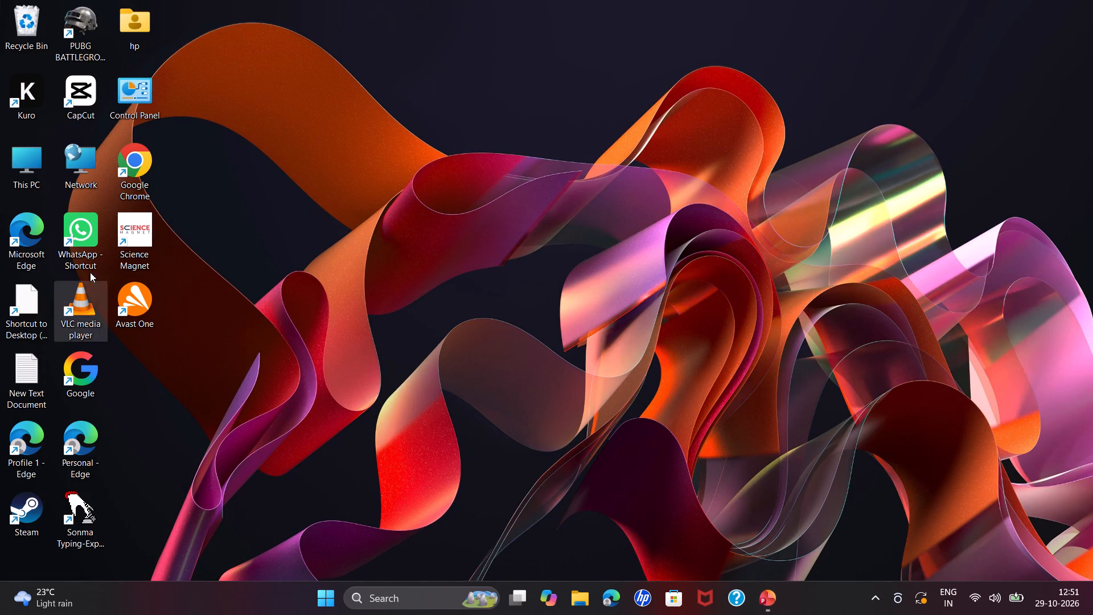
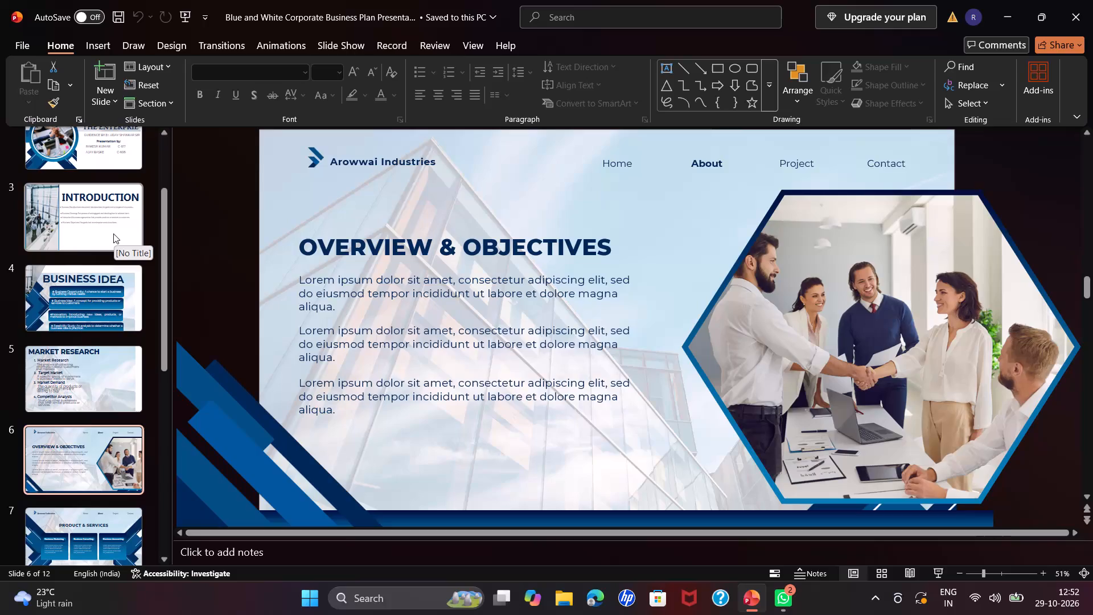
Review slides 3 to 6 in order, from Introduction through Business Idea and Market Research to Overview & Objectives.
{"action": "left_click", "coordinate": [113, 233]}
{"action": "left_click", "coordinate": [113, 297]}
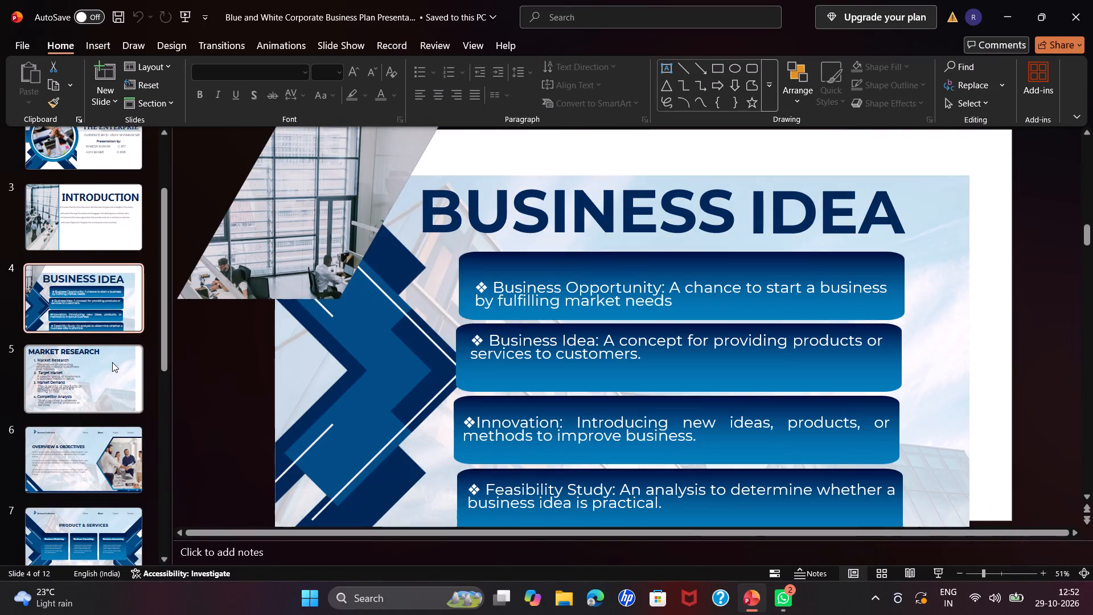
{"action": "left_click", "coordinate": [114, 375]}
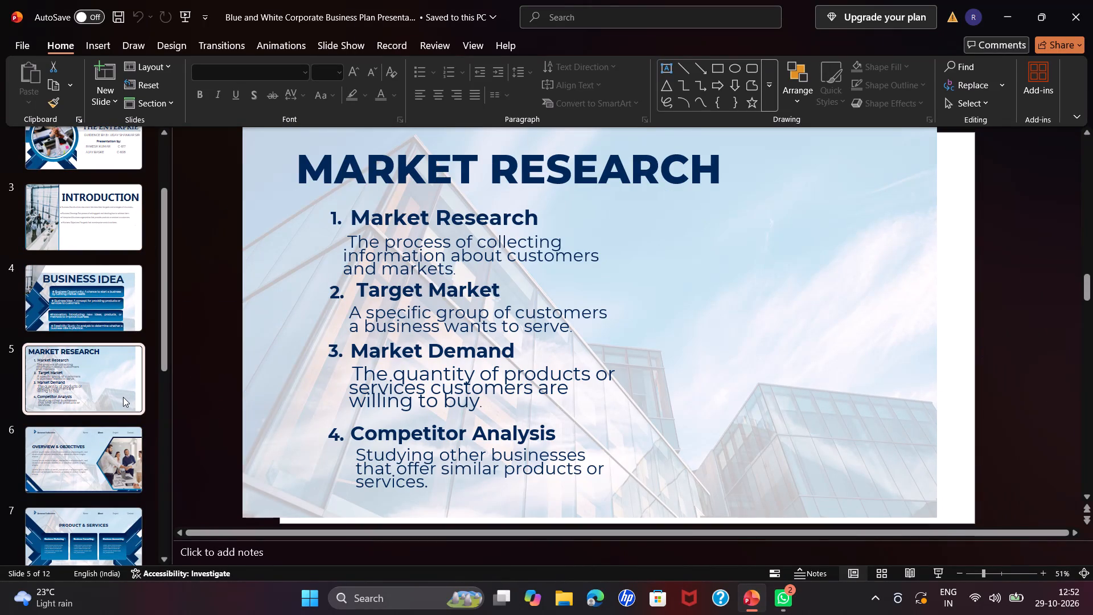
{"action": "left_click", "coordinate": [115, 450]}
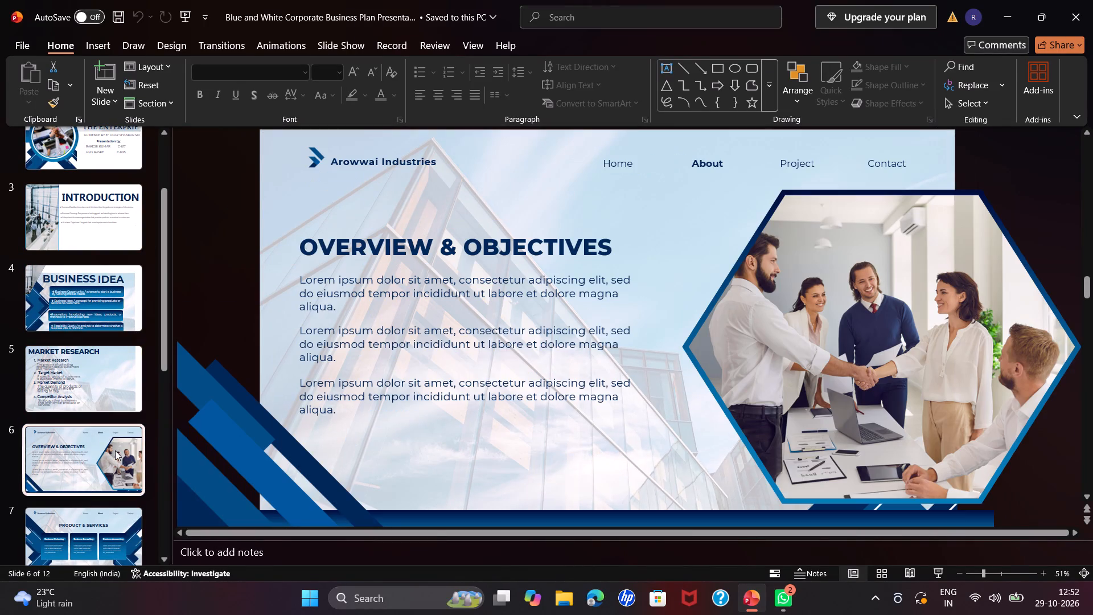
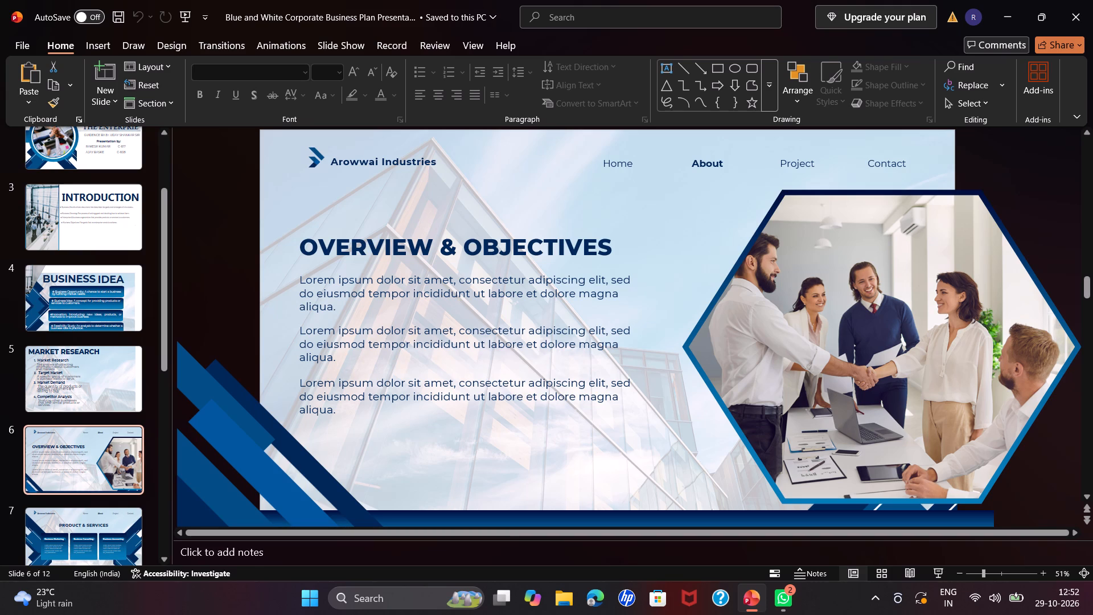
Replace slide 6's OVERVIEW & OBJECTIVES heading with the copied text MARKETING STRATEGY.
{"action": "left_click_drag", "start_coordinate": [301, 245], "coordinate": [598, 247]}
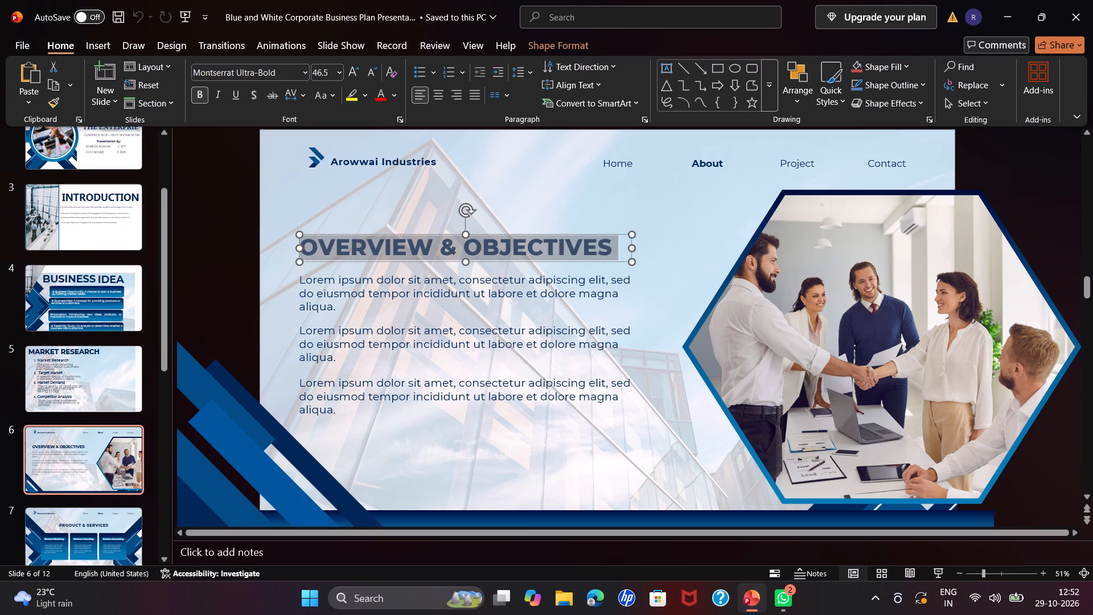
{"action": "left_click_drag", "start_coordinate": [598, 247], "coordinate": [598, 247]}
{"action": "key", "text": "BackSpace"}
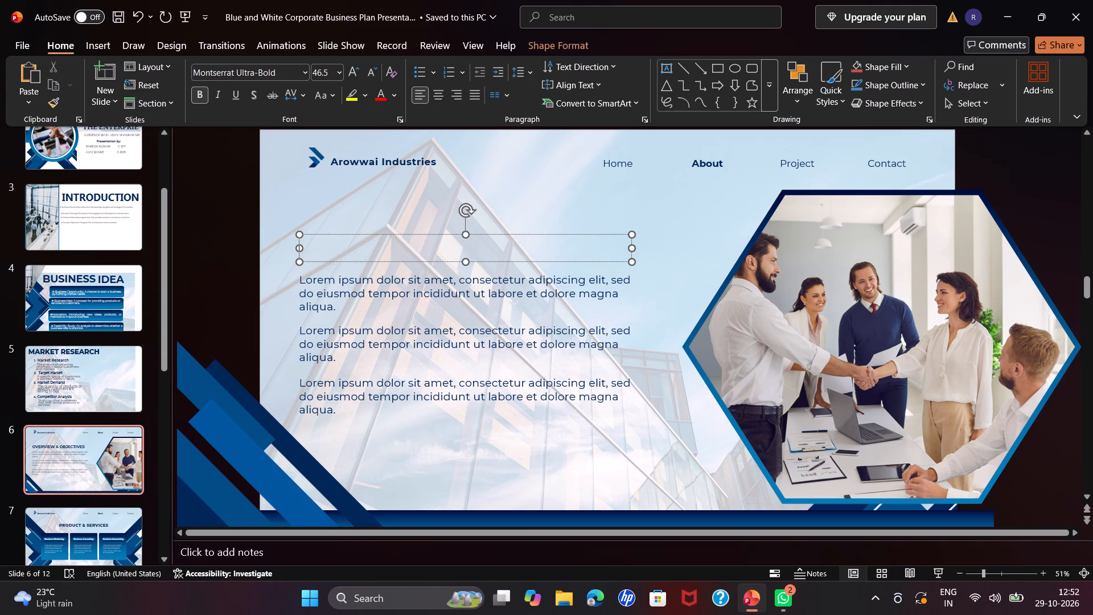
{"action": "key", "text": "ctrl+v"}
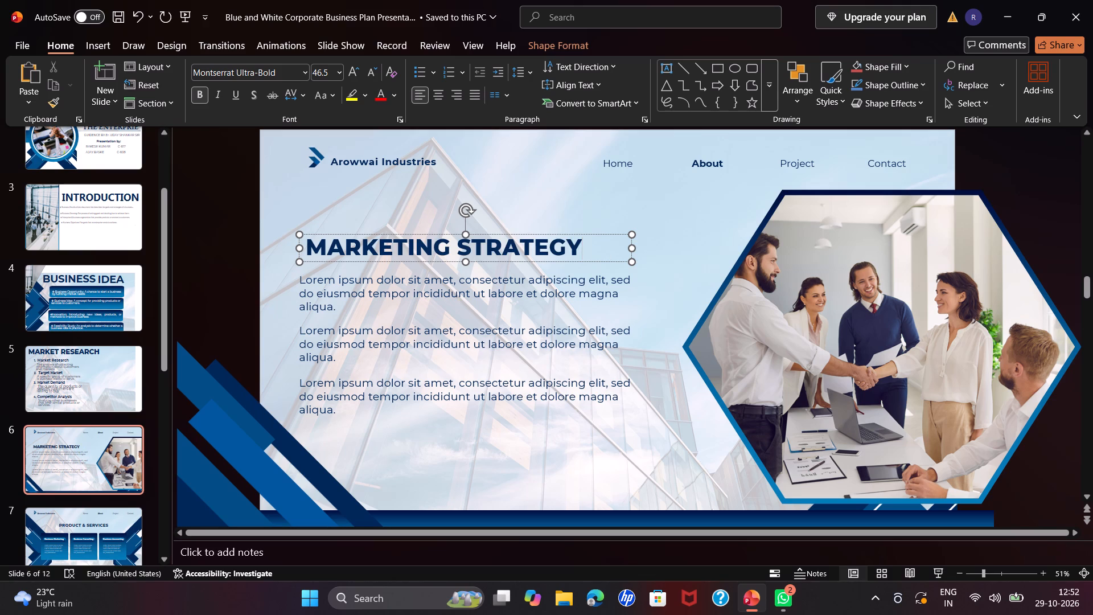
Move the MARKETING STRATEGY heading up so it sits just beneath the Arowwai Industries header line.
{"action": "left_click_drag", "start_coordinate": [597, 237], "coordinate": [587, 232]}
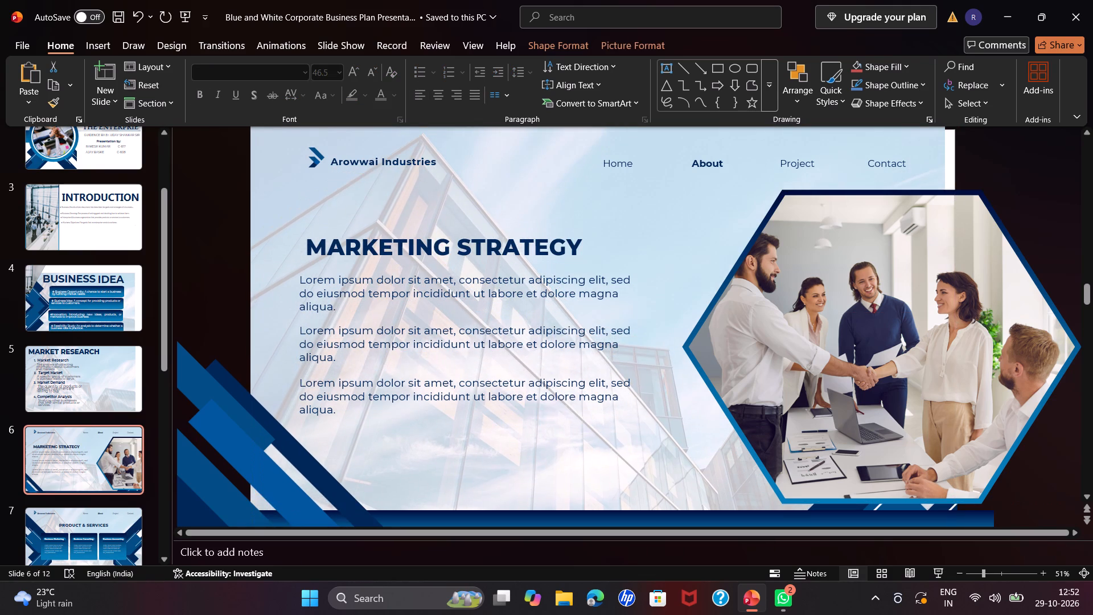
{"action": "left_click_drag", "start_coordinate": [587, 232], "coordinate": [583, 237]}
{"action": "left_click", "coordinate": [577, 247]}
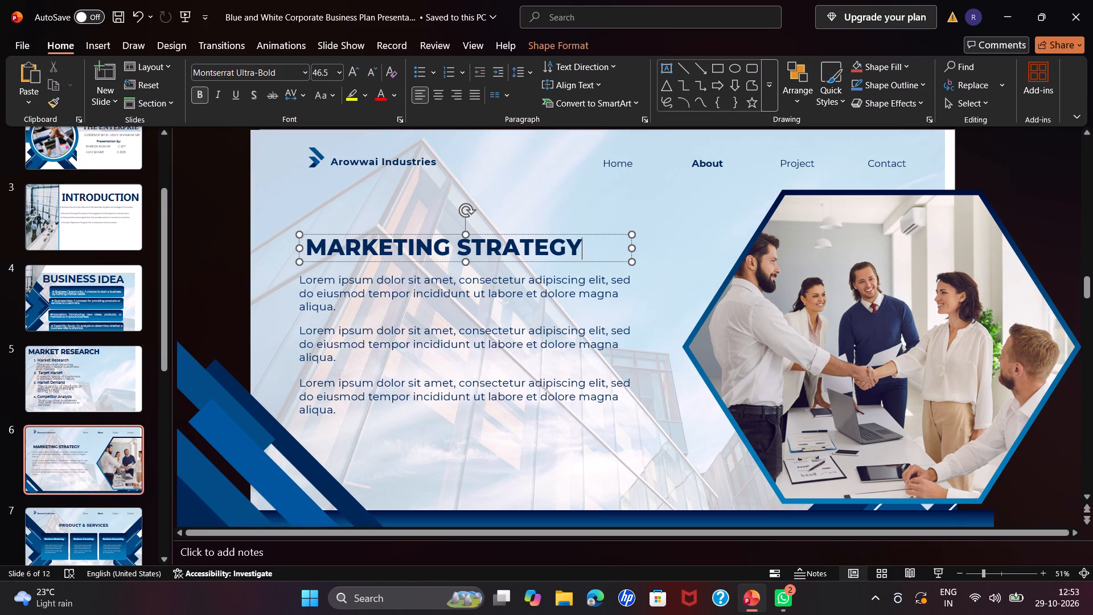
{"action": "left_click_drag", "start_coordinate": [539, 235], "coordinate": [537, 221]}
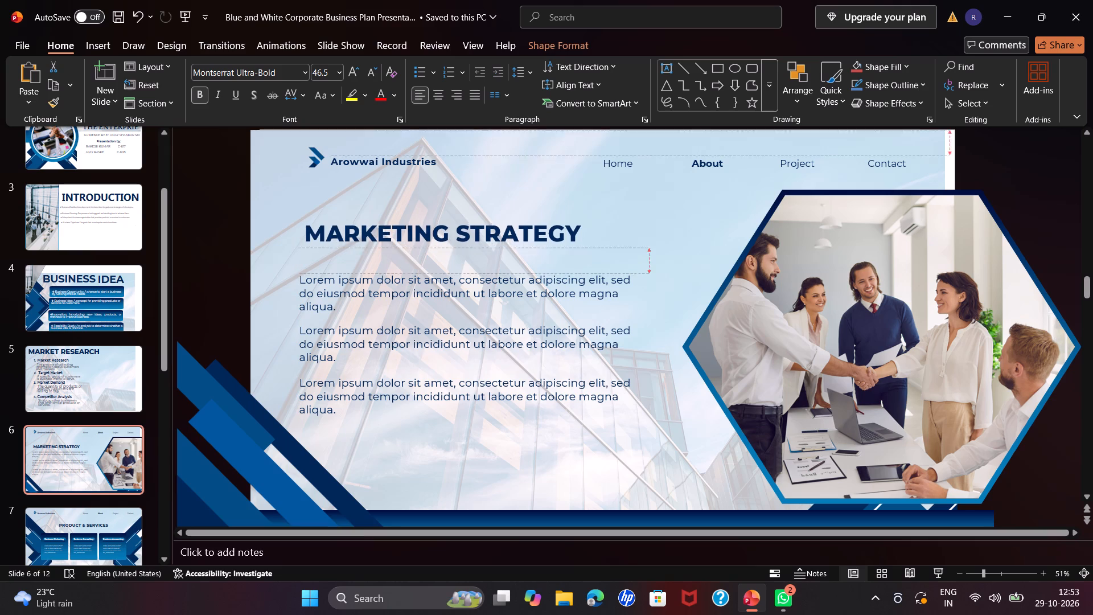
{"action": "left_click_drag", "start_coordinate": [537, 221], "coordinate": [537, 190]}
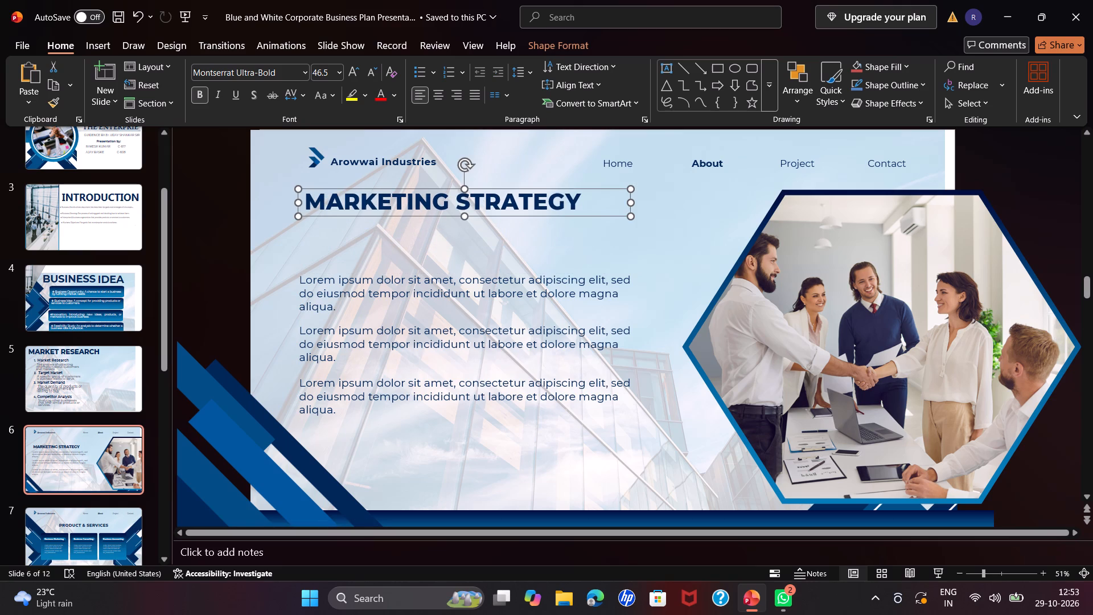
Widen slide 6's building background picture so its right side reaches the slide's edge.
{"action": "left_click", "coordinate": [618, 241]}
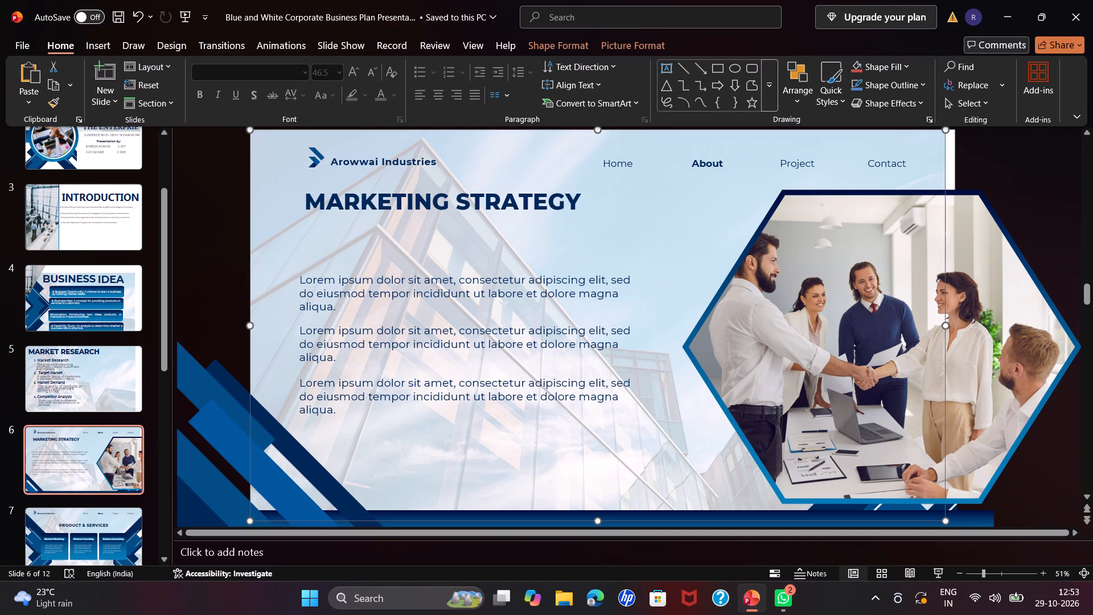
{"action": "left_click", "coordinate": [660, 485]}
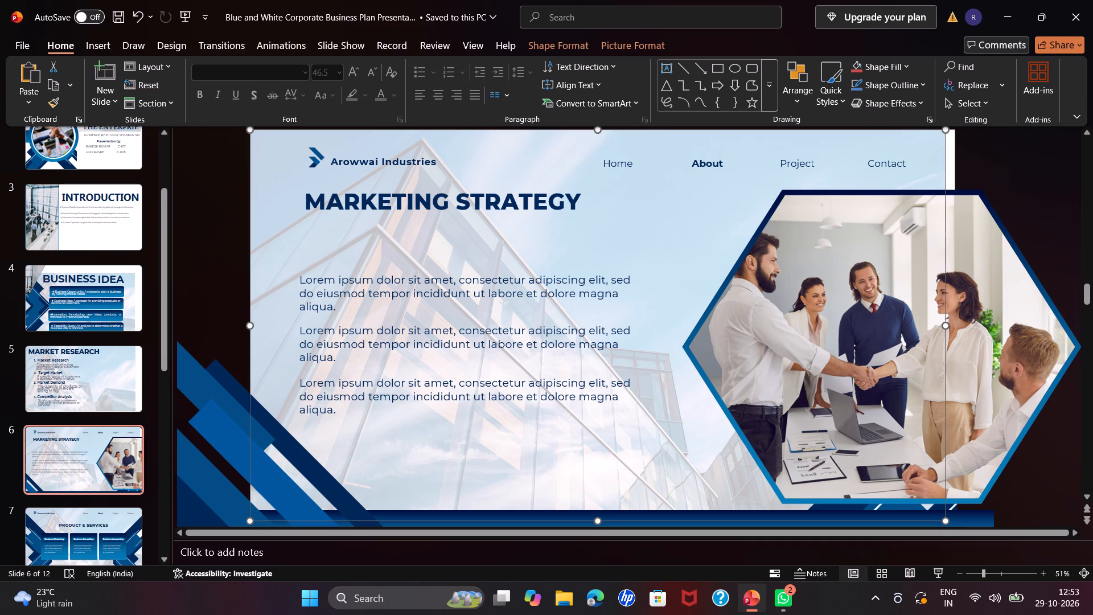
{"action": "left_click", "coordinate": [655, 460]}
{"action": "left_click", "coordinate": [655, 454]}
{"action": "left_click", "coordinate": [658, 448]}
{"action": "left_click", "coordinate": [948, 328]}
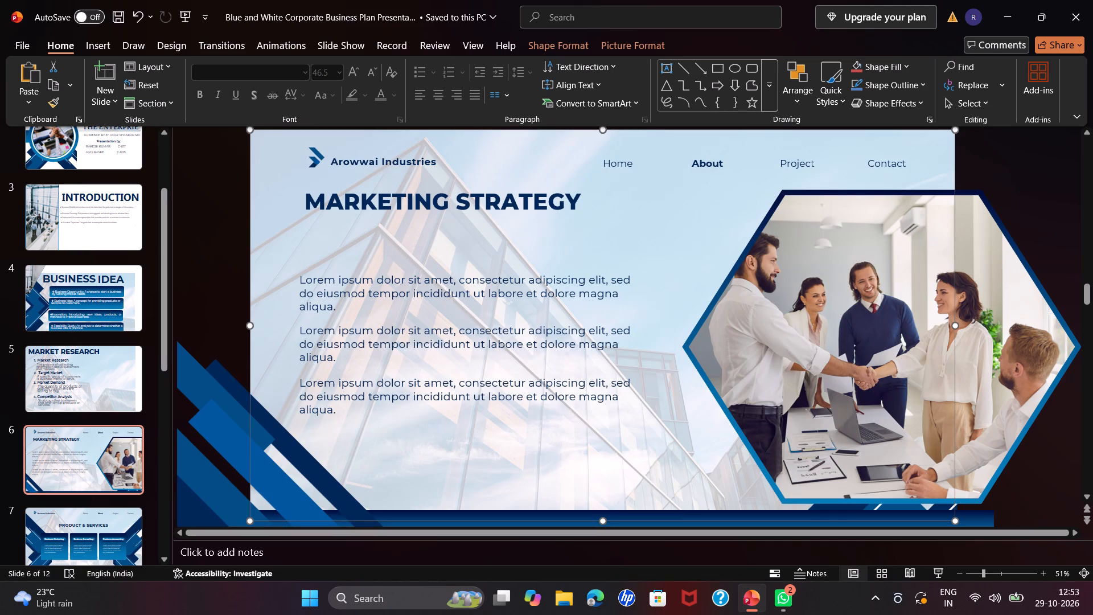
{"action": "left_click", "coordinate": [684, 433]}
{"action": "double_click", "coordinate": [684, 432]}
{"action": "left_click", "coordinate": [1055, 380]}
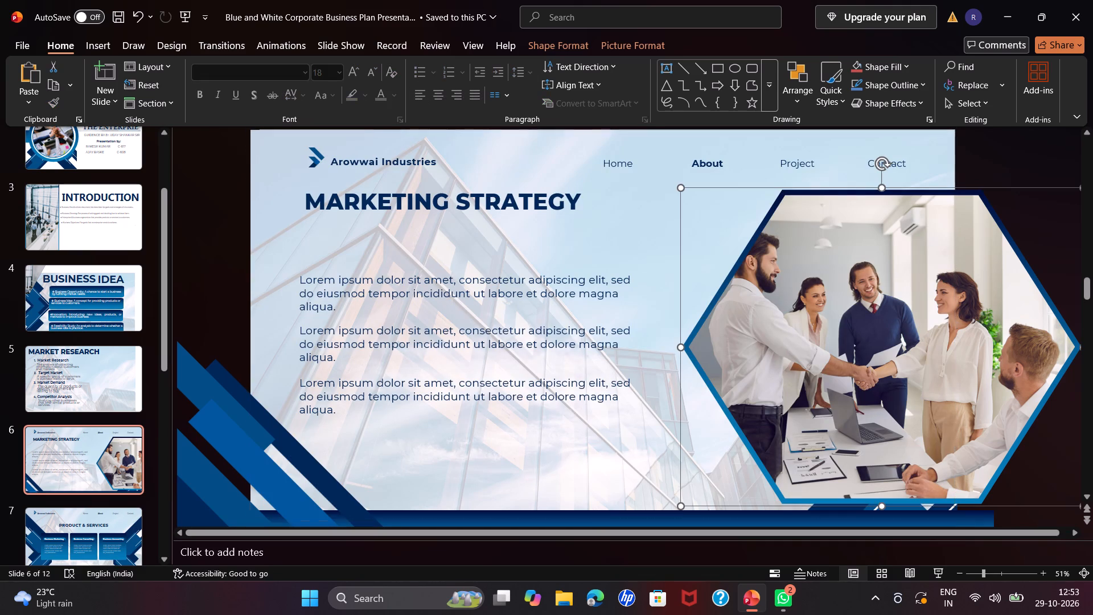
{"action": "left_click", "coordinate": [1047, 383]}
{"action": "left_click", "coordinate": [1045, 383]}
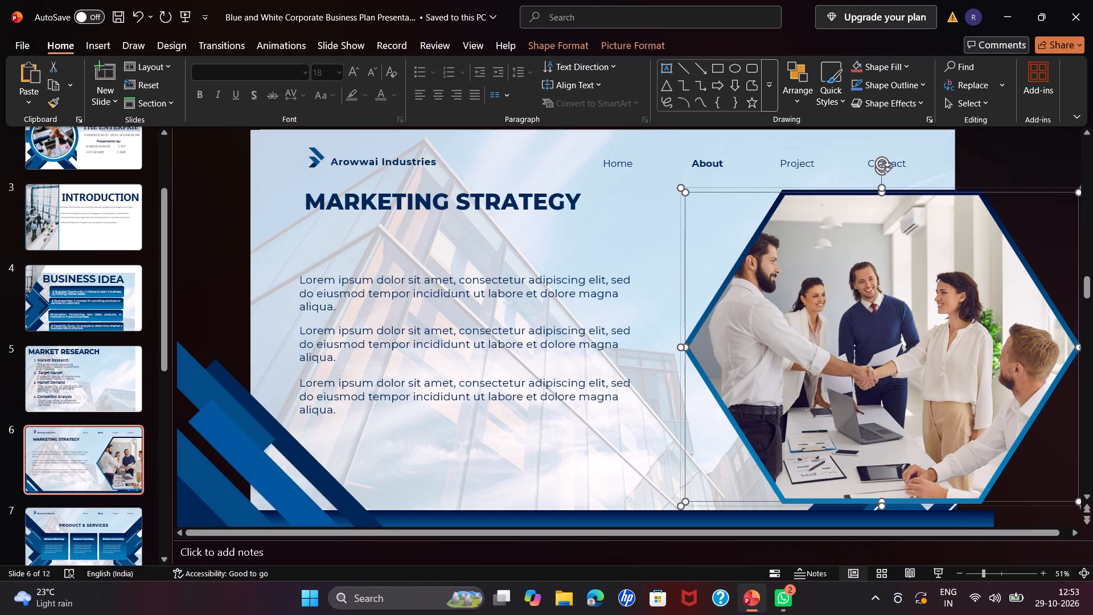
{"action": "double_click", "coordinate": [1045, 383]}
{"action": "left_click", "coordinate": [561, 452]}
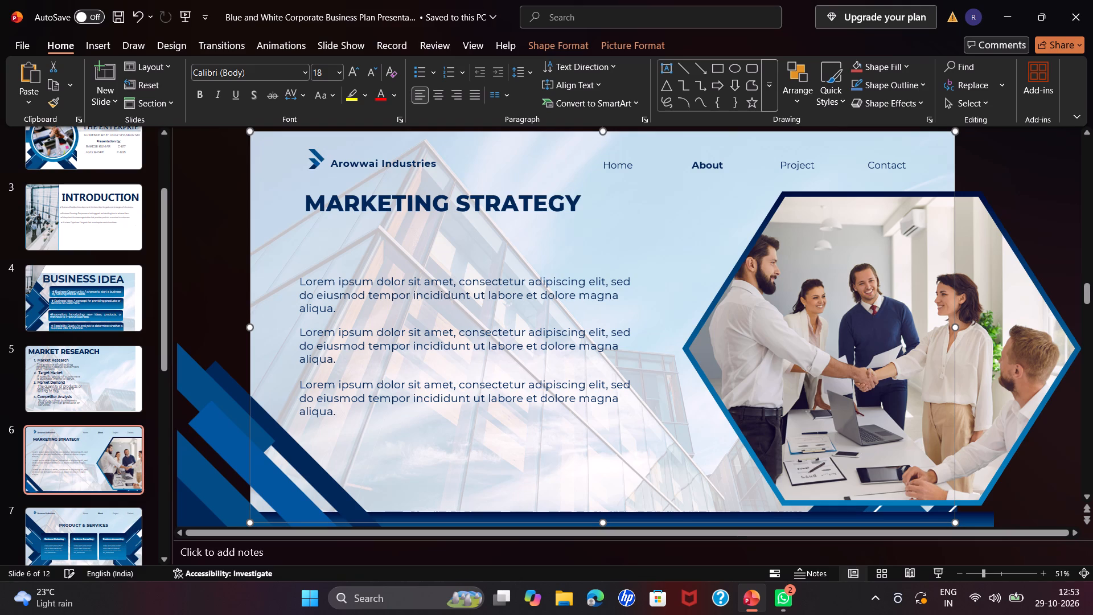
Look through the slide thumbnails from Marketing Strategy to the closing Thanks You slide and back to the opening slides.
{"action": "scroll", "coordinate": [128, 464], "scroll_direction": "down", "scroll_amount": 2}
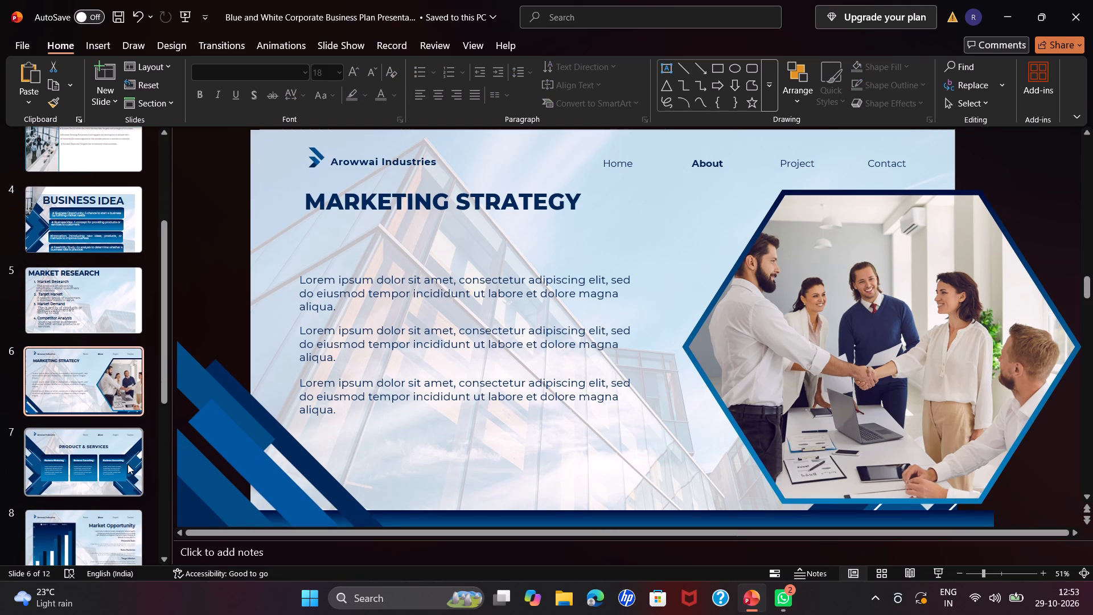
{"action": "scroll", "coordinate": [128, 464], "scroll_direction": "down", "scroll_amount": 1}
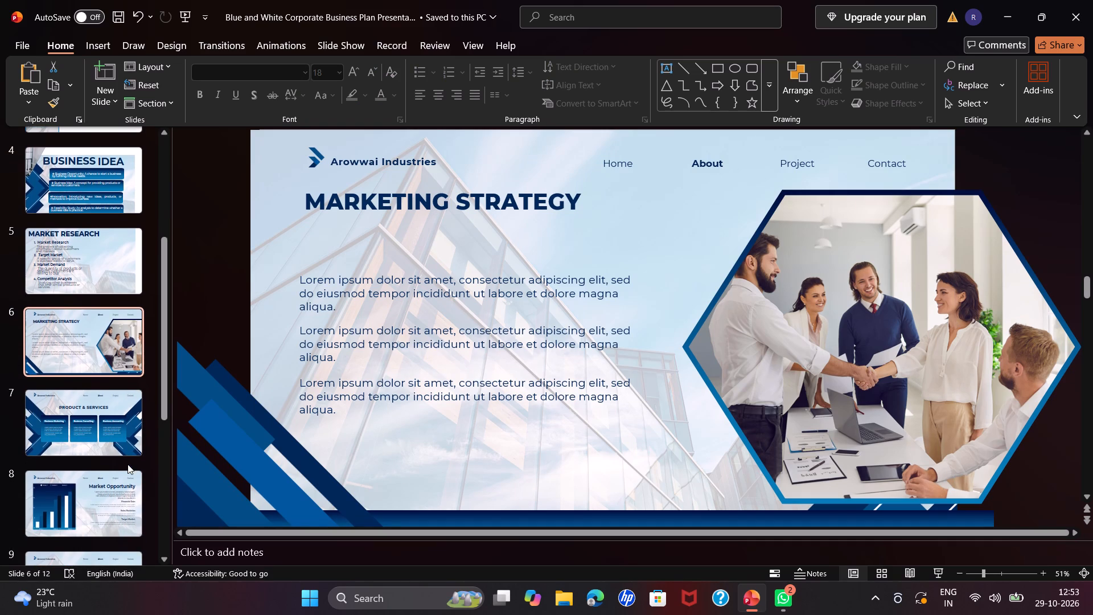
{"action": "scroll", "coordinate": [128, 464], "scroll_direction": "down", "scroll_amount": 5}
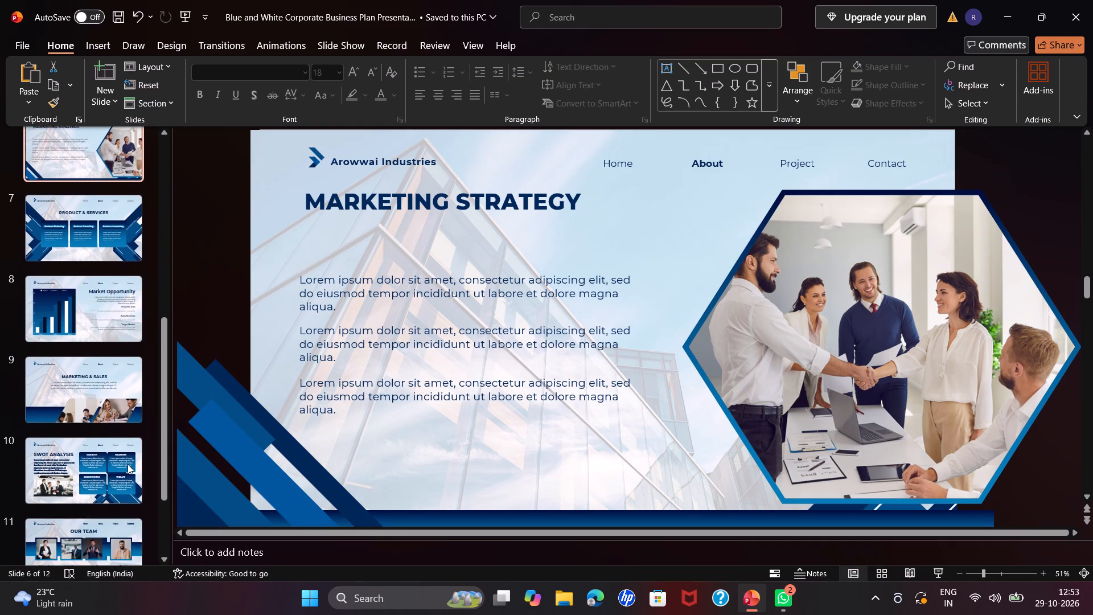
{"action": "scroll", "coordinate": [128, 464], "scroll_direction": "down", "scroll_amount": 3}
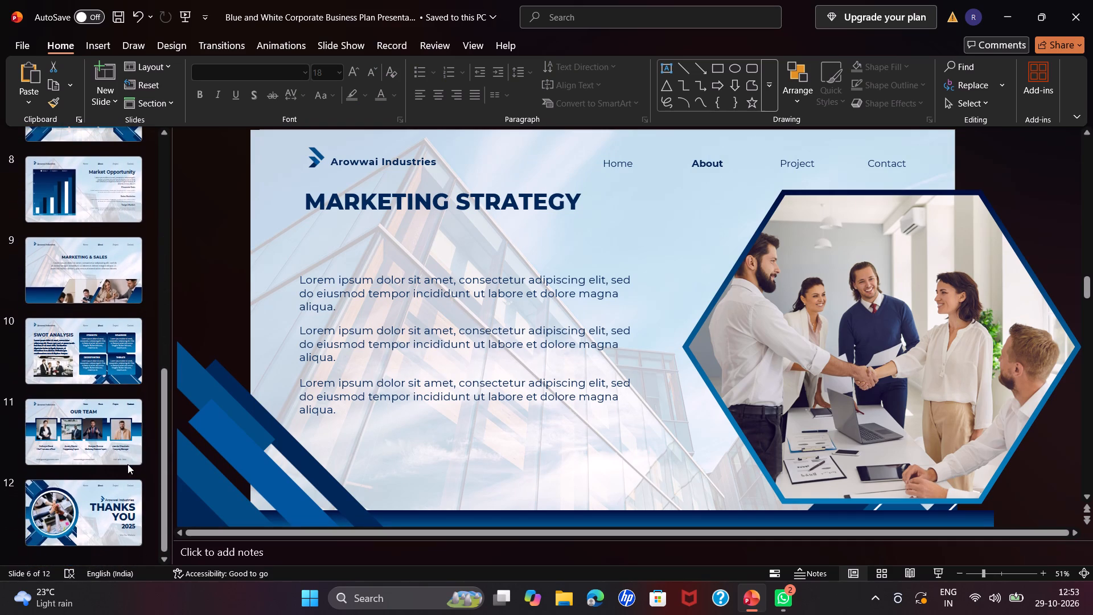
{"action": "scroll", "coordinate": [128, 464], "scroll_direction": "up", "scroll_amount": 1}
{"action": "scroll", "coordinate": [128, 464], "scroll_direction": "down", "scroll_amount": 2}
{"action": "scroll", "coordinate": [128, 464], "scroll_direction": "up", "scroll_amount": 2}
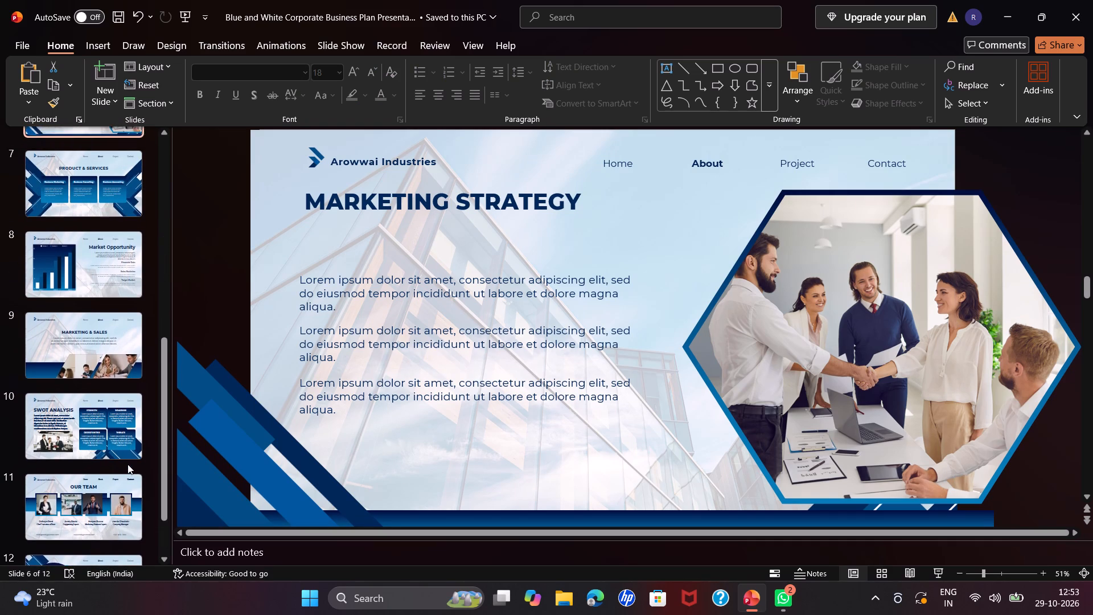
{"action": "scroll", "coordinate": [128, 464], "scroll_direction": "up", "scroll_amount": 7}
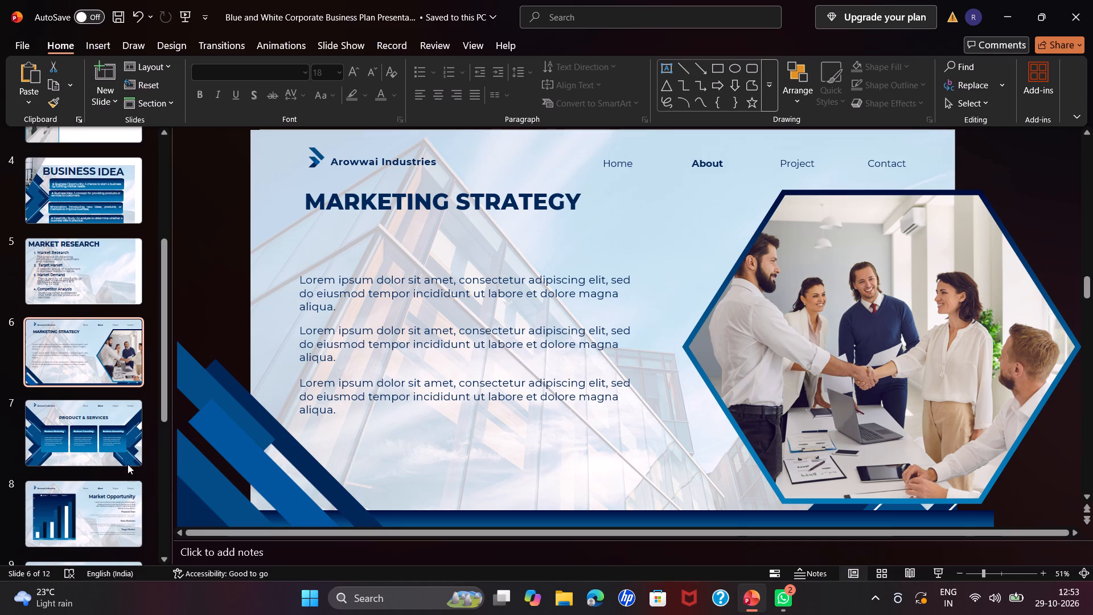
{"action": "scroll", "coordinate": [128, 464], "scroll_direction": "up", "scroll_amount": 3}
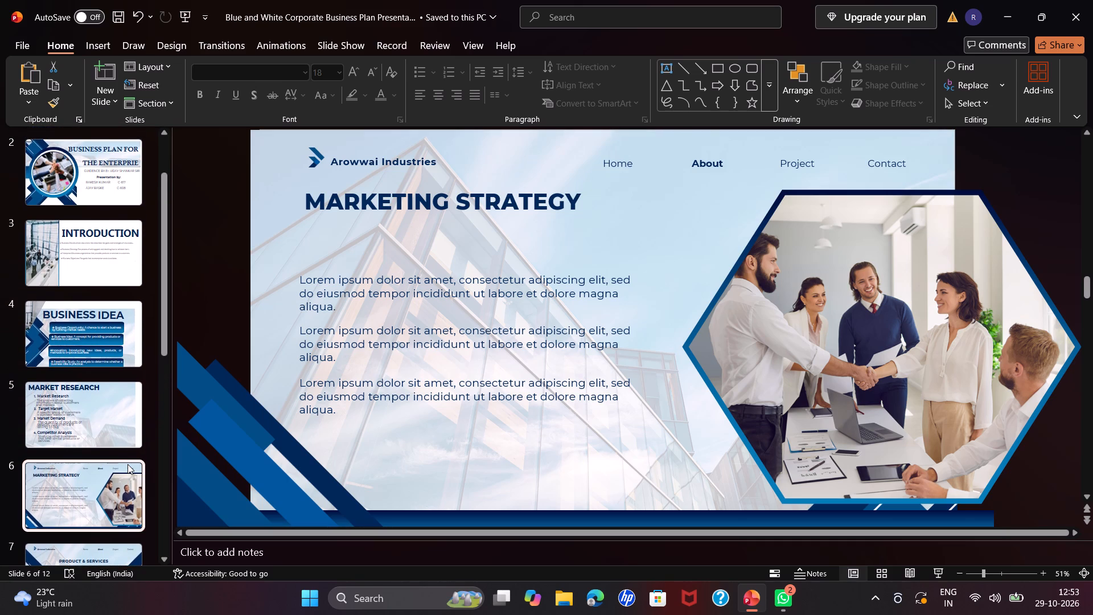
{"action": "scroll", "coordinate": [128, 464], "scroll_direction": "down", "scroll_amount": 1}
{"action": "scroll", "coordinate": [128, 464], "scroll_direction": "up", "scroll_amount": 2}
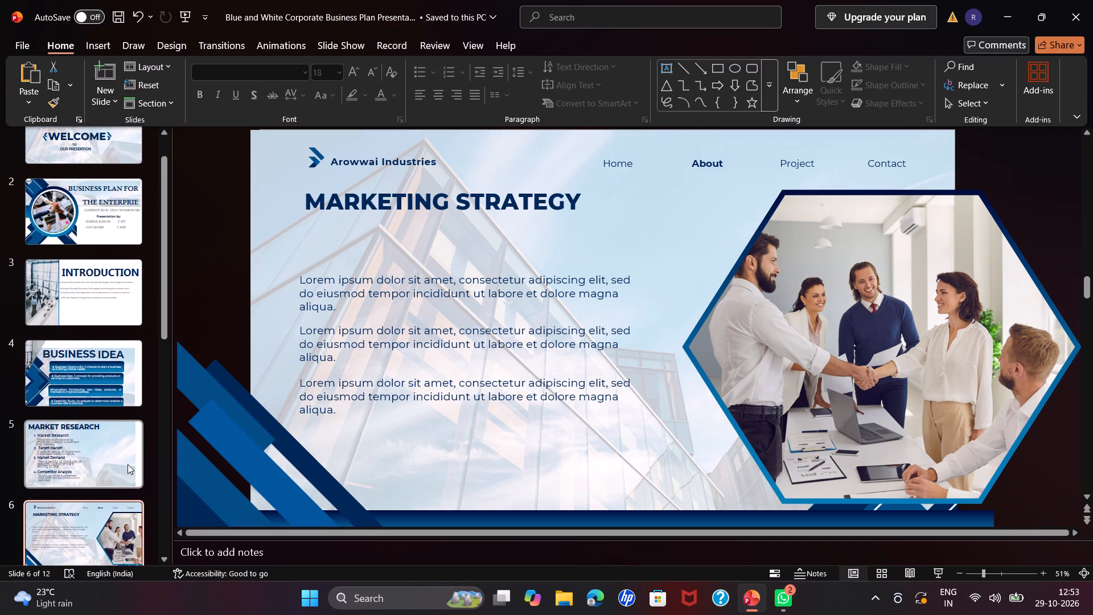
{"action": "scroll", "coordinate": [128, 464], "scroll_direction": "up", "scroll_amount": 1}
{"action": "scroll", "coordinate": [128, 464], "scroll_direction": "down", "scroll_amount": 1}
{"action": "scroll", "coordinate": [128, 464], "scroll_direction": "up", "scroll_amount": 1}
{"action": "scroll", "coordinate": [128, 464], "scroll_direction": "down", "scroll_amount": 1}
{"action": "scroll", "coordinate": [128, 464], "scroll_direction": "up", "scroll_amount": 1}
{"action": "scroll", "coordinate": [128, 464], "scroll_direction": "down", "scroll_amount": 1}
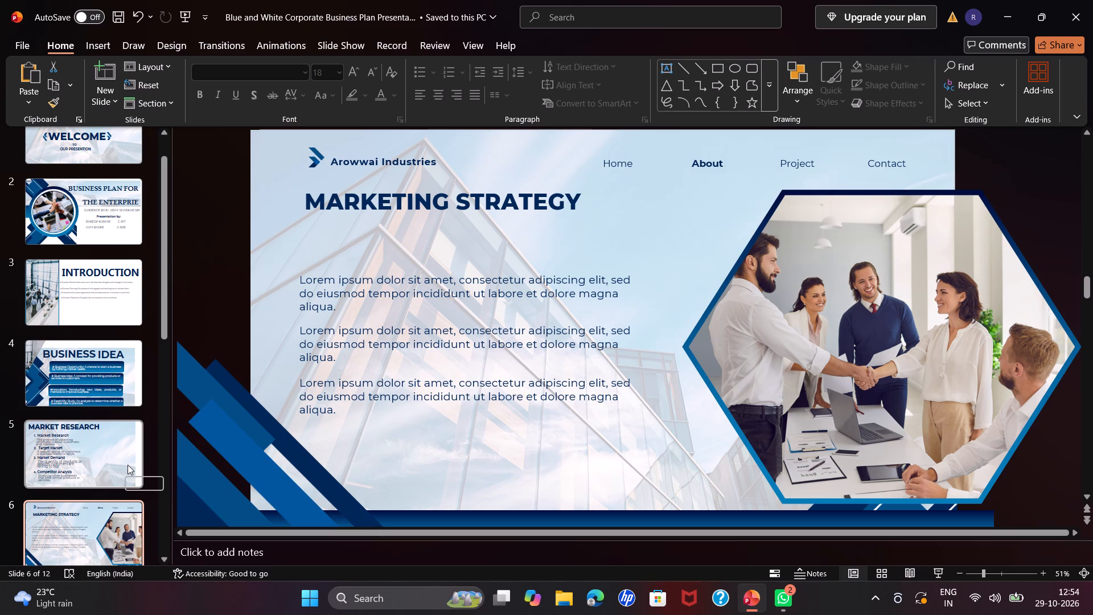
Delete the first Lorem ipsum paragraph's text beneath the MARKETING STRATEGY heading on slide 6.
{"action": "left_click", "coordinate": [125, 468]}
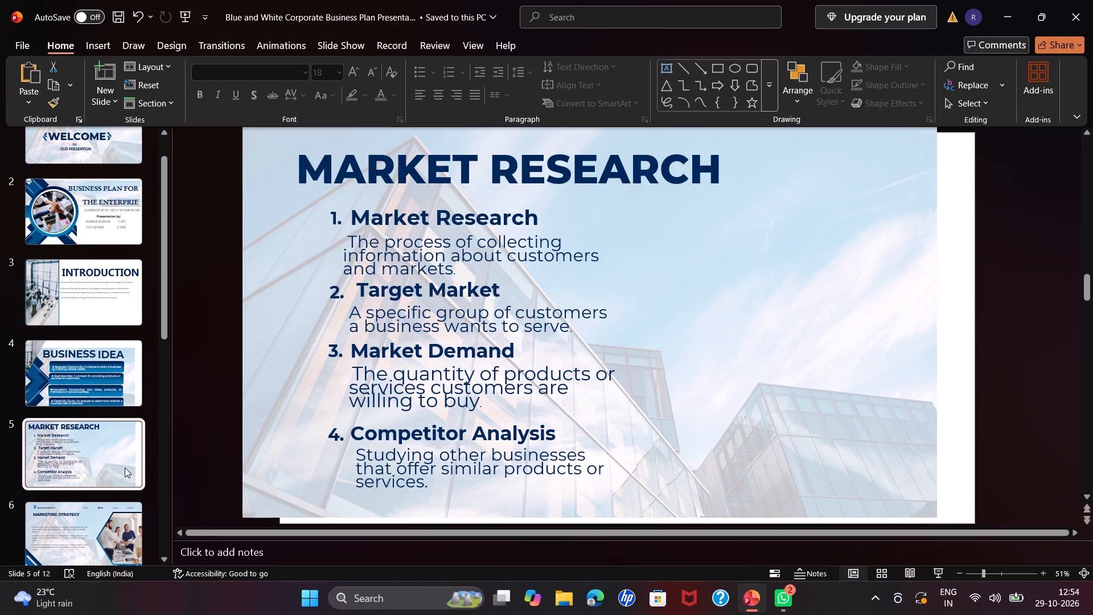
{"action": "left_click", "coordinate": [110, 372]}
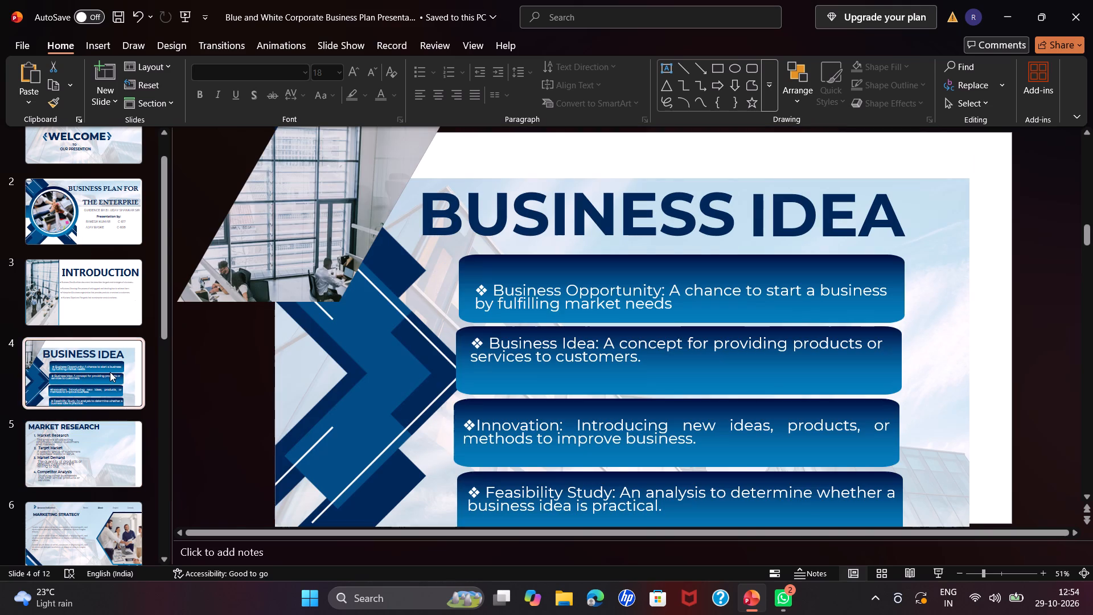
{"action": "left_click", "coordinate": [107, 458]}
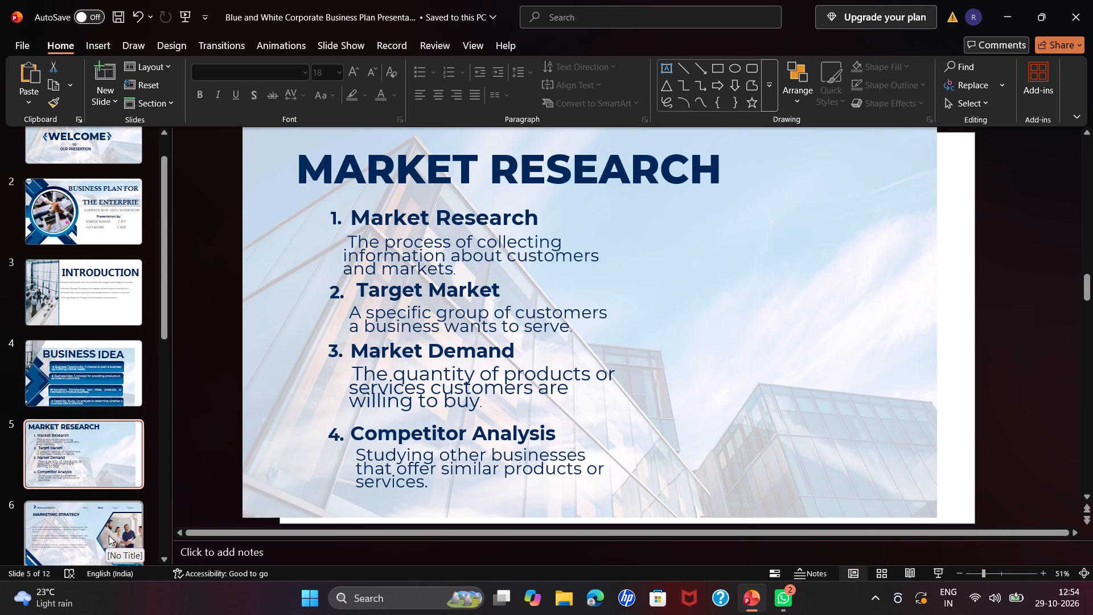
{"action": "left_click", "coordinate": [109, 535]}
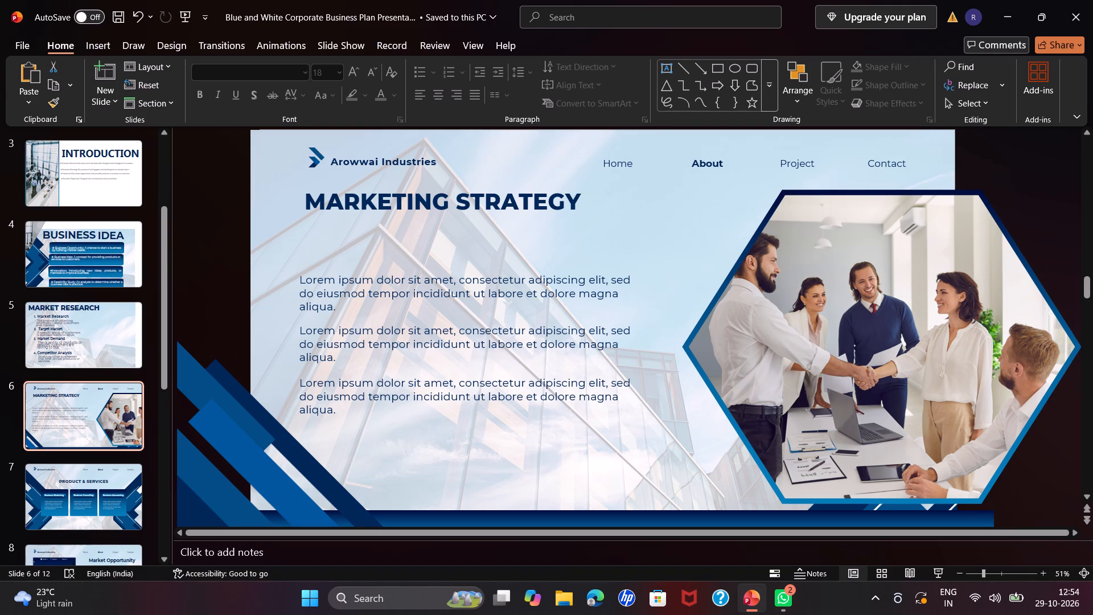
{"action": "left_click", "coordinate": [300, 283]}
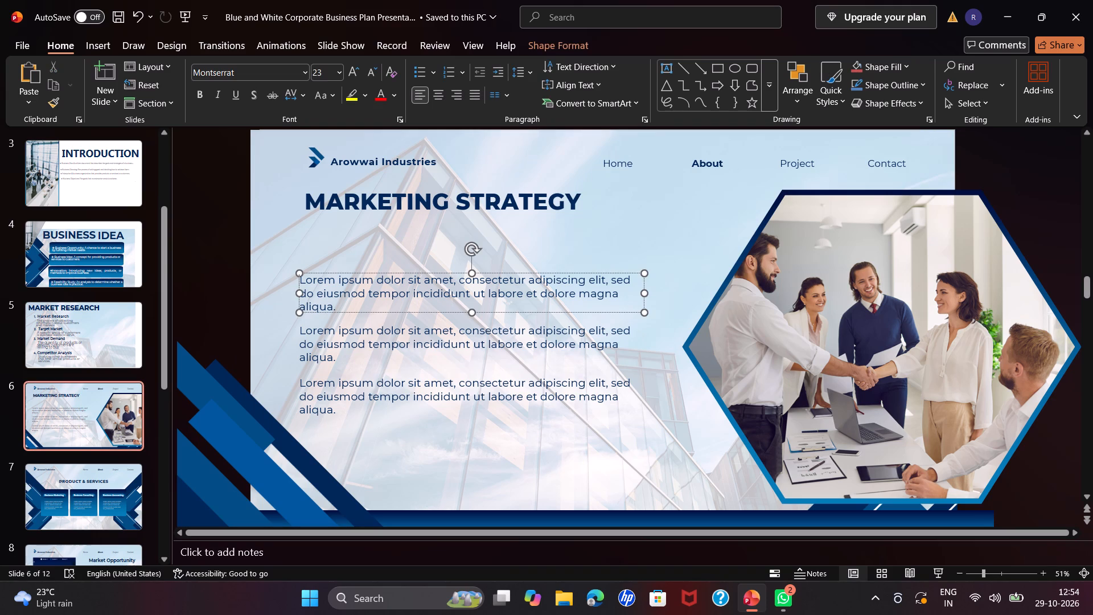
{"action": "left_click_drag", "start_coordinate": [301, 282], "coordinate": [302, 282]}
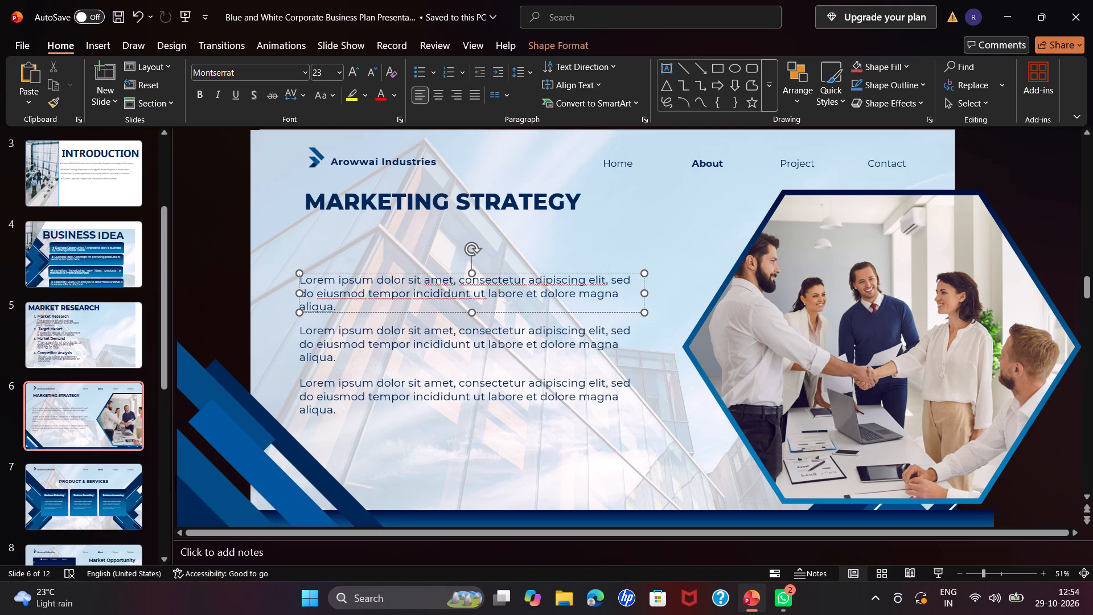
{"action": "left_click_drag", "start_coordinate": [302, 282], "coordinate": [633, 314]}
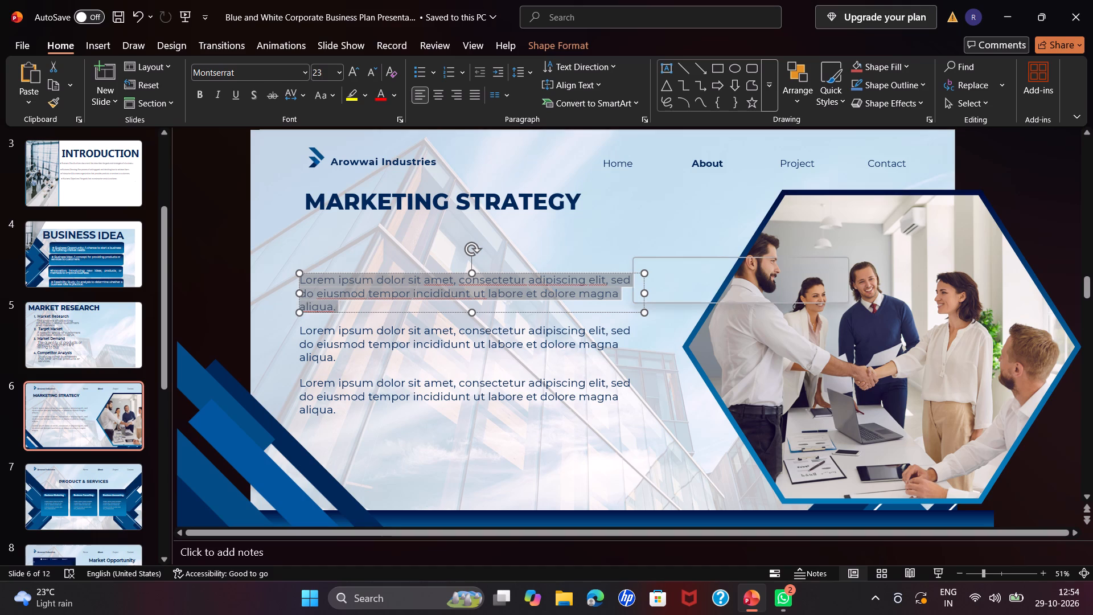
{"action": "key", "text": "BackSpace"}
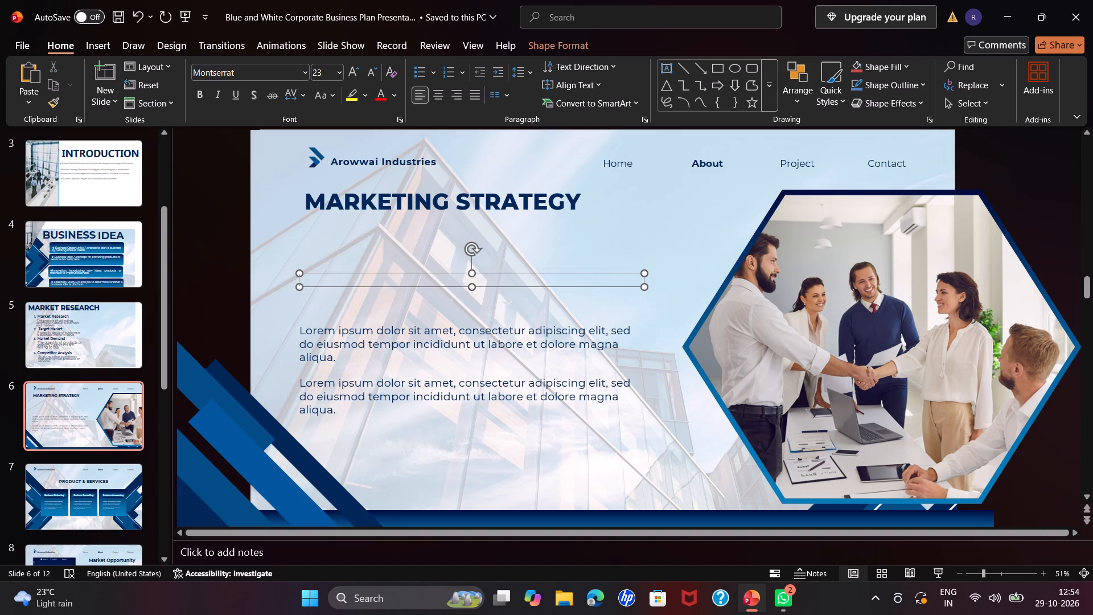
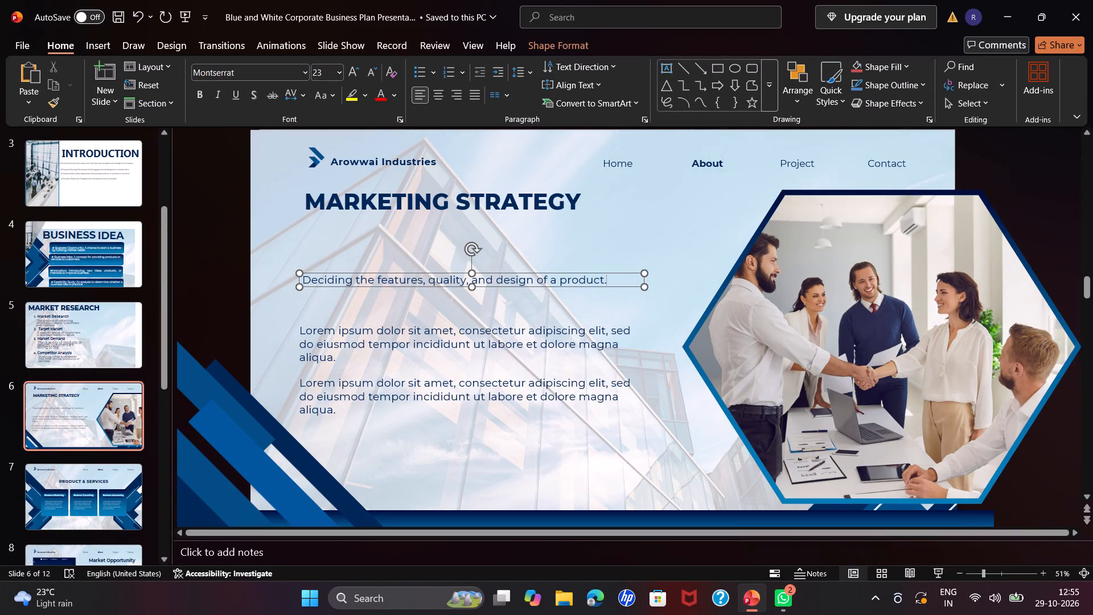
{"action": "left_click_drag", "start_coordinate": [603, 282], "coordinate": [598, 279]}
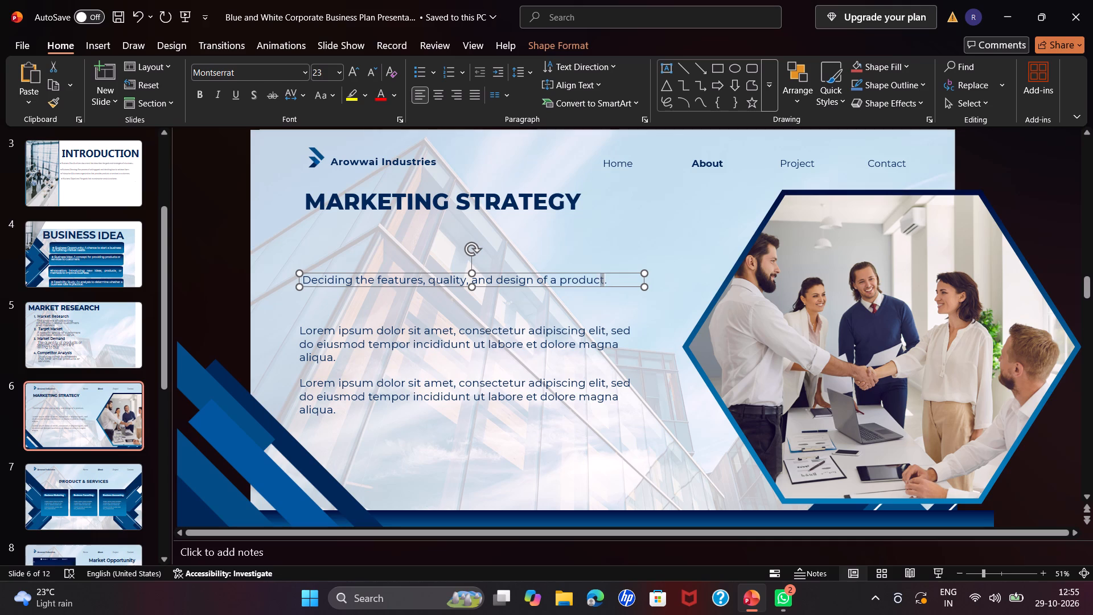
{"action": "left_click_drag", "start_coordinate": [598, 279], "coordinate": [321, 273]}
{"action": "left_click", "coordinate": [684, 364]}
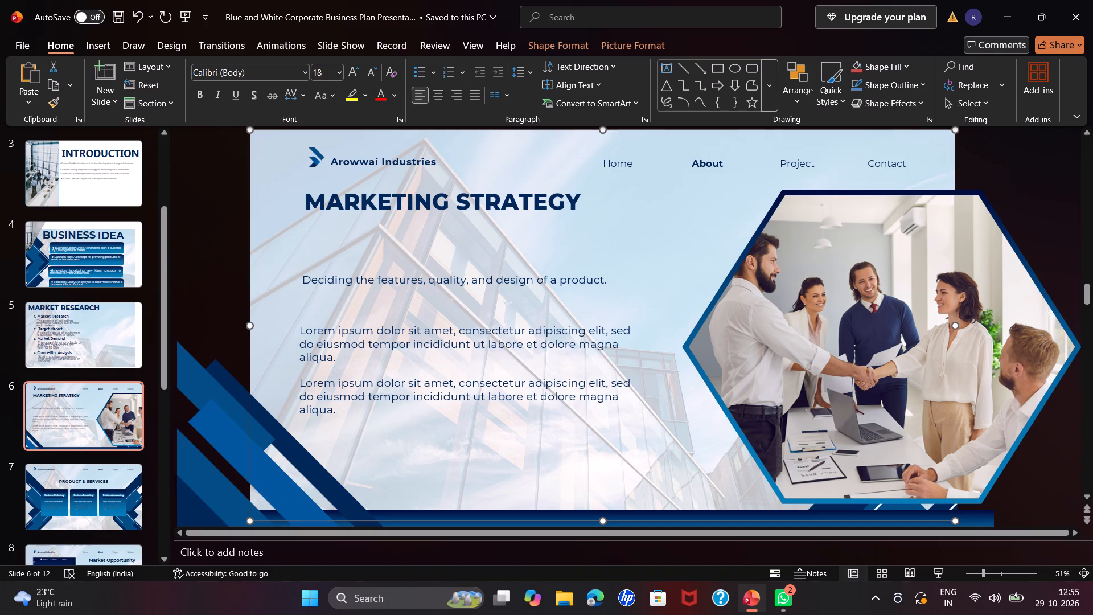
Move the line "Deciding the features, quality, and design of a product." up beneath the MARKETING STRATEGY heading and rightward toward the hexagon photo.
{"action": "left_click_drag", "start_coordinate": [603, 278], "coordinate": [400, 275]}
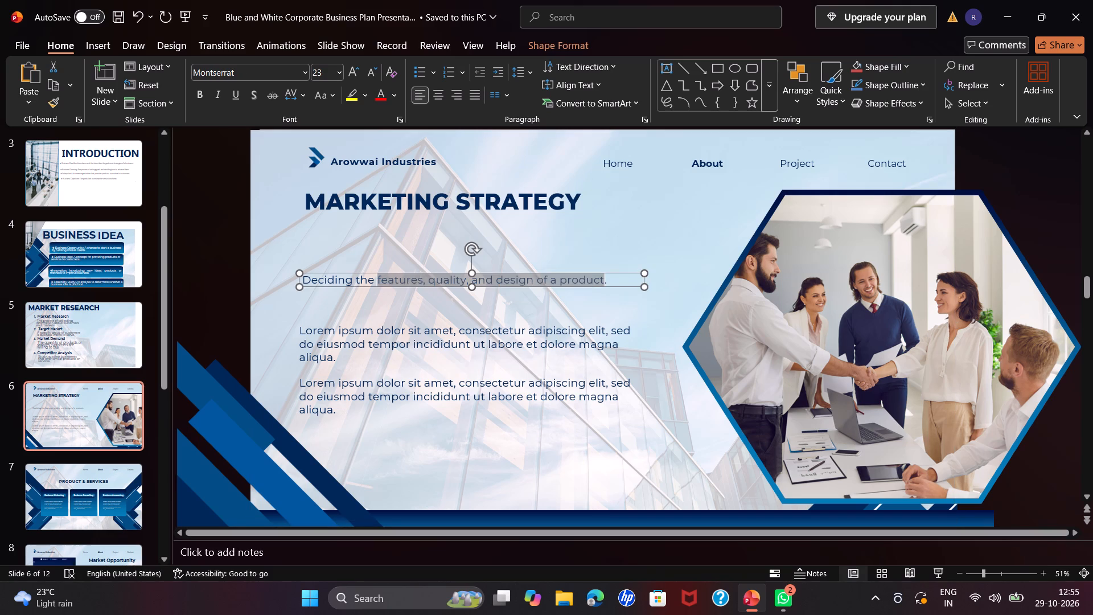
{"action": "left_click_drag", "start_coordinate": [400, 275], "coordinate": [321, 273]}
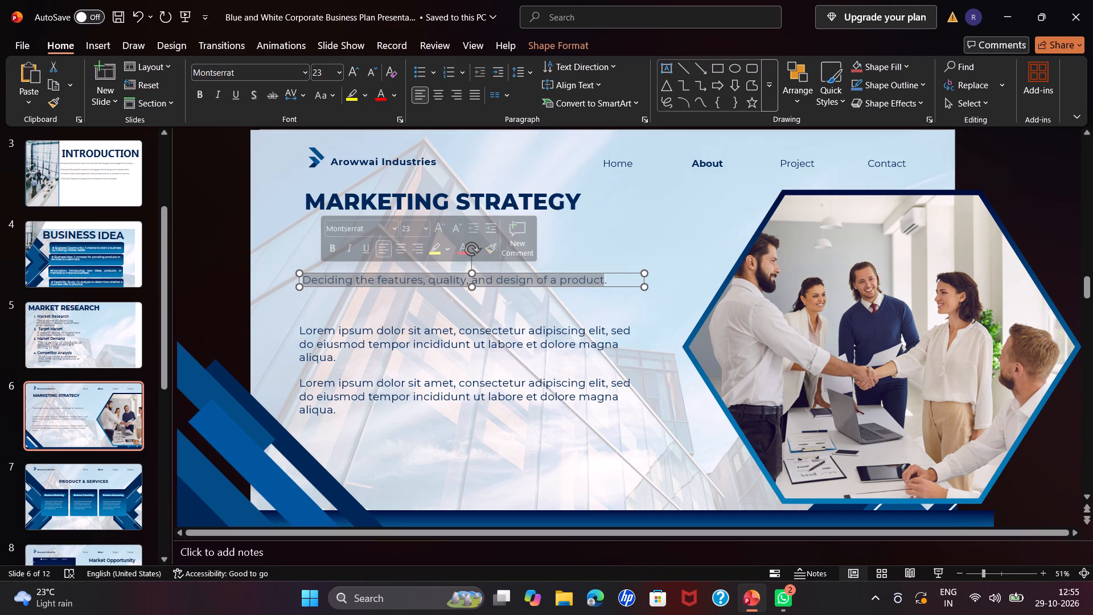
{"action": "left_click", "coordinate": [613, 290]}
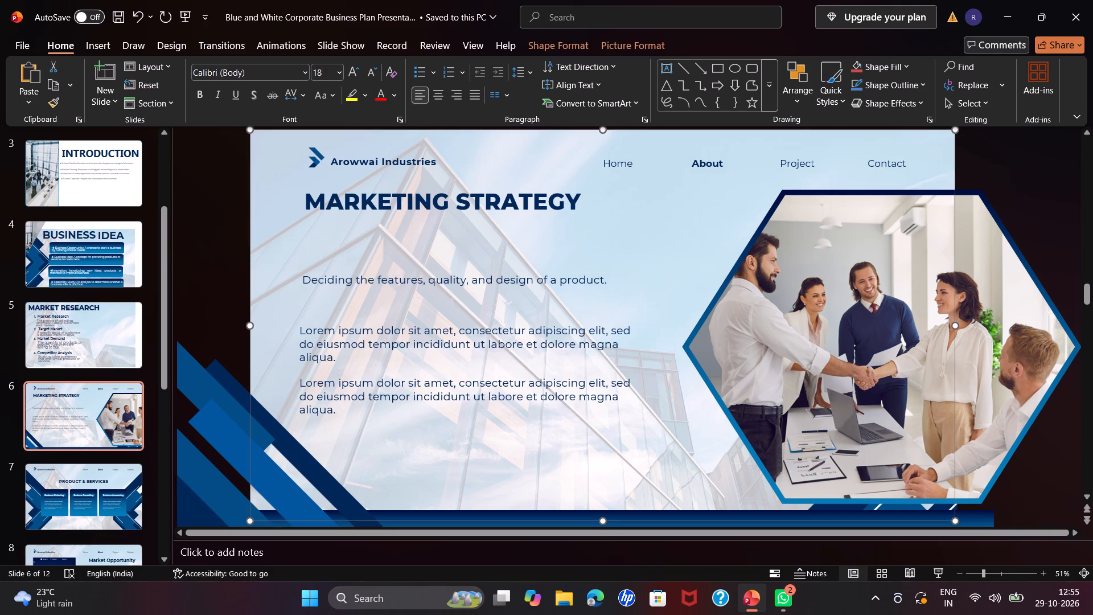
{"action": "left_click_drag", "start_coordinate": [604, 281], "coordinate": [593, 284]}
{"action": "left_click_drag", "start_coordinate": [614, 287], "coordinate": [616, 287]}
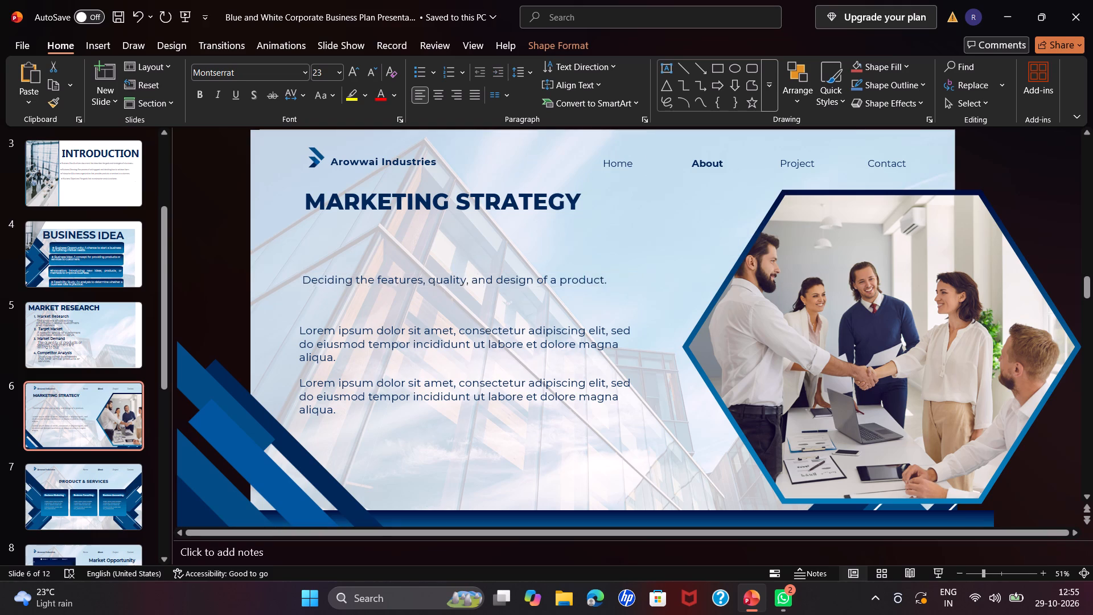
{"action": "left_click_drag", "start_coordinate": [616, 287], "coordinate": [671, 278]}
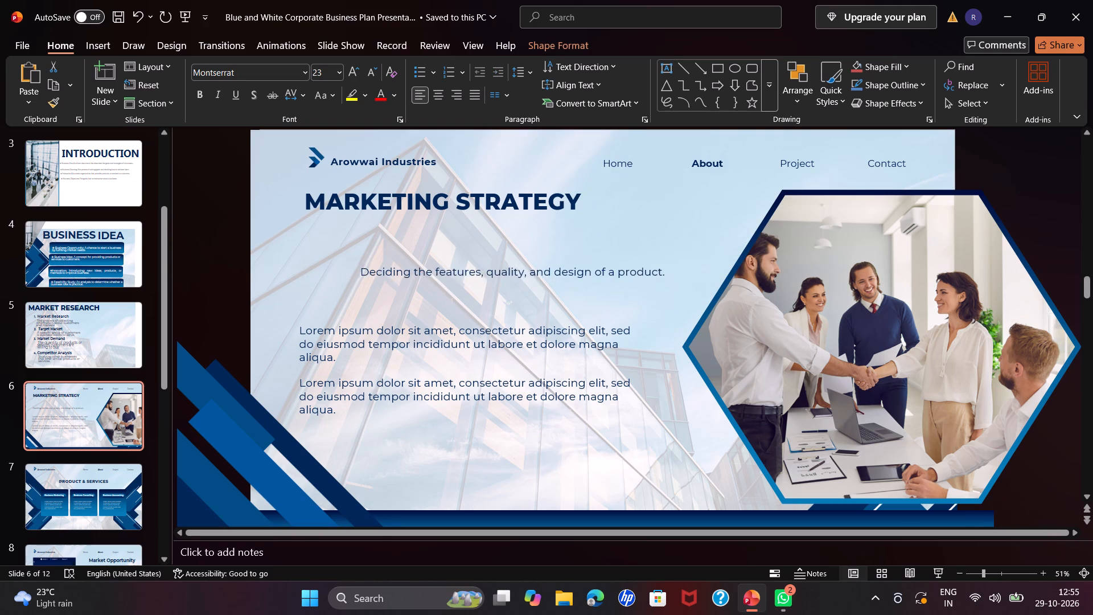
{"action": "left_click_drag", "start_coordinate": [671, 278], "coordinate": [696, 256]}
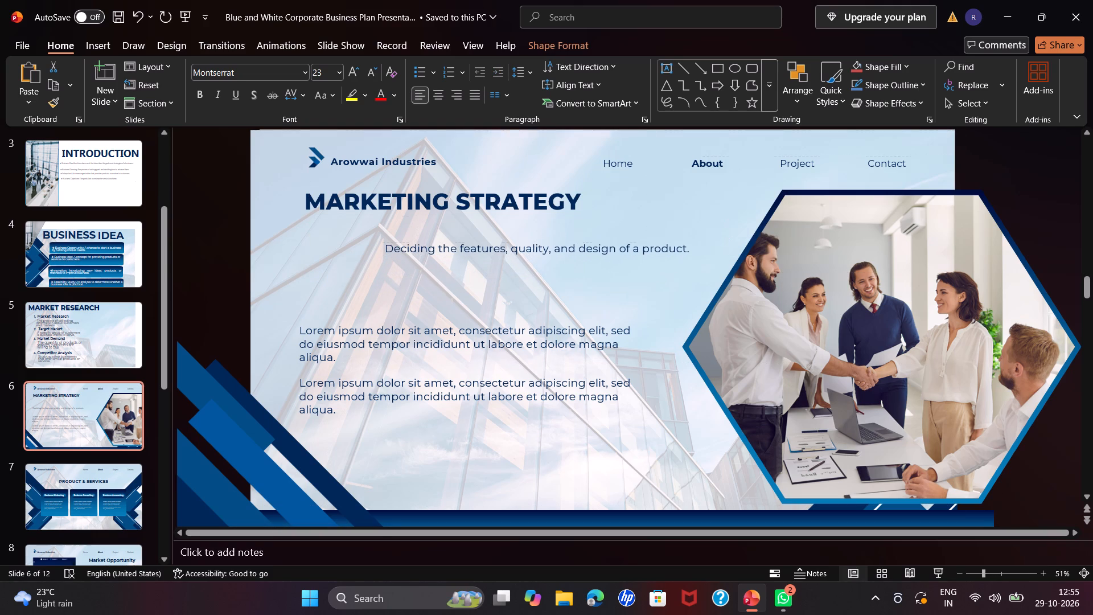
{"action": "left_click_drag", "start_coordinate": [696, 256], "coordinate": [697, 256]}
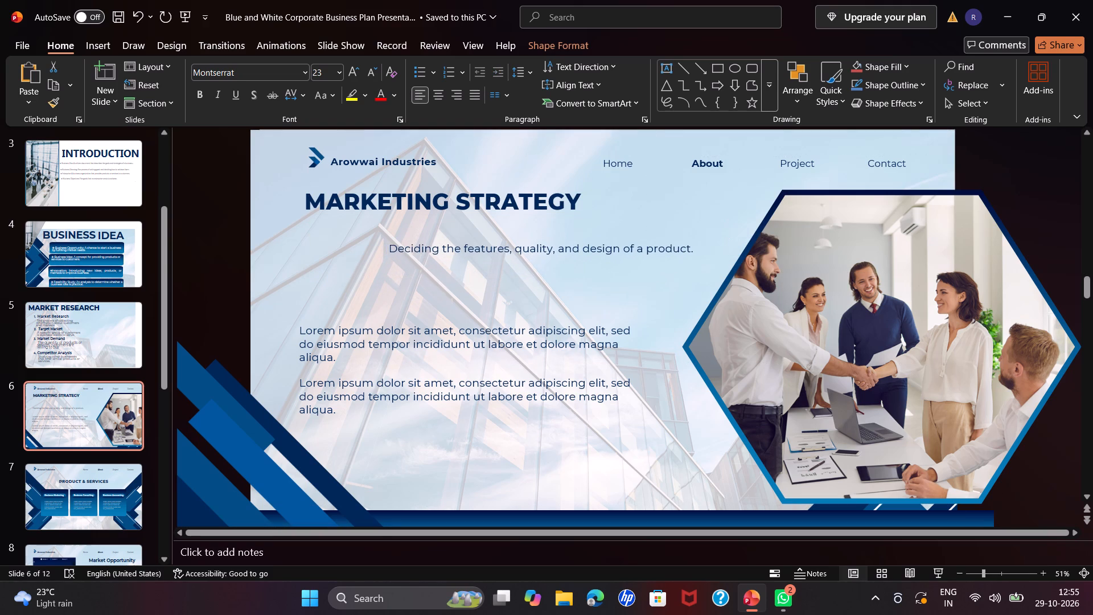
{"action": "left_click_drag", "start_coordinate": [697, 256], "coordinate": [713, 252]}
{"action": "left_click", "coordinate": [640, 328]}
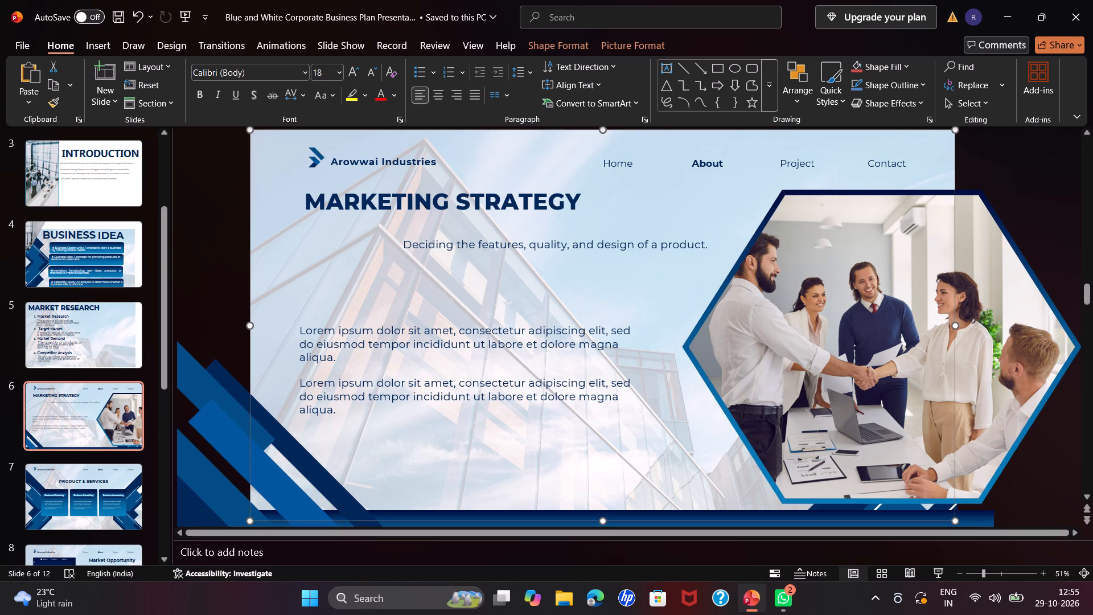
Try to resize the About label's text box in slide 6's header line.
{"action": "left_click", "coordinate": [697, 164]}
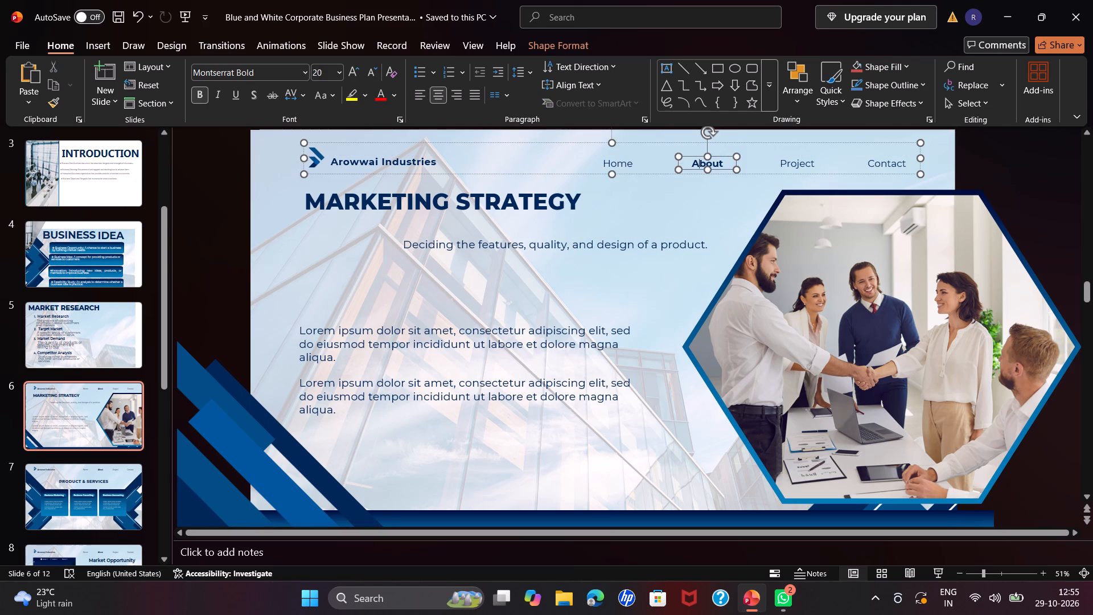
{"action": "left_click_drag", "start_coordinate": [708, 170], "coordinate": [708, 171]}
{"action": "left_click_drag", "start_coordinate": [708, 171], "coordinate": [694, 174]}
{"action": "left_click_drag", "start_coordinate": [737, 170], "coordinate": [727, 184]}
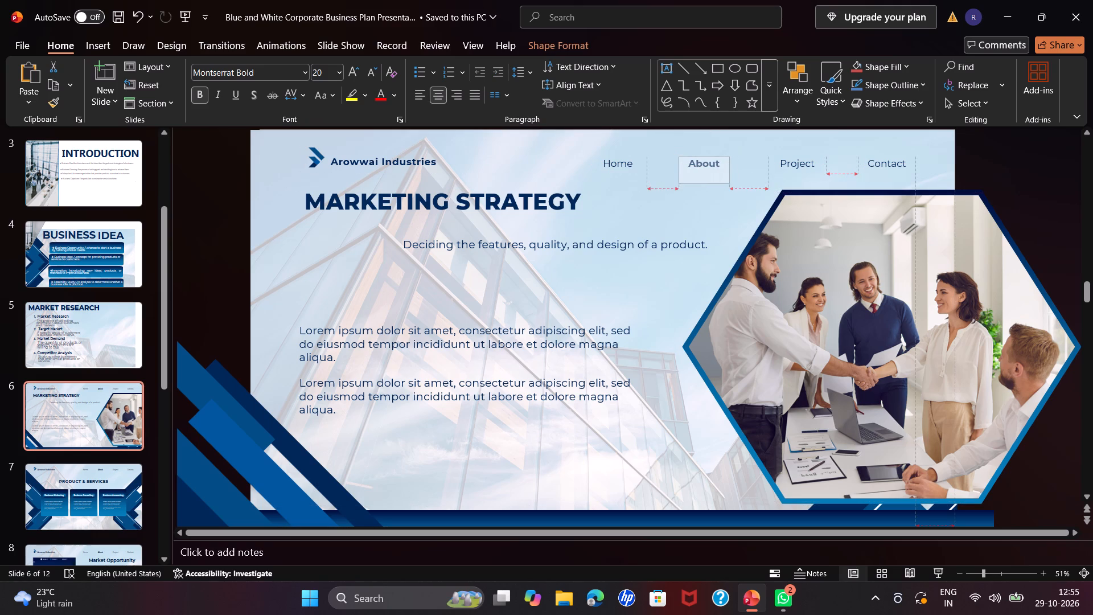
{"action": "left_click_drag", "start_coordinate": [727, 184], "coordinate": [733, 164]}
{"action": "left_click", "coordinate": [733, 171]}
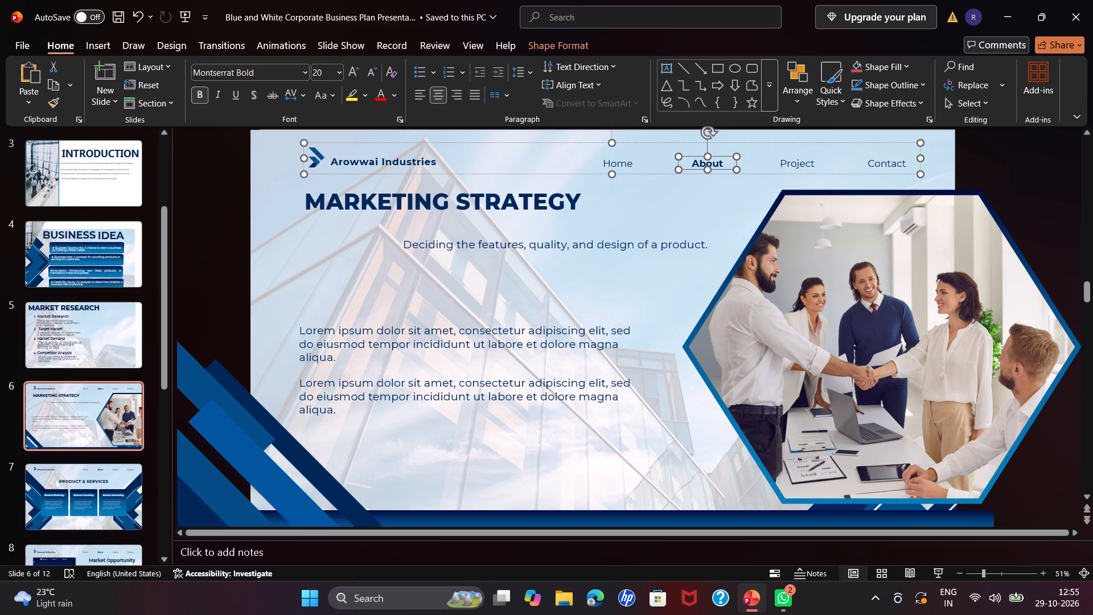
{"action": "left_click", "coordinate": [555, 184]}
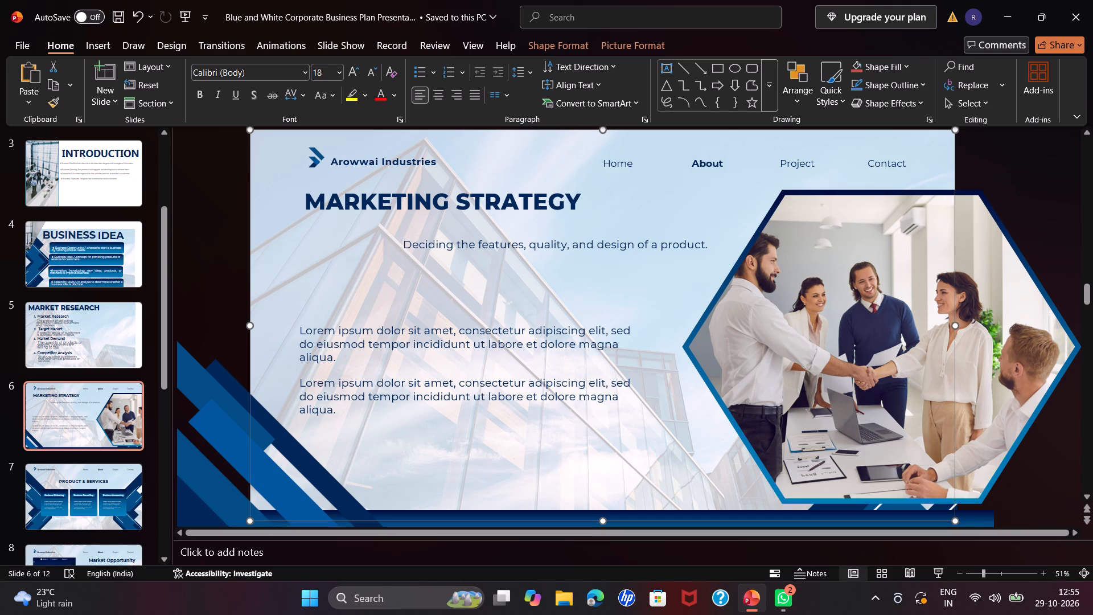
Delete the Arowwai Industries company name text from slide 6's header line.
{"action": "left_click", "coordinate": [435, 163]}
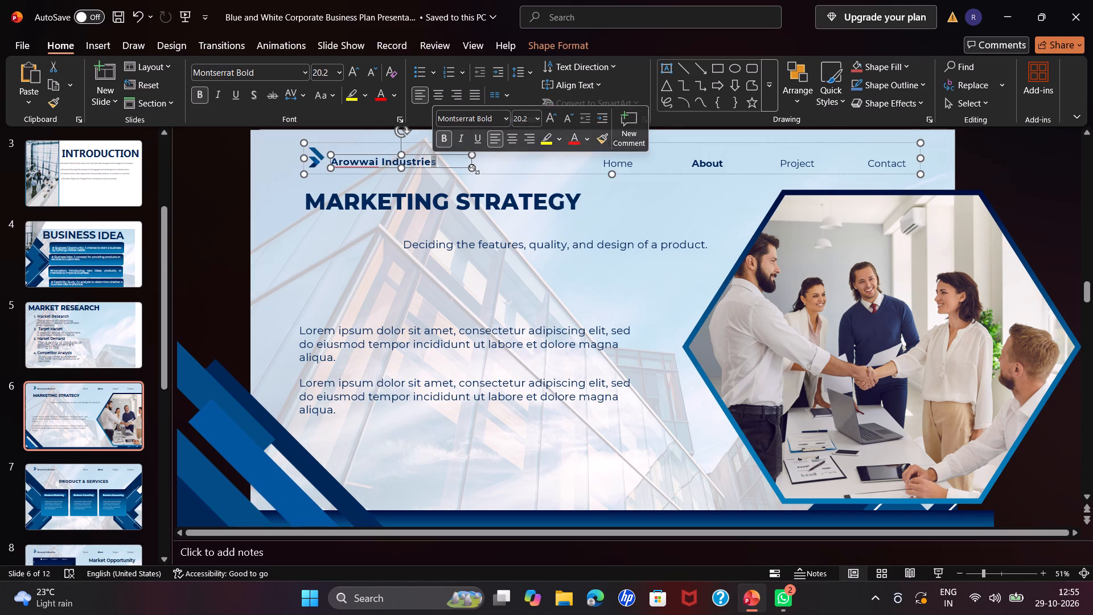
{"action": "left_click", "coordinate": [473, 170]}
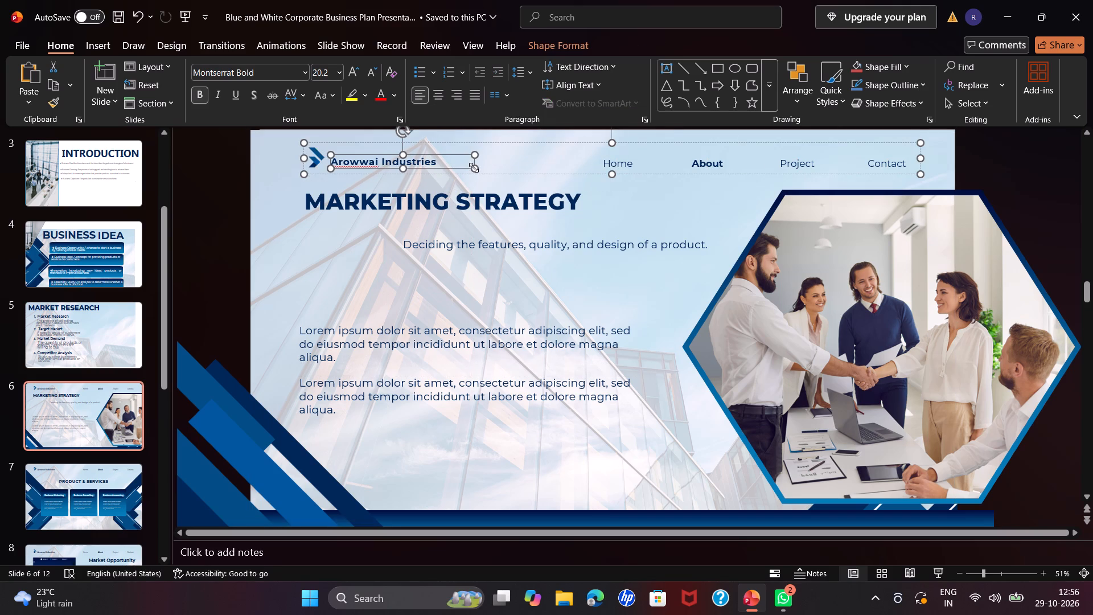
{"action": "left_click_drag", "start_coordinate": [434, 160], "coordinate": [408, 159]}
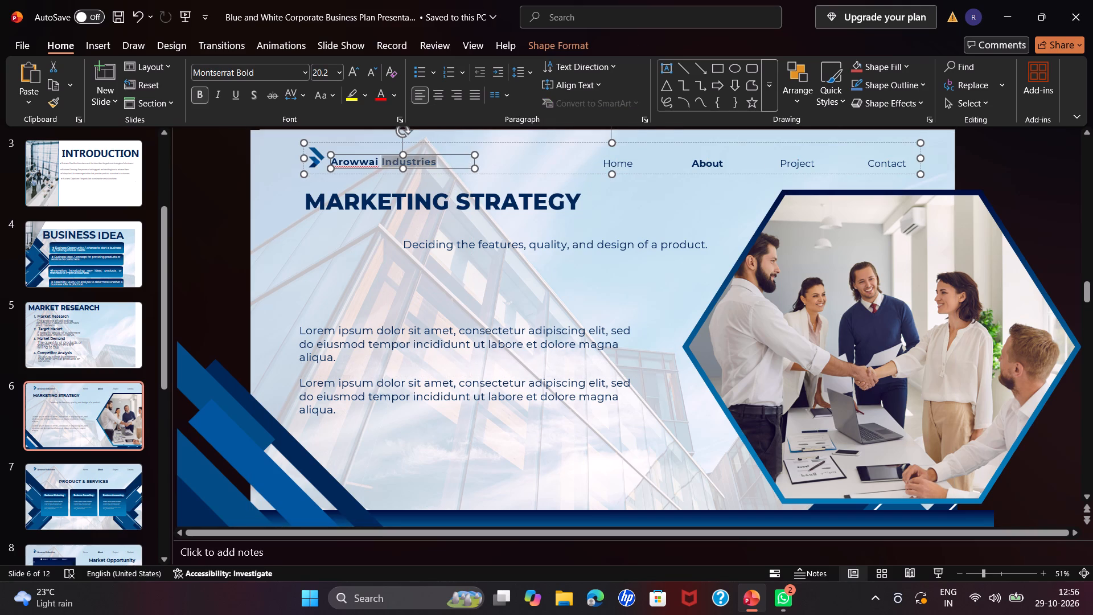
{"action": "left_click_drag", "start_coordinate": [408, 159], "coordinate": [330, 166]}
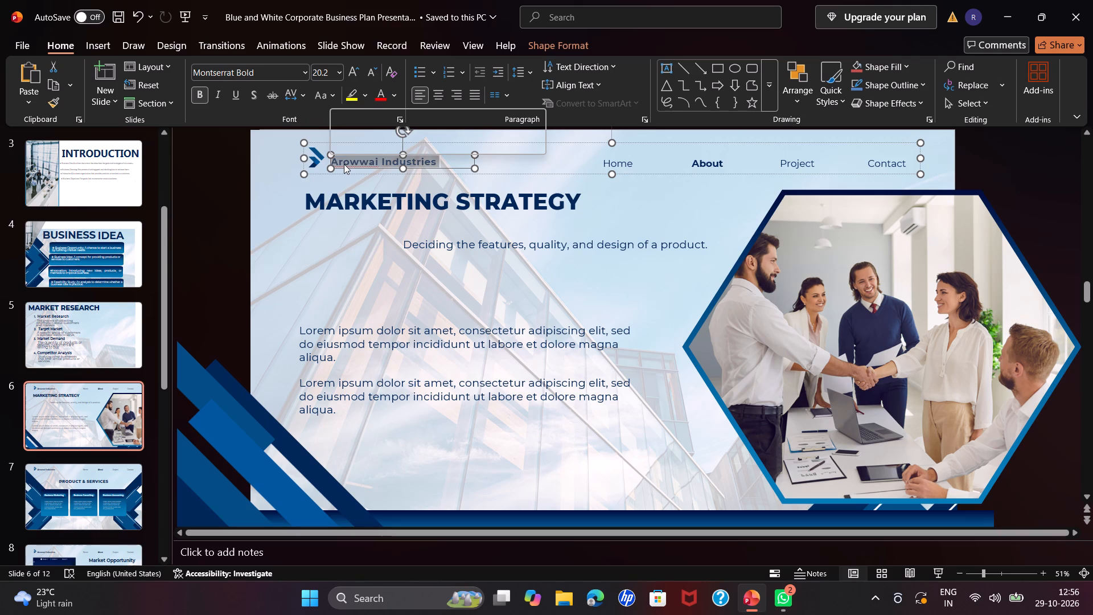
{"action": "key", "text": "BackSpace"}
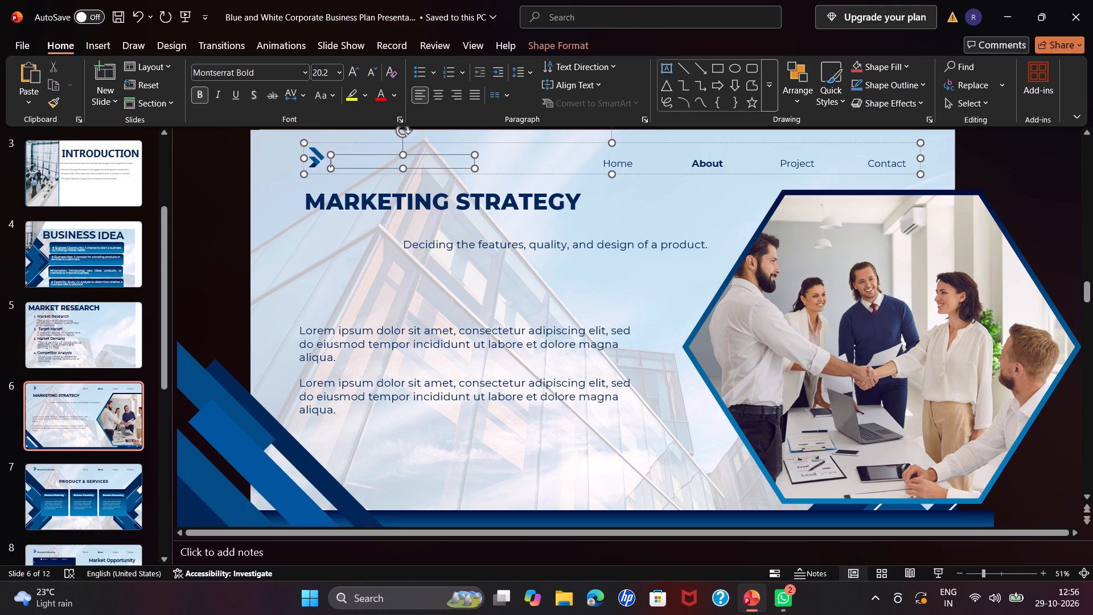
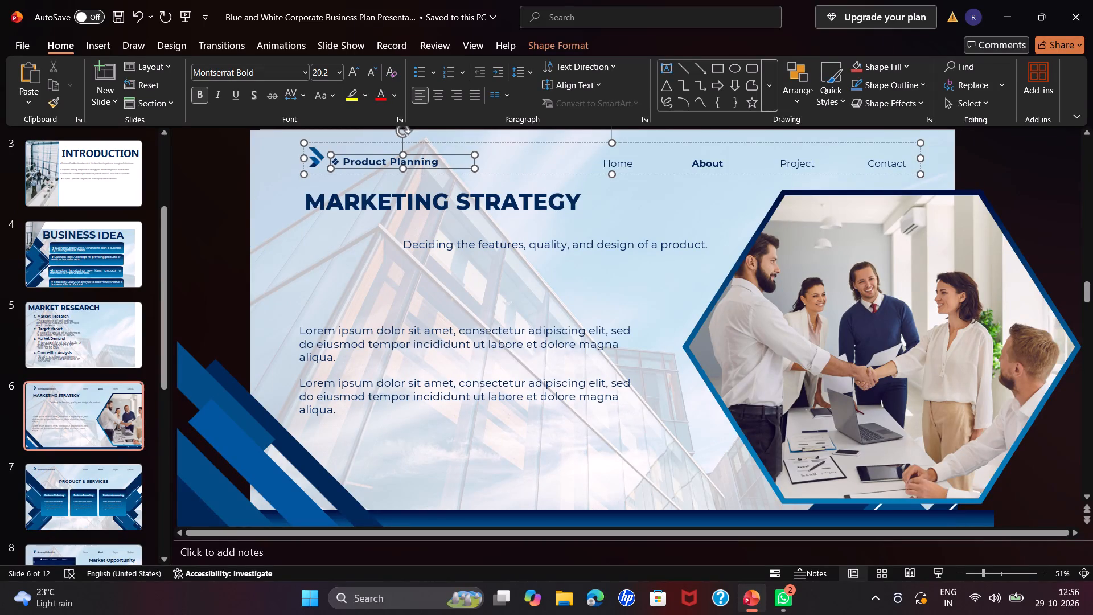
Move the Product Planning label below the MARKETING STRATEGY heading, in line with and just before the "Deciding the features..." text.
{"action": "left_click", "coordinate": [473, 169]}
{"action": "left_click_drag", "start_coordinate": [473, 169], "coordinate": [463, 177]}
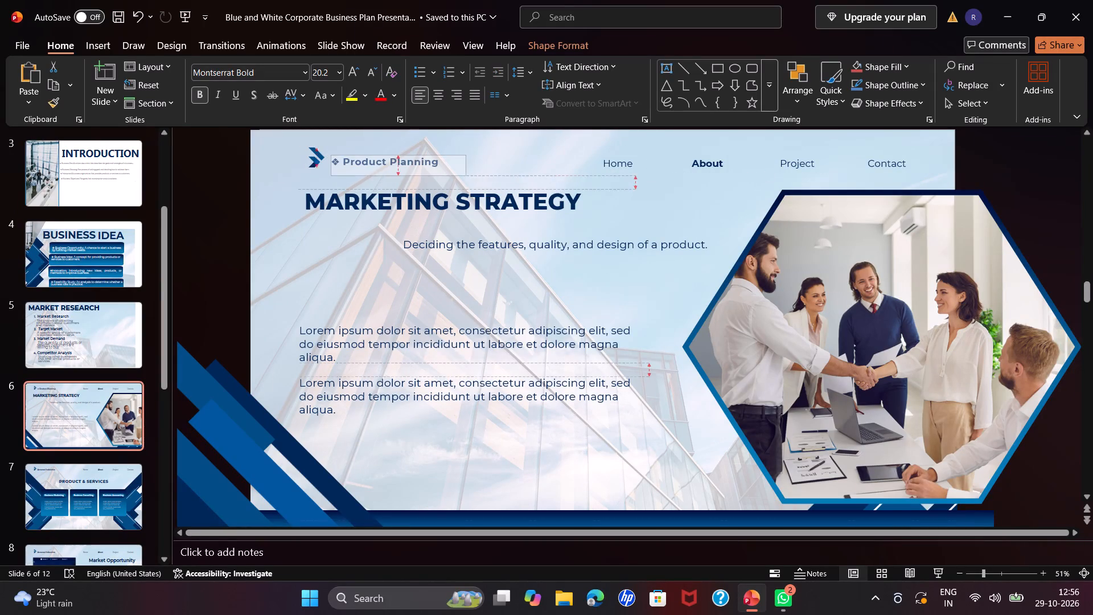
{"action": "left_click_drag", "start_coordinate": [463, 177], "coordinate": [466, 168]}
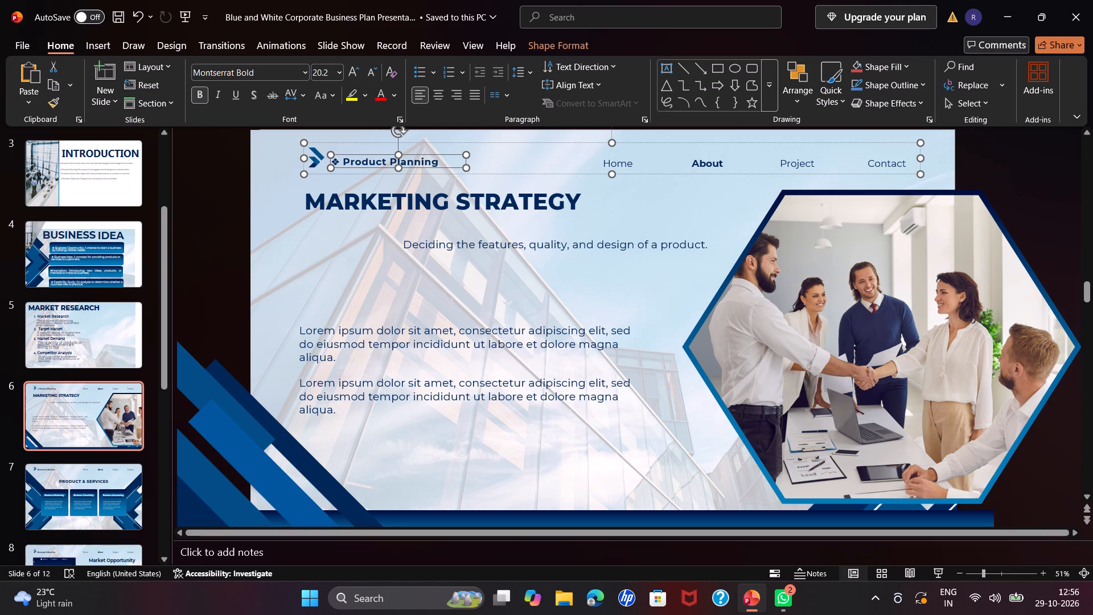
{"action": "left_click_drag", "start_coordinate": [459, 168], "coordinate": [457, 170]}
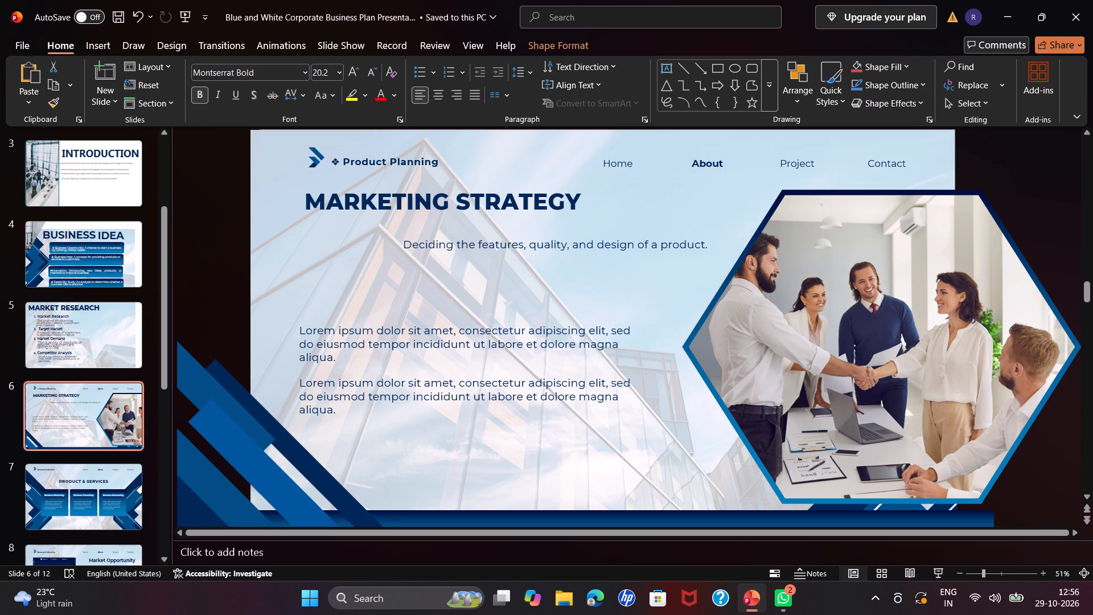
{"action": "left_click_drag", "start_coordinate": [457, 170], "coordinate": [405, 251]}
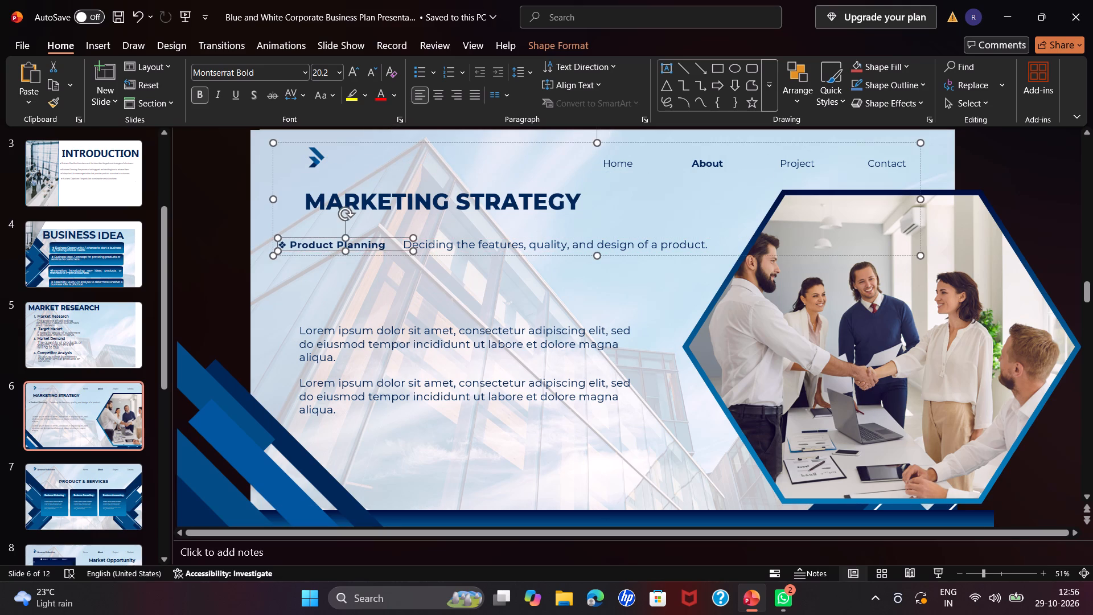
{"action": "left_click", "coordinate": [407, 292]}
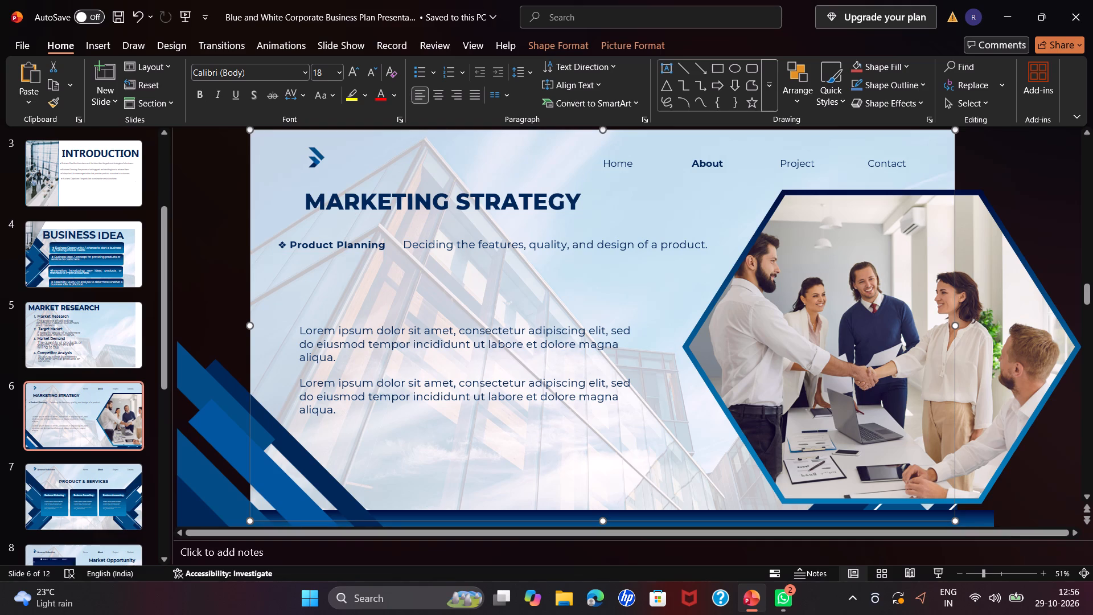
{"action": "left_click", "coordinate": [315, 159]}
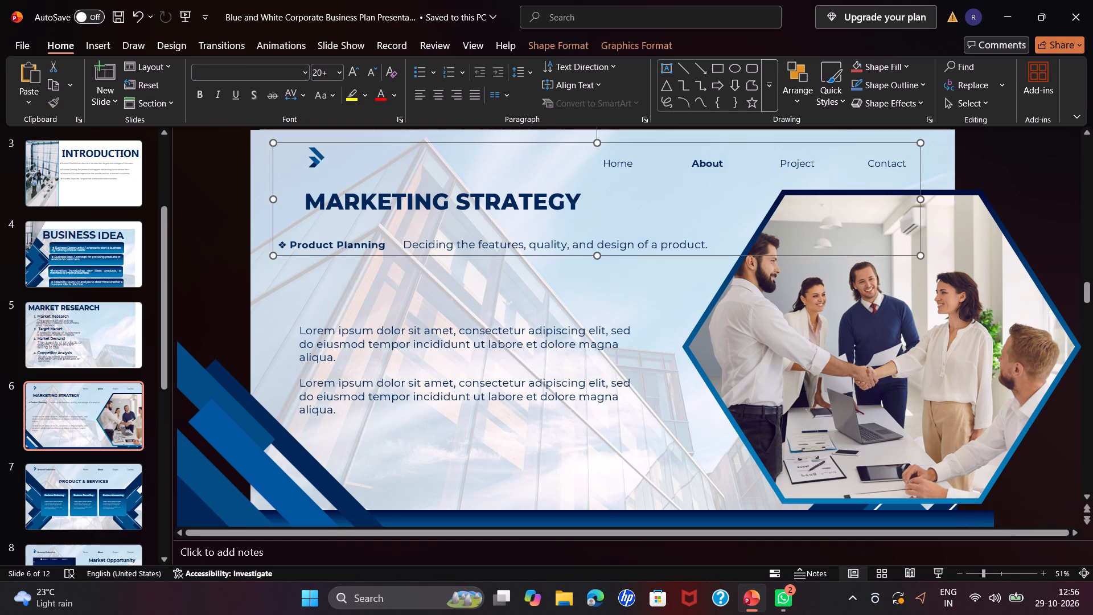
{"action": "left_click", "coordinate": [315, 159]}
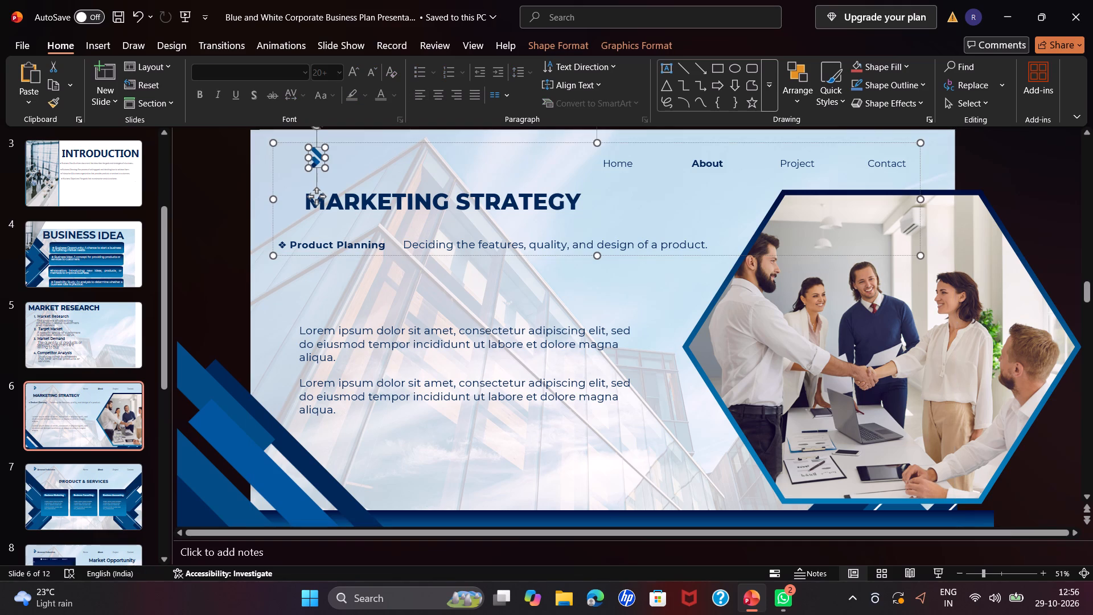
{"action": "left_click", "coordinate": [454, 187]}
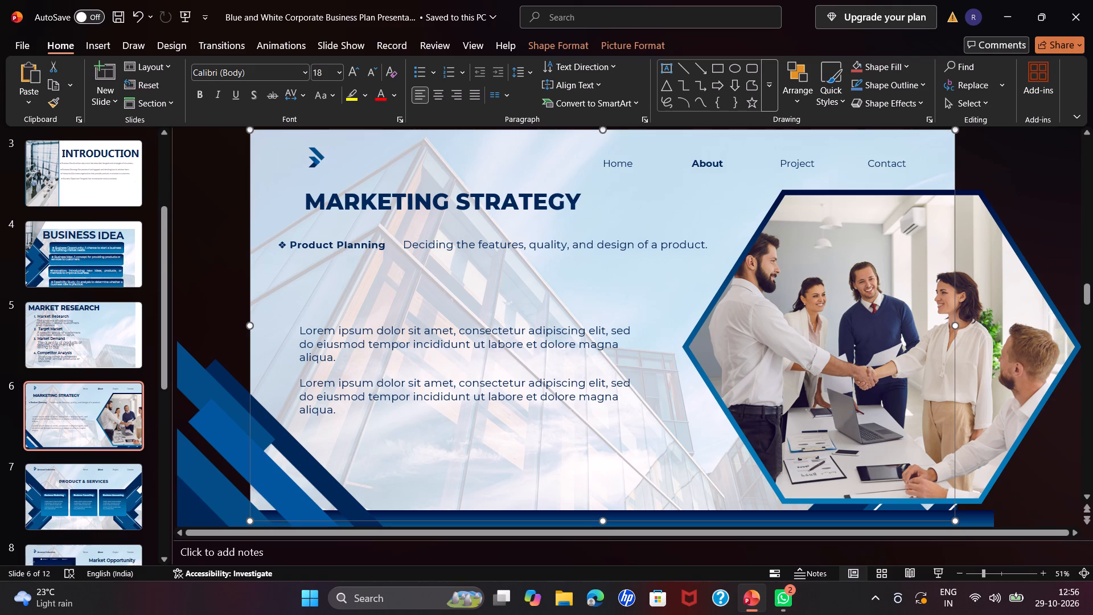
Move the MARKETING STRATEGY heading up into slide 6's header area, just below the arrow icon's level.
{"action": "left_click", "coordinate": [570, 204]}
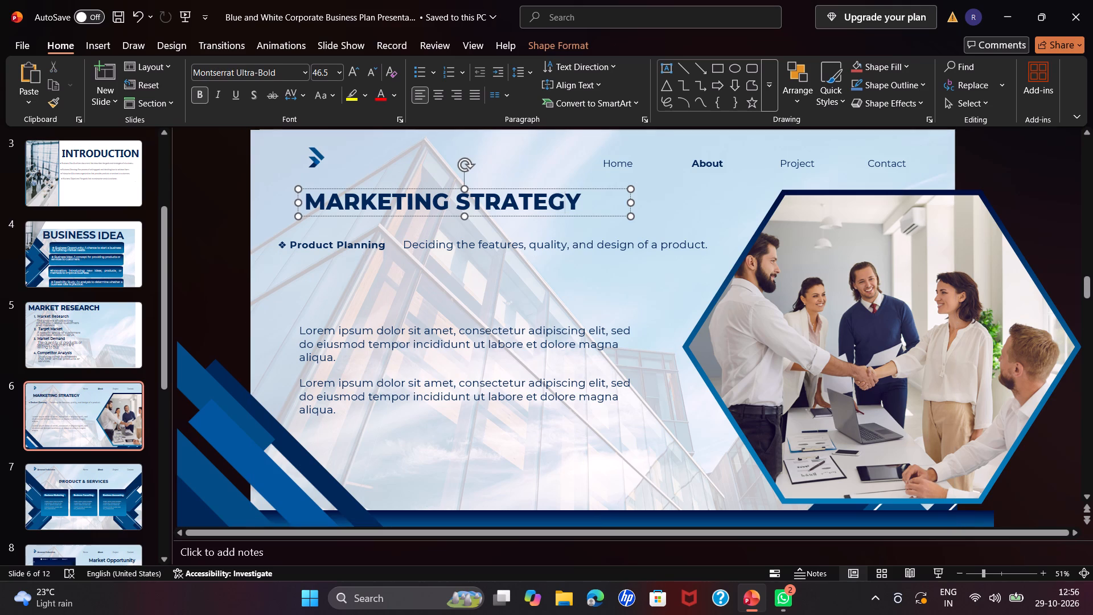
{"action": "left_click_drag", "start_coordinate": [479, 218], "coordinate": [479, 217]}
{"action": "left_click_drag", "start_coordinate": [479, 217], "coordinate": [485, 191]}
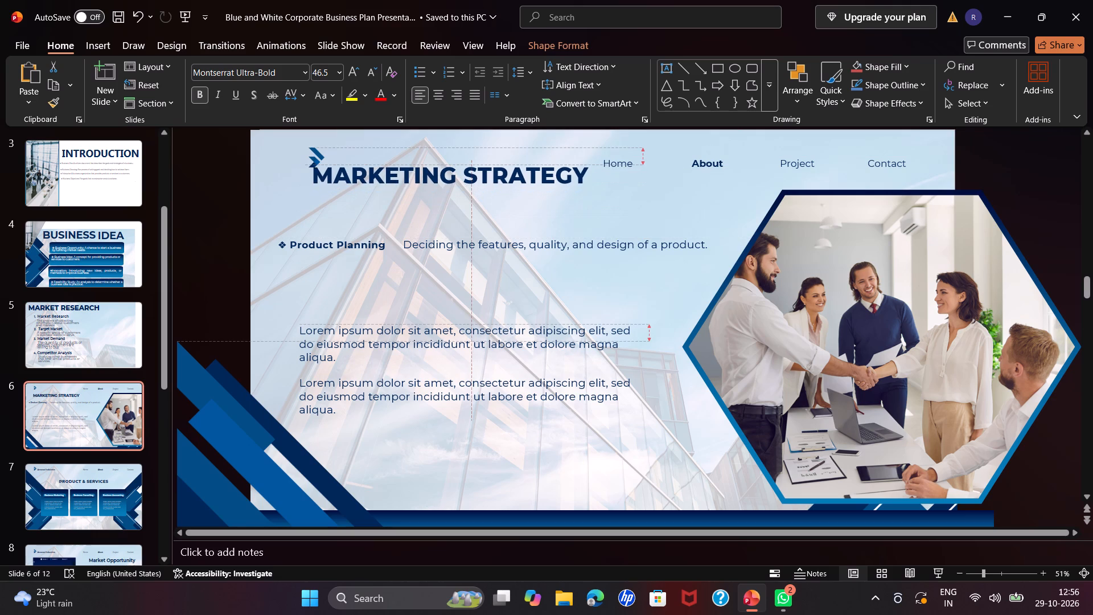
{"action": "left_click_drag", "start_coordinate": [485, 191], "coordinate": [485, 191]}
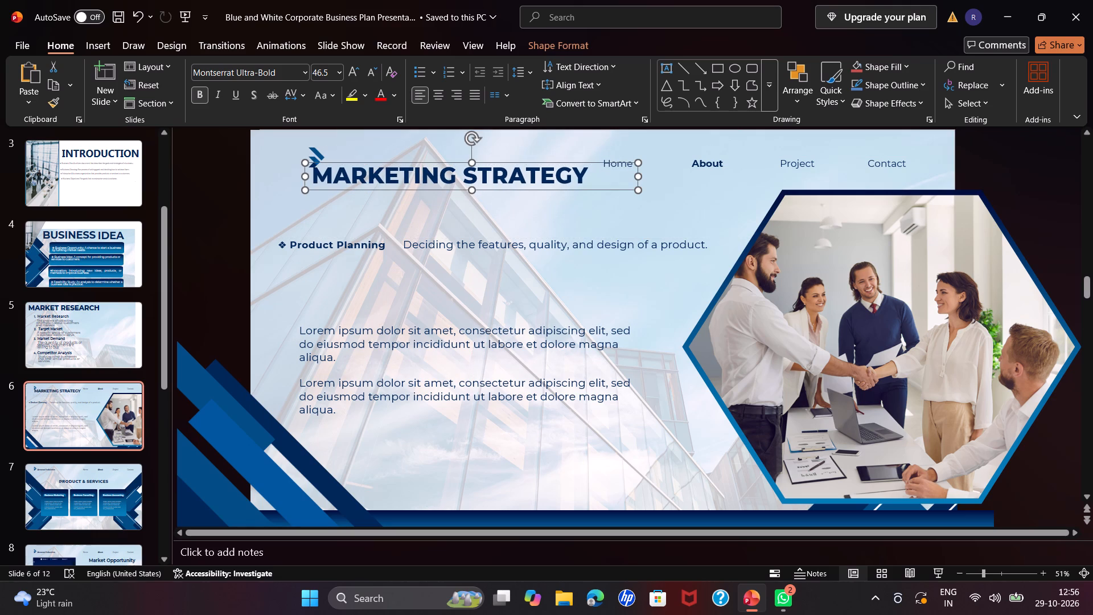
{"action": "left_click", "coordinate": [355, 146]}
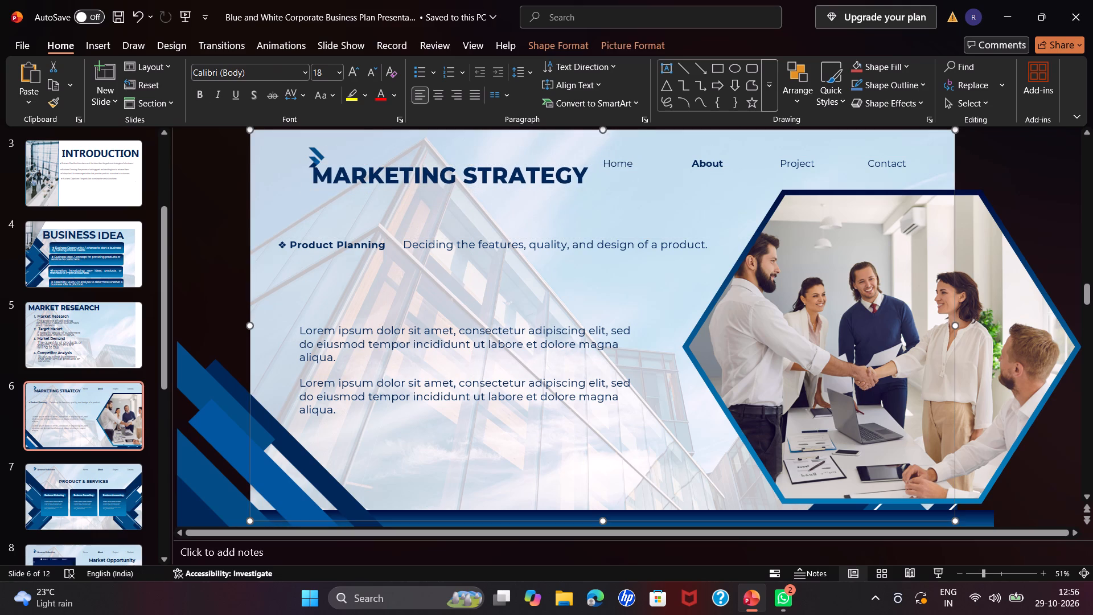
Move the blue arrow icon so it sits directly in front of the MARKETING STRATEGY heading.
{"action": "left_click", "coordinate": [319, 157]}
{"action": "left_click", "coordinate": [319, 157]}
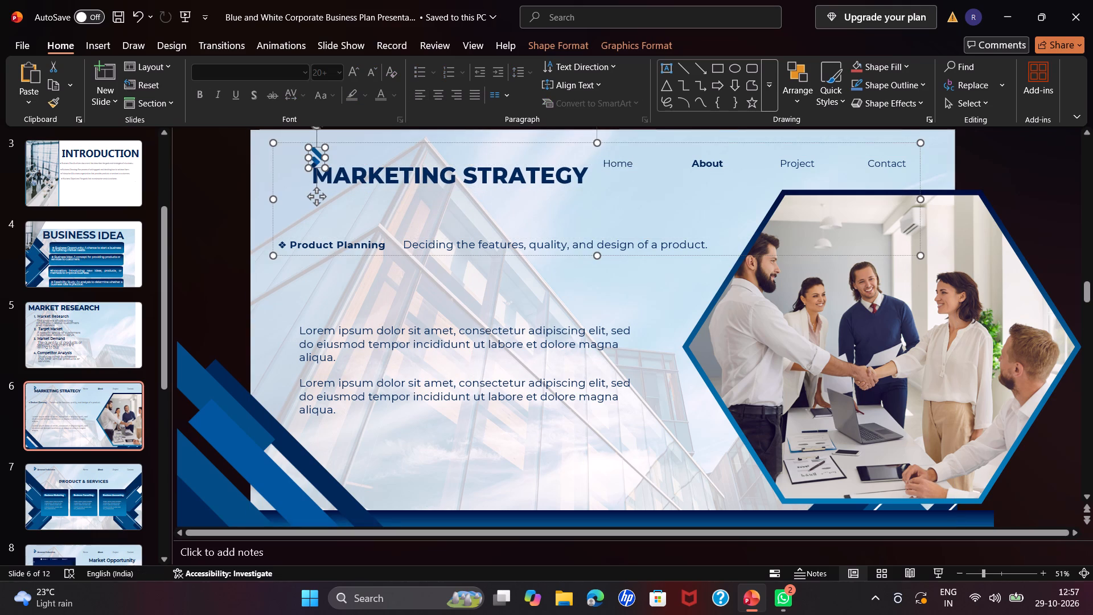
{"action": "left_click_drag", "start_coordinate": [311, 198], "coordinate": [305, 199]}
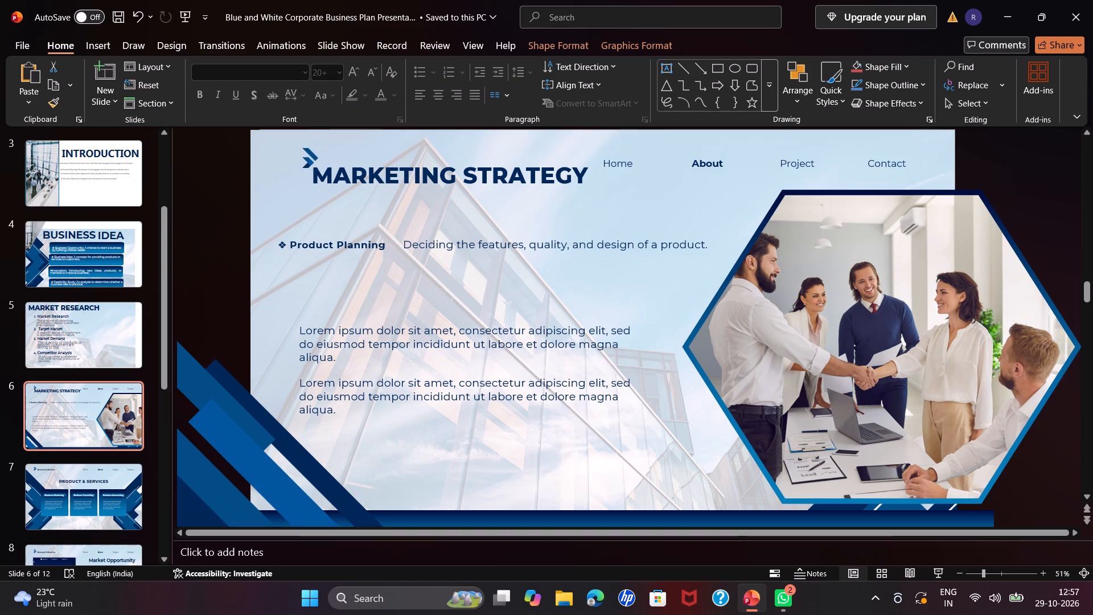
{"action": "left_click_drag", "start_coordinate": [305, 199], "coordinate": [293, 218]}
{"action": "left_click", "coordinate": [717, 223]}
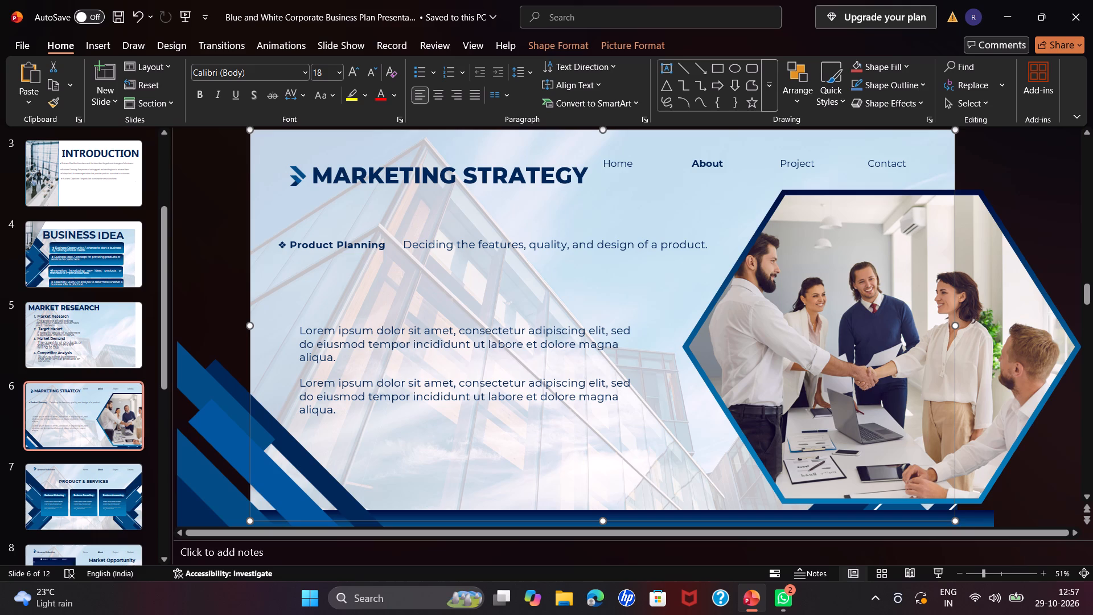
Delete the Home, About, Project and Contact navigation labels from slide 6's header line.
{"action": "left_click", "coordinate": [621, 164]}
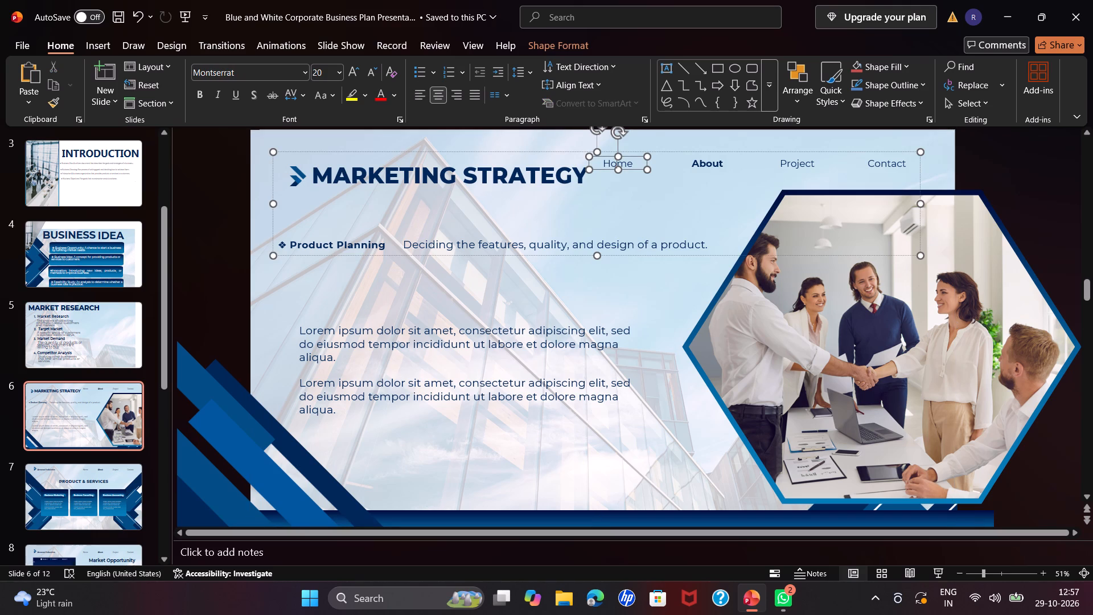
{"action": "left_click", "coordinate": [636, 169]}
{"action": "key", "text": "BackSpace"}
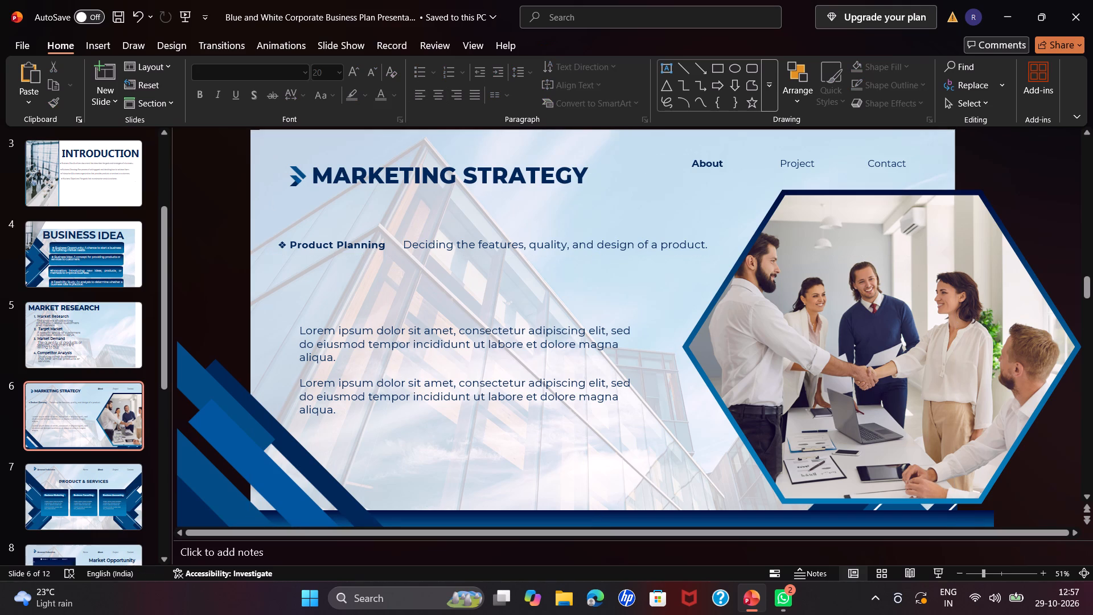
{"action": "left_click", "coordinate": [710, 165]}
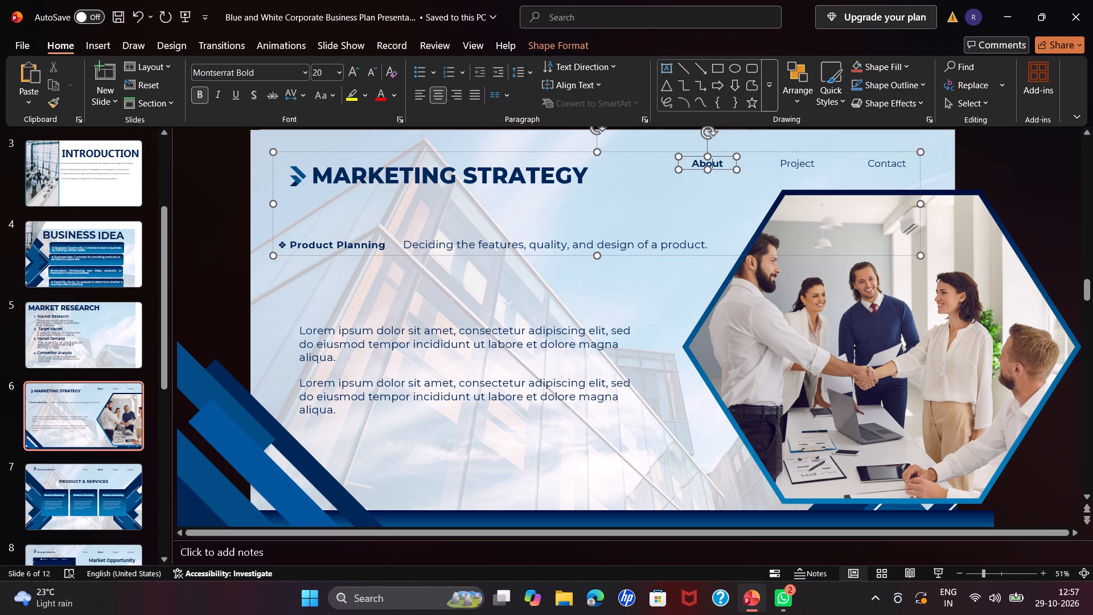
{"action": "left_click", "coordinate": [720, 169]}
{"action": "key", "text": "BackSpace"}
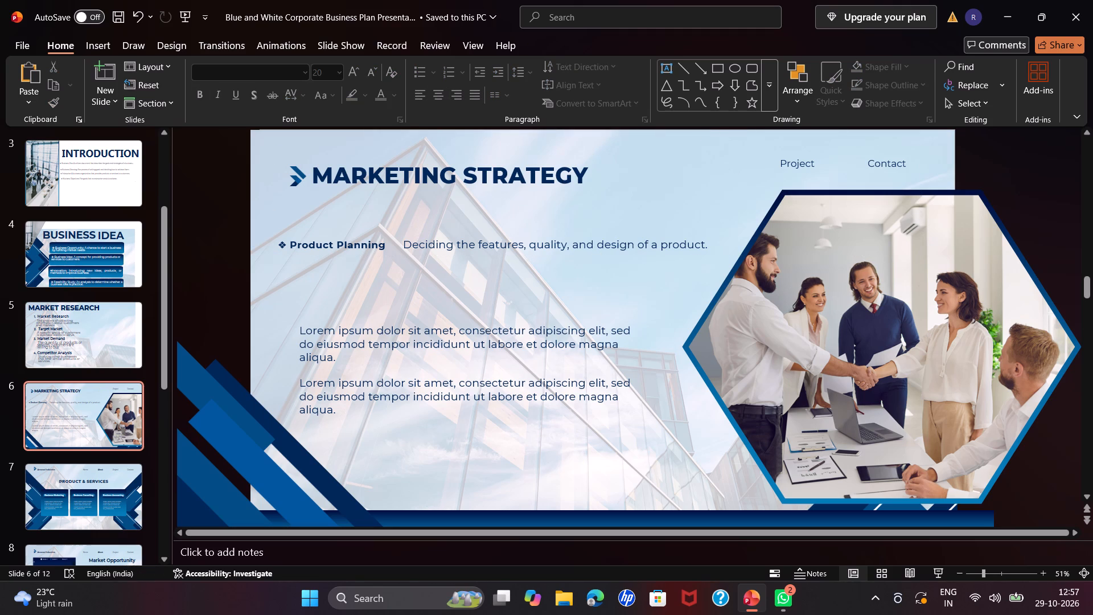
{"action": "left_click", "coordinate": [811, 166]}
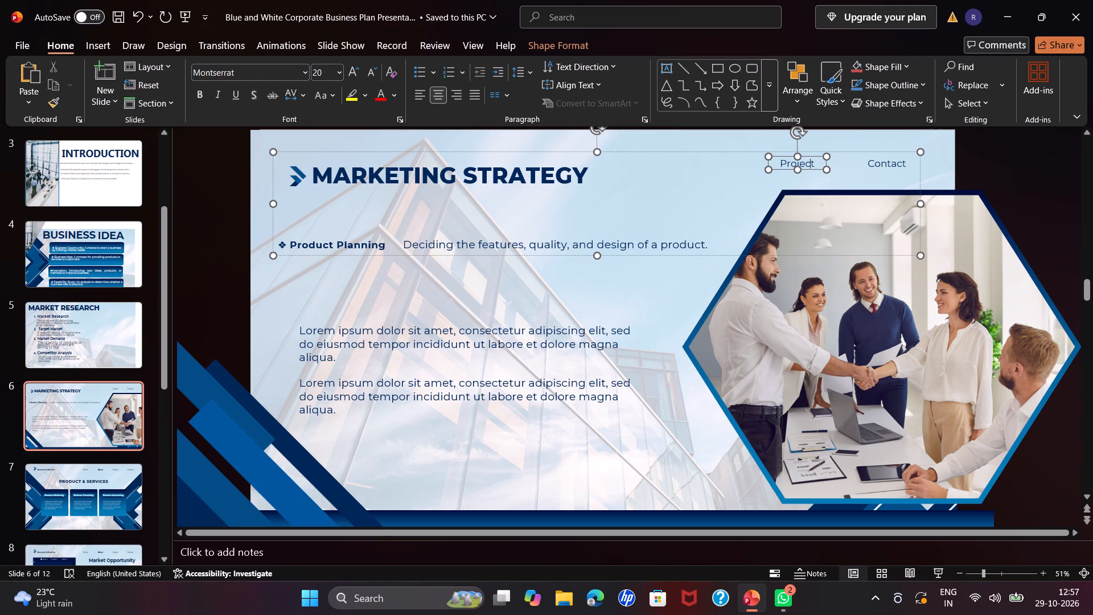
{"action": "left_click", "coordinate": [815, 168]}
{"action": "key", "text": "BackSpace"}
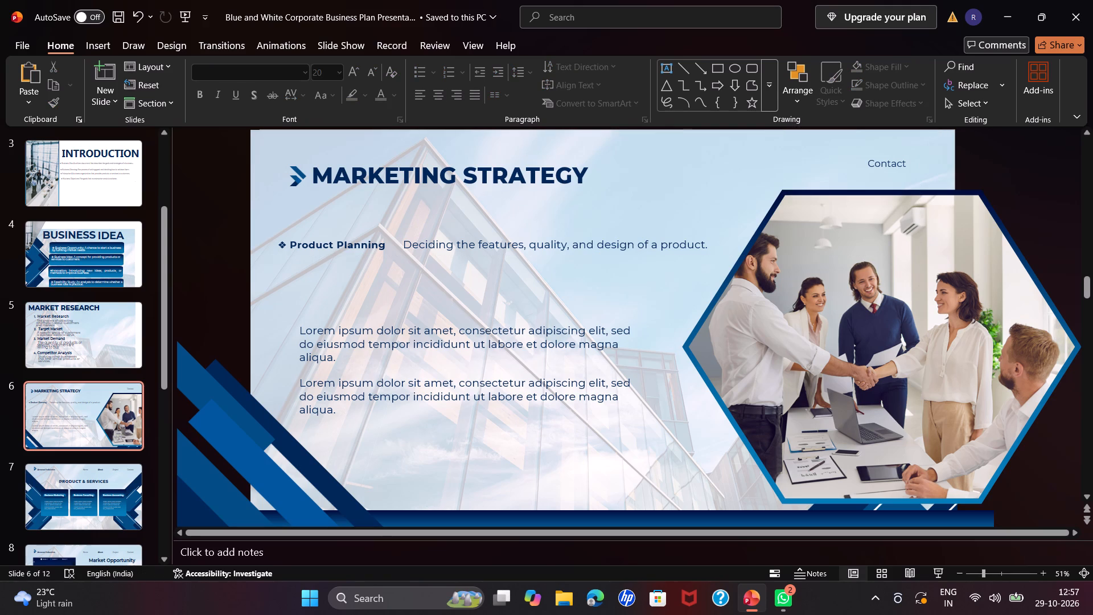
{"action": "left_click", "coordinate": [903, 162]}
{"action": "left_click", "coordinate": [902, 168]}
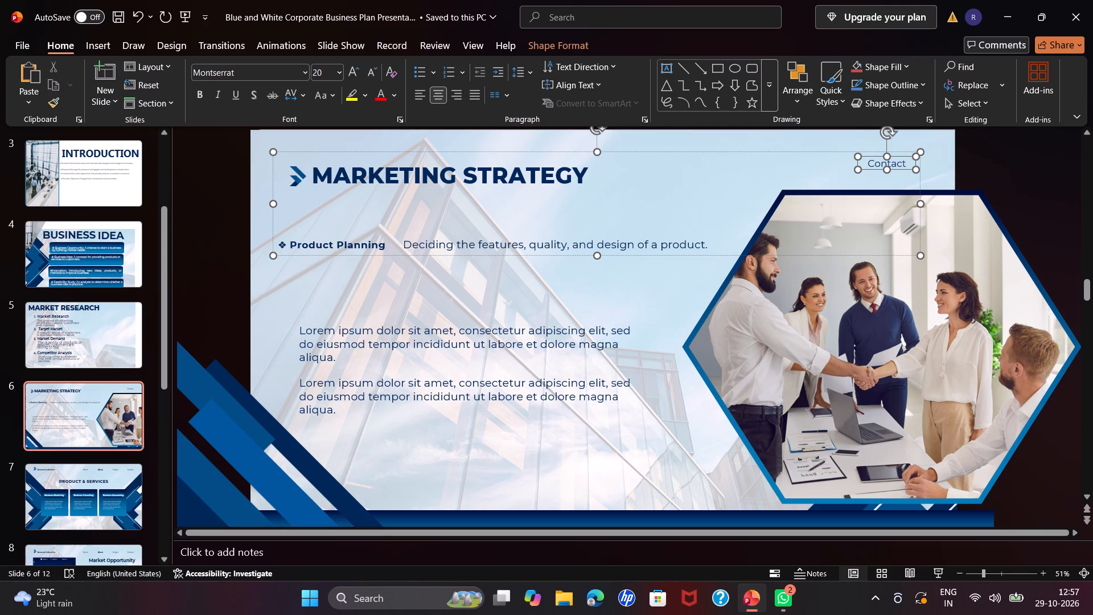
{"action": "key", "text": "BackSpace"}
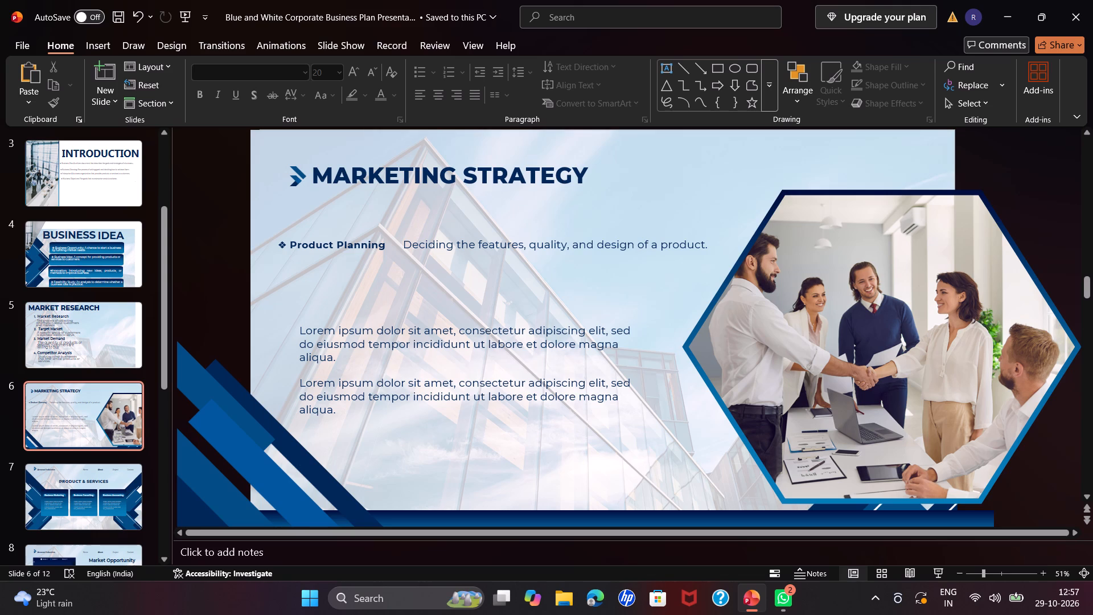
Duplicate the Product Planning label and place the copy directly beneath the original, aligned with it.
{"action": "left_click", "coordinate": [277, 246]}
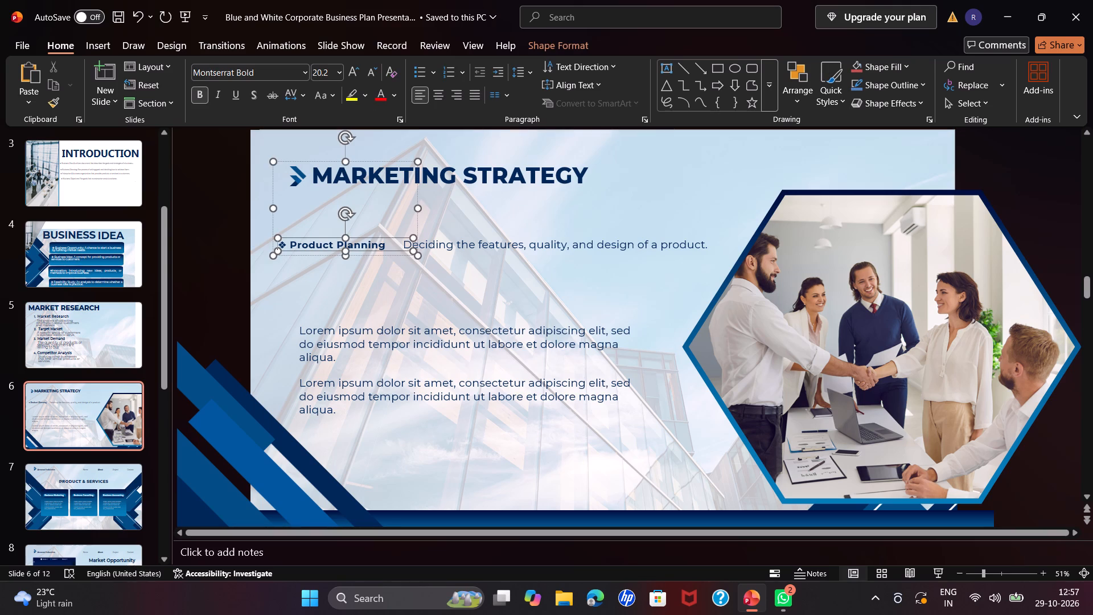
{"action": "left_click_drag", "start_coordinate": [277, 245], "coordinate": [280, 270], "text": "ctrl"}
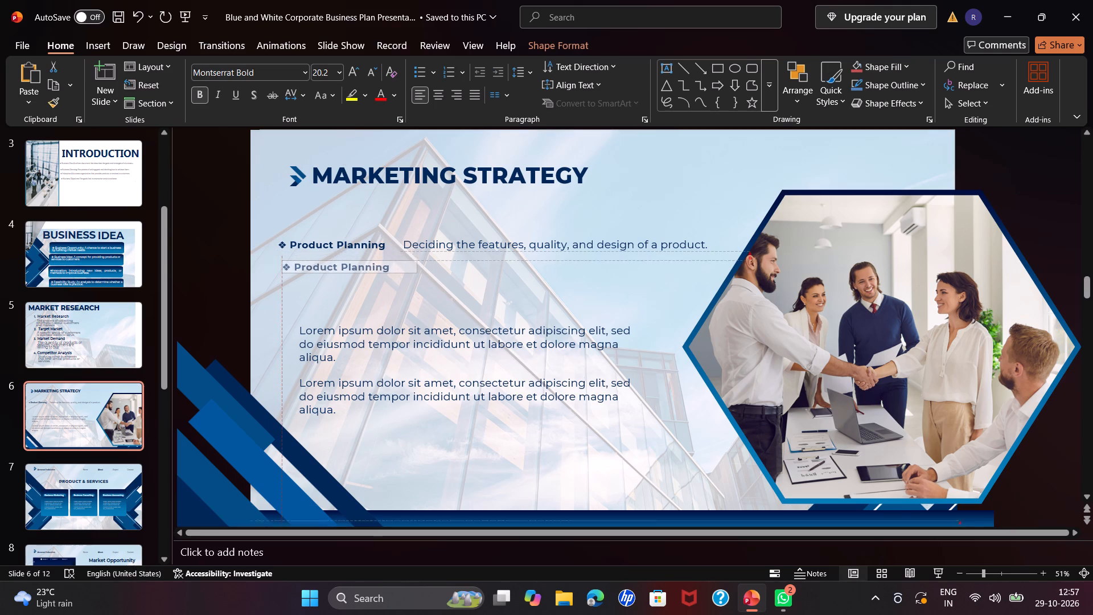
{"action": "left_click_drag", "start_coordinate": [280, 270], "coordinate": [277, 274], "text": "ctrl"}
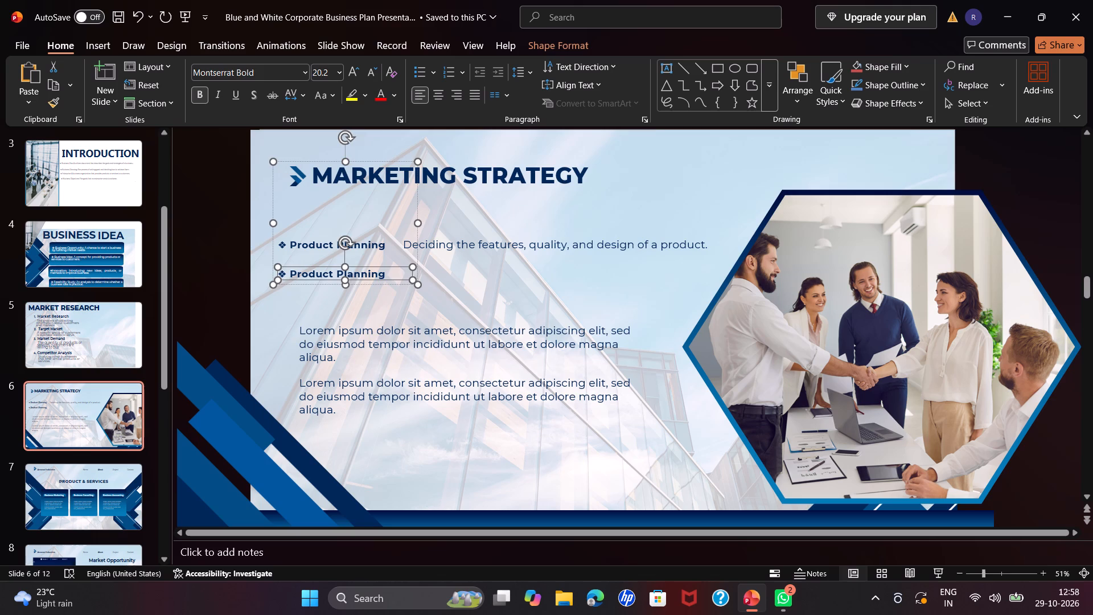
Delete both Lorem ipsum placeholder paragraphs from the body of slide 6.
{"action": "left_click_drag", "start_coordinate": [299, 331], "coordinate": [544, 391]}
{"action": "key", "text": "BackSpace"}
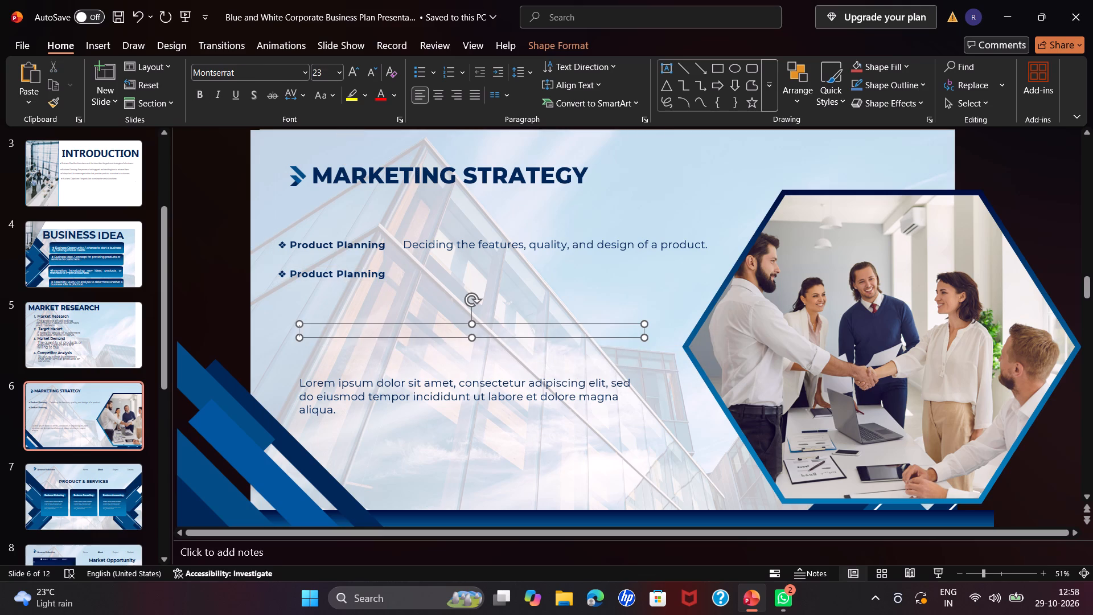
{"action": "left_click", "coordinate": [300, 388]}
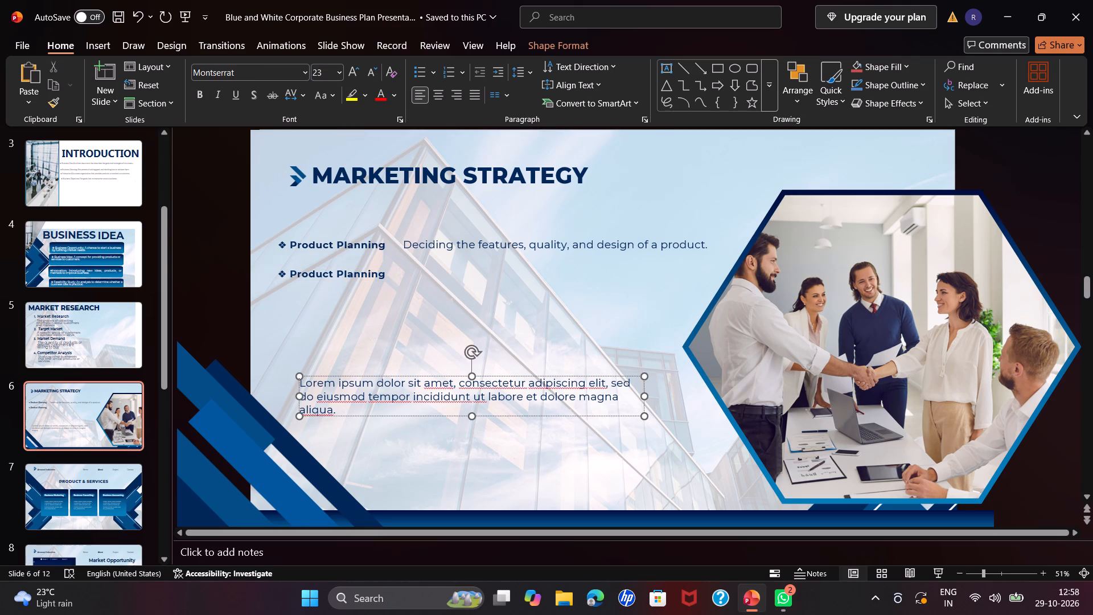
{"action": "left_click_drag", "start_coordinate": [303, 384], "coordinate": [568, 436]}
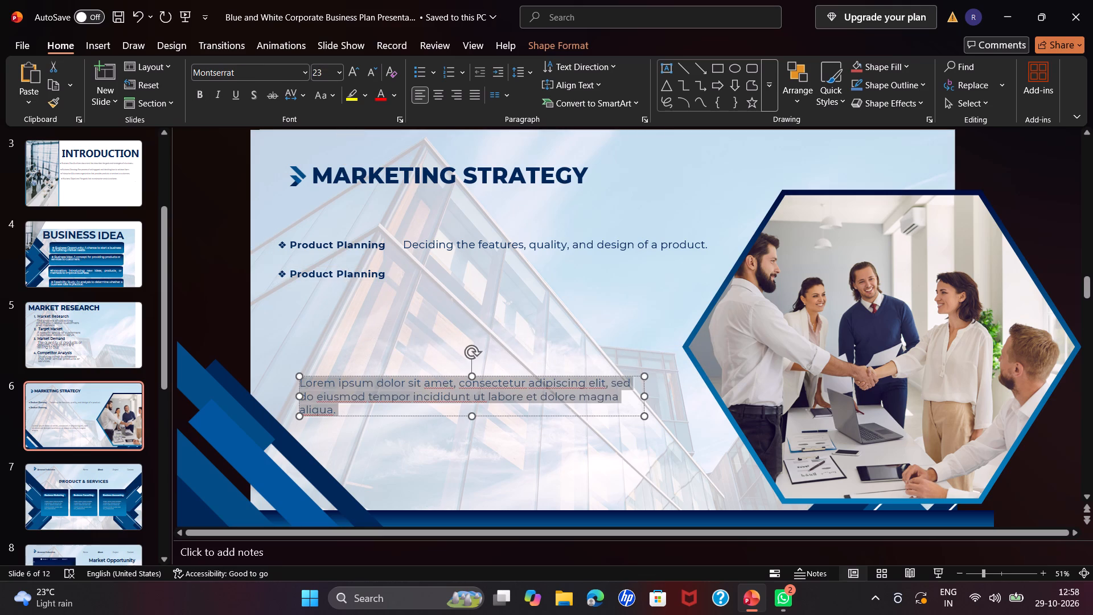
{"action": "key", "text": "BackSpace"}
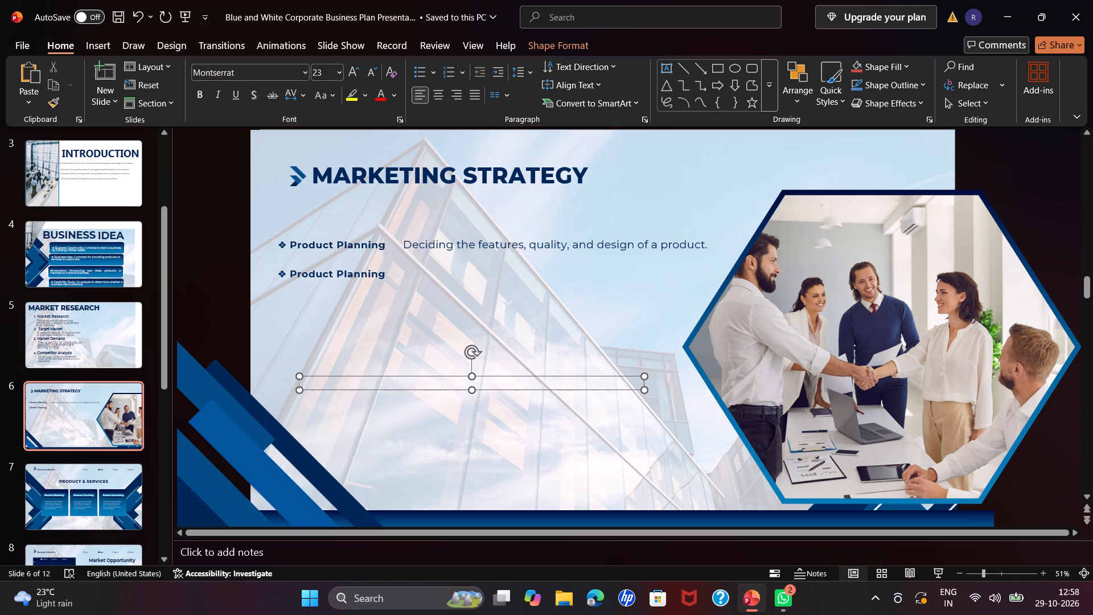
{"action": "left_click", "coordinate": [561, 311]}
{"action": "left_click", "coordinate": [470, 358]}
{"action": "left_click", "coordinate": [470, 358]}
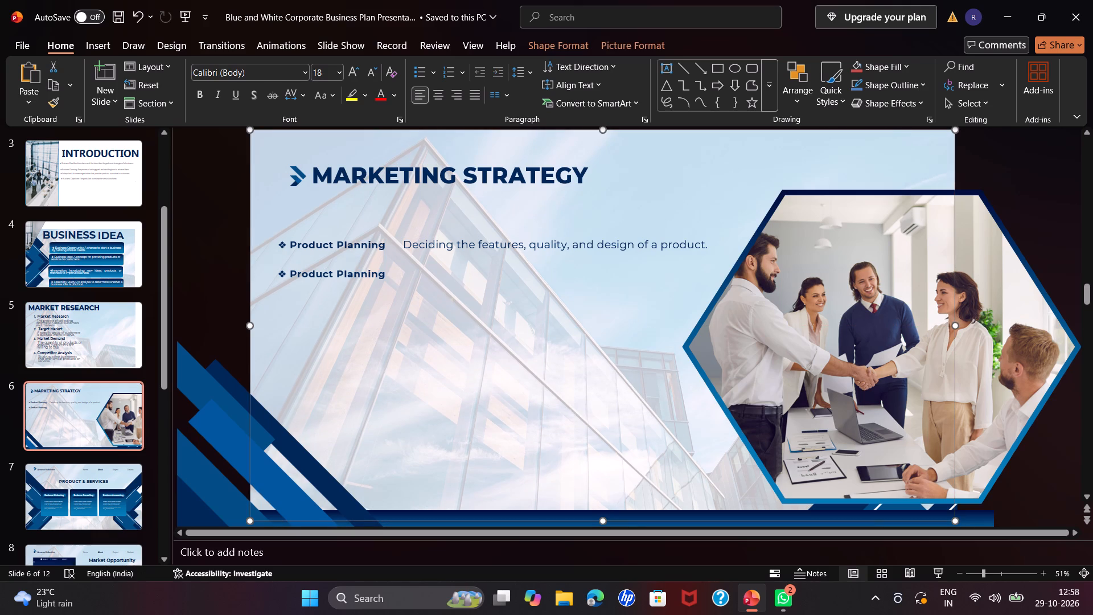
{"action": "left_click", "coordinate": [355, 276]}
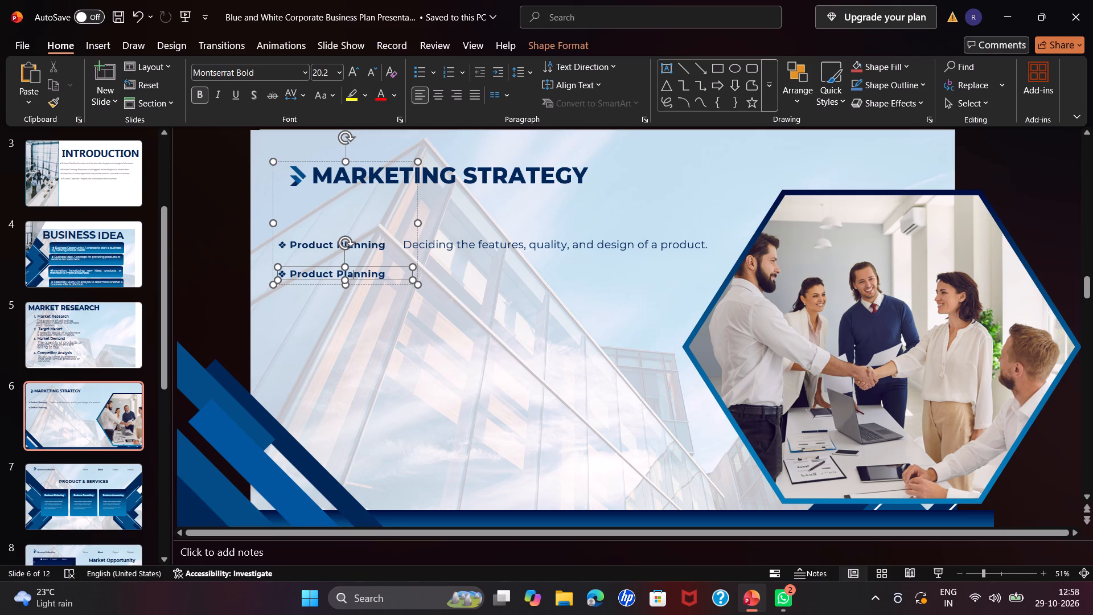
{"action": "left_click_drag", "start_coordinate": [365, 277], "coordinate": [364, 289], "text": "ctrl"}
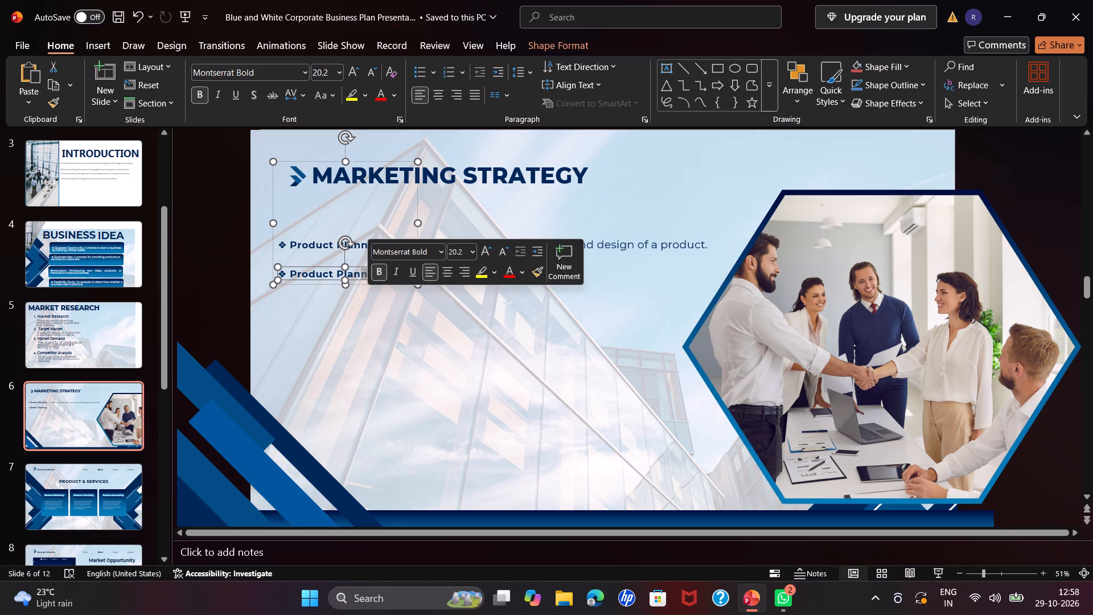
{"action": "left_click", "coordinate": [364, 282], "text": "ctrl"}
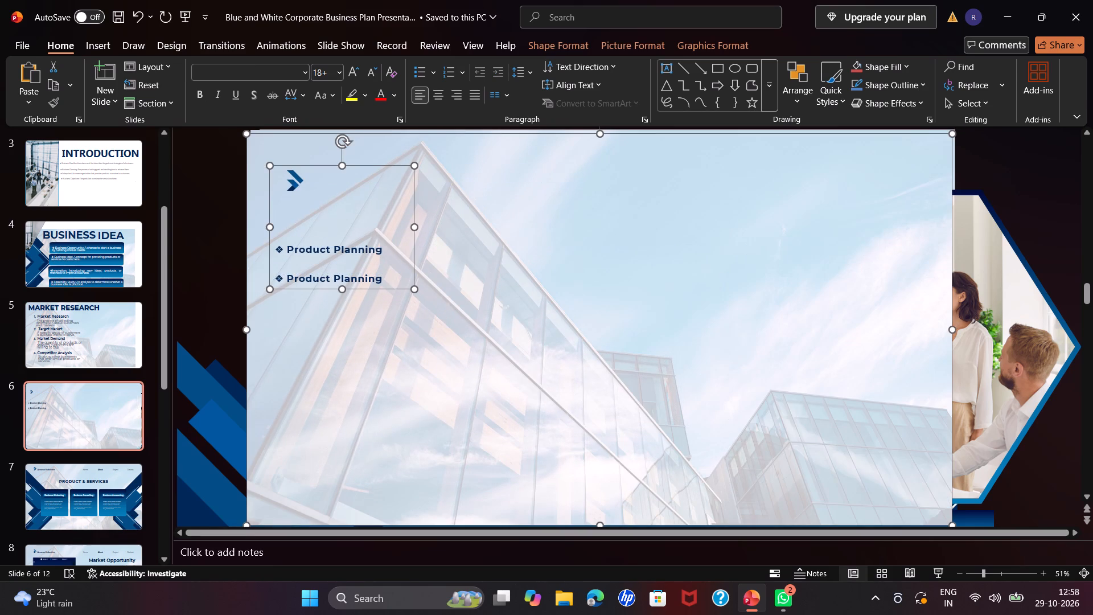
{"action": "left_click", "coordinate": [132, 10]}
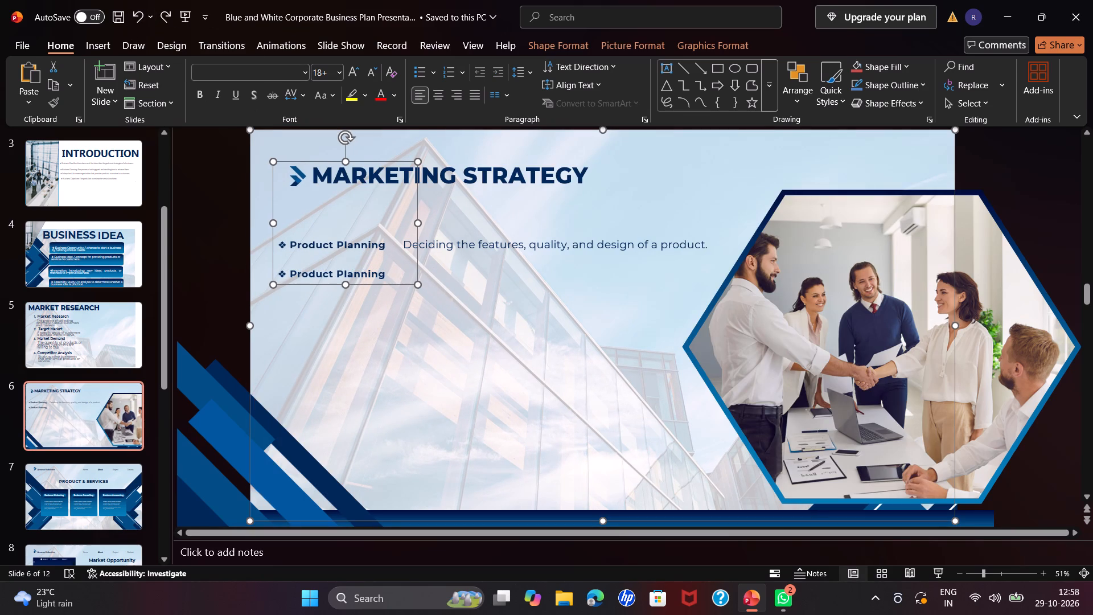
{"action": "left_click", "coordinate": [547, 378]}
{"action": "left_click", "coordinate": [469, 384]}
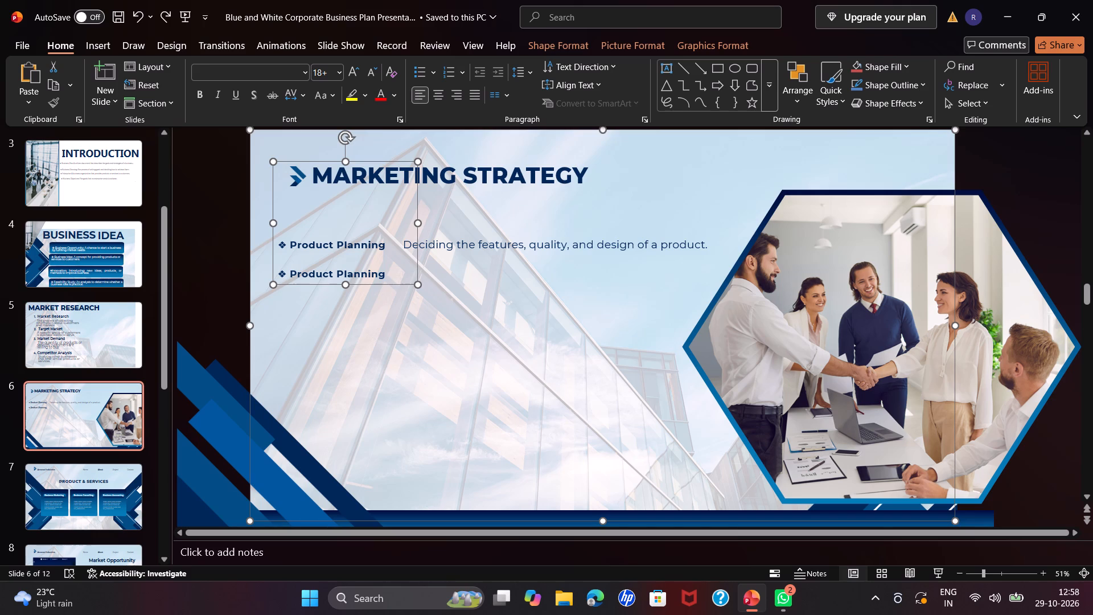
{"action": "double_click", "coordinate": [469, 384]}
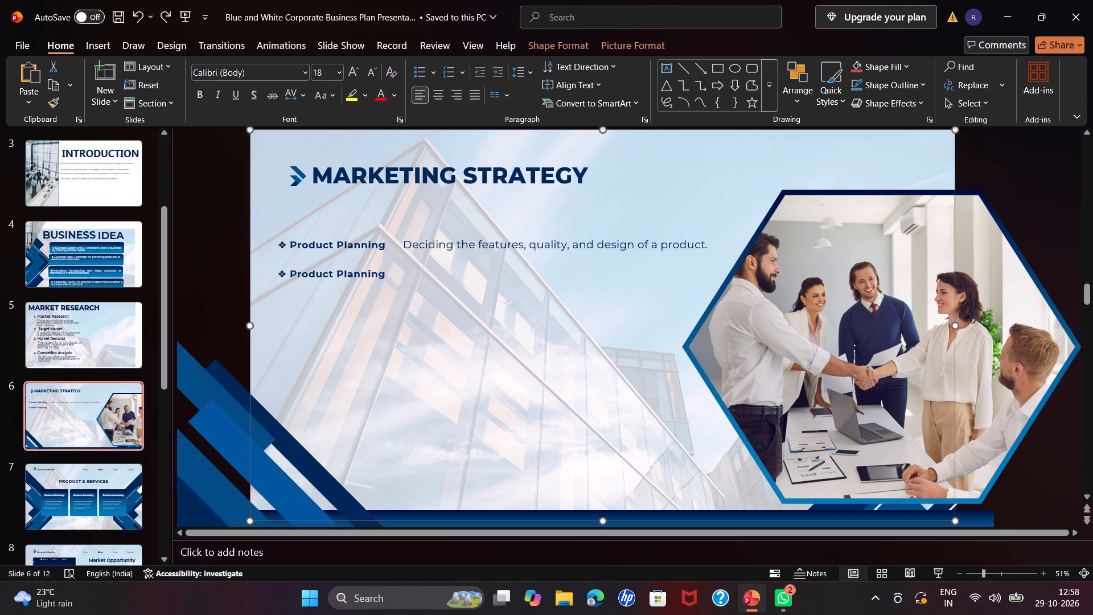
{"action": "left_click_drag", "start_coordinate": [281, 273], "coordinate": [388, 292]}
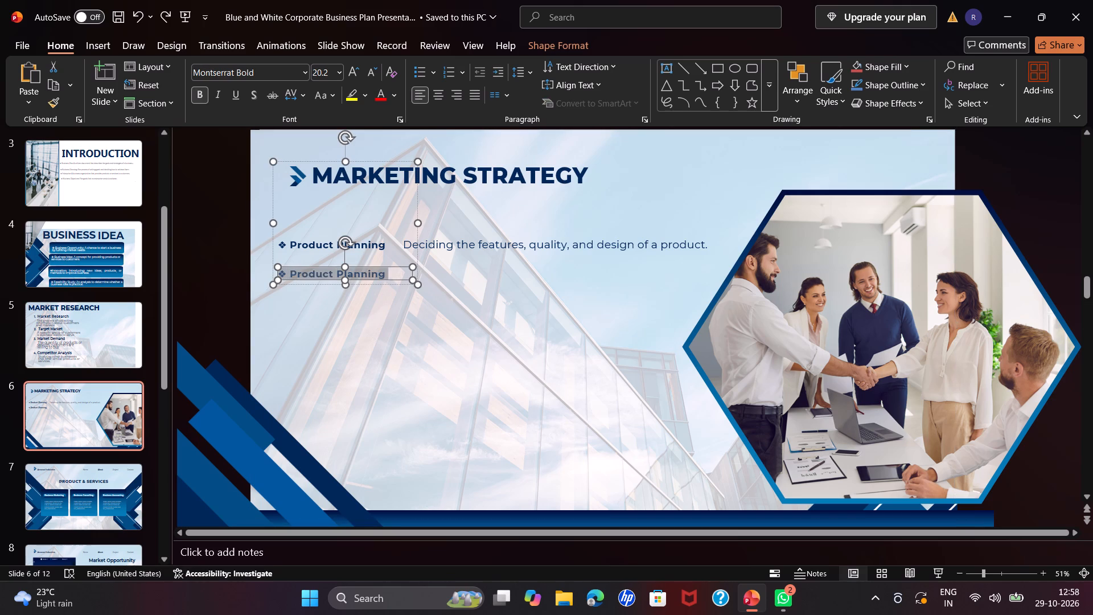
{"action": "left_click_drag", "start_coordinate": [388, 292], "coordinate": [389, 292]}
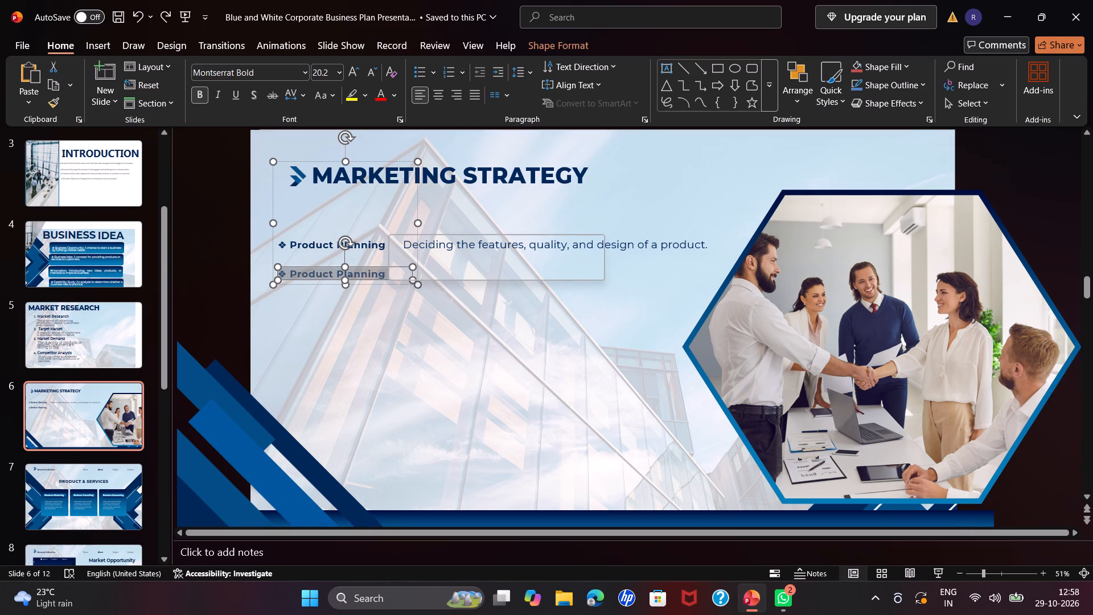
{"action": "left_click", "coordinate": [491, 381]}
Move the lower Product Planning label slightly further down, keeping it left-aligned with the original label above.
{"action": "left_click_drag", "start_coordinate": [281, 275], "coordinate": [281, 274]}
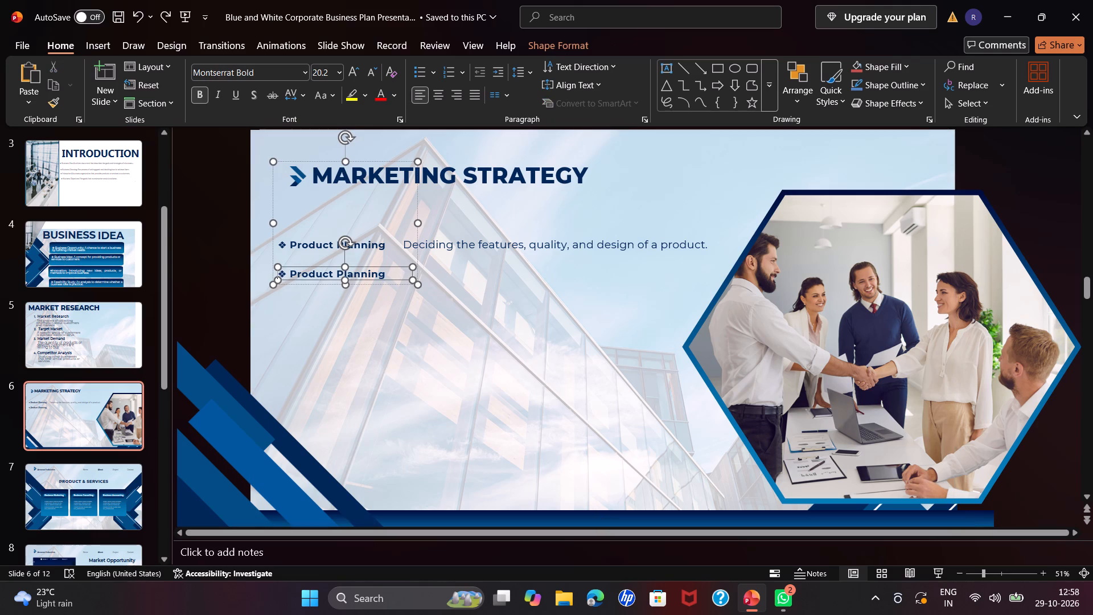
{"action": "left_click_drag", "start_coordinate": [281, 274], "coordinate": [299, 274]}
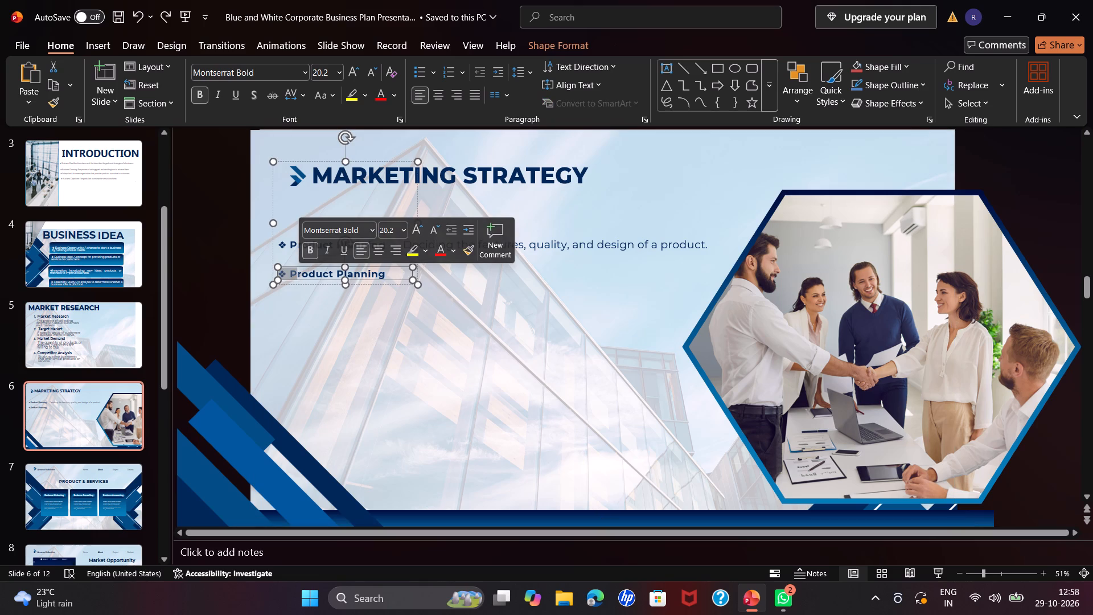
{"action": "left_click_drag", "start_coordinate": [309, 280], "coordinate": [307, 294], "text": "ctrl"}
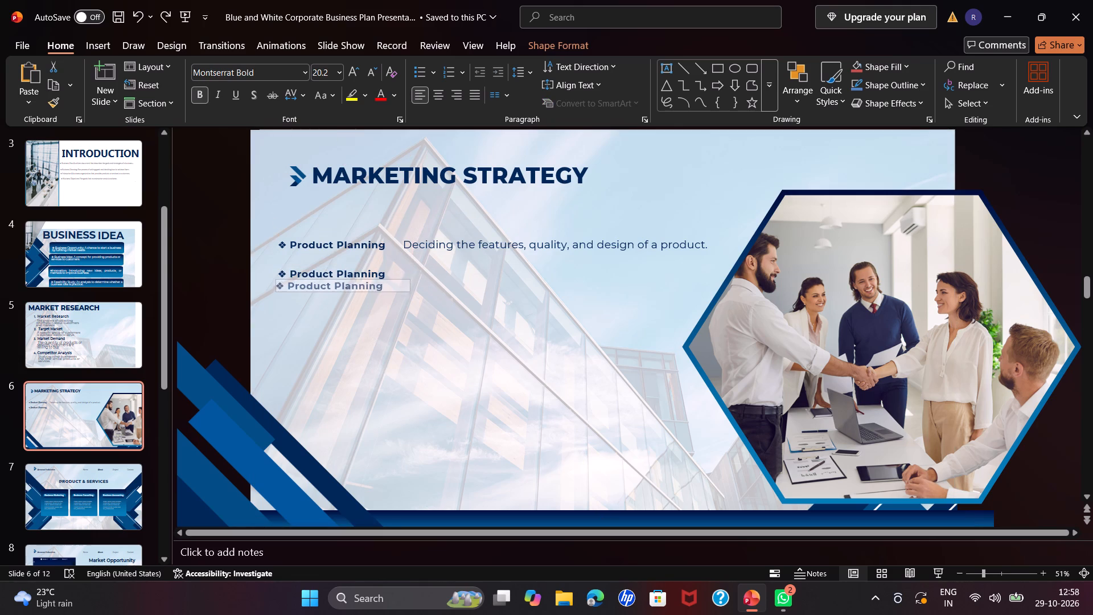
{"action": "left_click_drag", "start_coordinate": [307, 294], "coordinate": [302, 311], "text": "ctrl"}
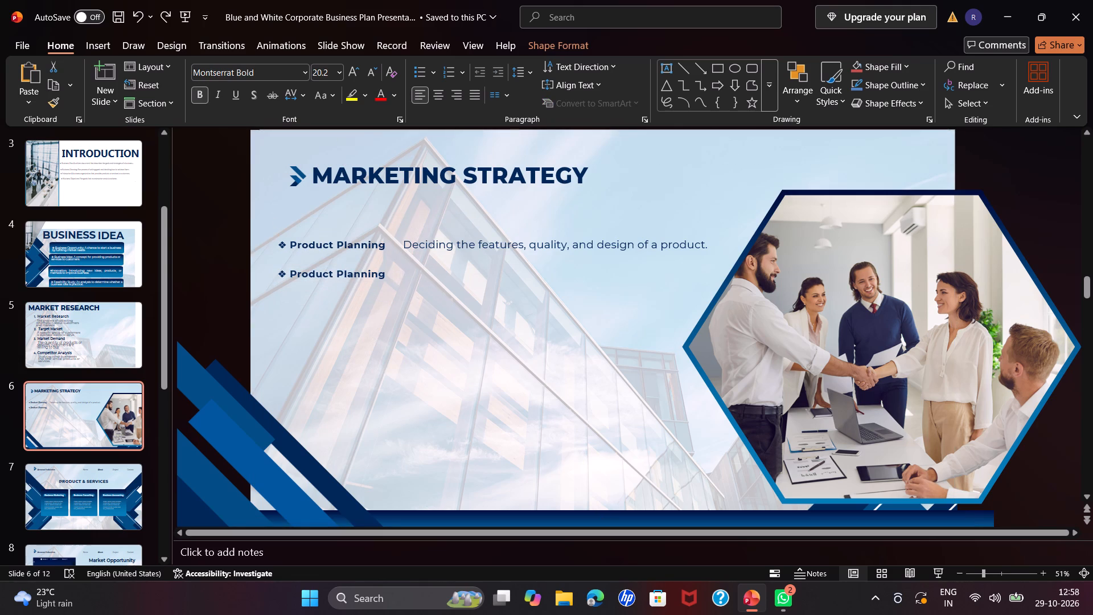
{"action": "left_click_drag", "start_coordinate": [302, 311], "coordinate": [303, 308], "text": "ctrl"}
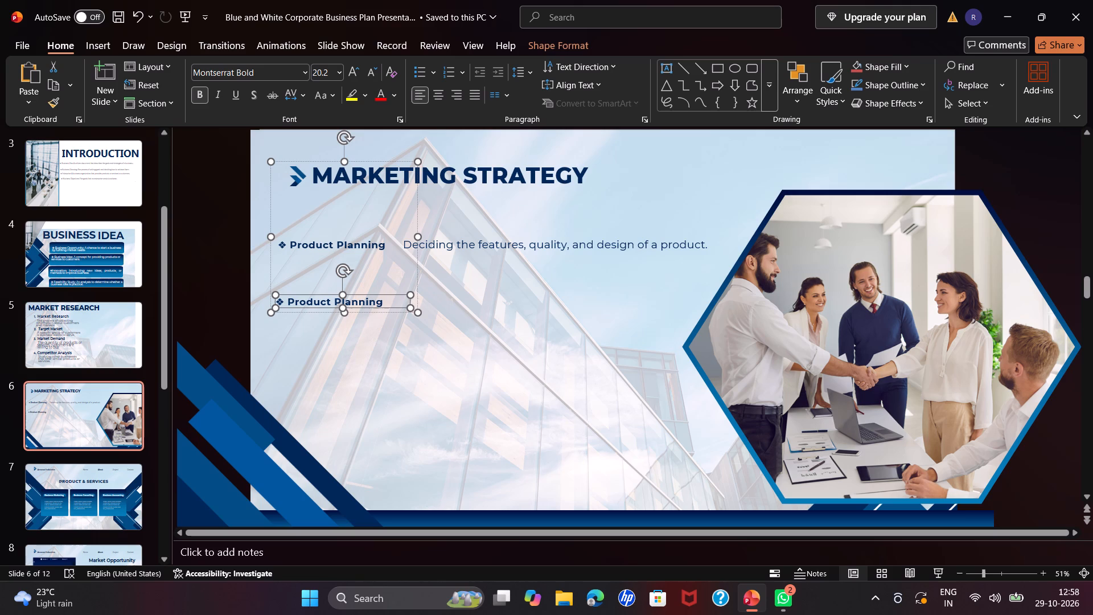
{"action": "left_click", "coordinate": [306, 305]}
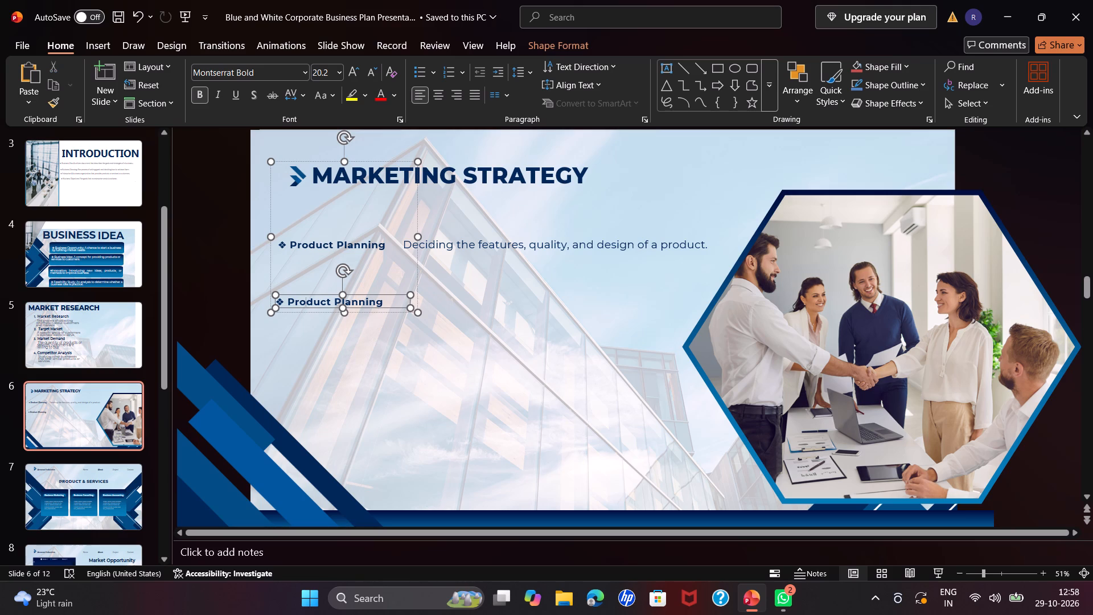
{"action": "left_click", "coordinate": [317, 335]}
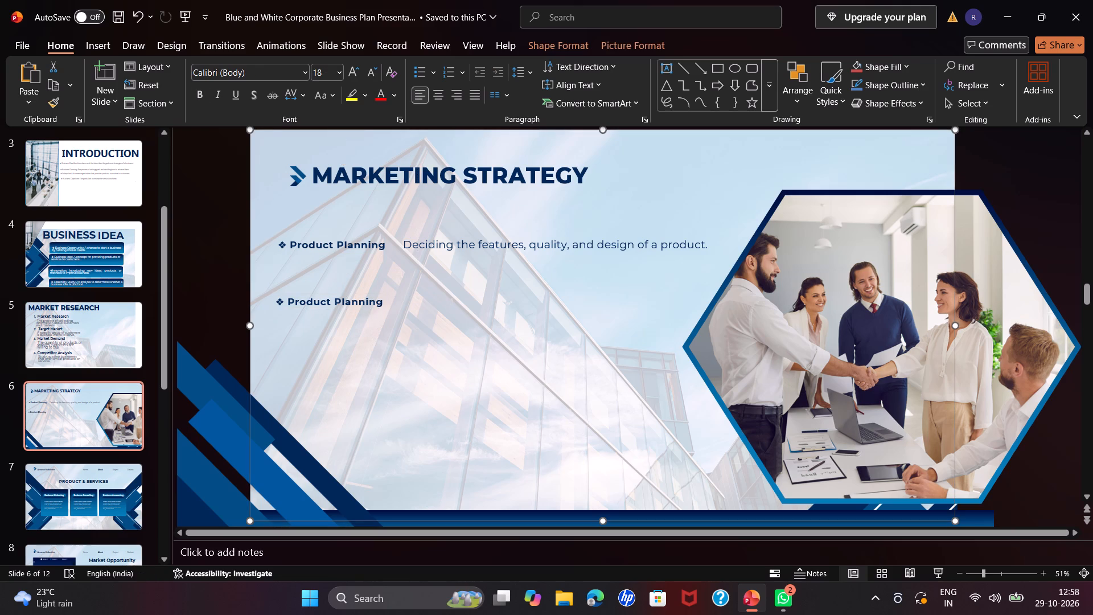
{"action": "left_click", "coordinate": [387, 309]}
{"action": "left_click", "coordinate": [382, 302]}
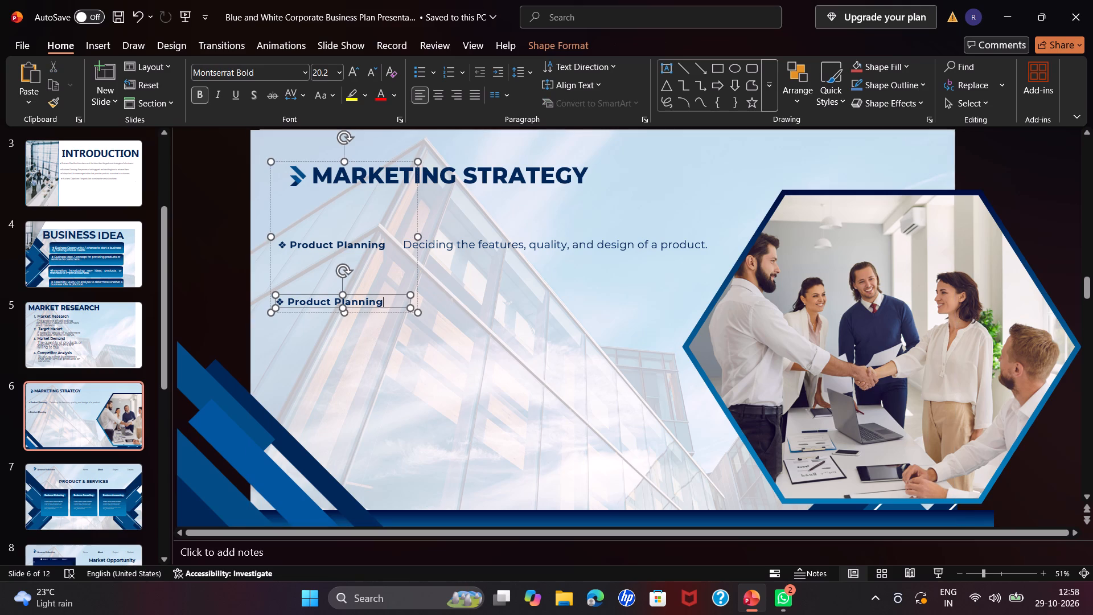
{"action": "left_click_drag", "start_coordinate": [368, 294], "coordinate": [369, 278]}
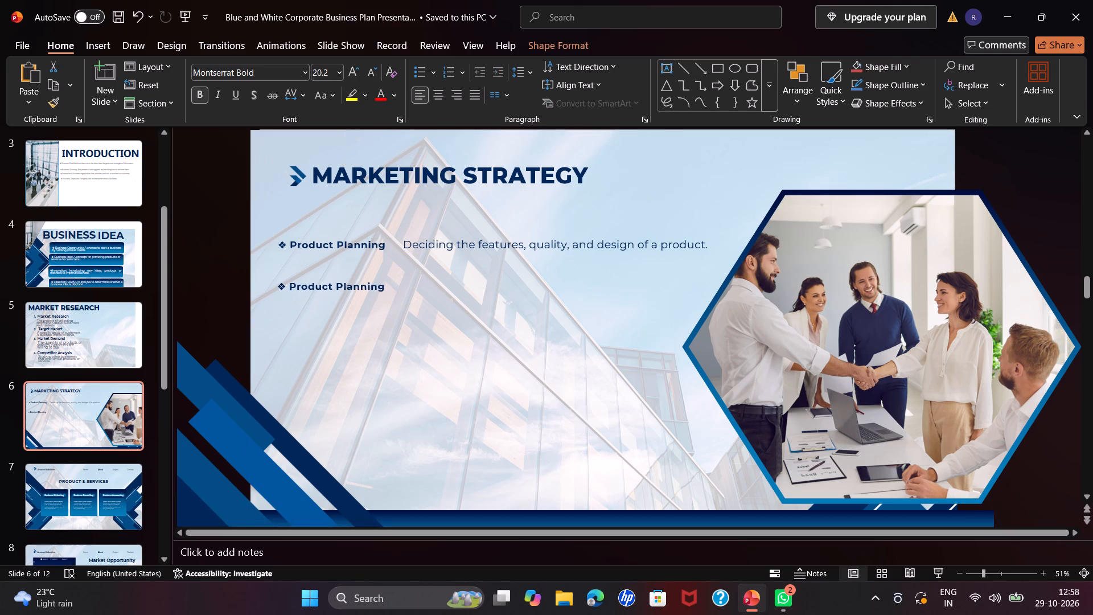
{"action": "left_click_drag", "start_coordinate": [369, 278], "coordinate": [371, 272]}
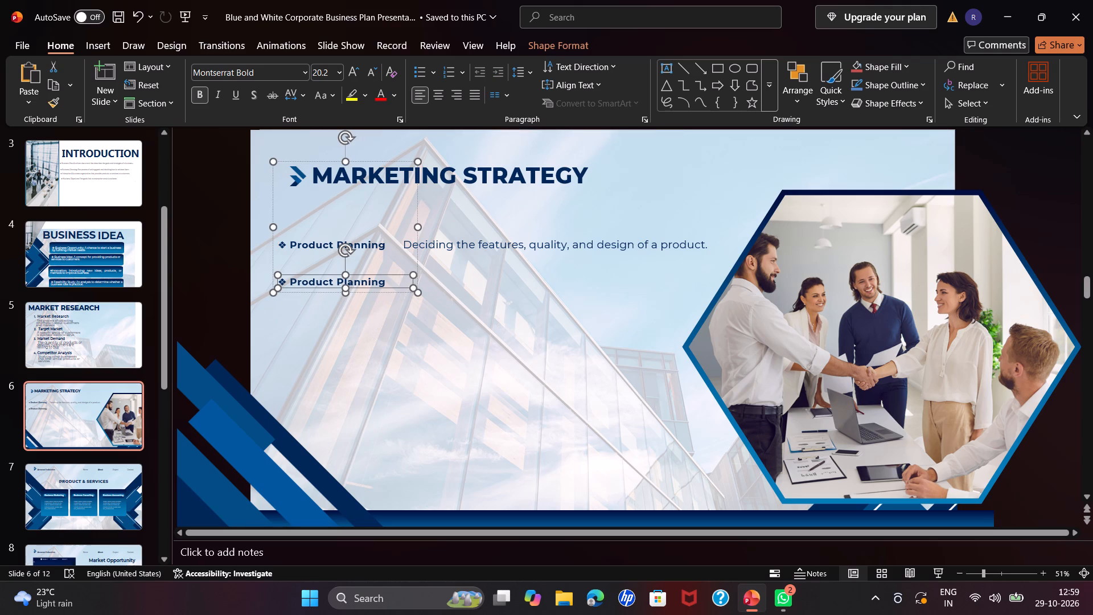
Delete all the text, including the bullet symbol, from the lower Product Planning label.
{"action": "left_click", "coordinate": [387, 281]}
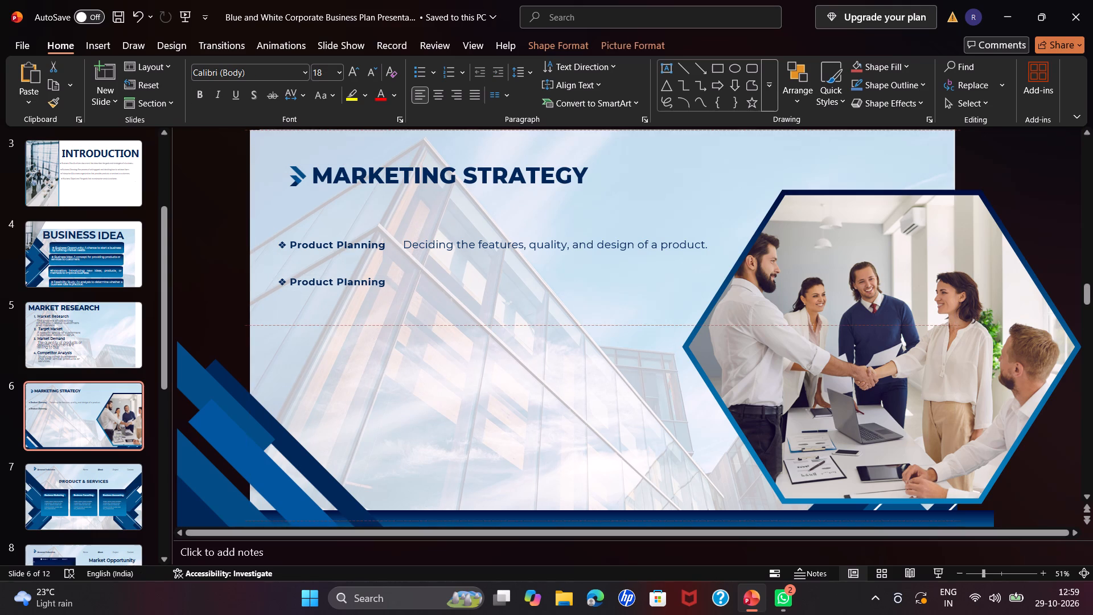
{"action": "left_click", "coordinate": [383, 282]}
{"action": "left_click_drag", "start_coordinate": [383, 282], "coordinate": [361, 280]}
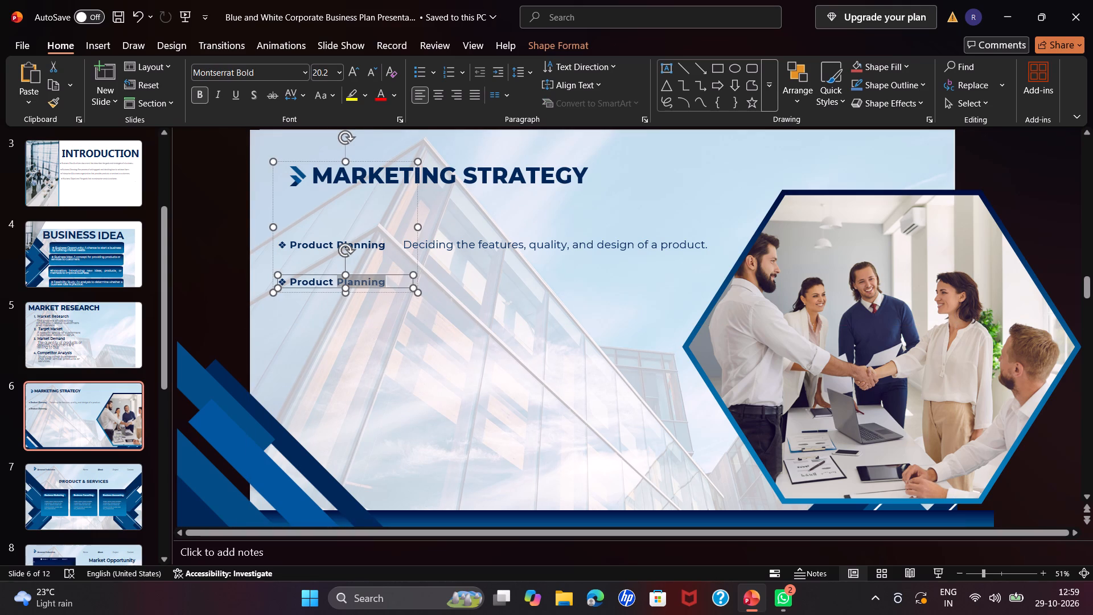
{"action": "left_click_drag", "start_coordinate": [361, 280], "coordinate": [280, 280]}
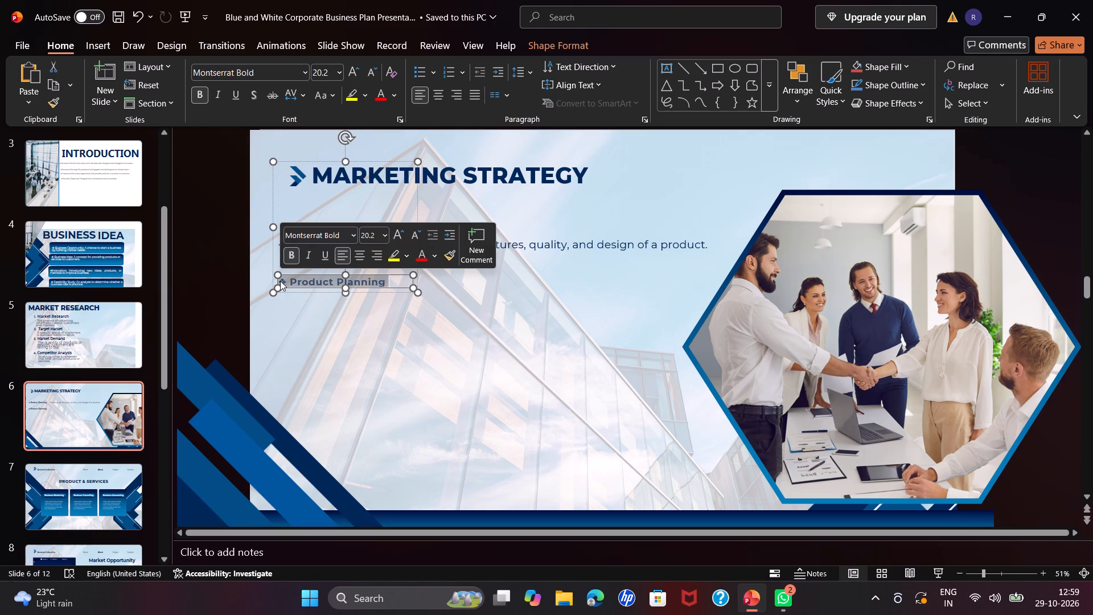
{"action": "key", "text": "BackSpace"}
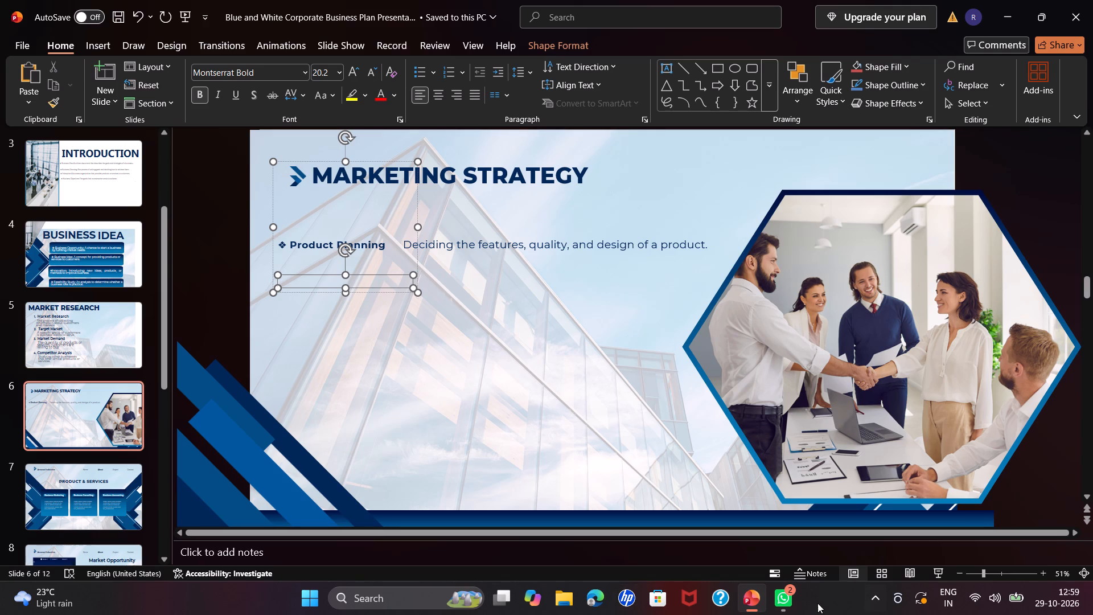
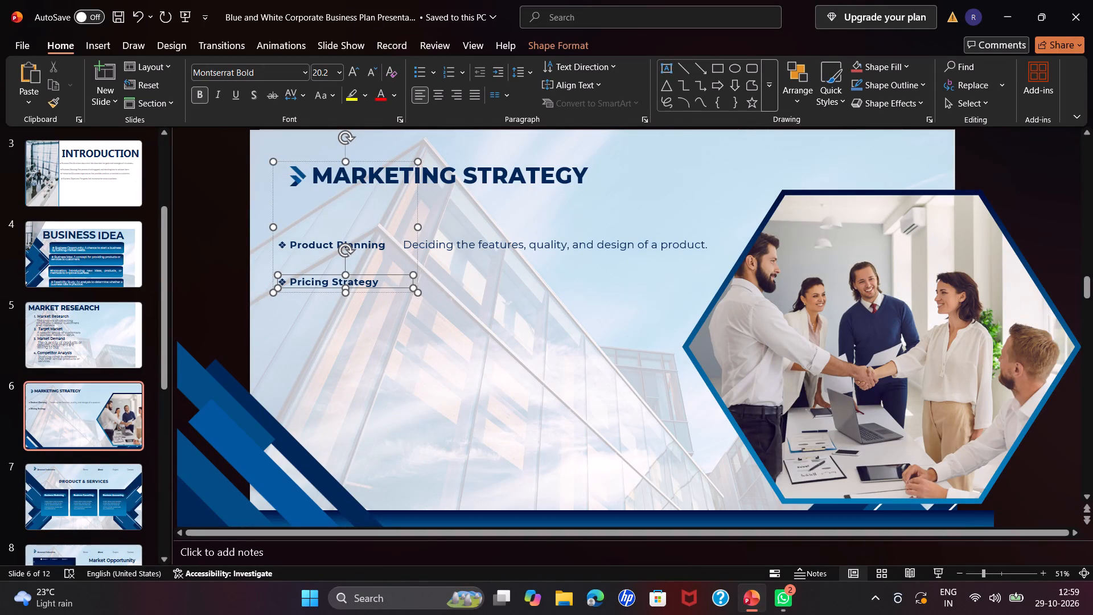
Duplicate the Product Planning description and place the copy directly beneath the original, beside the Pricing Strategy label.
{"action": "left_click", "coordinate": [474, 317]}
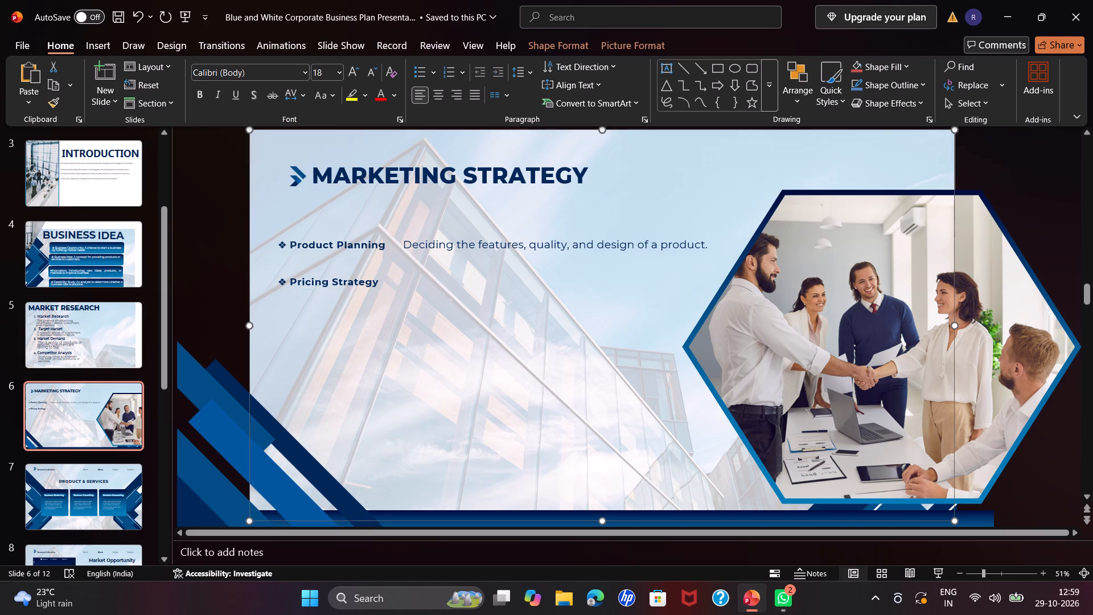
{"action": "left_click", "coordinate": [401, 245]}
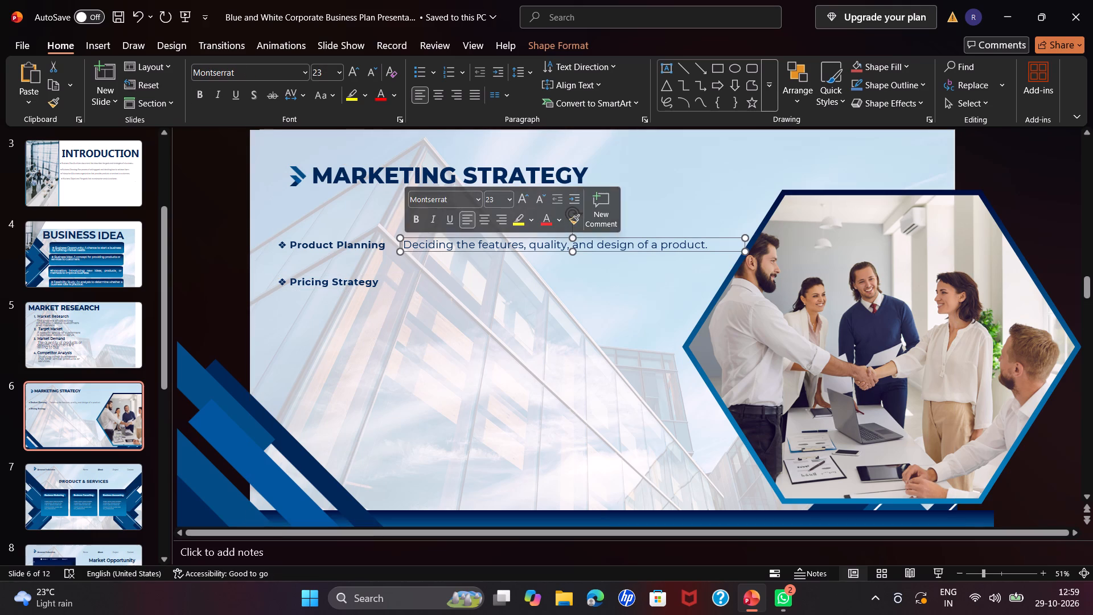
{"action": "left_click_drag", "start_coordinate": [459, 253], "coordinate": [459, 293]}
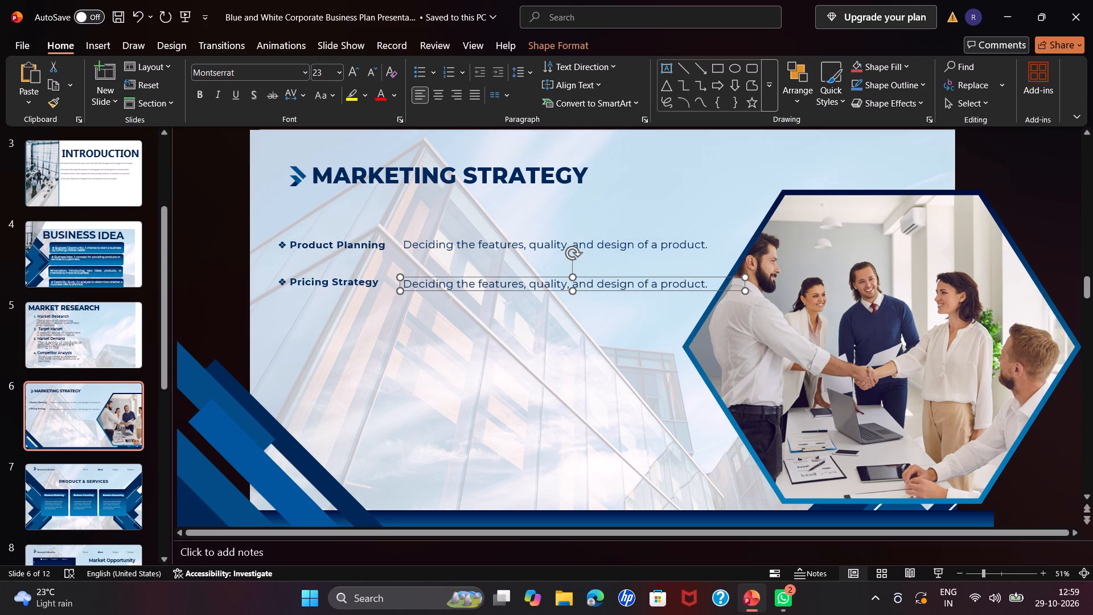
Delete all the text from the duplicated description beside the Pricing Strategy label.
{"action": "left_click", "coordinate": [711, 285]}
{"action": "left_click", "coordinate": [707, 284]}
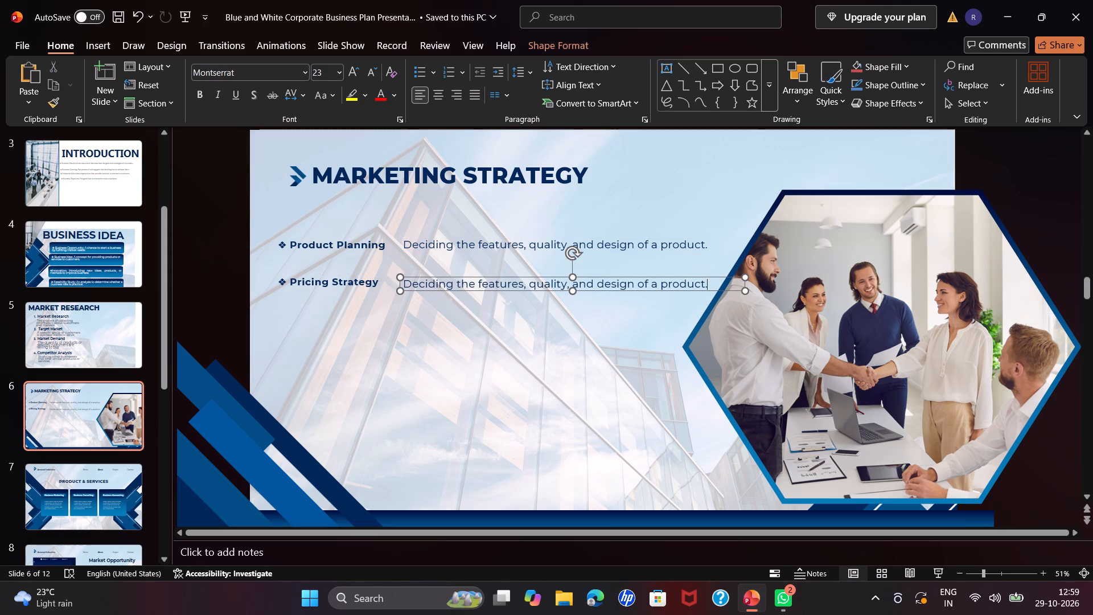
{"action": "left_click_drag", "start_coordinate": [707, 284], "coordinate": [422, 282]}
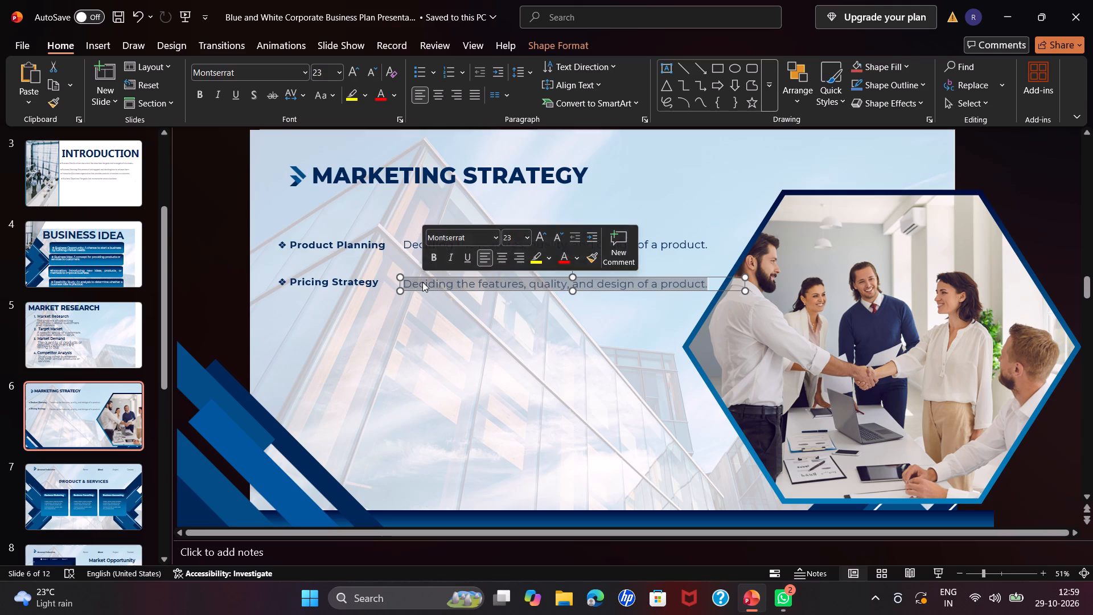
{"action": "key", "text": "BackSpace"}
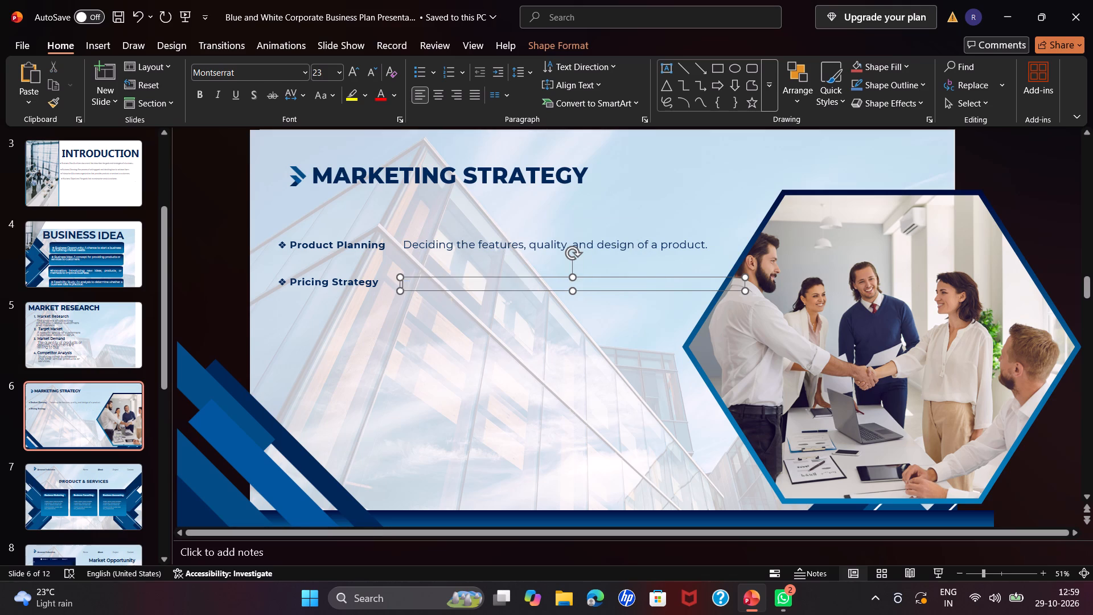
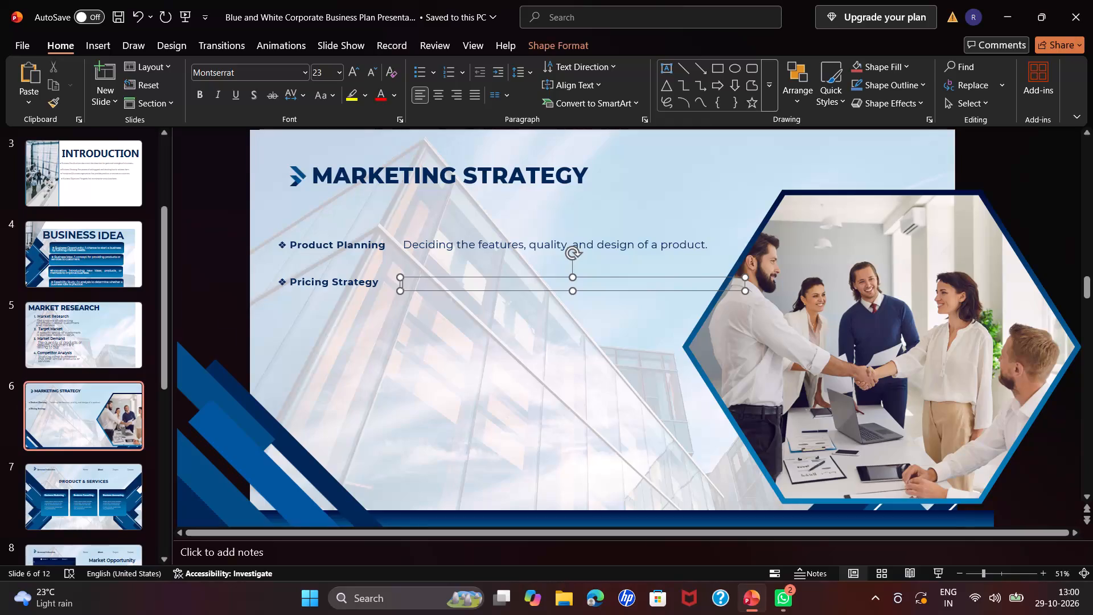
Paste the copied description "Setting suitable prices for products to attract customers and earn profit." into the empty text box beside Pricing Strategy.
{"action": "key", "text": "ctrl+v"}
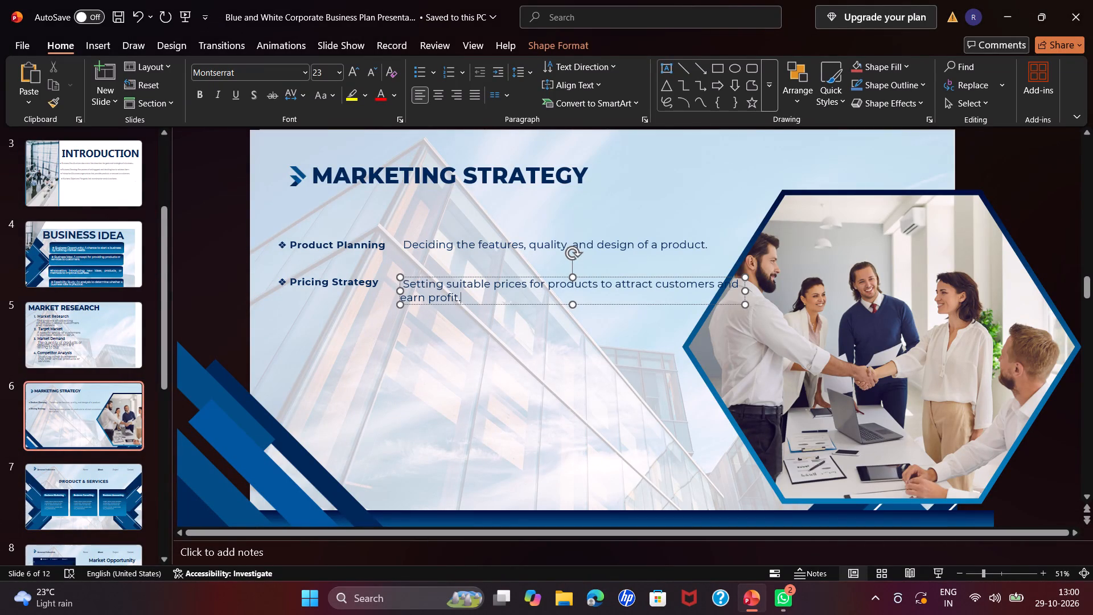
{"action": "left_click", "coordinate": [537, 396]}
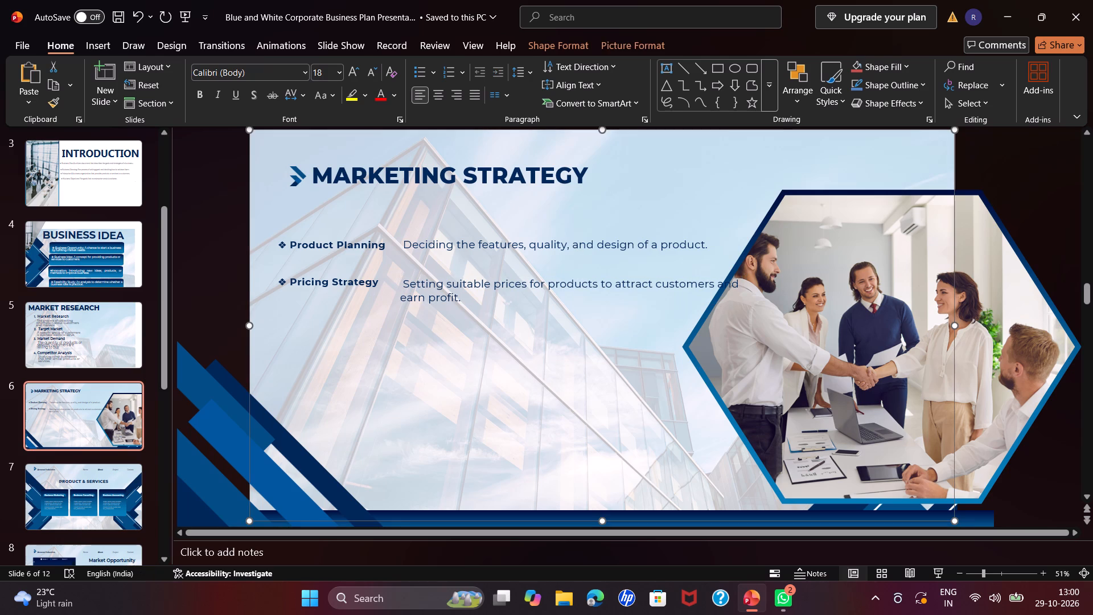
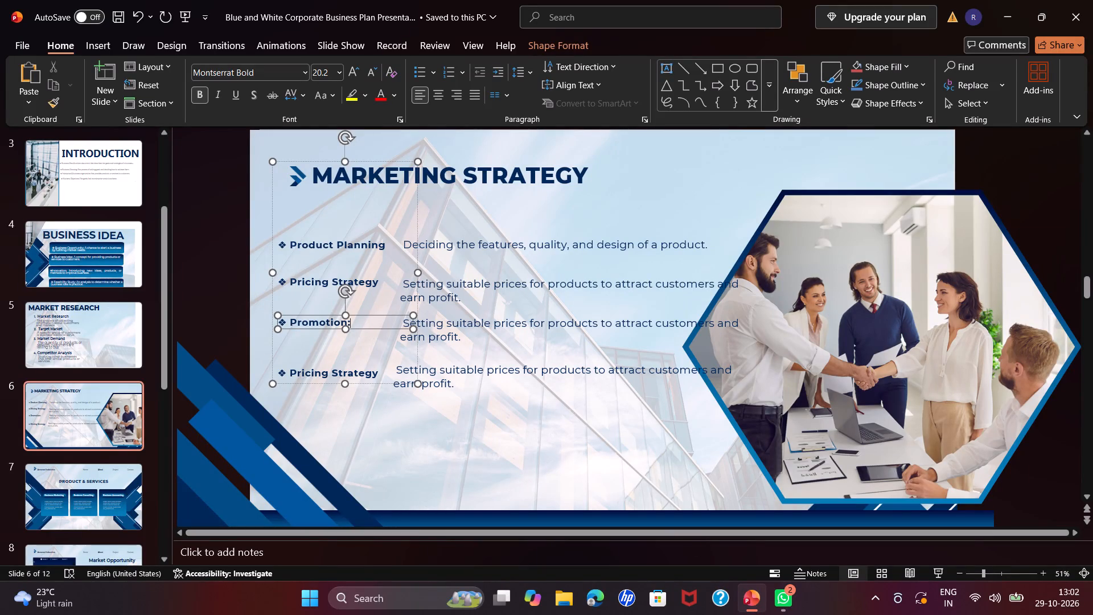
Delete all the text from the description box beside the Promotion label on the Marketing Strategy slide.
{"action": "left_click", "coordinate": [385, 355]}
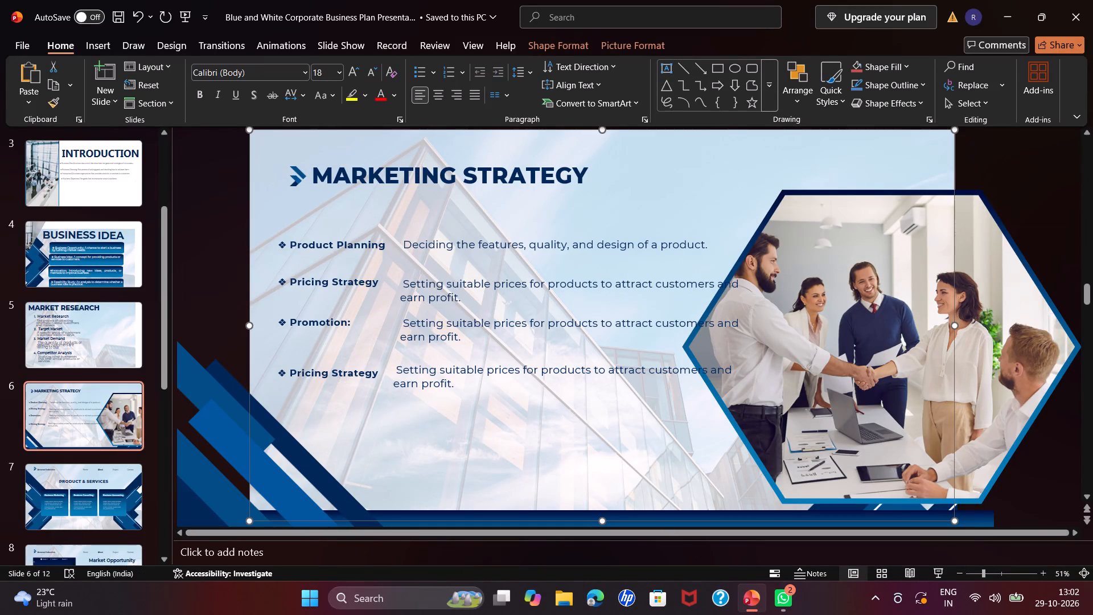
{"action": "left_click", "coordinate": [403, 323]}
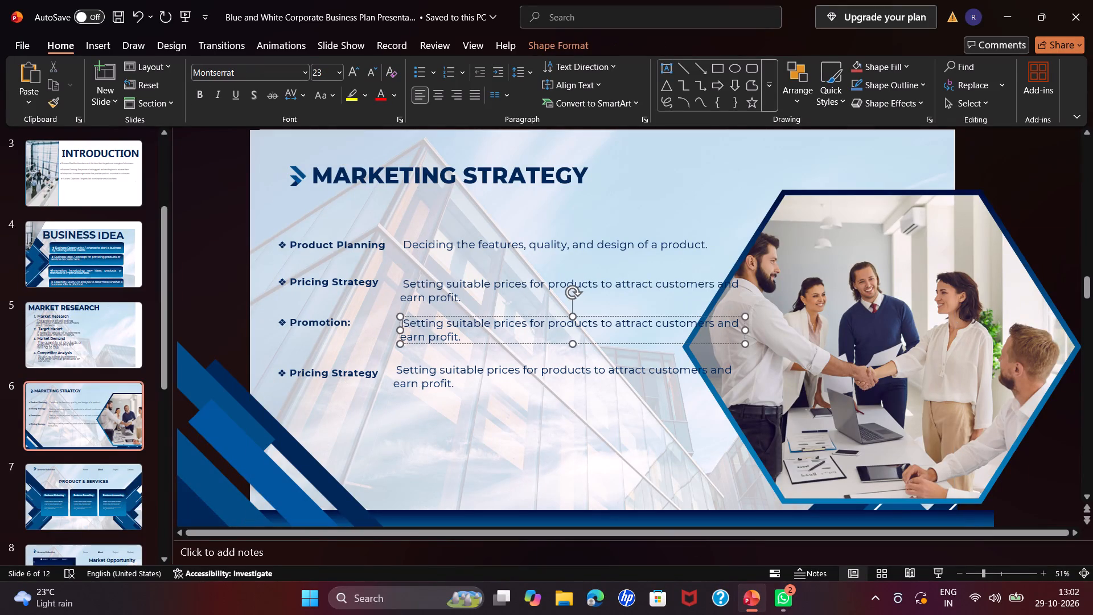
{"action": "left_click_drag", "start_coordinate": [406, 323], "coordinate": [631, 327]}
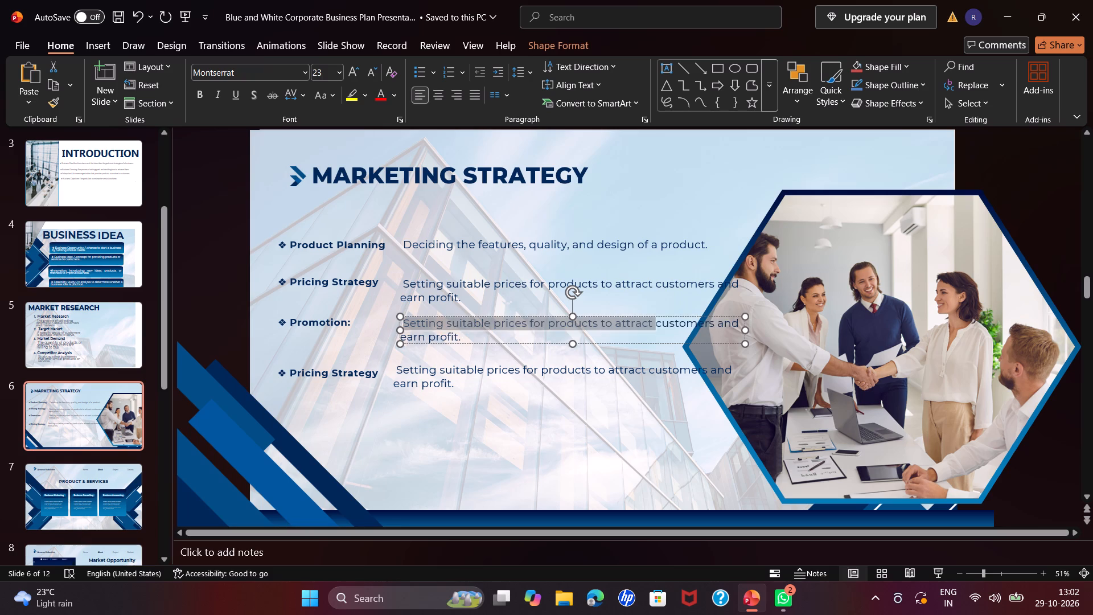
{"action": "left_click_drag", "start_coordinate": [631, 327], "coordinate": [761, 347]}
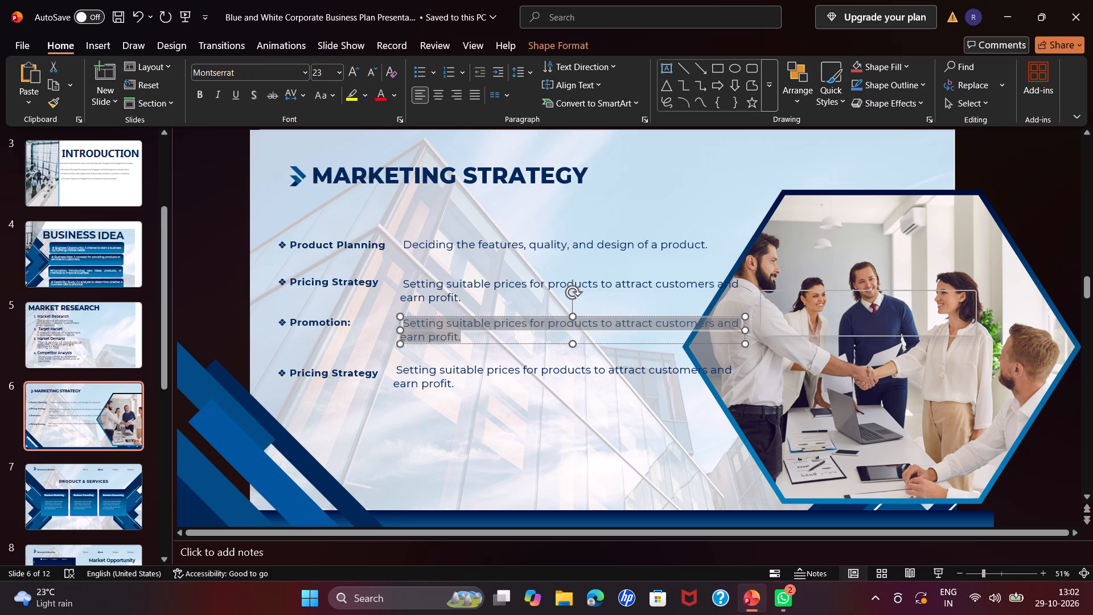
{"action": "key", "text": "BackSpace"}
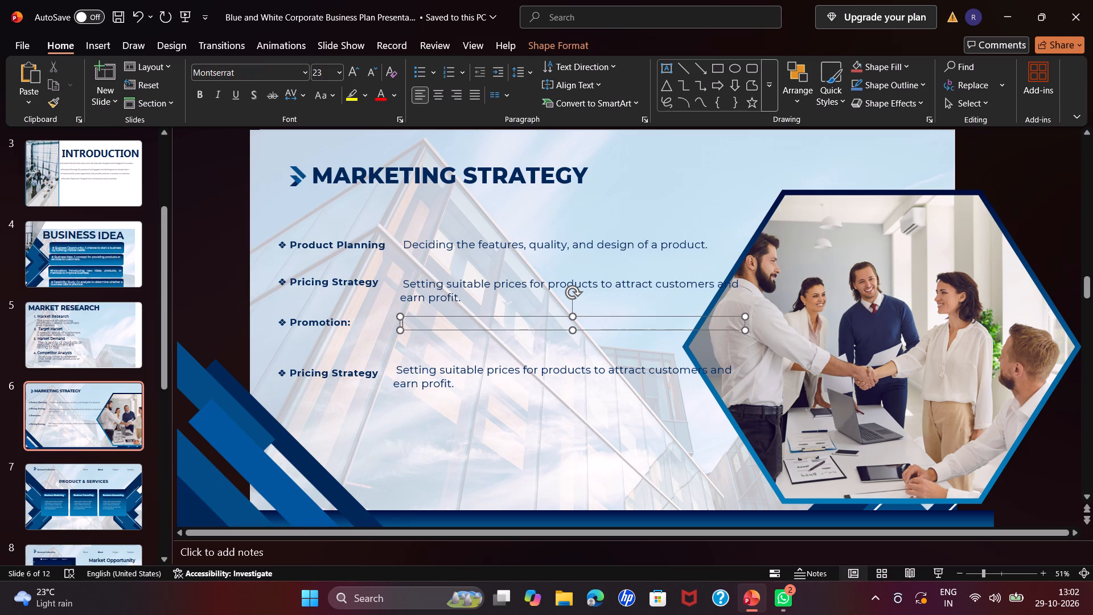
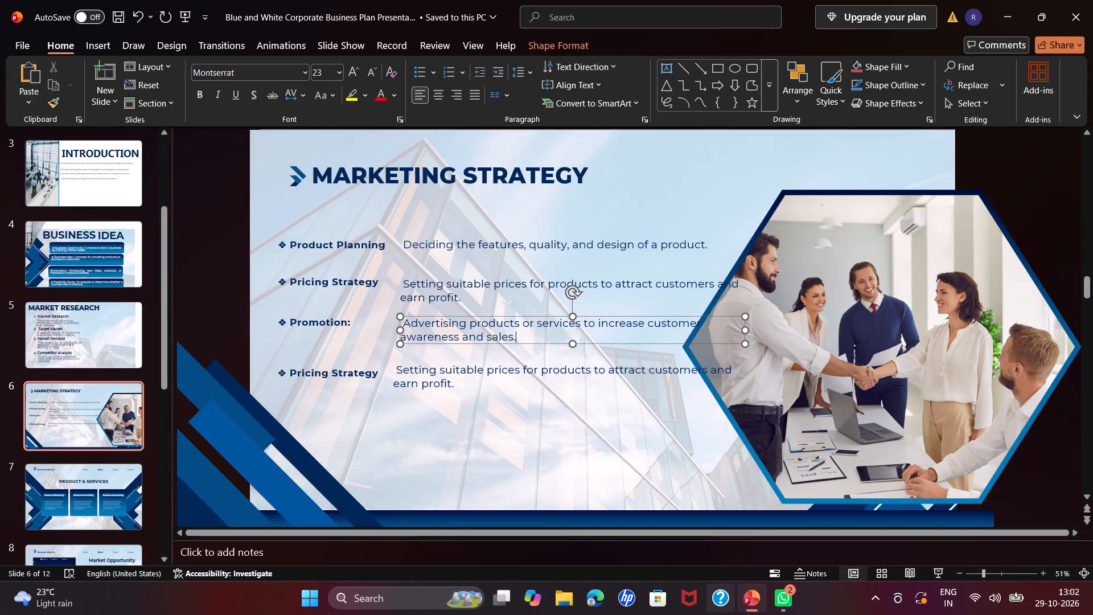
Delete the duplicate Pricing Strategy label text from the fourth bullet, below Promotion, on the Marketing Strategy slide.
{"action": "left_click", "coordinate": [566, 454]}
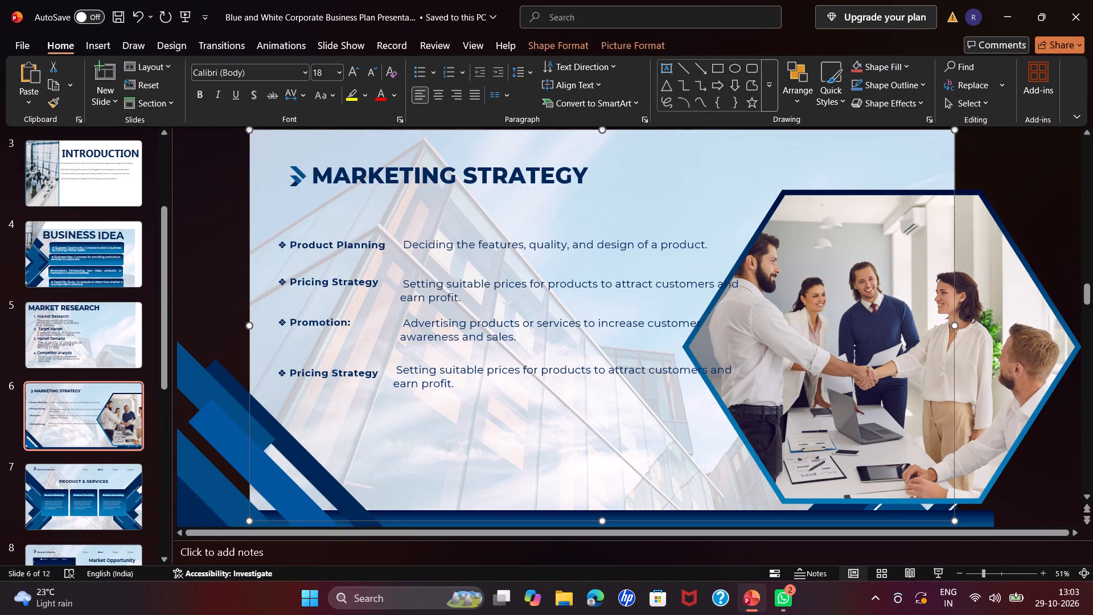
{"action": "left_click", "coordinate": [285, 374]}
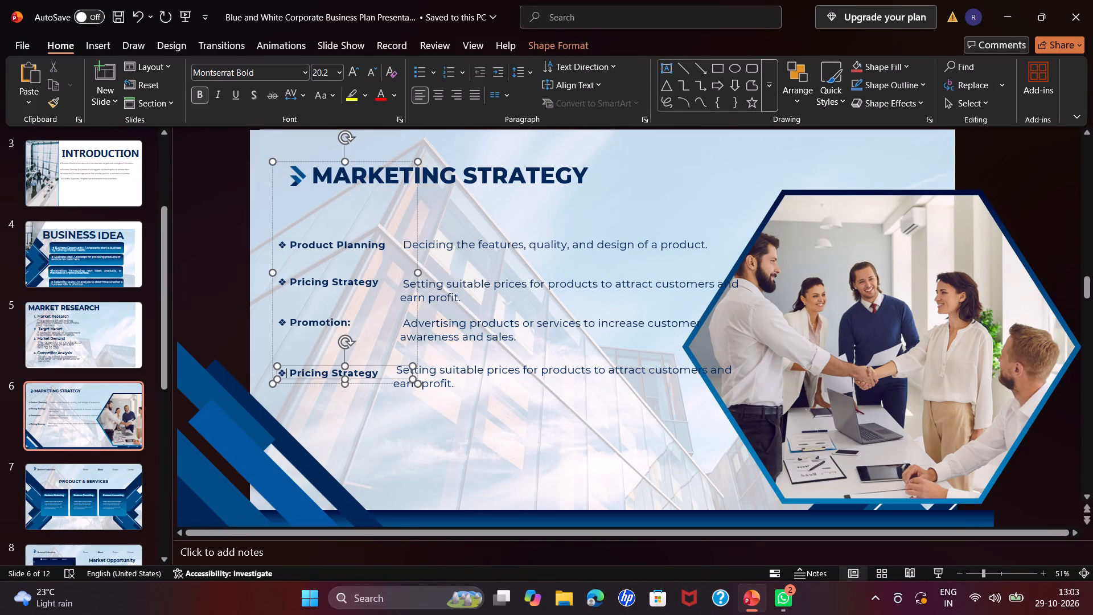
{"action": "left_click_drag", "start_coordinate": [289, 374], "coordinate": [324, 374]}
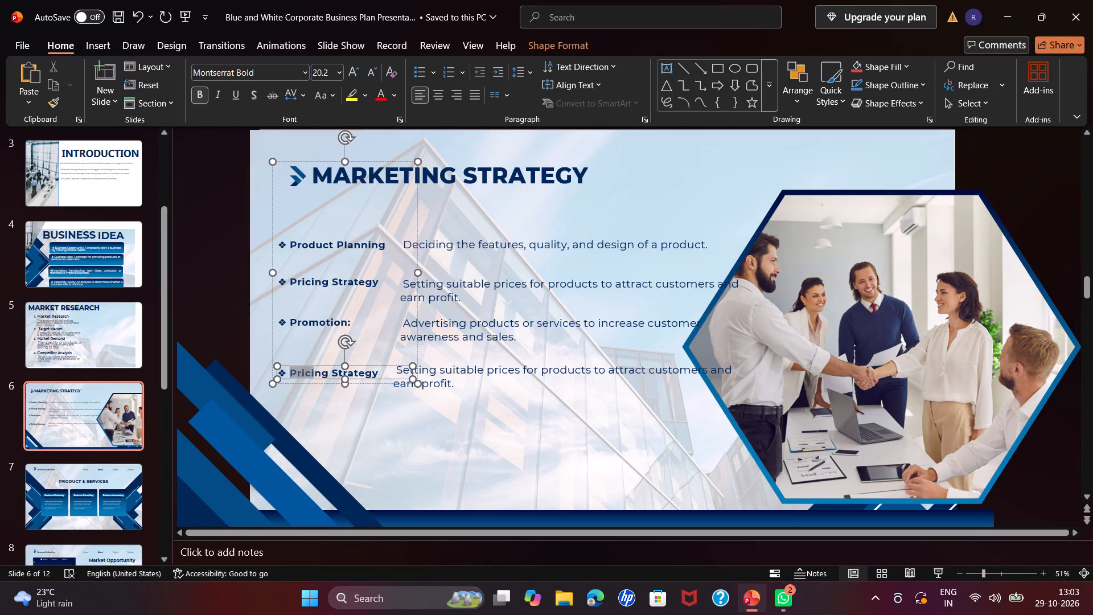
{"action": "left_click_drag", "start_coordinate": [324, 374], "coordinate": [375, 378]}
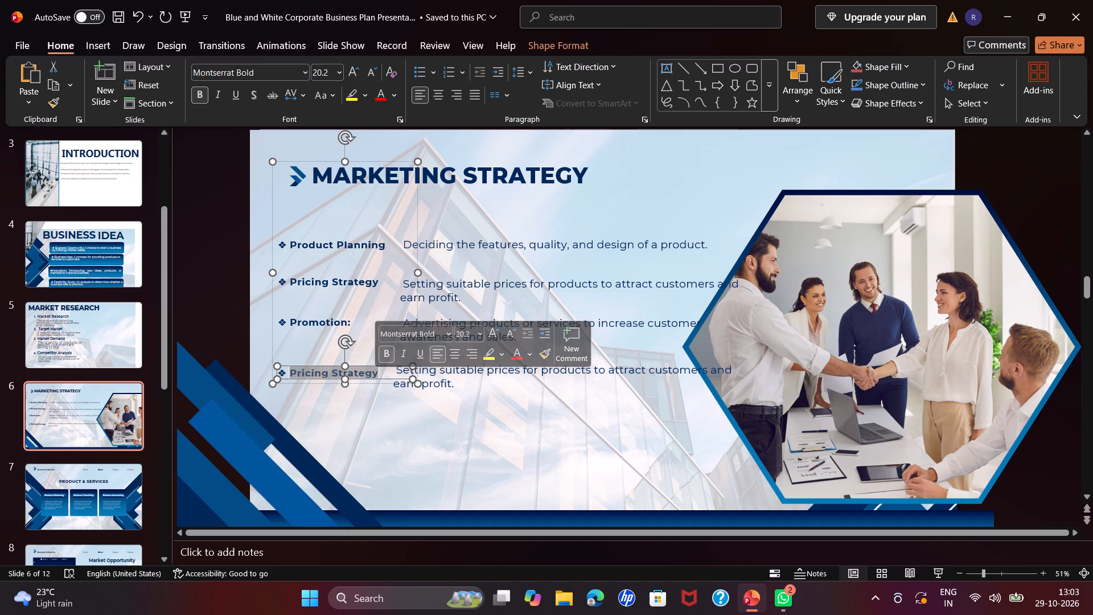
{"action": "key", "text": "BackSpace"}
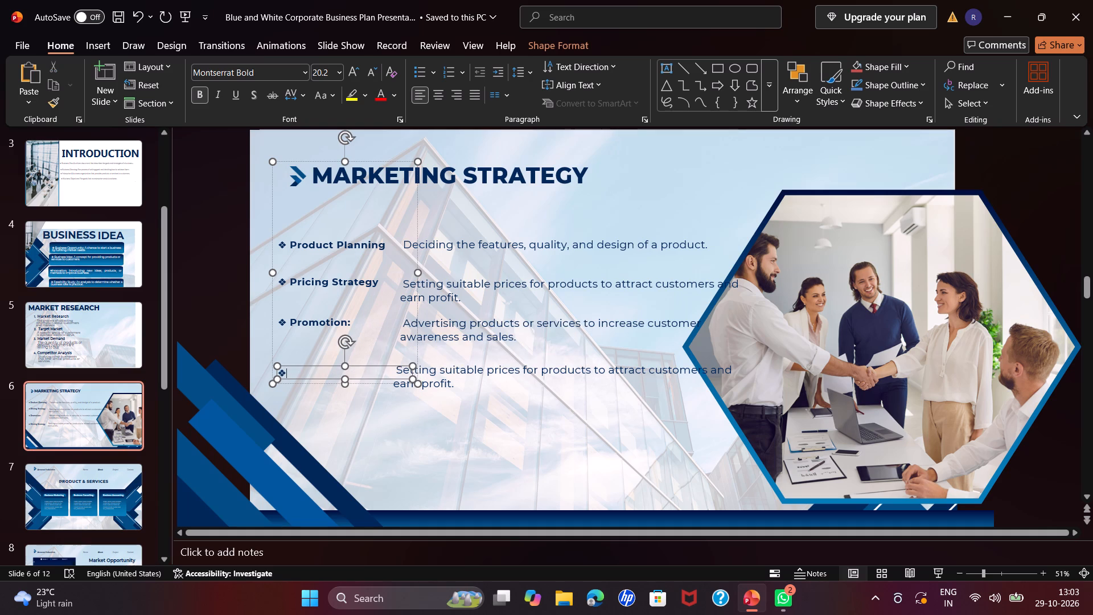
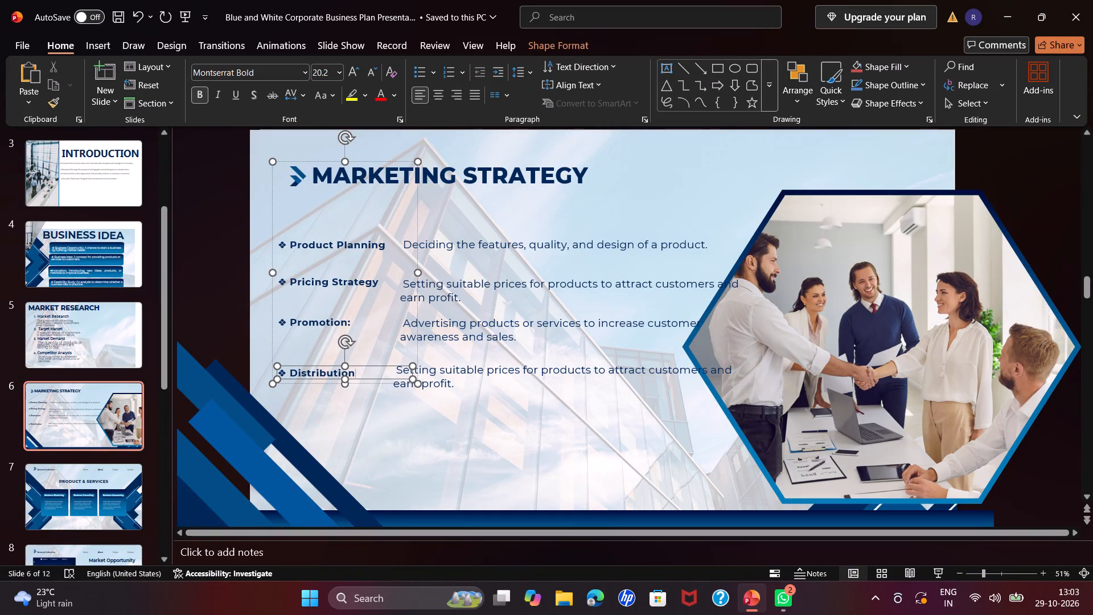
Delete the duplicated pricing description text beside the Distribution label on the Marketing Strategy slide, keeping its text box.
{"action": "left_click", "coordinate": [527, 462]}
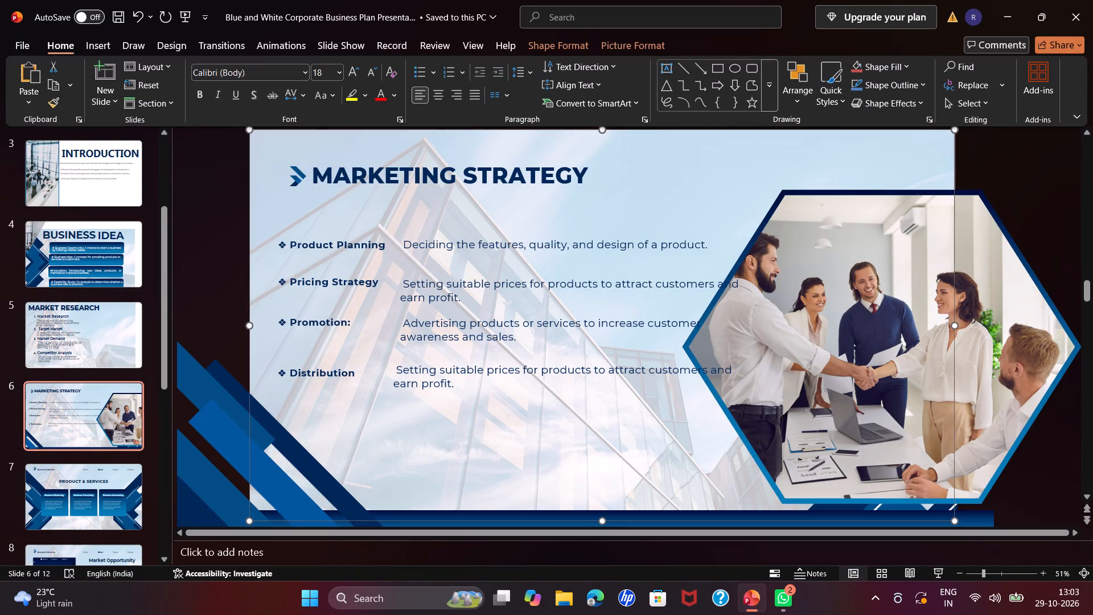
{"action": "left_click_drag", "start_coordinate": [395, 374], "coordinate": [728, 375]}
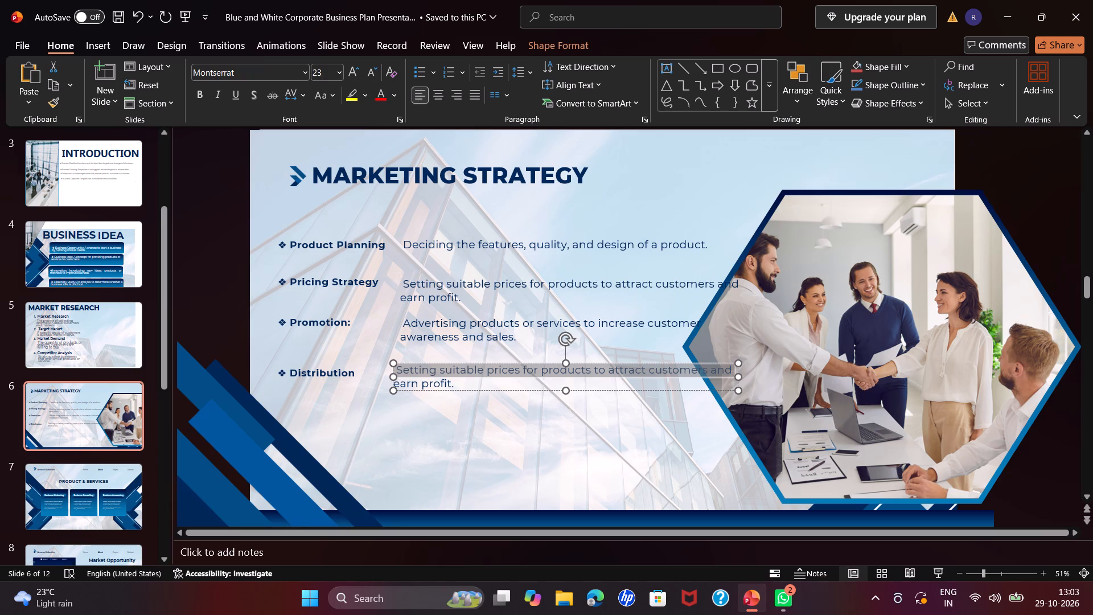
{"action": "left_click_drag", "start_coordinate": [728, 375], "coordinate": [732, 392]}
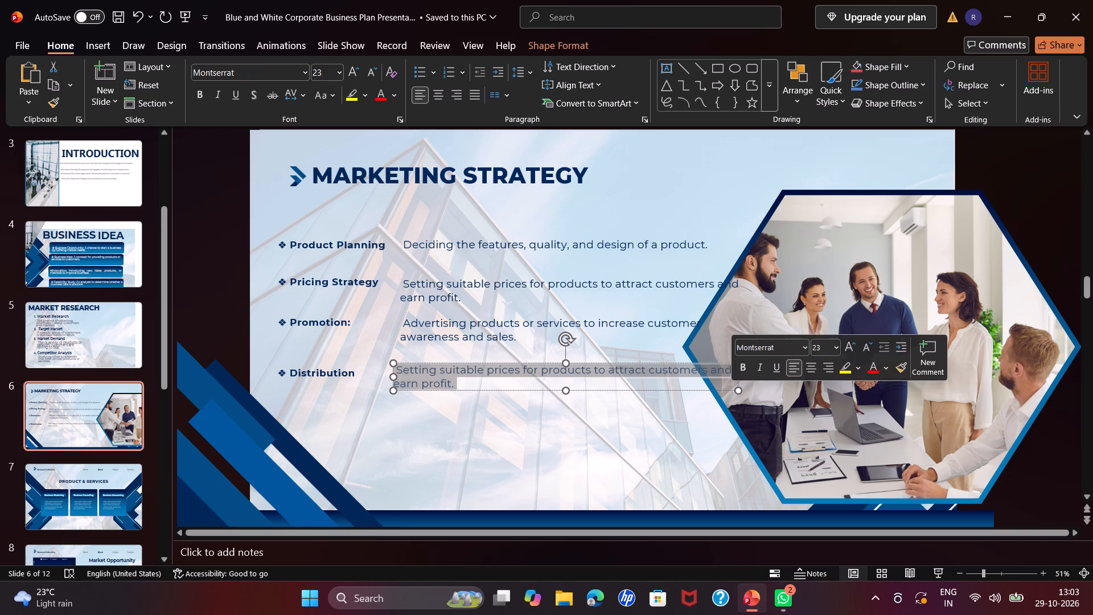
{"action": "key", "text": "BackSpace"}
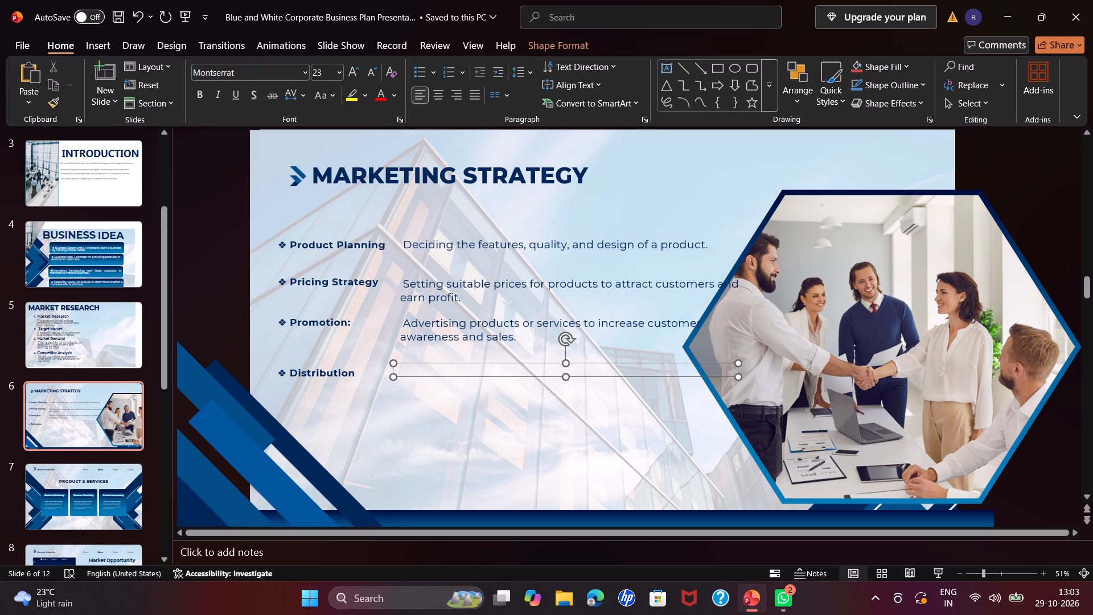
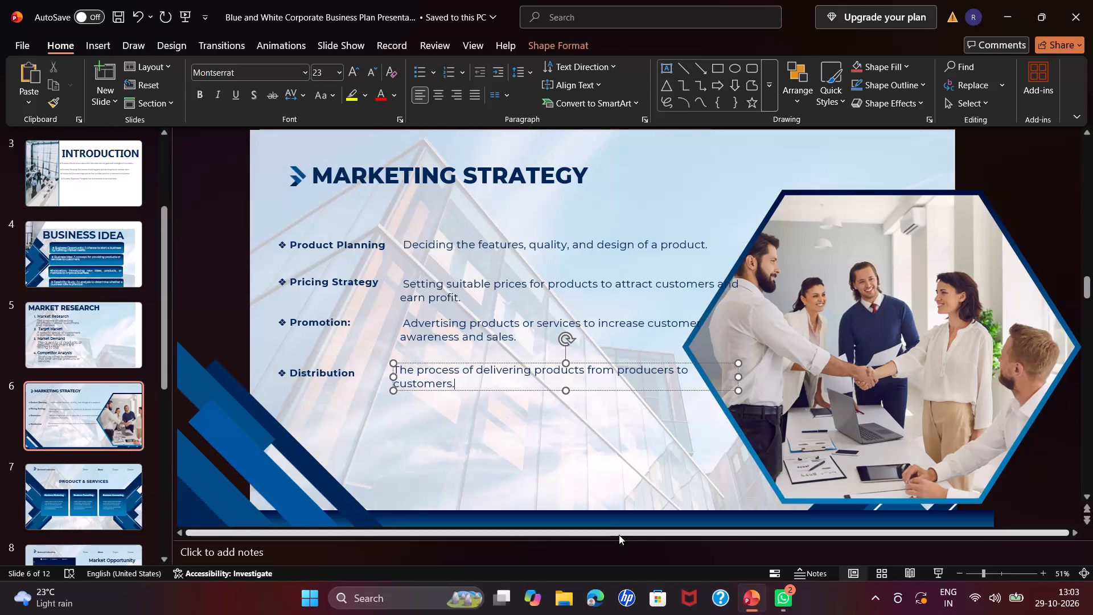
Leave the finished Distribution description on the Marketing Strategy slide and open slide 7, Product & Services.
{"action": "left_click", "coordinate": [550, 474]}
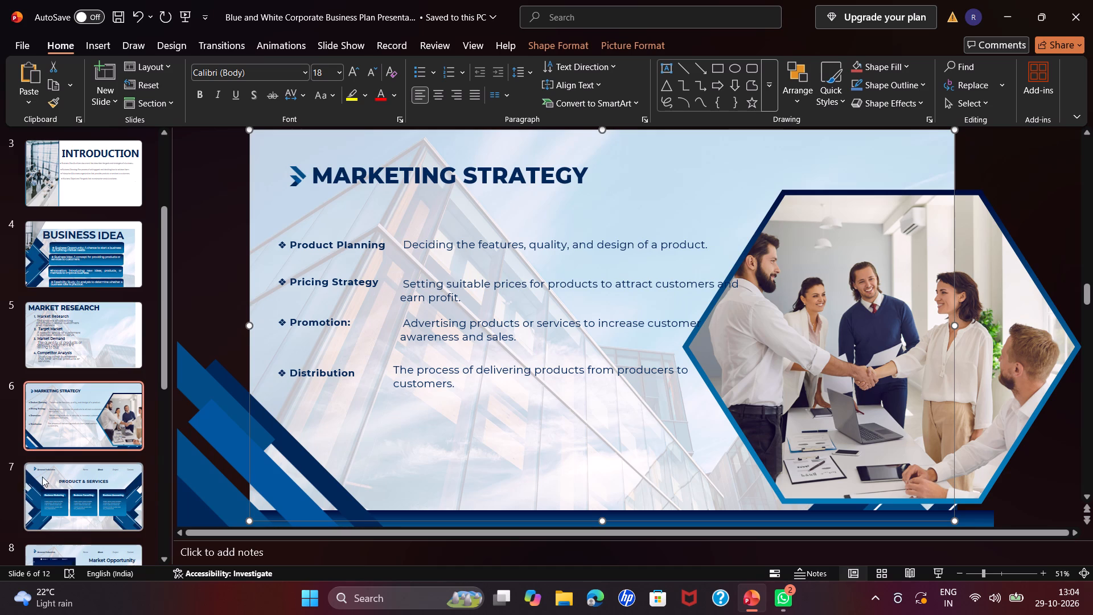
{"action": "left_click", "coordinate": [85, 497]}
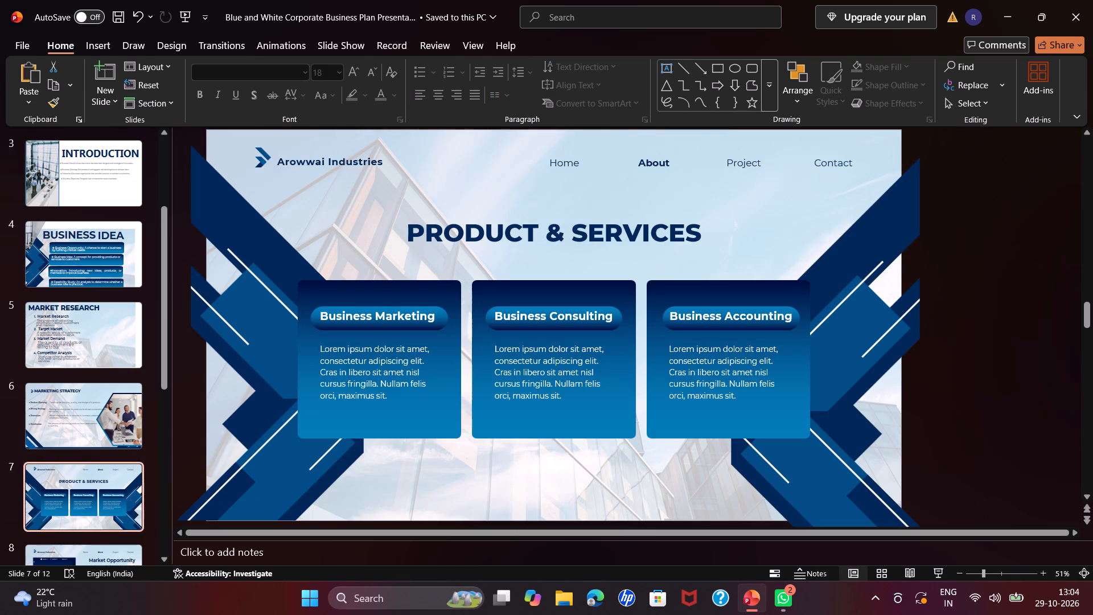
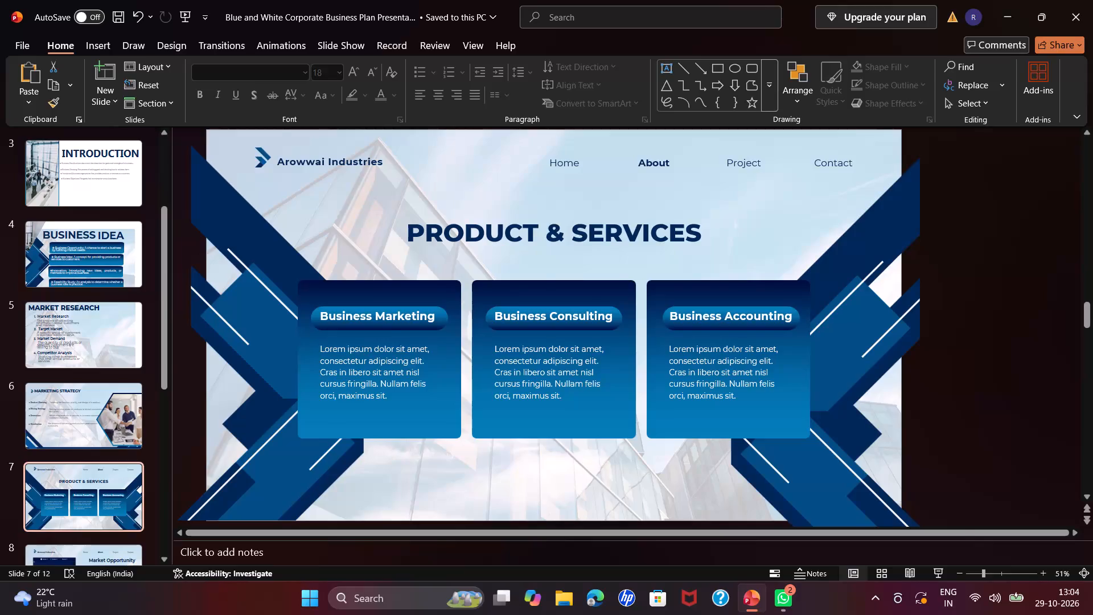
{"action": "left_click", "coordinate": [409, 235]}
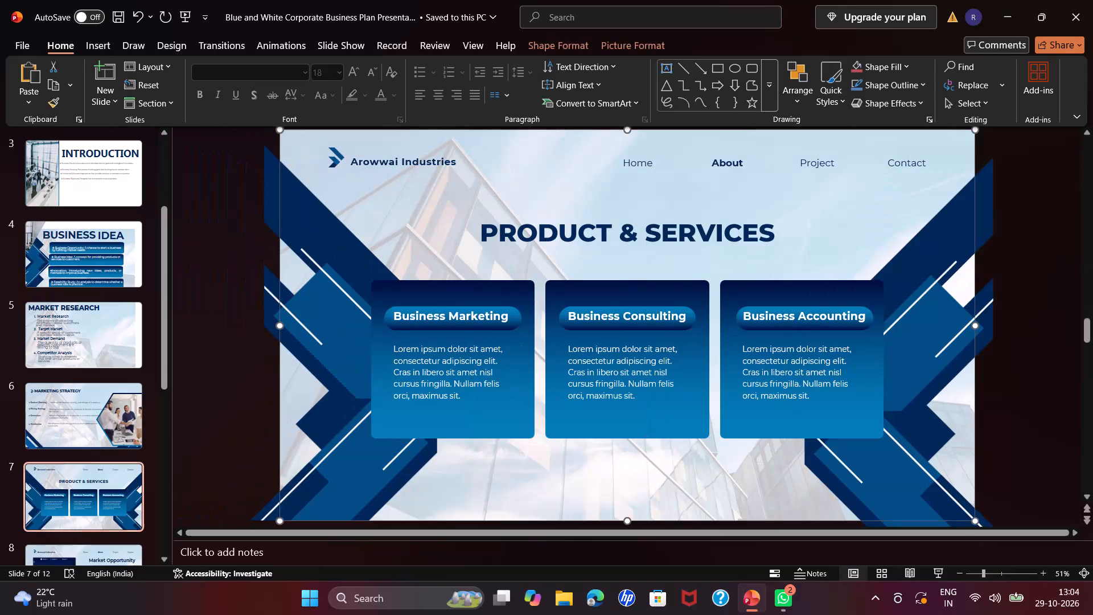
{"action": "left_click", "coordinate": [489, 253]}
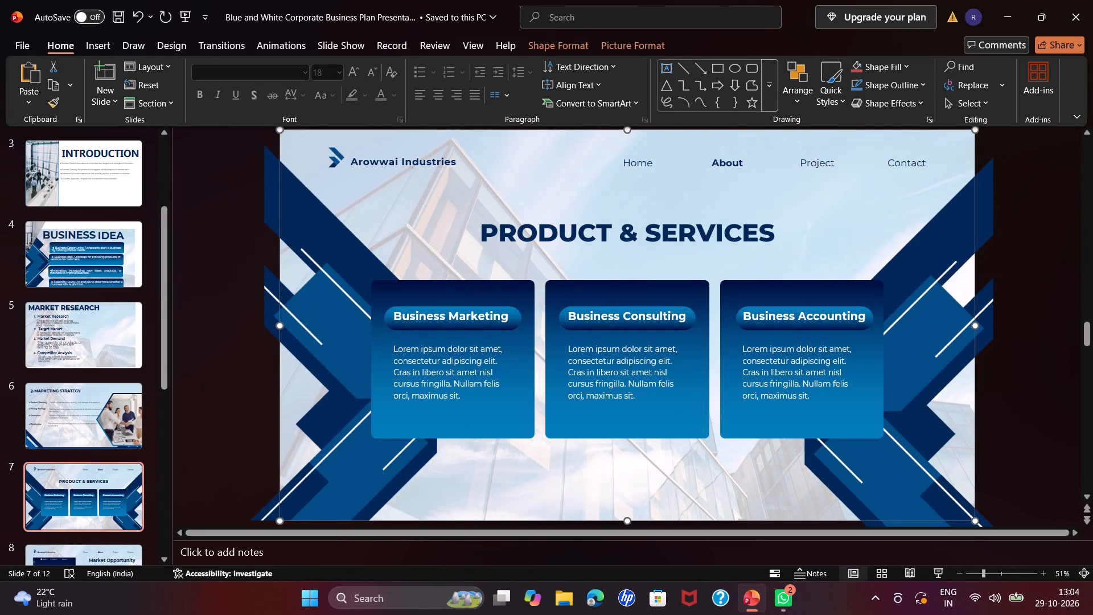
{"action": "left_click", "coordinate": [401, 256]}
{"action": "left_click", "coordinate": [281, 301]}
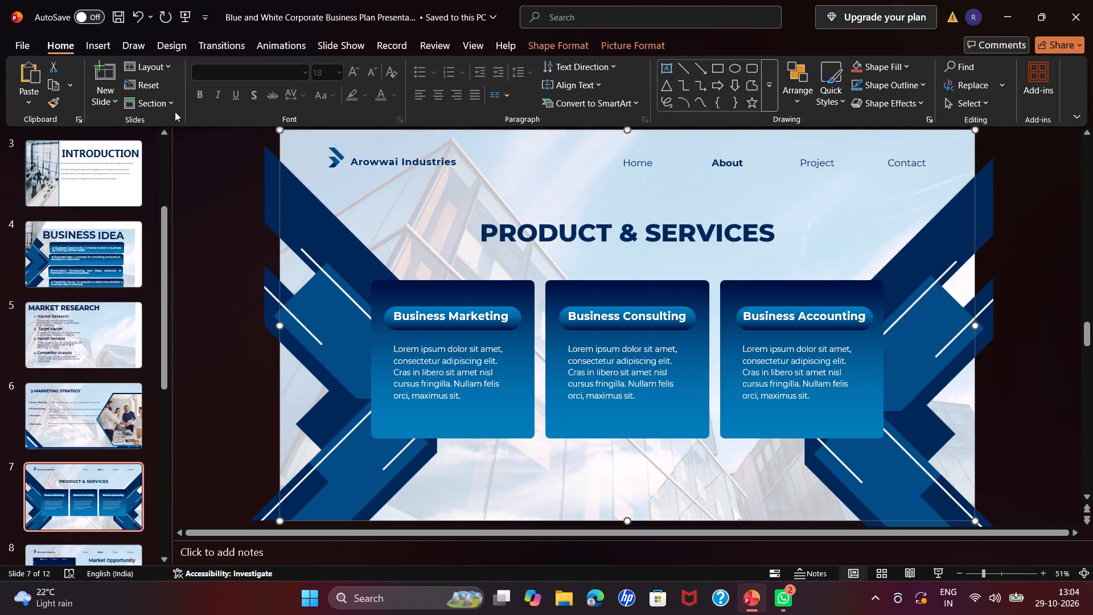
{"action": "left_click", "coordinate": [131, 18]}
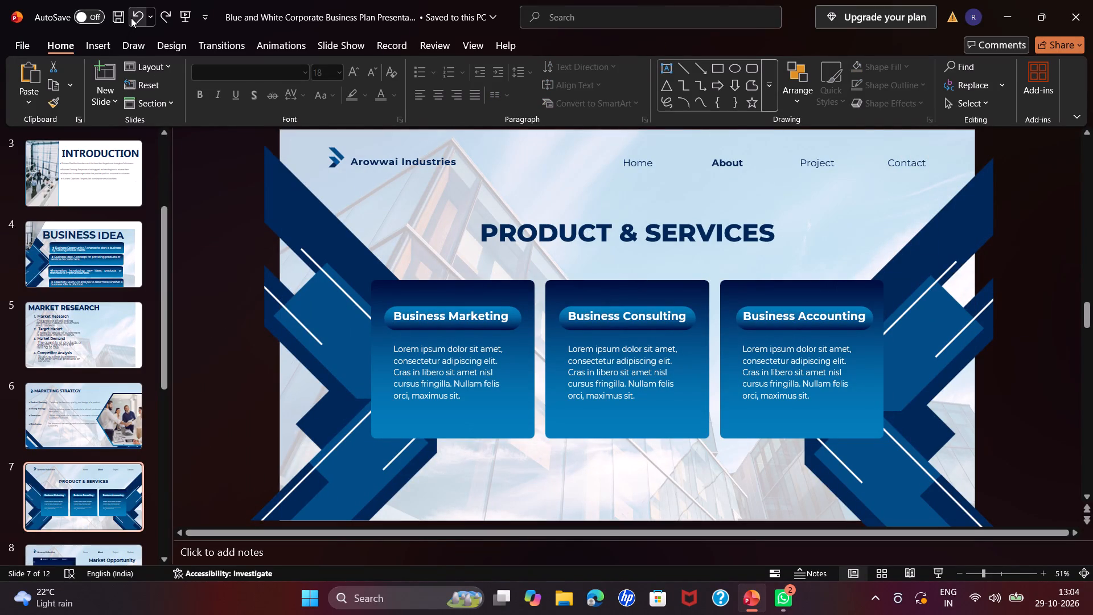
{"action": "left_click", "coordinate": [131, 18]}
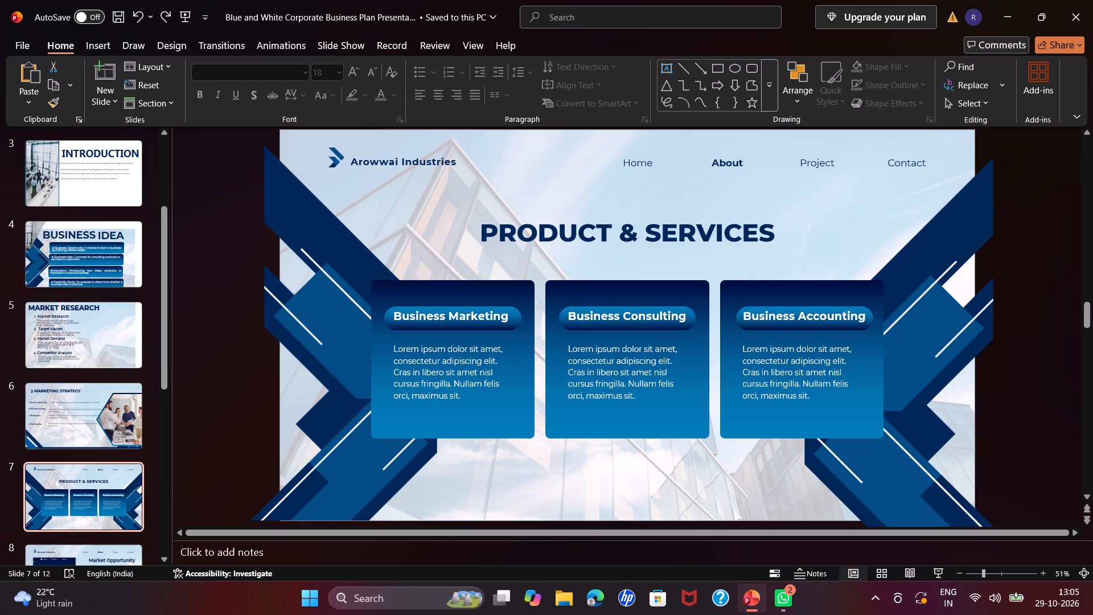
Replace the slide 7 title "PRODUCT & SERVICES" with the copied text "FINANCIAL PLANNING".
{"action": "left_click_drag", "start_coordinate": [482, 232], "coordinate": [818, 228]}
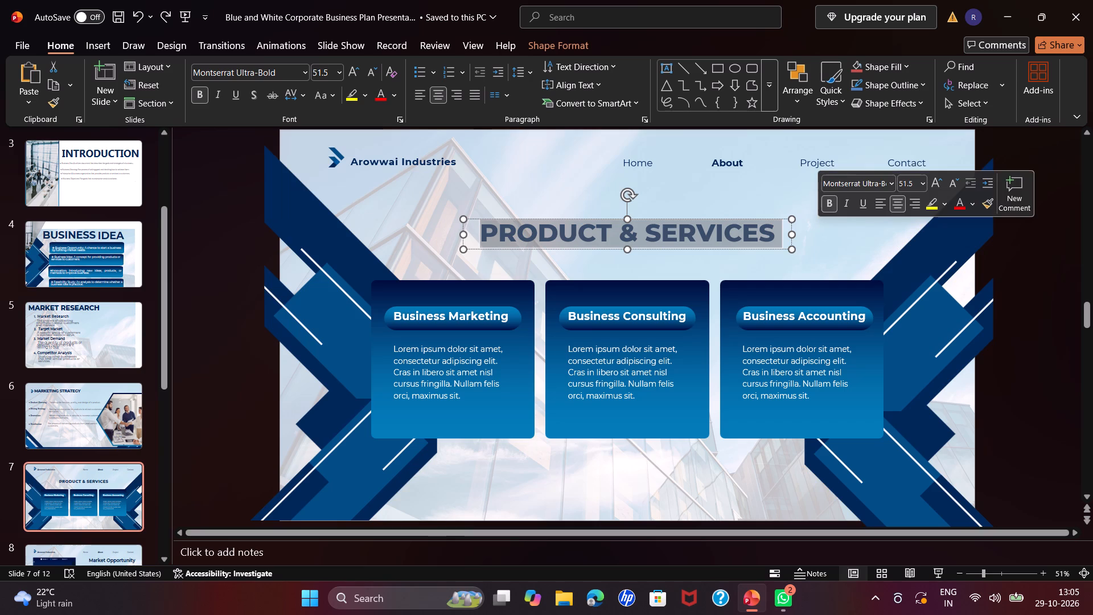
{"action": "key", "text": "BackSpace"}
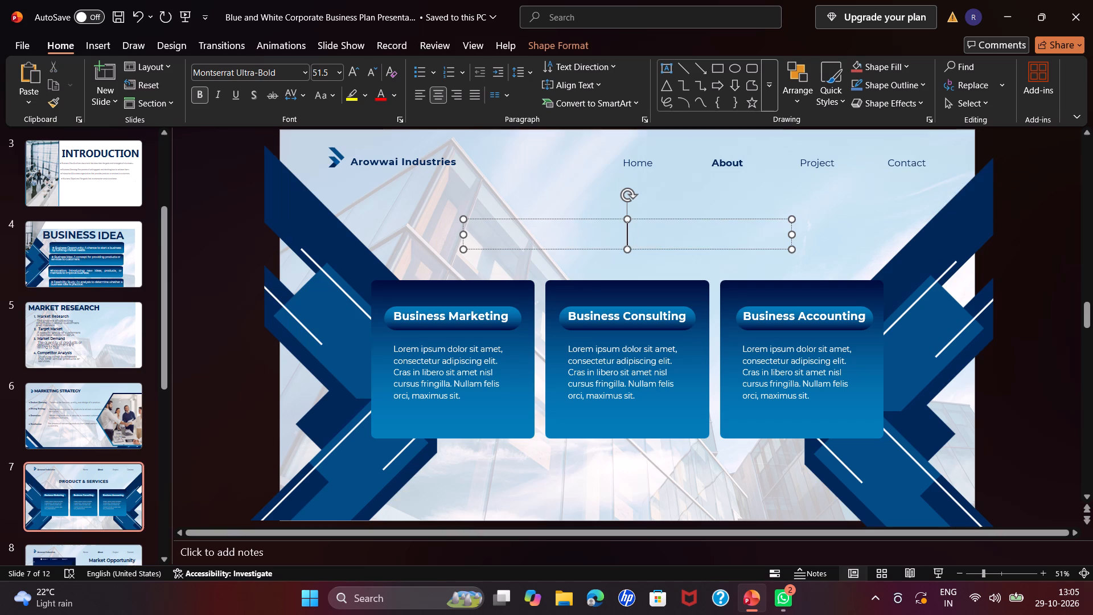
{"action": "key", "text": "ctrl+v"}
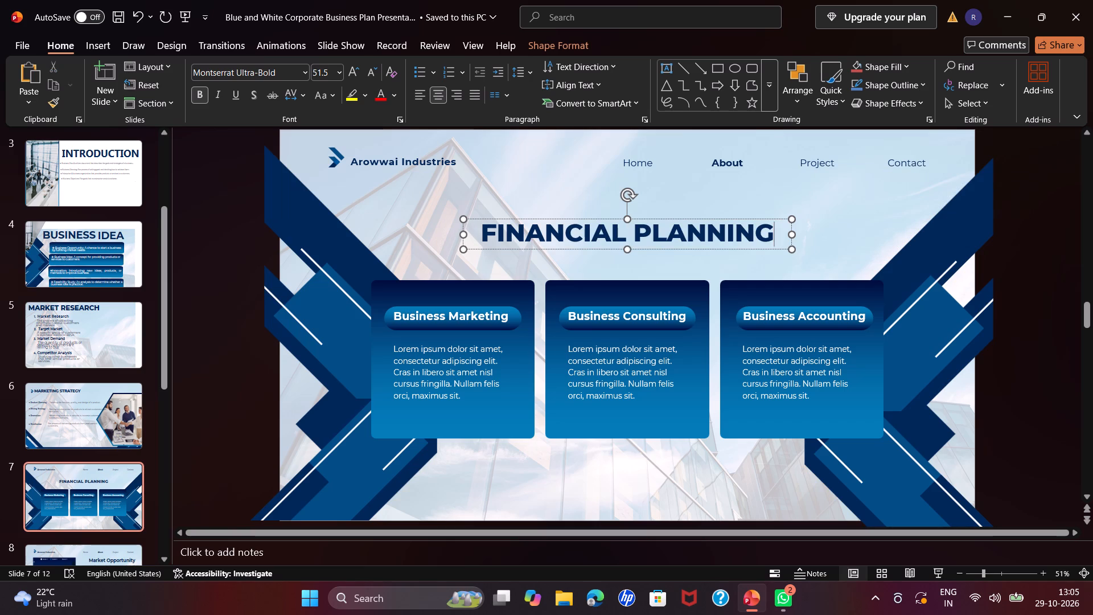
Move the FINANCIAL PLANNING title up and slightly toward the left, placing it just below the Home/About navigation row.
{"action": "left_click_drag", "start_coordinate": [785, 250], "coordinate": [636, 227]}
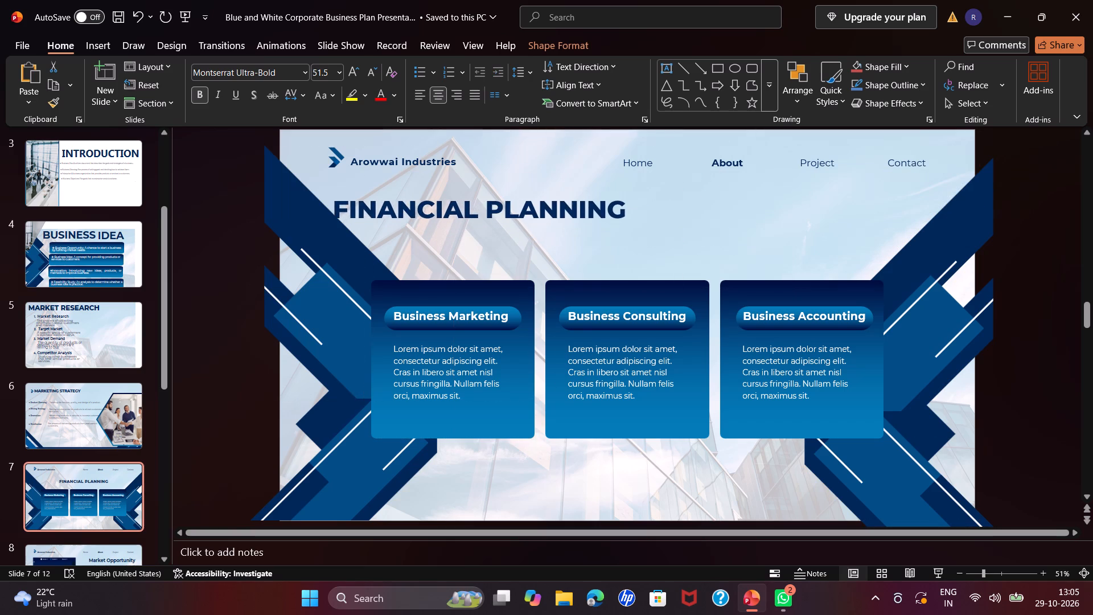
{"action": "left_click_drag", "start_coordinate": [636, 227], "coordinate": [685, 207]}
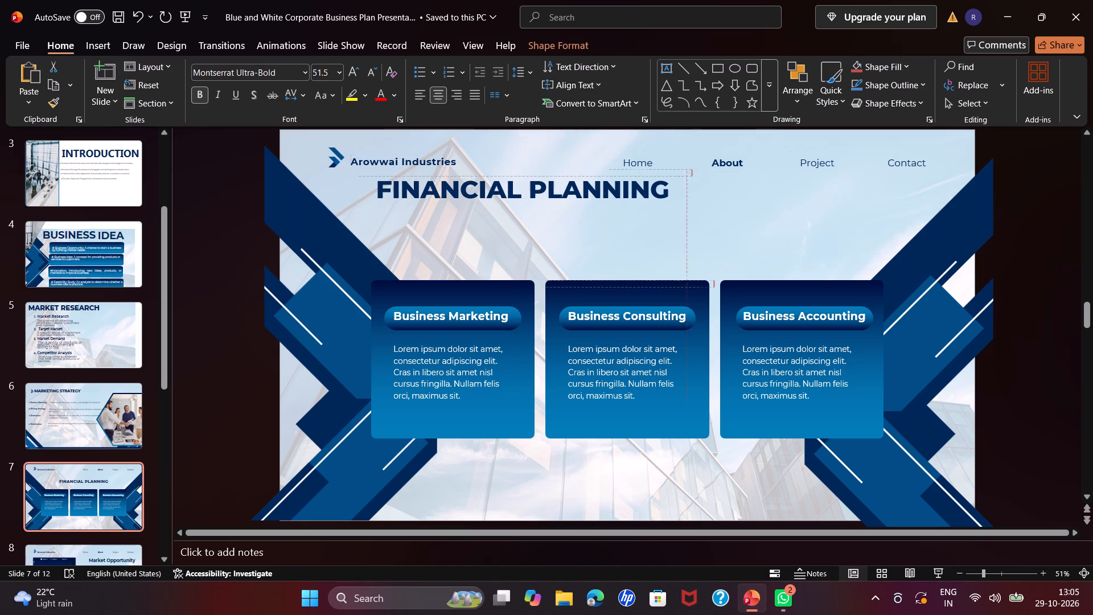
{"action": "left_click_drag", "start_coordinate": [685, 207], "coordinate": [738, 210]}
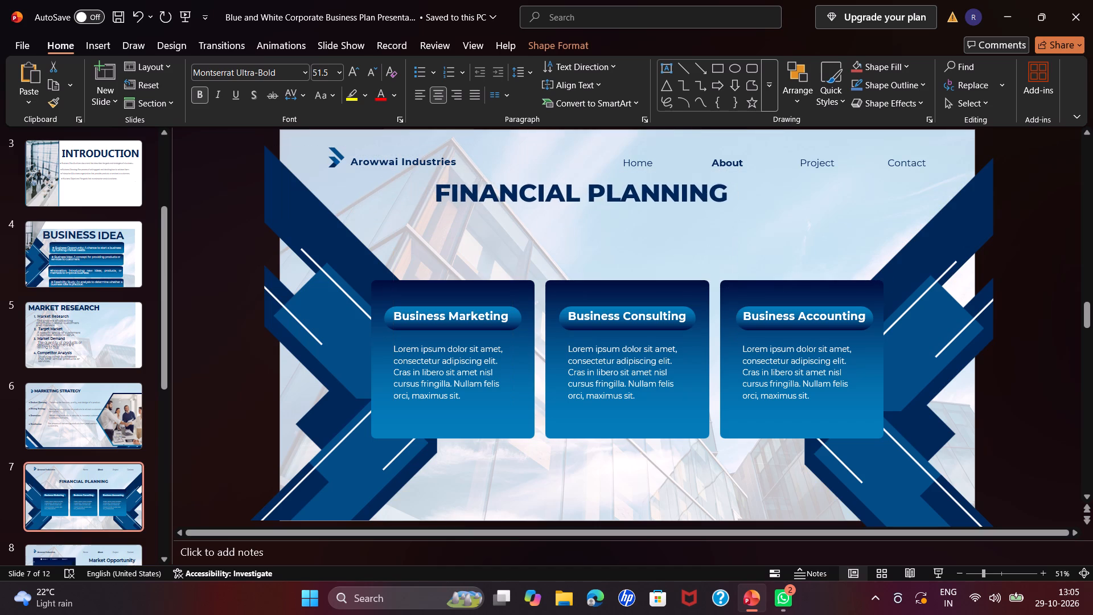
{"action": "left_click_drag", "start_coordinate": [738, 210], "coordinate": [741, 210]}
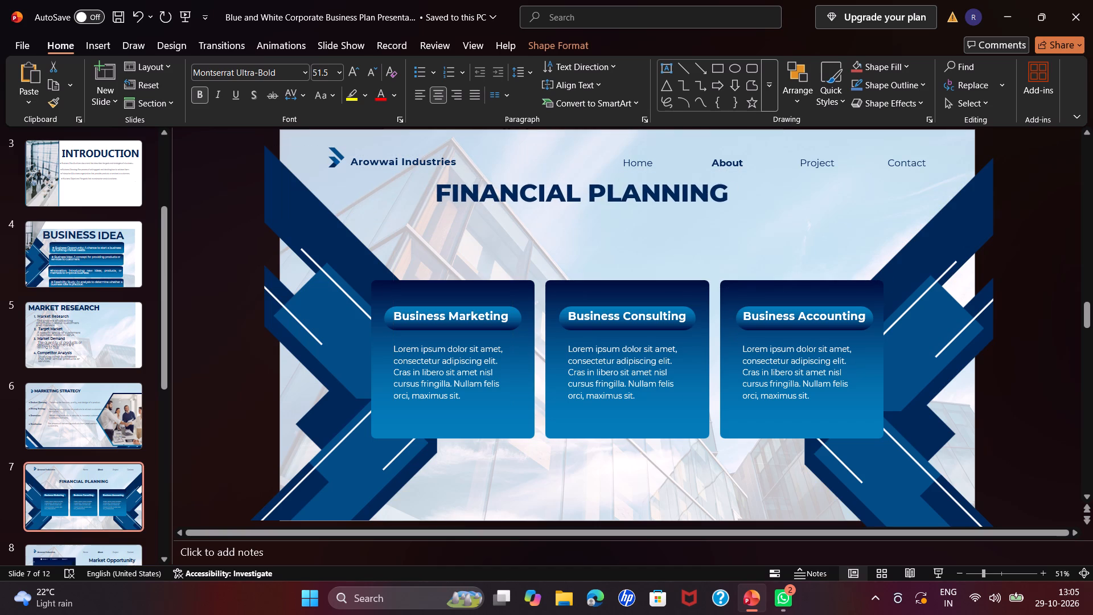
{"action": "left_click_drag", "start_coordinate": [741, 210], "coordinate": [741, 210]}
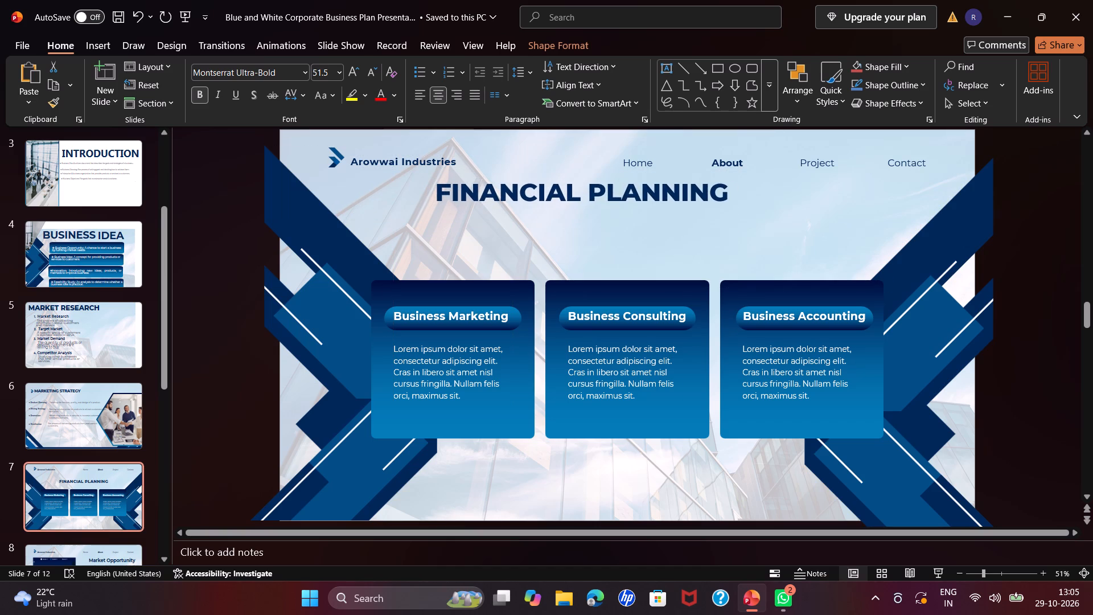
{"action": "left_click_drag", "start_coordinate": [741, 210], "coordinate": [747, 209]}
{"action": "left_click", "coordinate": [845, 231]}
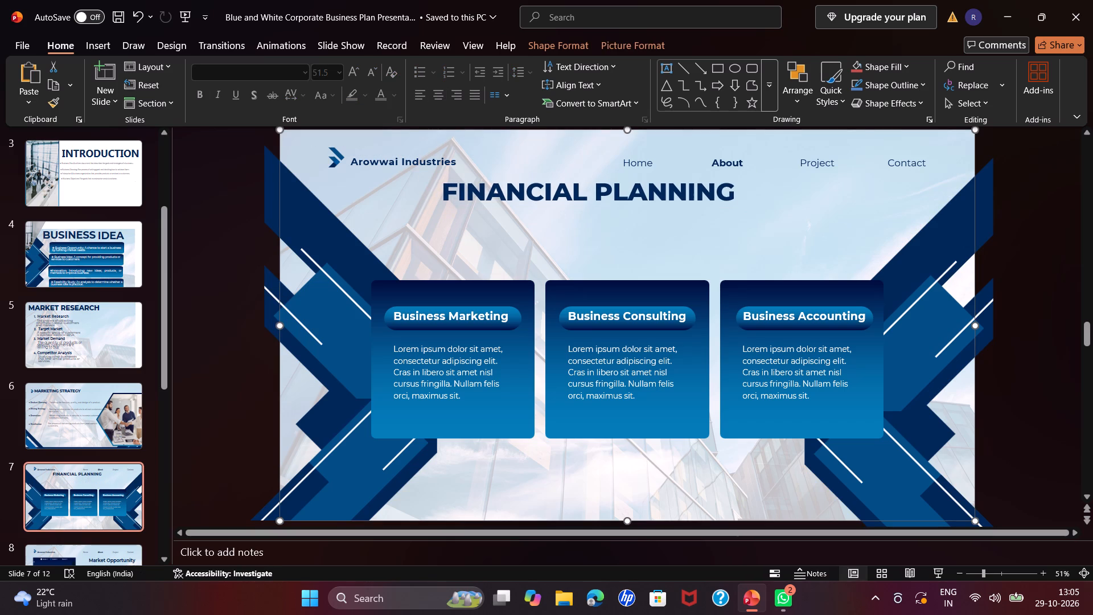
Move the double-arrow logo from beside the company name to directly in front of the FINANCIAL PLANNING title.
{"action": "left_click", "coordinate": [335, 159]}
{"action": "left_click", "coordinate": [335, 159]}
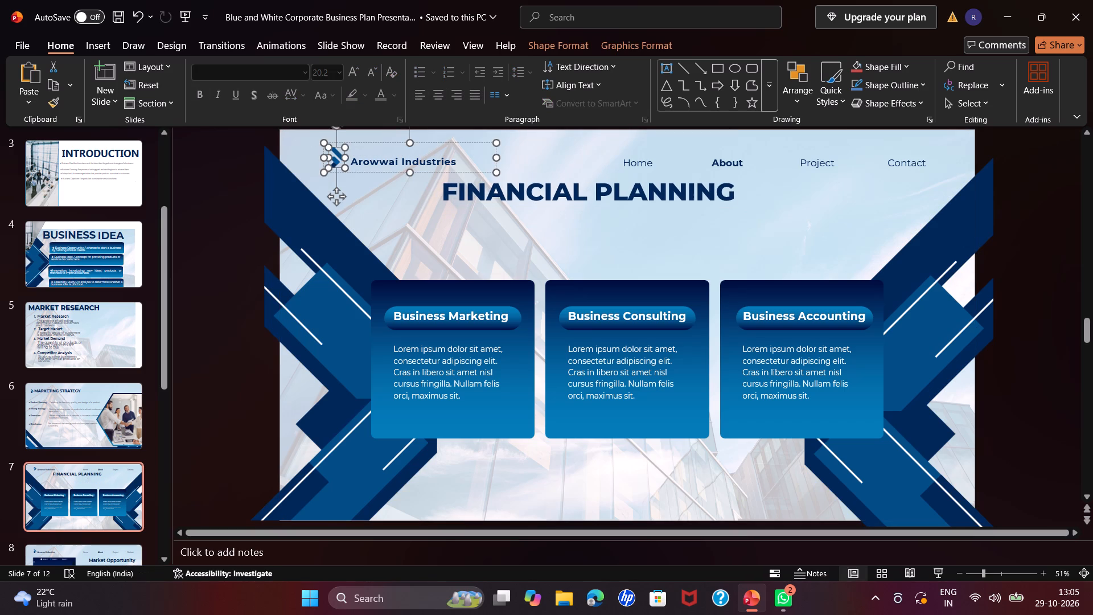
{"action": "left_click_drag", "start_coordinate": [335, 200], "coordinate": [409, 233]}
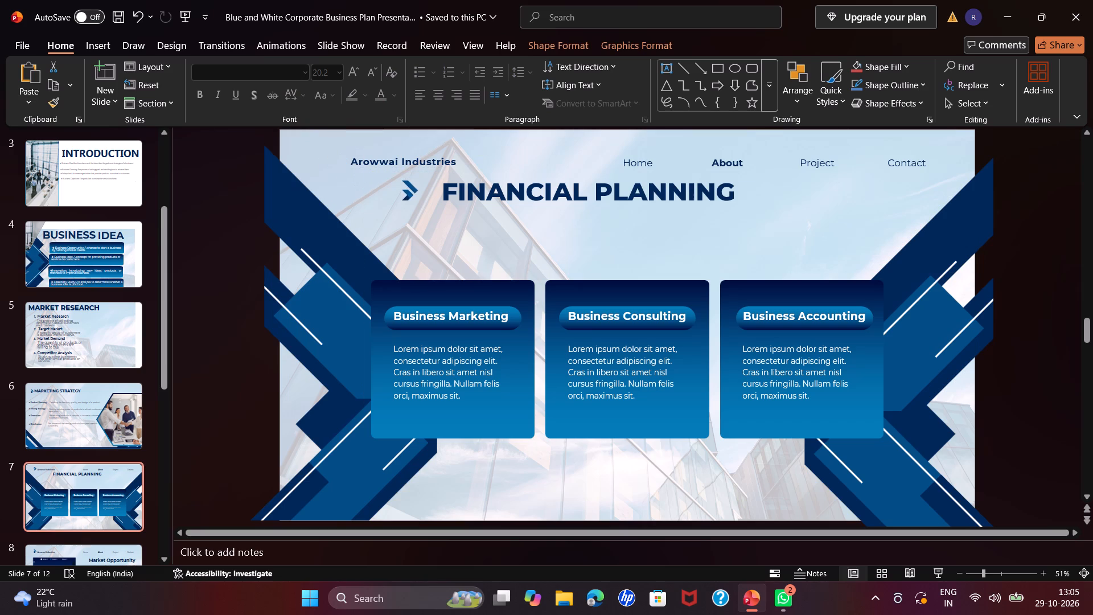
{"action": "left_click_drag", "start_coordinate": [409, 233], "coordinate": [422, 235]}
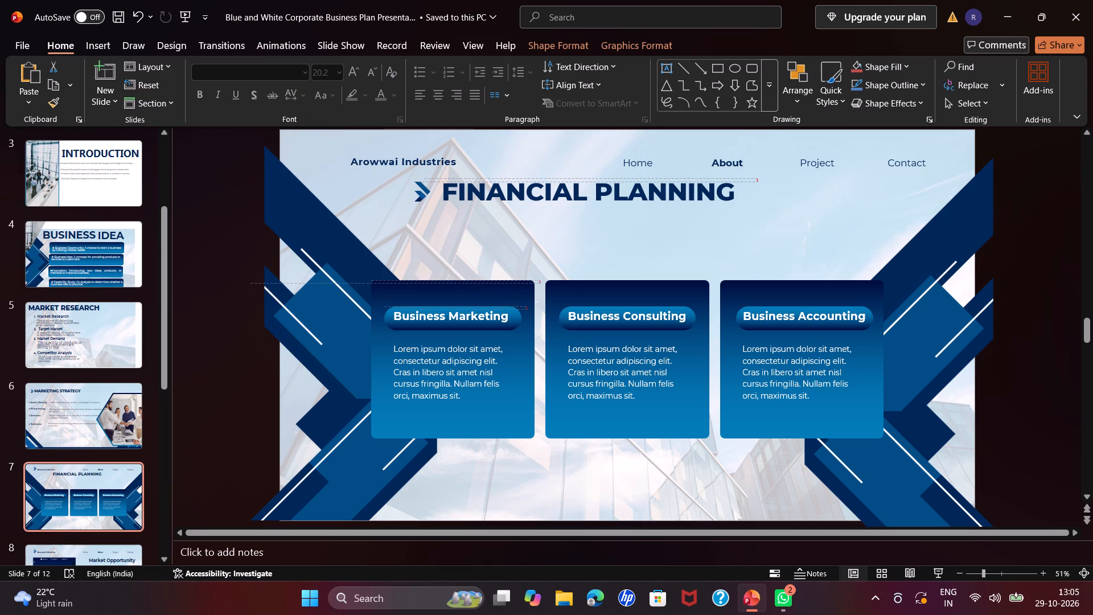
{"action": "left_click_drag", "start_coordinate": [422, 235], "coordinate": [425, 235]}
{"action": "left_click_drag", "start_coordinate": [425, 235], "coordinate": [425, 235]}
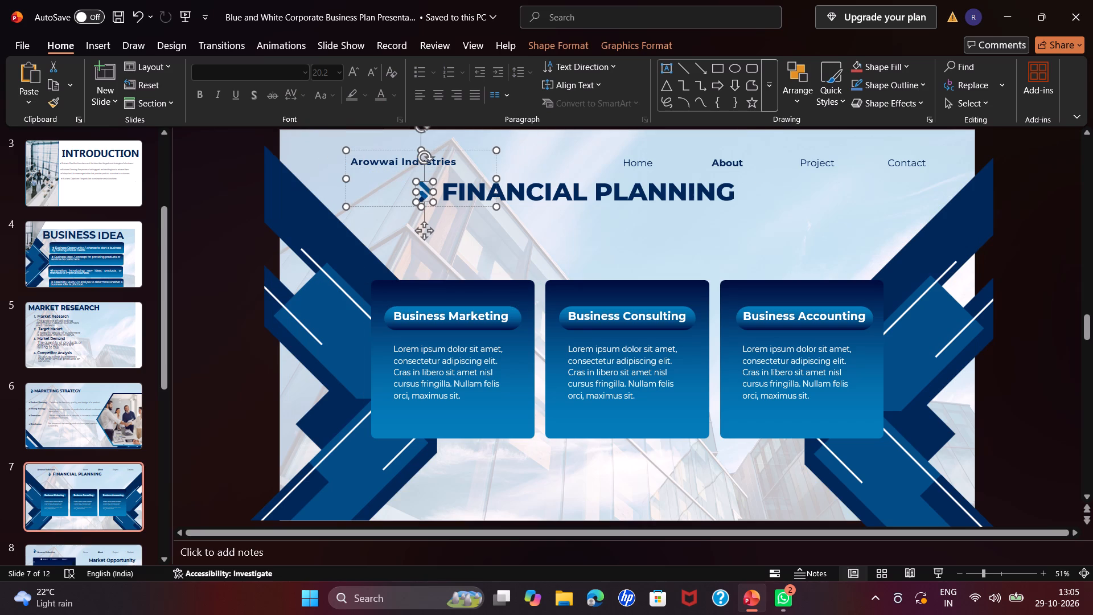
{"action": "left_click", "coordinate": [709, 252]}
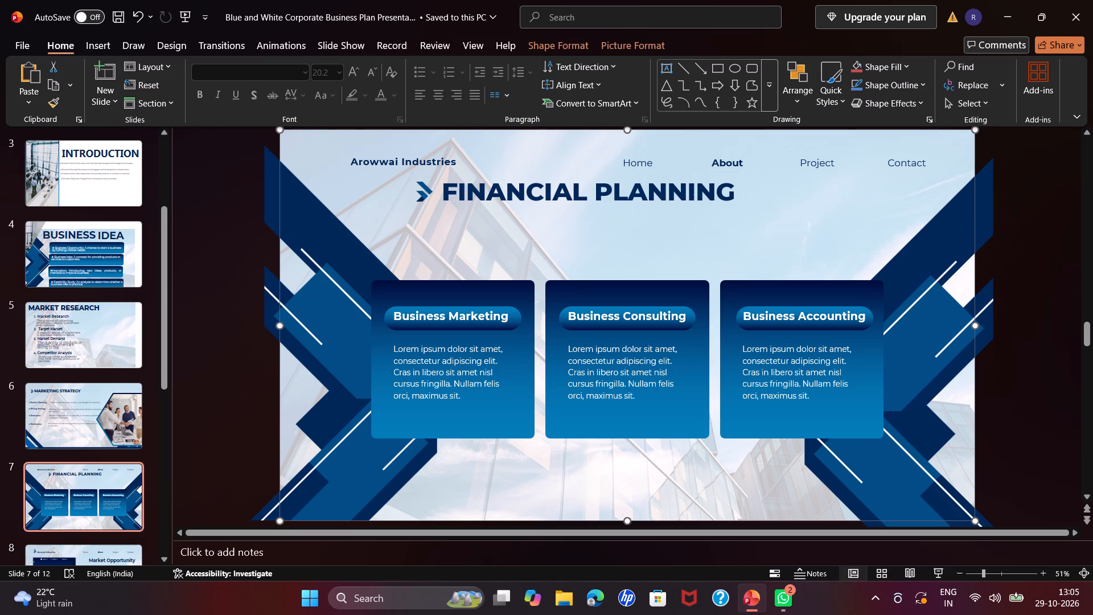
Delete the "Arowwai Industries" company name text from the header of slide 7.
{"action": "left_click_drag", "start_coordinate": [354, 161], "coordinate": [449, 161]}
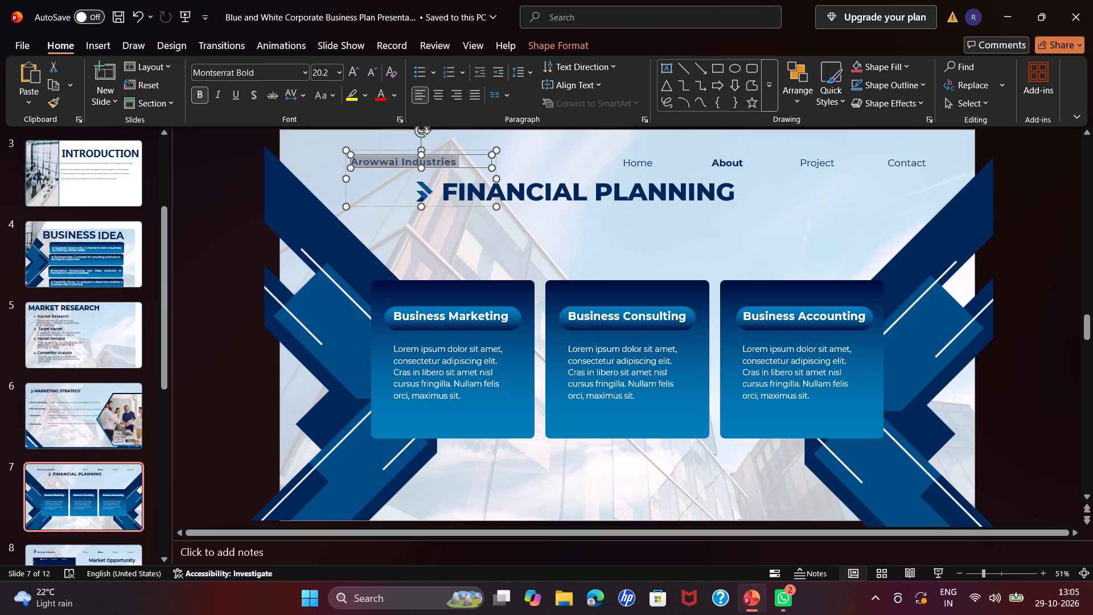
{"action": "left_click_drag", "start_coordinate": [449, 161], "coordinate": [452, 161]}
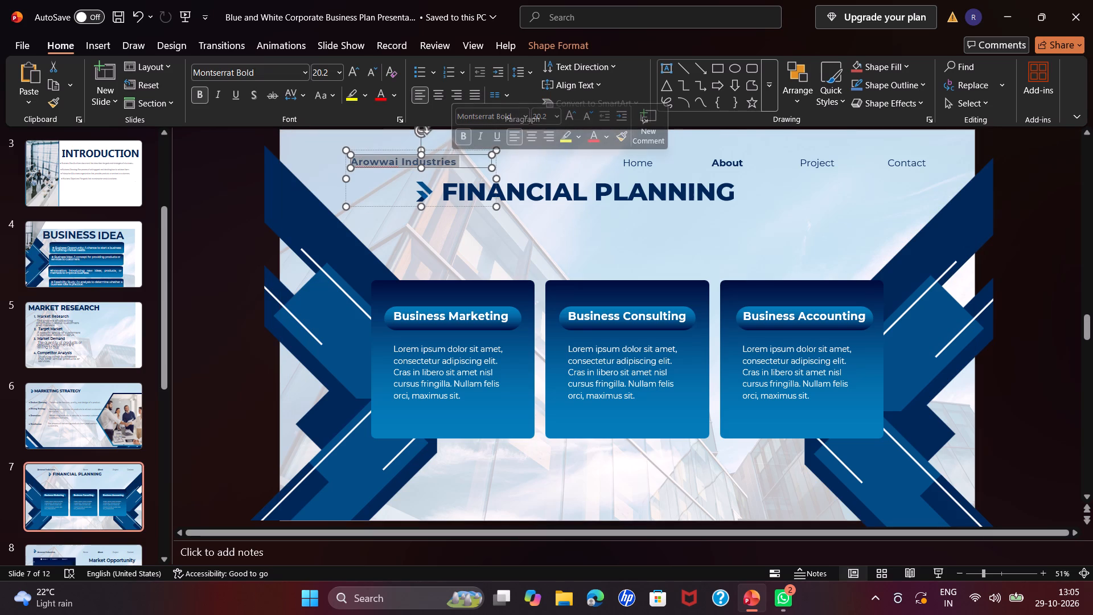
{"action": "key", "text": "BackSpace"}
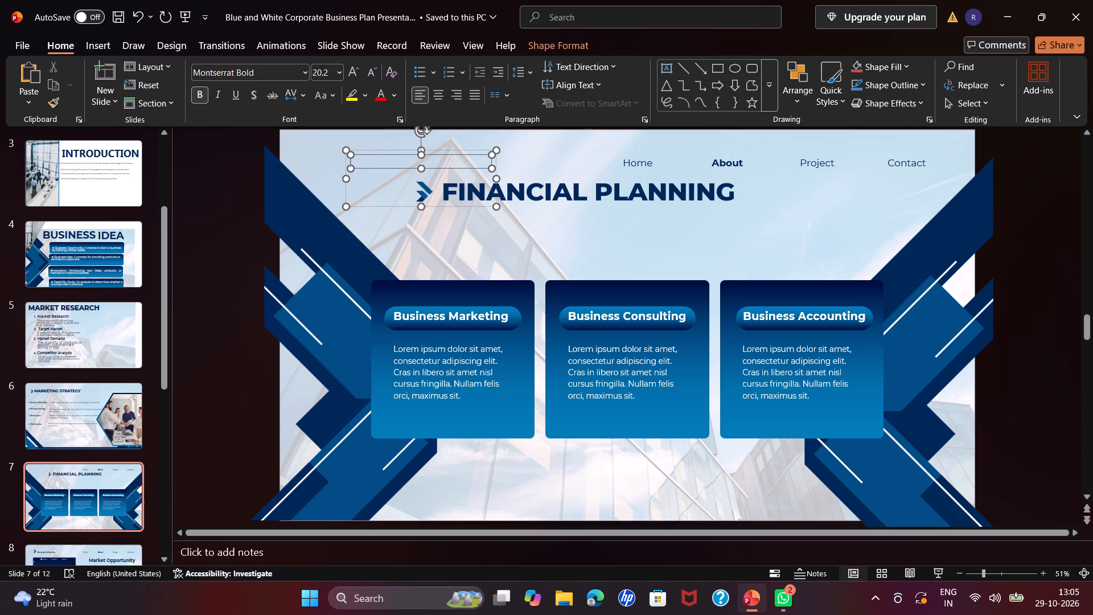
{"action": "left_click", "coordinate": [751, 252]}
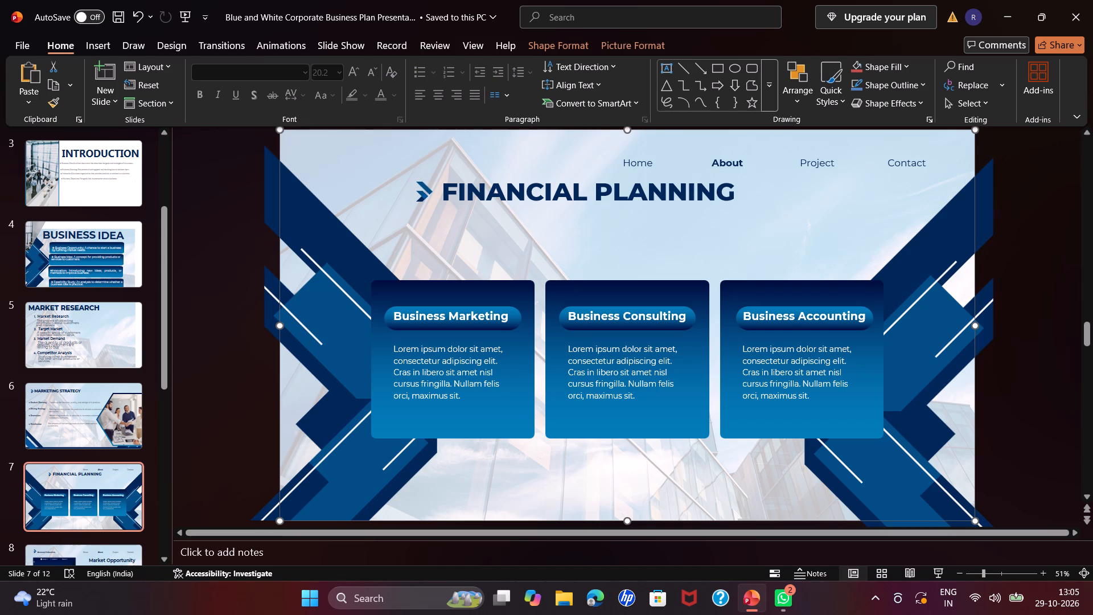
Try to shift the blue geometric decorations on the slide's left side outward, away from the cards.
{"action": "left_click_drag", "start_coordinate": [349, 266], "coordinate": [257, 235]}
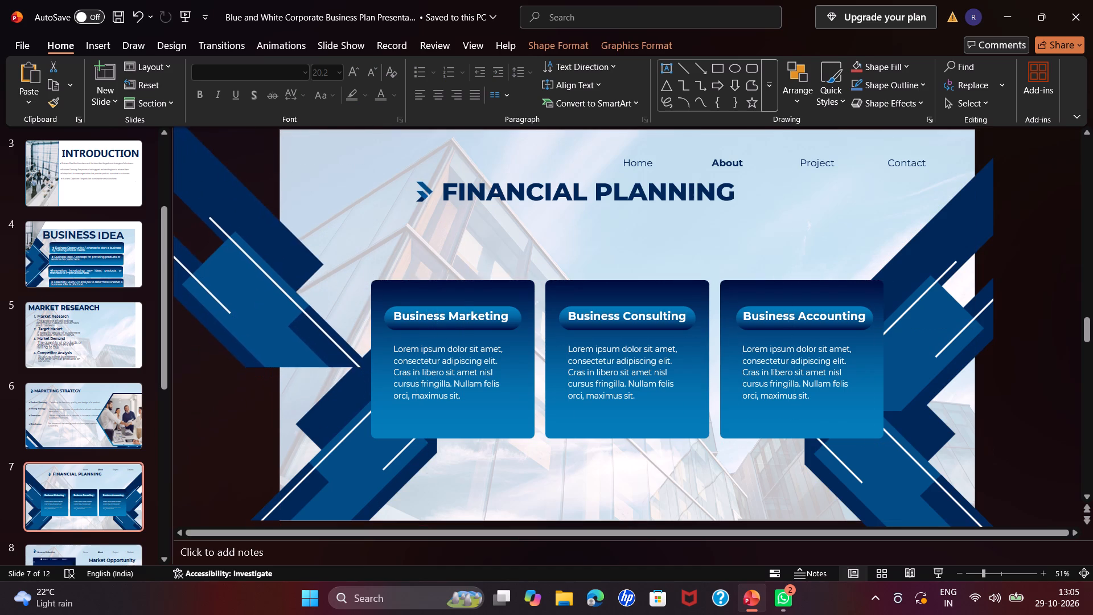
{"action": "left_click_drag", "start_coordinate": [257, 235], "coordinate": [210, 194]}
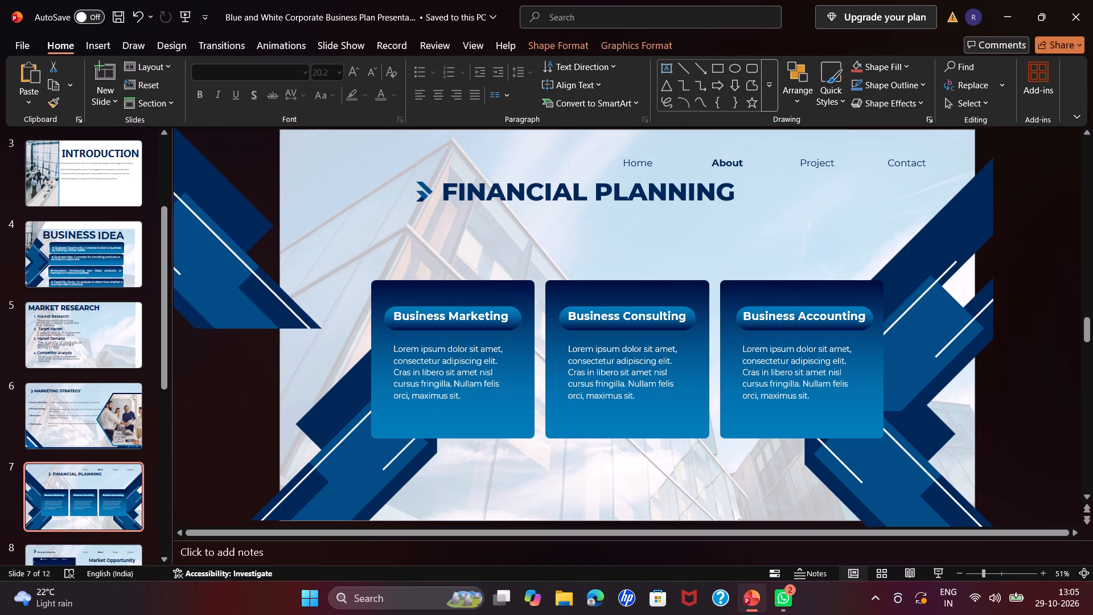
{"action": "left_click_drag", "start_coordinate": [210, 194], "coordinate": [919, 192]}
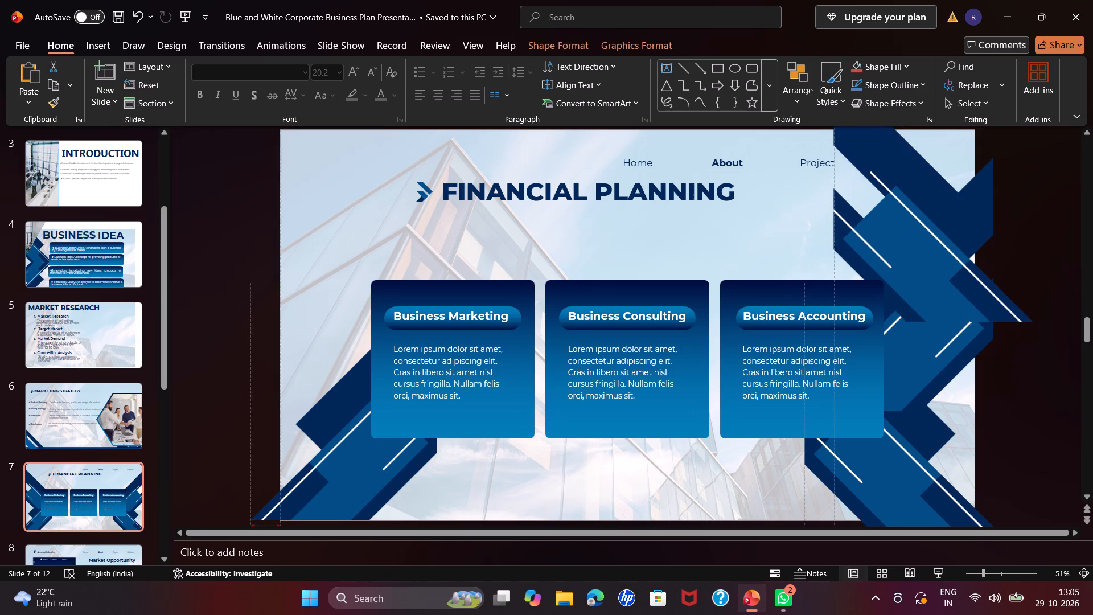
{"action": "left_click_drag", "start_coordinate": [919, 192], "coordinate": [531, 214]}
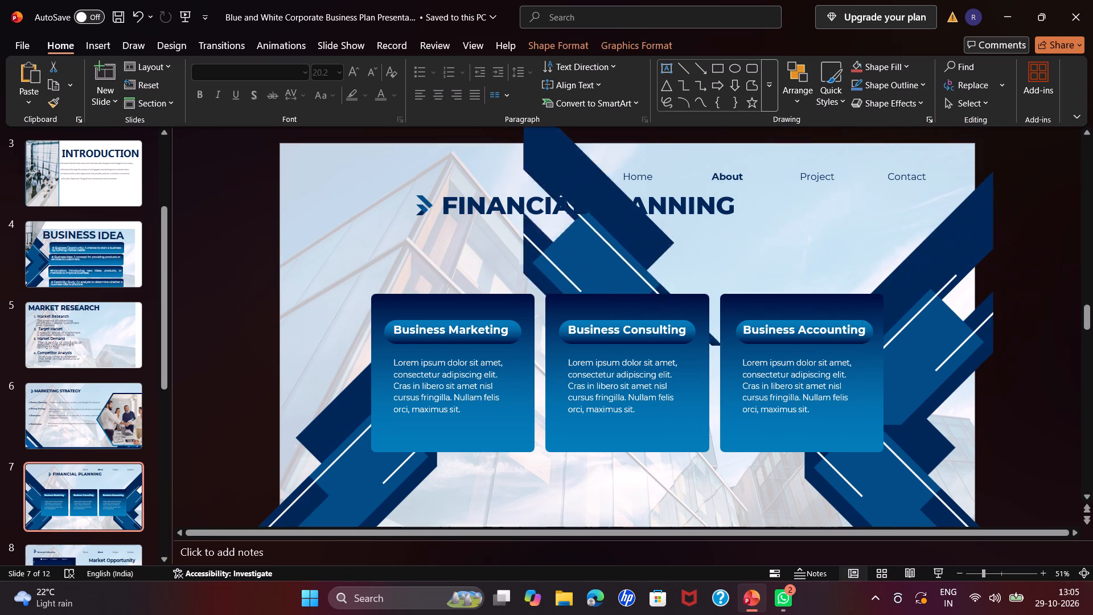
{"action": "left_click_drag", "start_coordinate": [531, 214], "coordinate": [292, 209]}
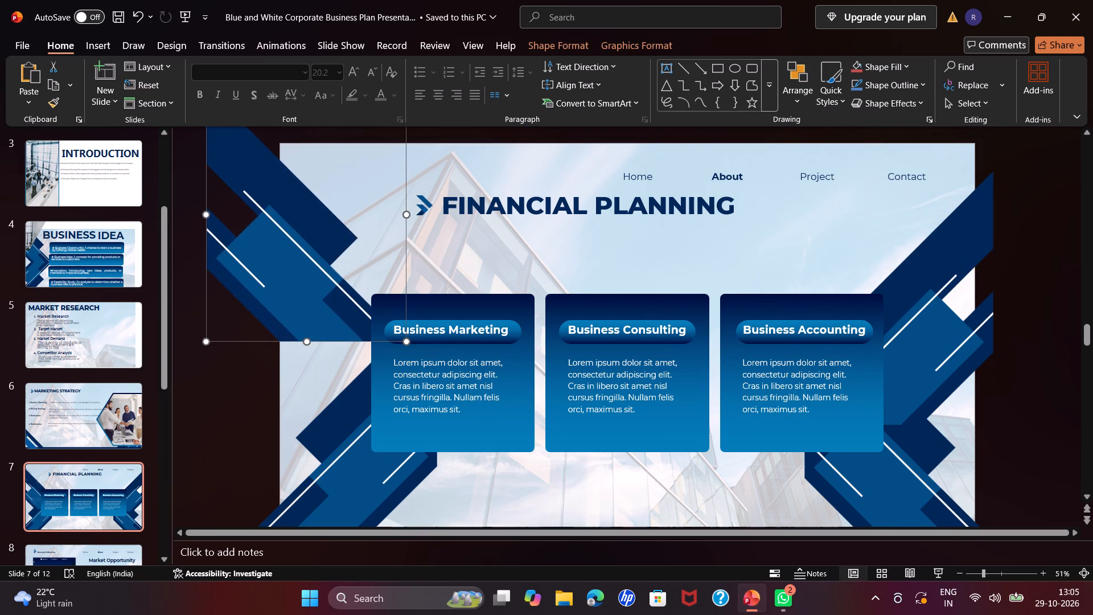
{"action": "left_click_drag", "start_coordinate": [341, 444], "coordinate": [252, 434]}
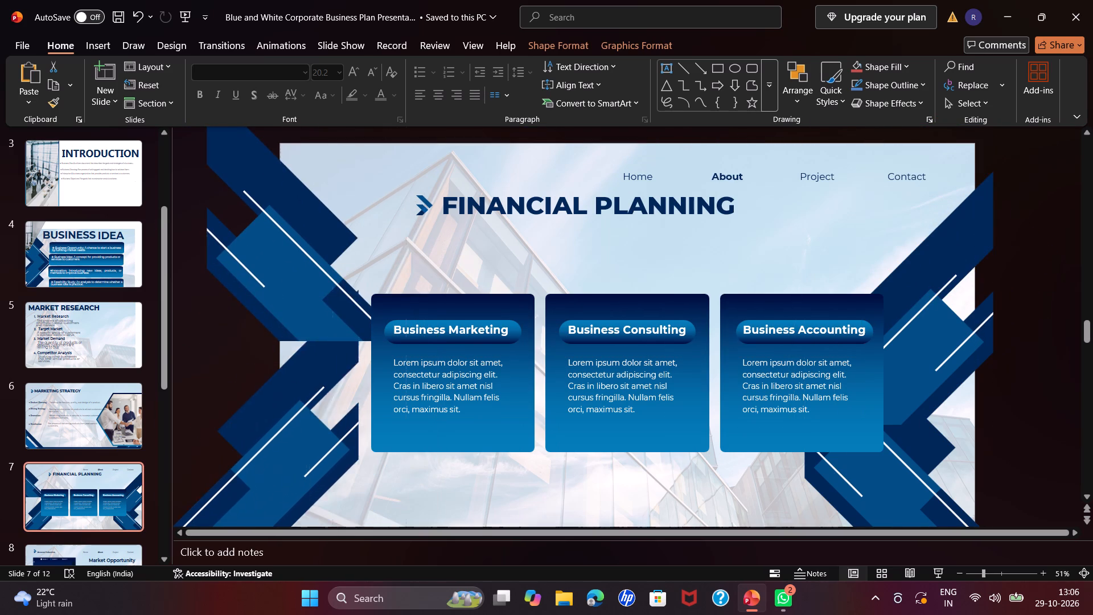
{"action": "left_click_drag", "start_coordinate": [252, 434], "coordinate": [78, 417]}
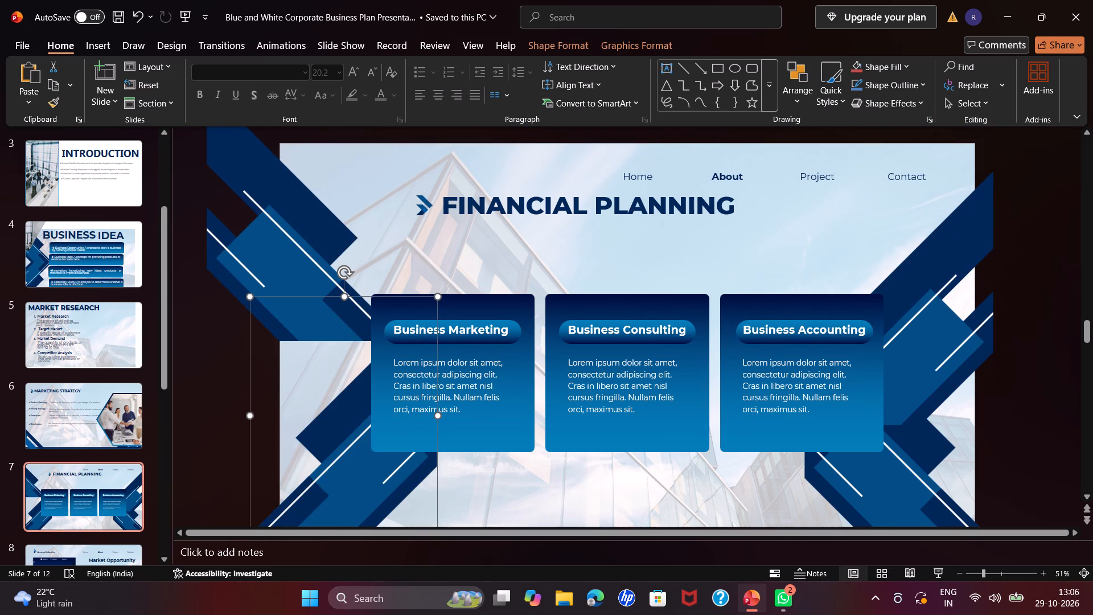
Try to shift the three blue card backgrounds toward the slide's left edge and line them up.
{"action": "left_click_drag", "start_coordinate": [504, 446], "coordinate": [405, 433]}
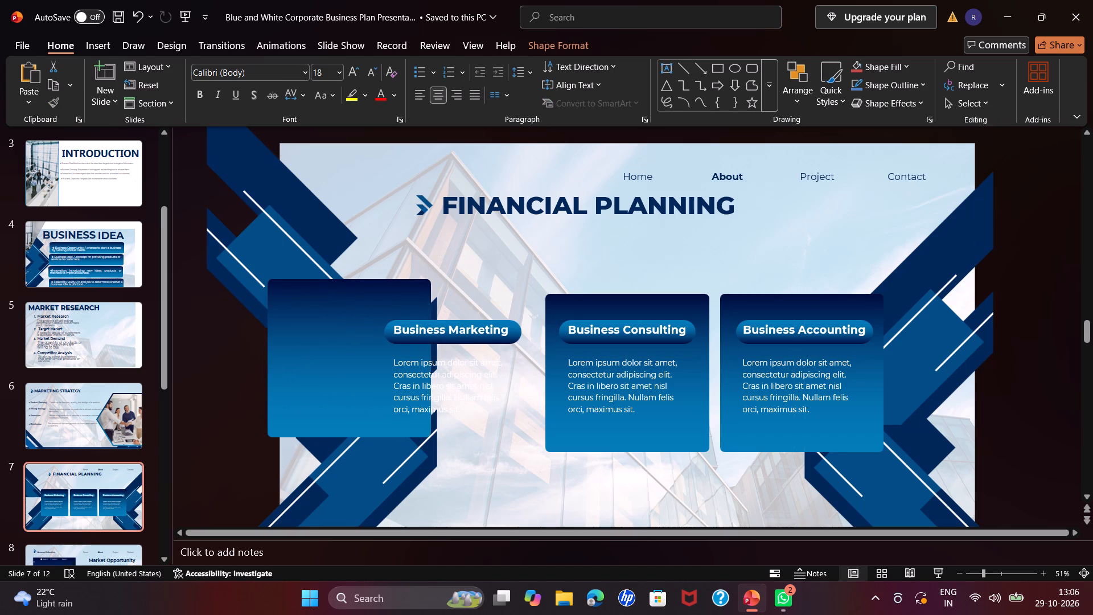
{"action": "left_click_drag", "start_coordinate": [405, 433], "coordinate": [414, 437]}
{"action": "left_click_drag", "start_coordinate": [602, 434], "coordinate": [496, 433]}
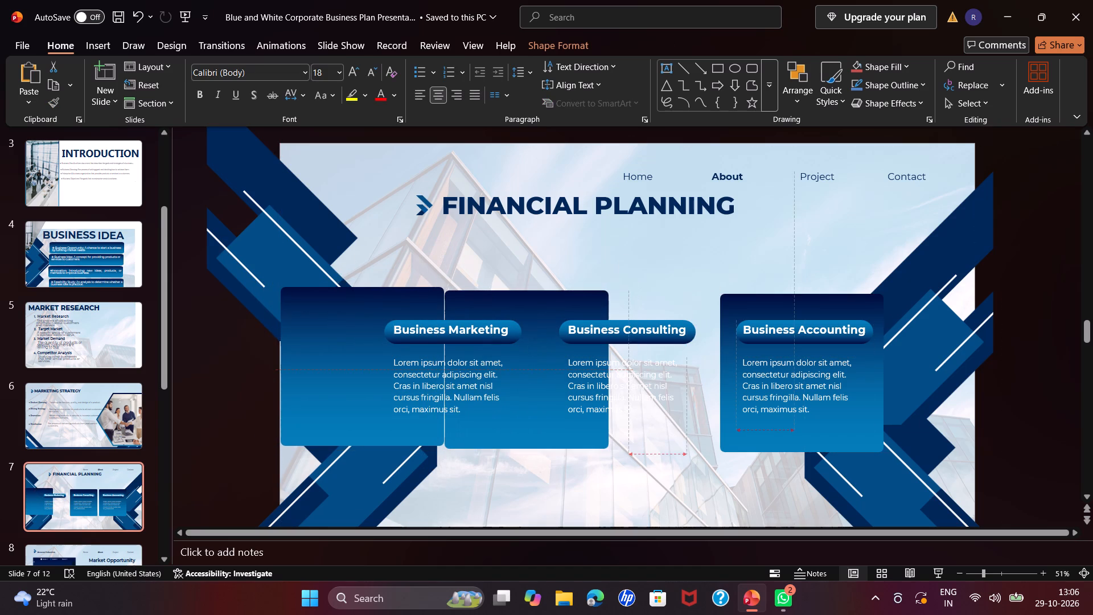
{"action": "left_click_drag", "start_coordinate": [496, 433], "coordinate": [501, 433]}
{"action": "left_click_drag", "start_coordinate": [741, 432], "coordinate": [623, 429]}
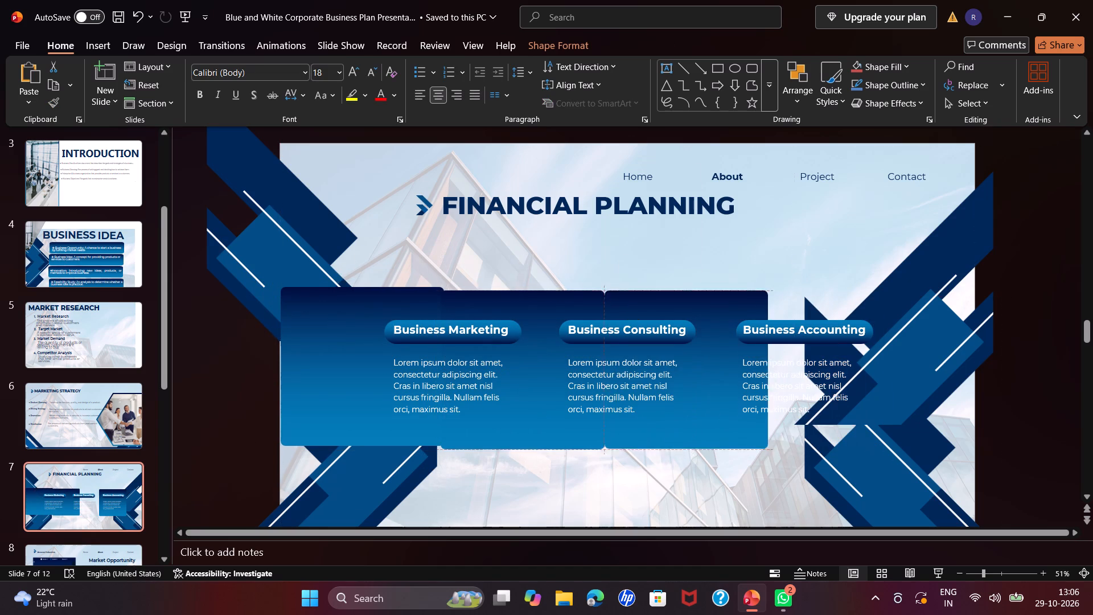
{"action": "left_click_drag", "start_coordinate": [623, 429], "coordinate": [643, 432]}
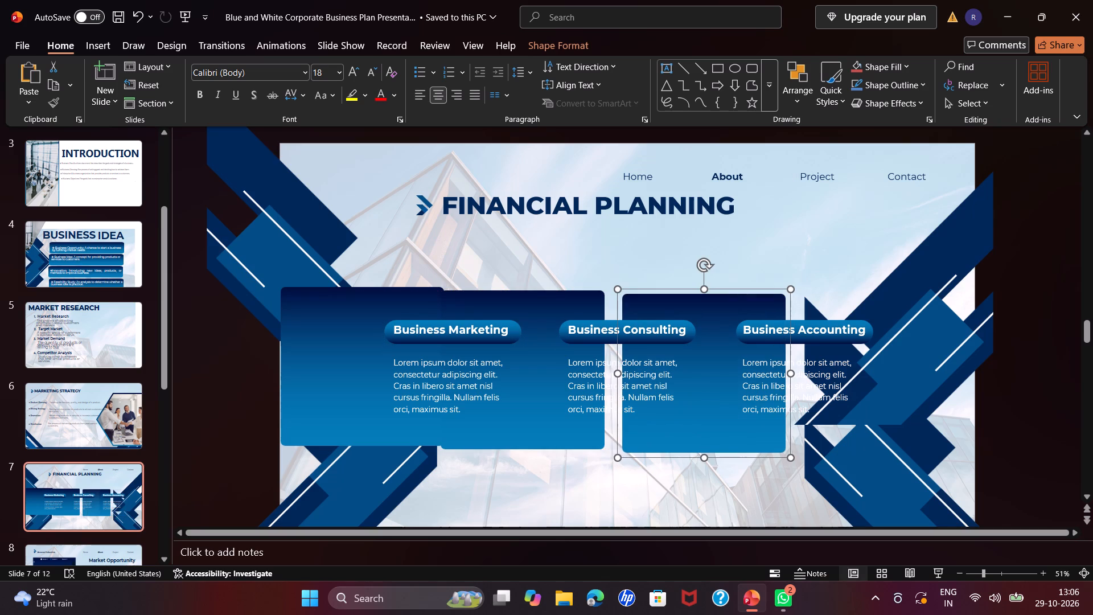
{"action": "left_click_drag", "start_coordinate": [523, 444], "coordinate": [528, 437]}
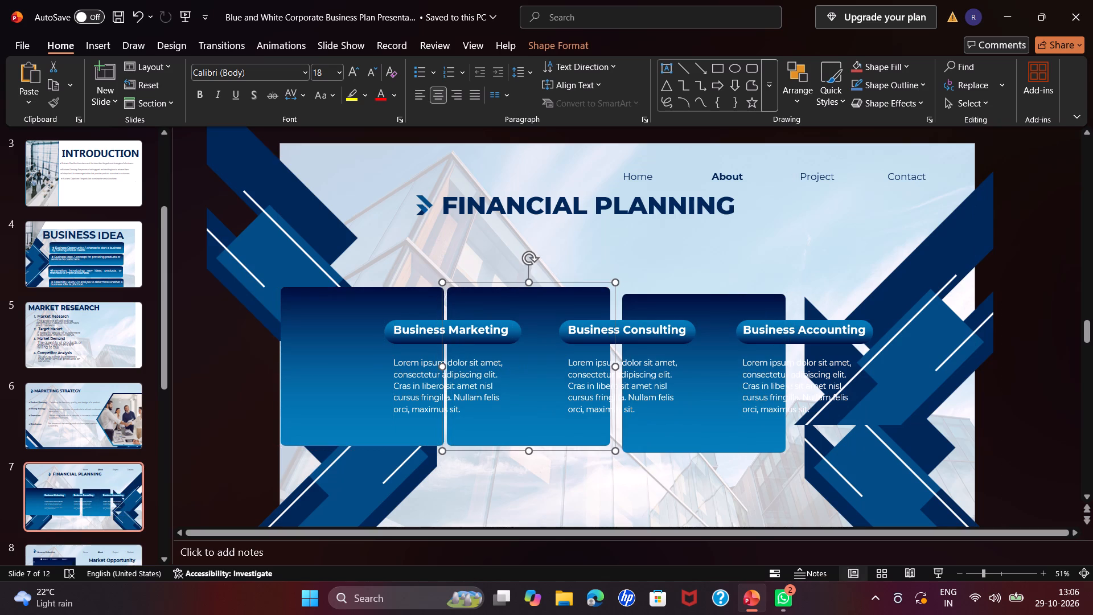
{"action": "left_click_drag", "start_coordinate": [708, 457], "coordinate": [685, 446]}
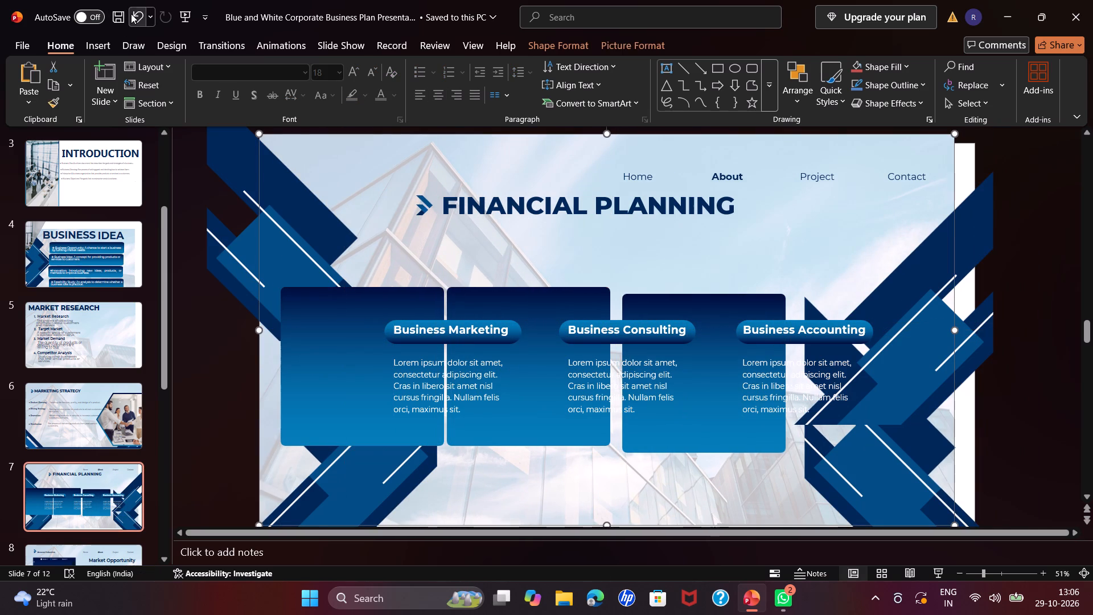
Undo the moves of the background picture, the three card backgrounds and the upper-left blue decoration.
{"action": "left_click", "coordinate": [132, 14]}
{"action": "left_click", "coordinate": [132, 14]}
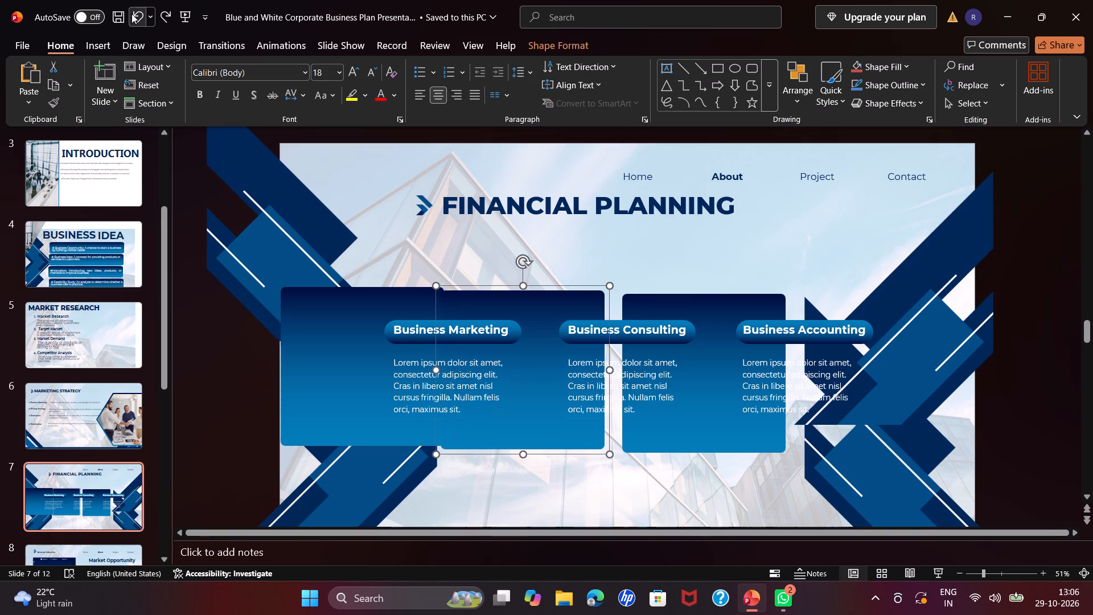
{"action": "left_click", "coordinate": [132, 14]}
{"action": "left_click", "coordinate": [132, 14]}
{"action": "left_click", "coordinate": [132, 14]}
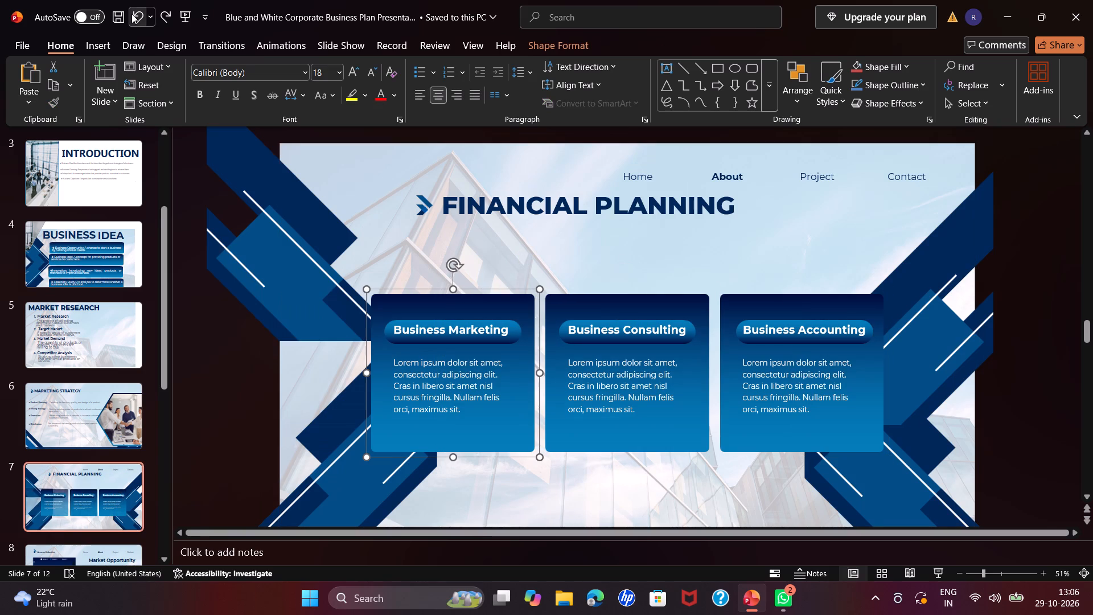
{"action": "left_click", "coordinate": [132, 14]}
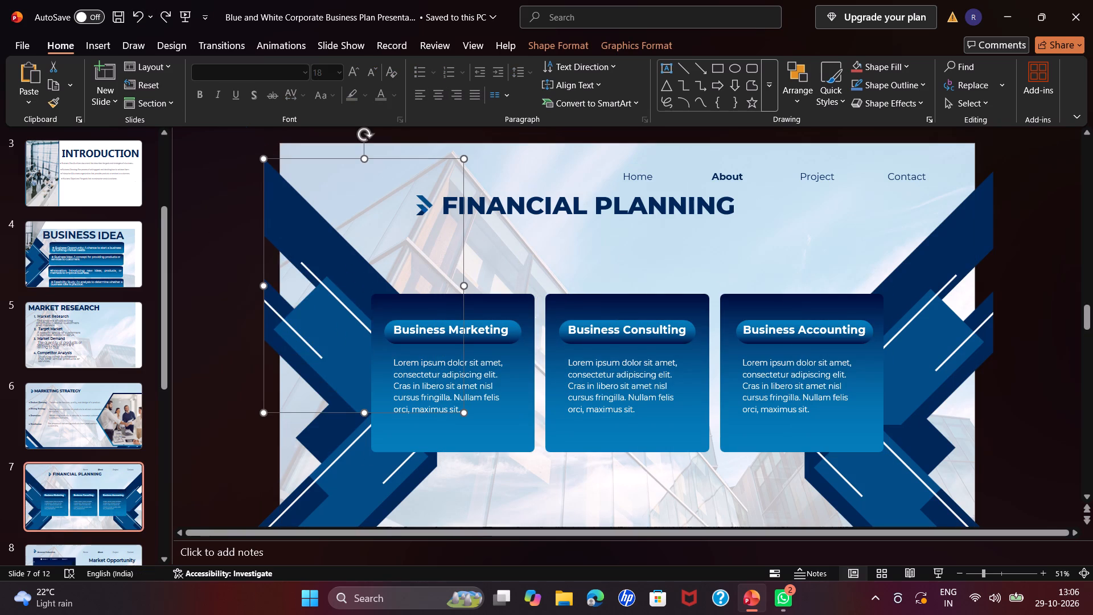
Replace the first card's heading "Business Marketing" on slide 7 with the copied text "FINANCIAL PLANNING".
{"action": "left_click", "coordinate": [511, 252]}
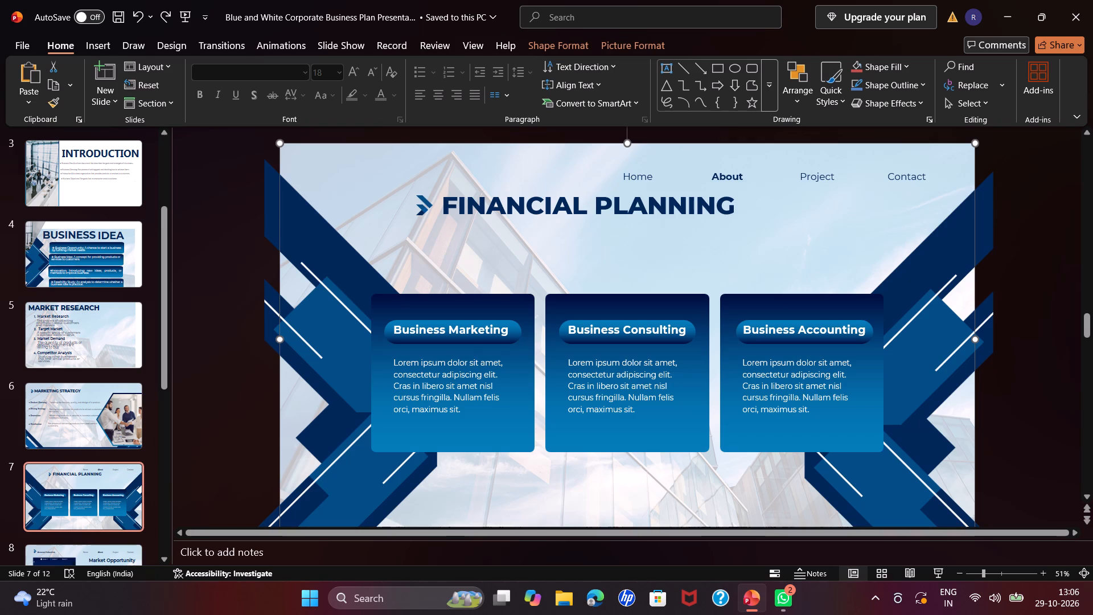
{"action": "left_click", "coordinate": [402, 333]}
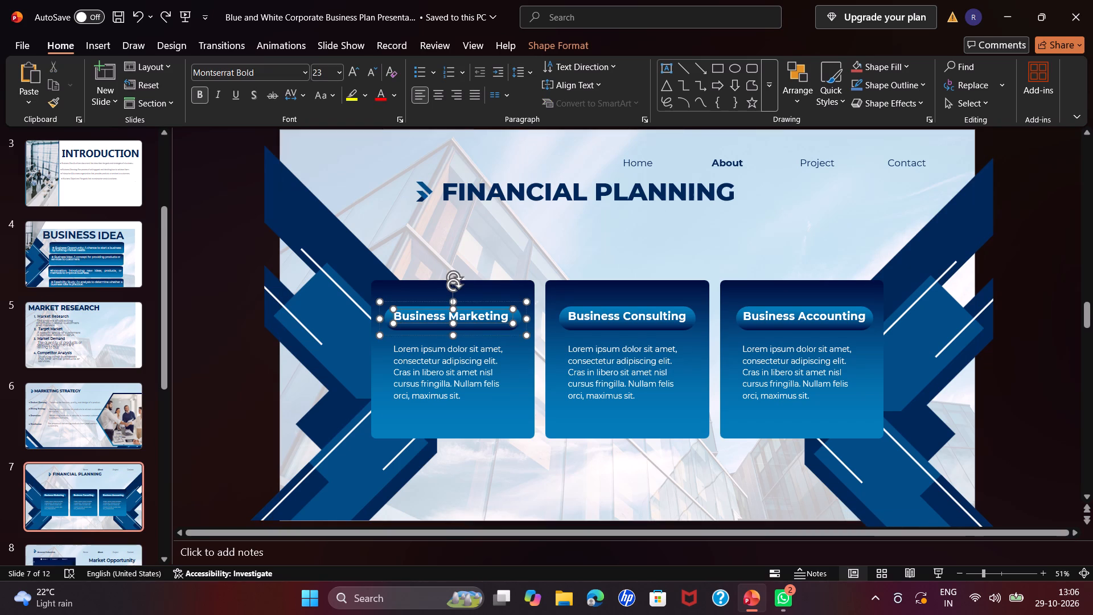
{"action": "left_click_drag", "start_coordinate": [503, 316], "coordinate": [385, 306]}
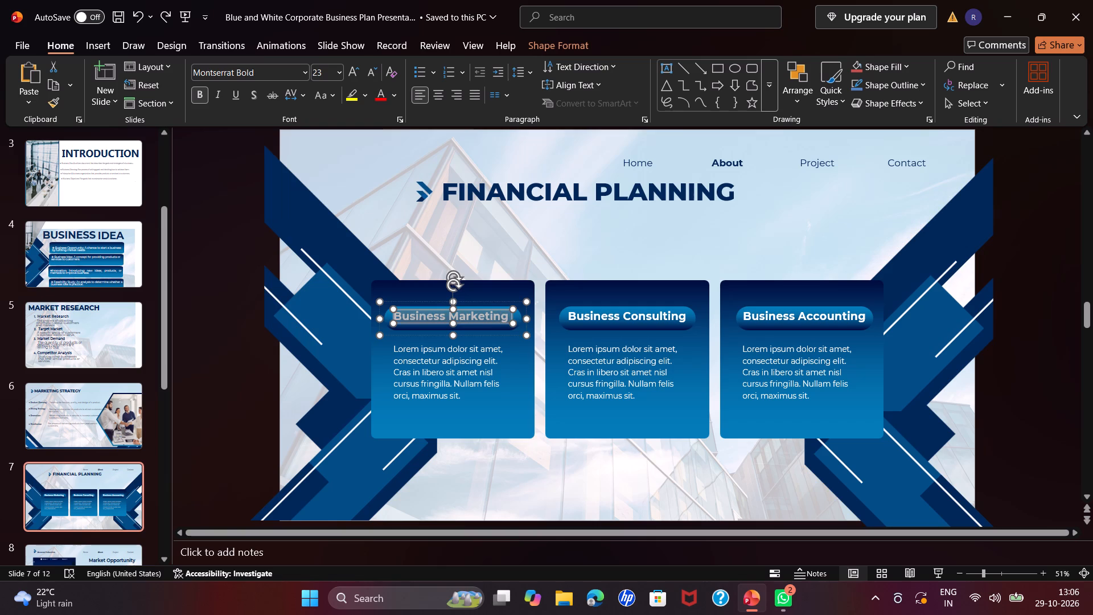
{"action": "left_click_drag", "start_coordinate": [385, 306], "coordinate": [368, 306]}
{"action": "key", "text": "BackSpace"}
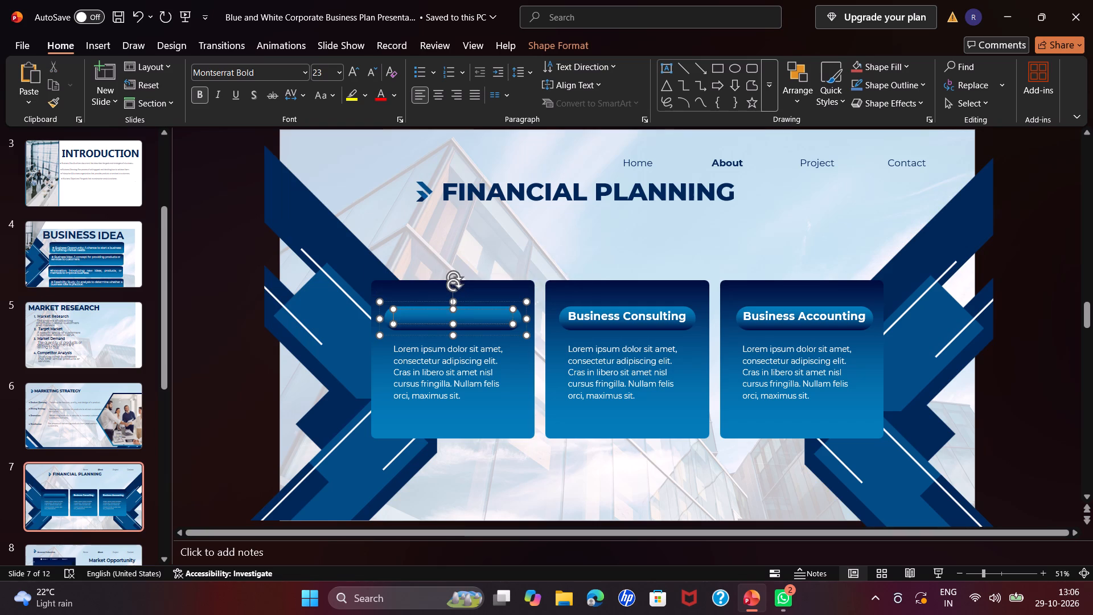
{"action": "key", "text": "ctrl+v"}
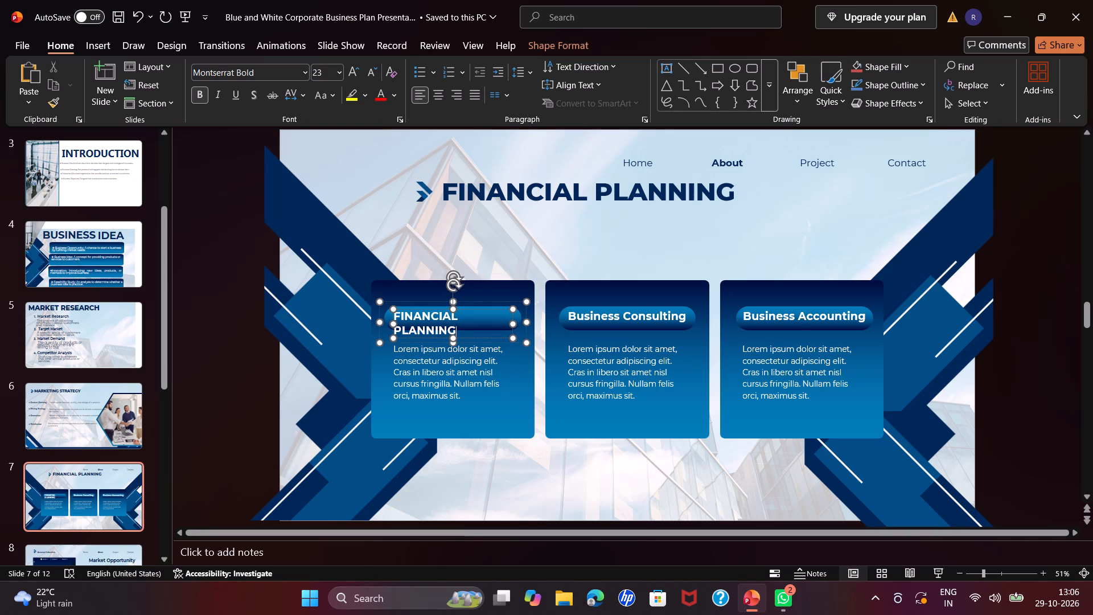
Widen the first card's heading text box to fit its text on one line and shift it slightly left within its rounded label.
{"action": "left_click_drag", "start_coordinate": [510, 323], "coordinate": [511, 322]}
{"action": "left_click_drag", "start_coordinate": [511, 322], "coordinate": [526, 309]}
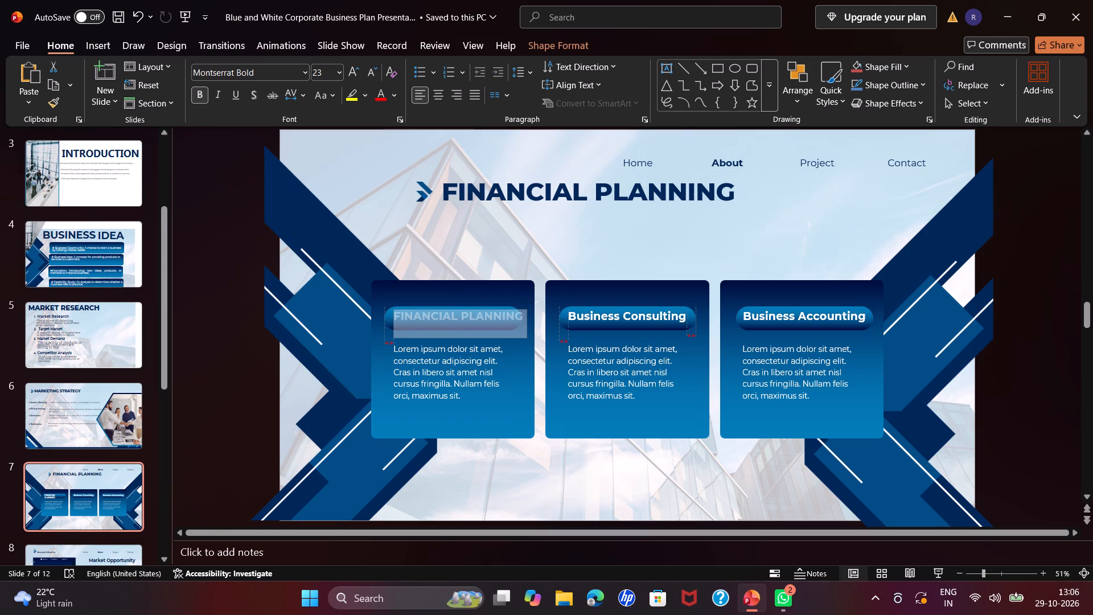
{"action": "left_click_drag", "start_coordinate": [526, 309], "coordinate": [526, 310]}
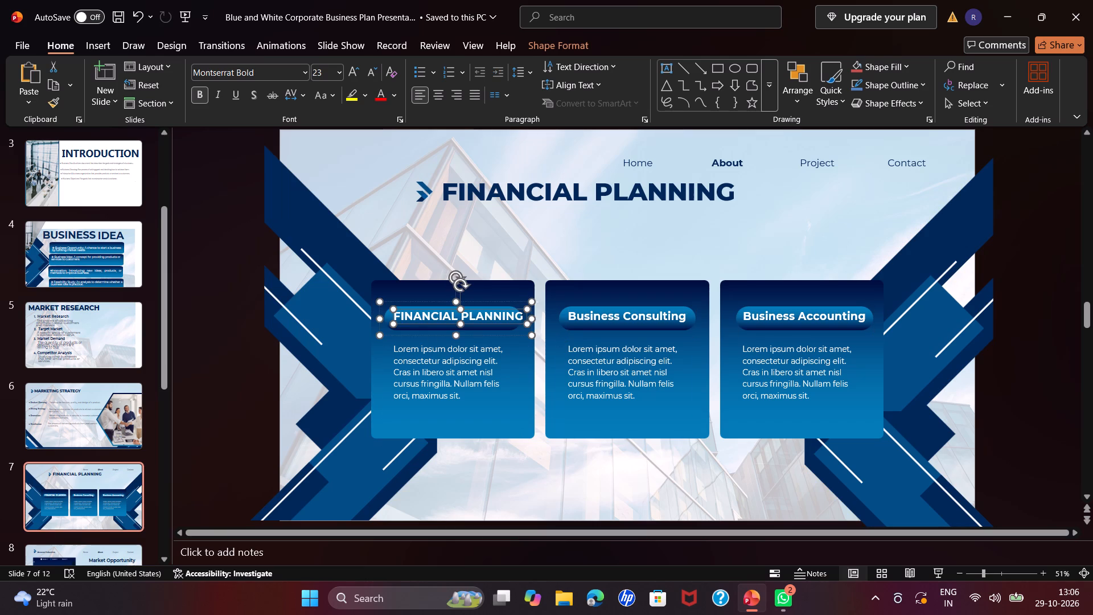
{"action": "left_click", "coordinate": [555, 257]}
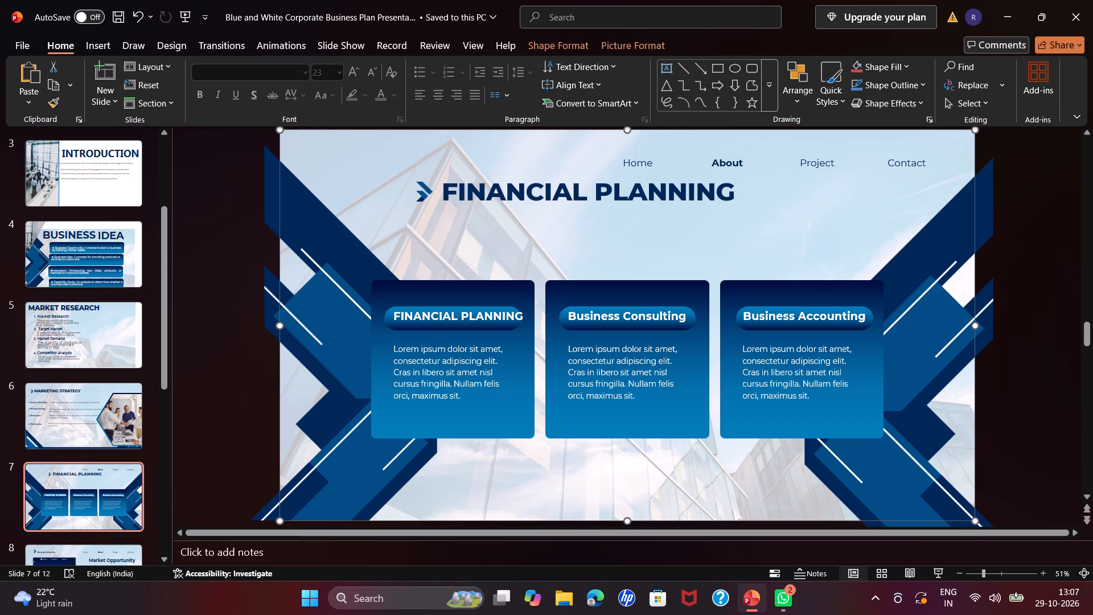
{"action": "left_click", "coordinate": [514, 316]}
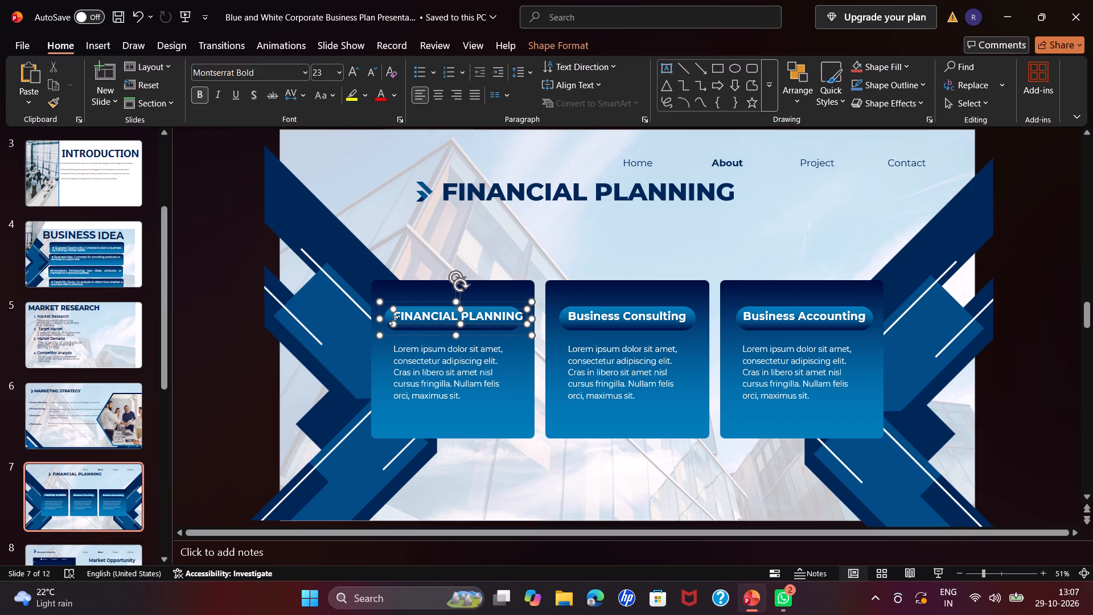
{"action": "left_click_drag", "start_coordinate": [392, 321], "coordinate": [389, 321]}
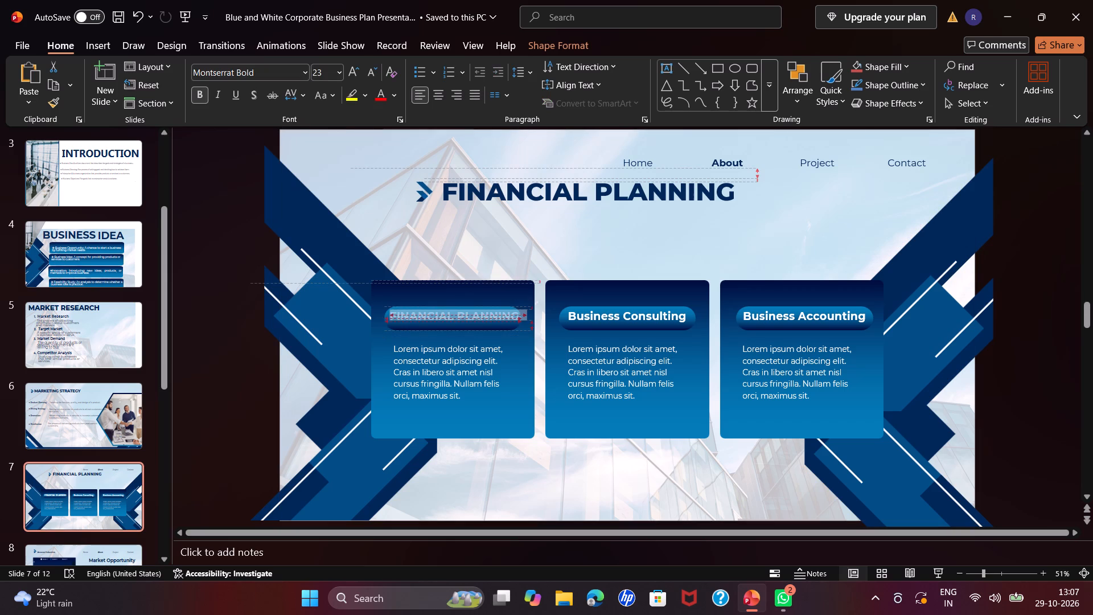
{"action": "left_click_drag", "start_coordinate": [389, 321], "coordinate": [386, 322]}
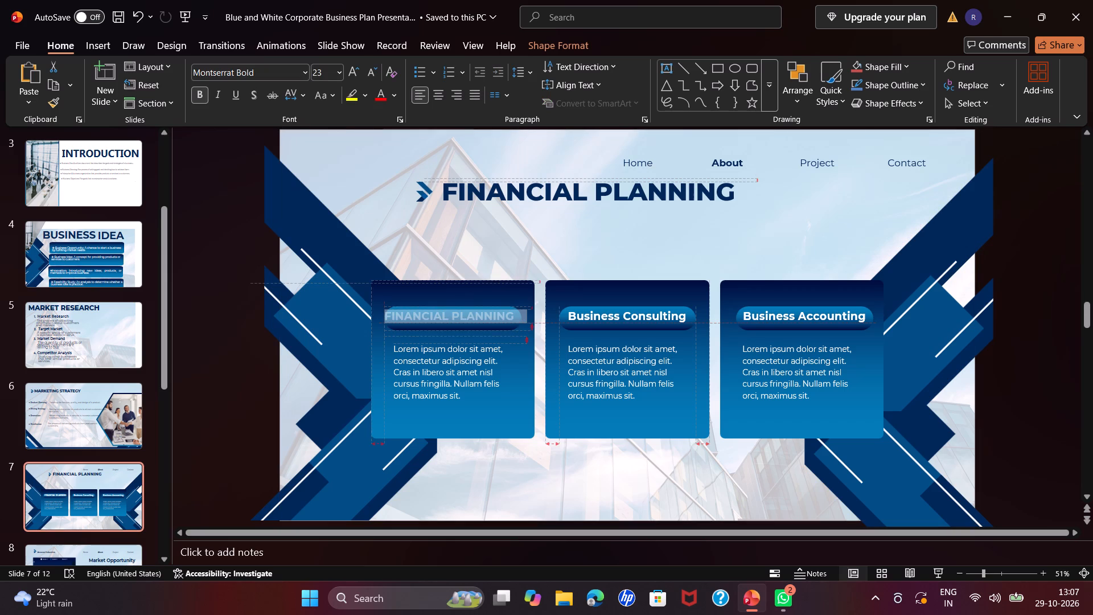
{"action": "left_click_drag", "start_coordinate": [386, 322], "coordinate": [387, 322]}
{"action": "left_click", "coordinate": [459, 237]}
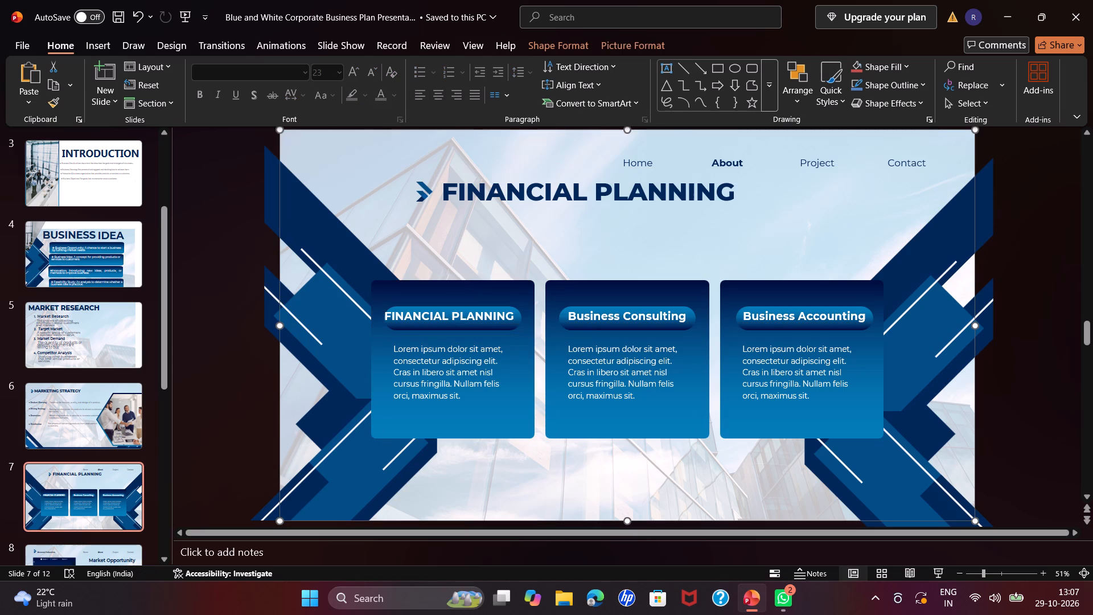
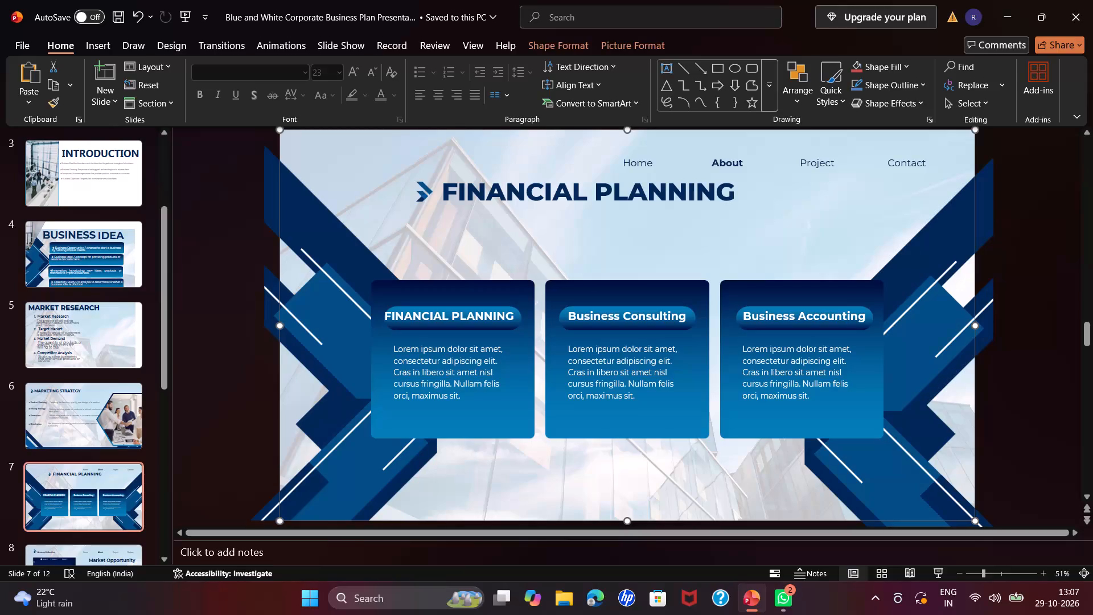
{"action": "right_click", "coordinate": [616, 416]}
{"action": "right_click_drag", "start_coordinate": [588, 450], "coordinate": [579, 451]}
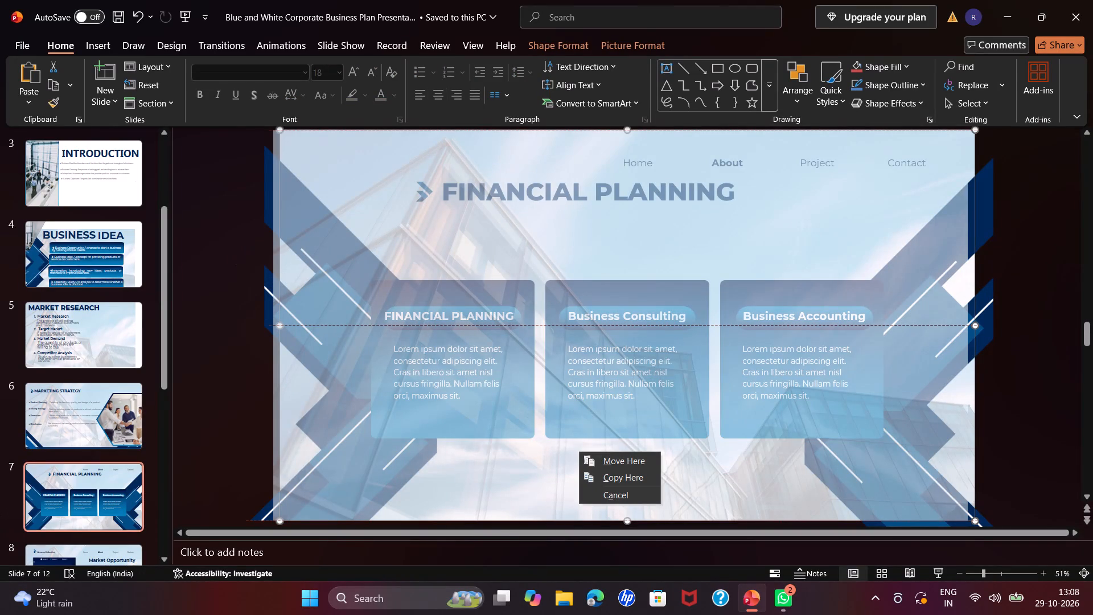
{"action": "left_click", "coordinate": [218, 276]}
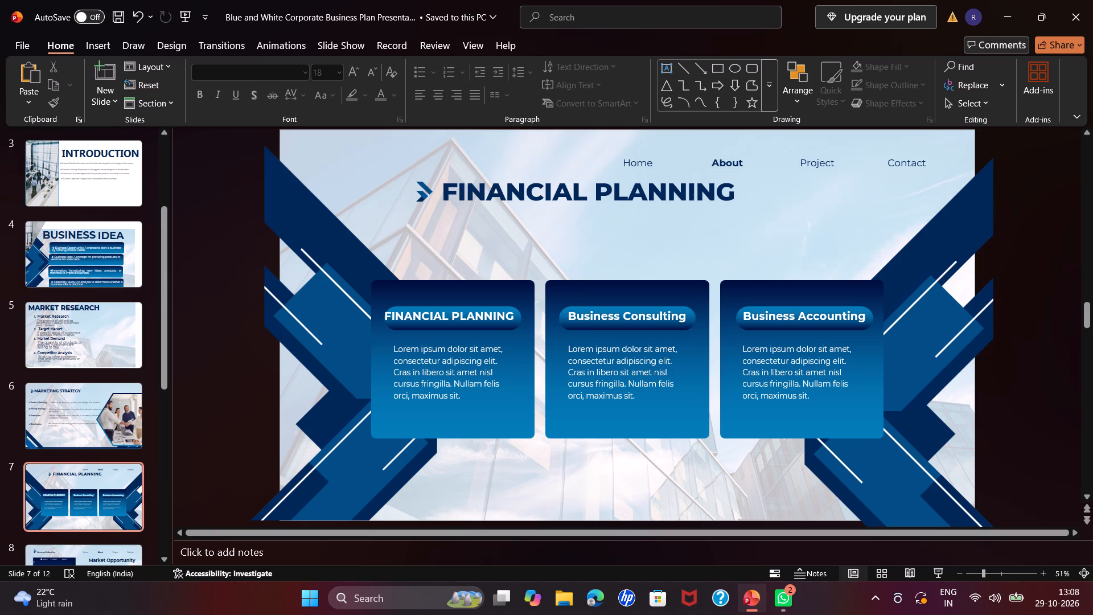
Clear the heading text "Business Consulting" from the middle card on slide 7.
{"action": "left_click", "coordinate": [683, 318]}
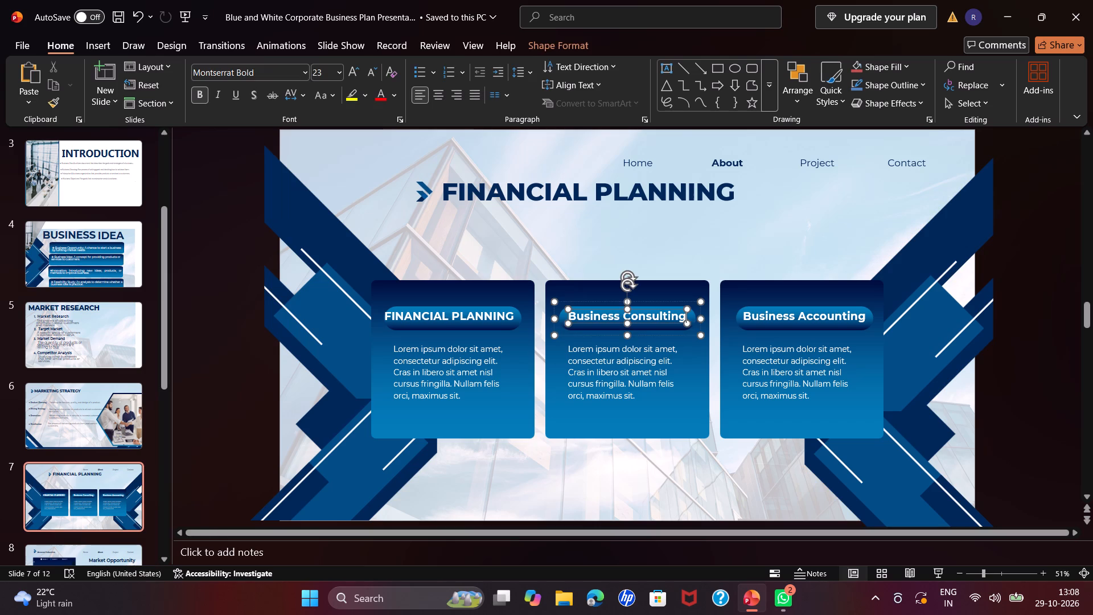
{"action": "left_click_drag", "start_coordinate": [683, 318], "coordinate": [581, 328]}
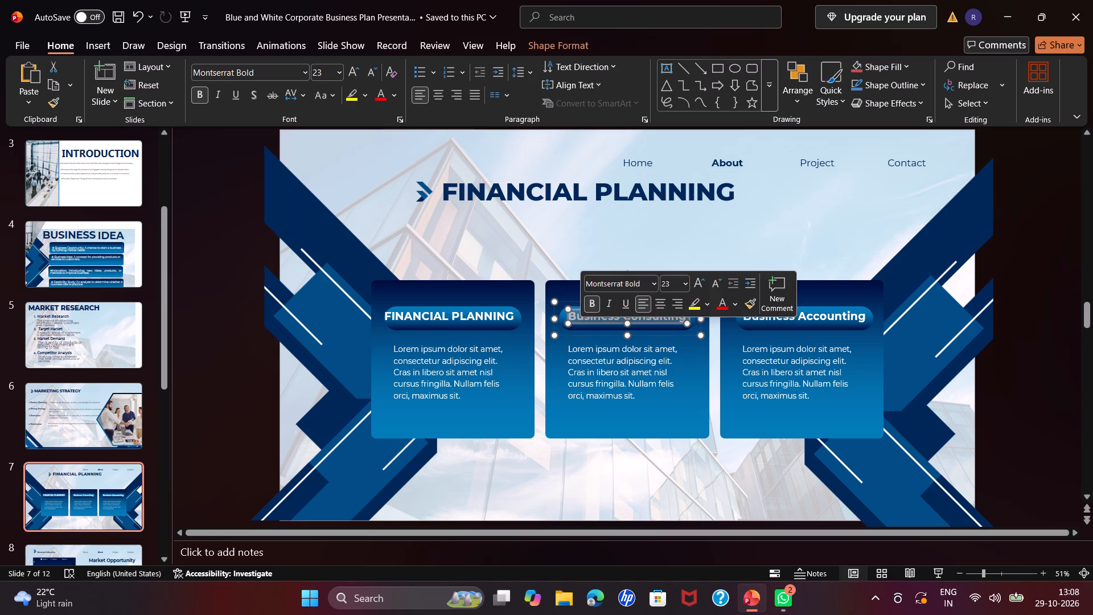
{"action": "key", "text": "BackSpace"}
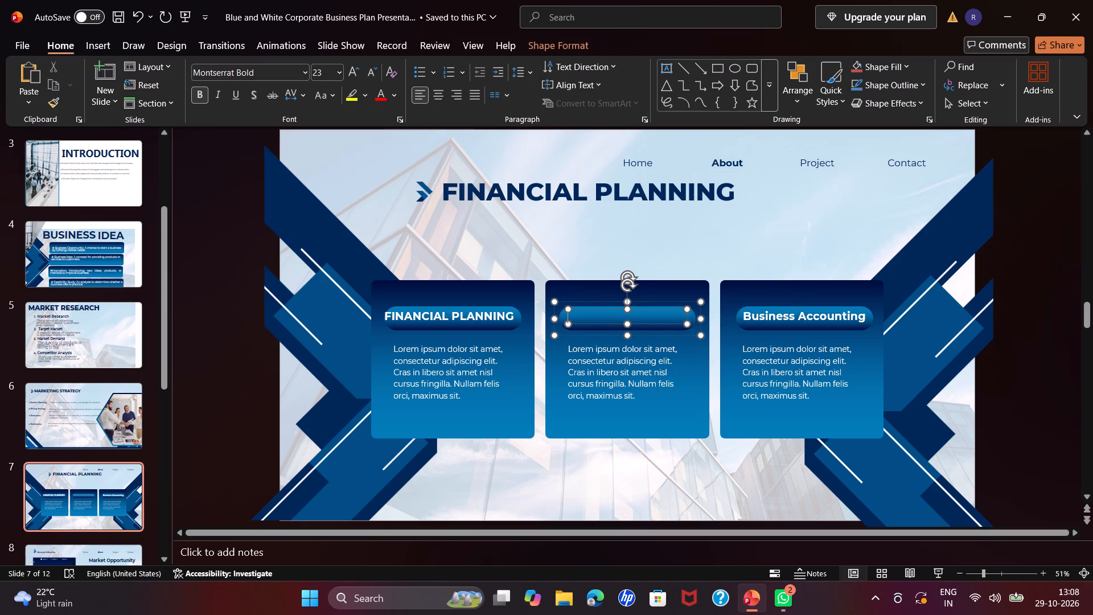
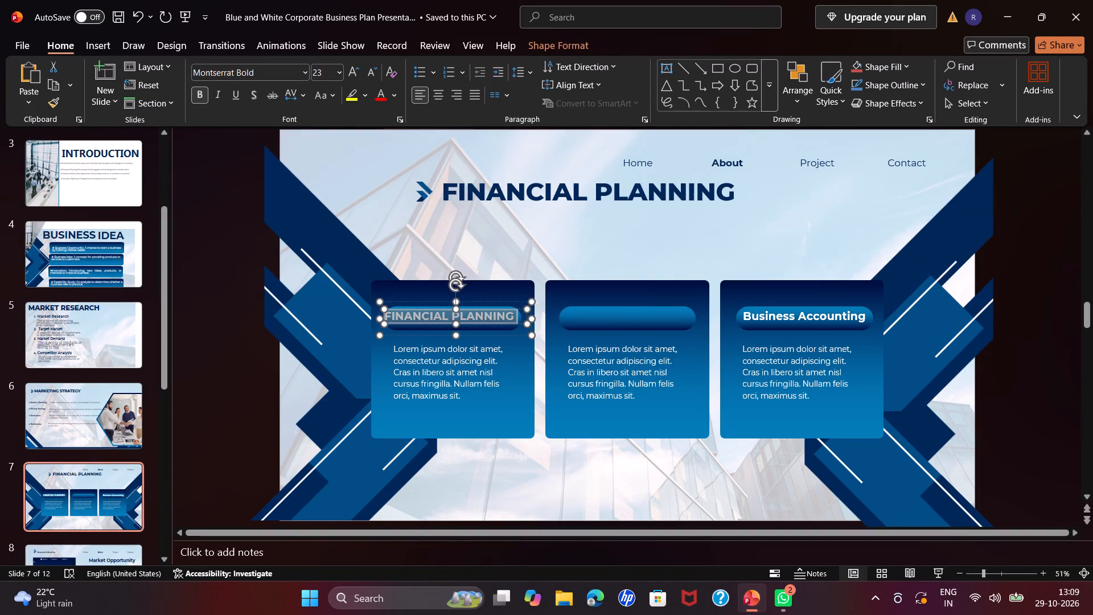
Replace the selected "FINANCIAL PLANNING" heading in the first card on slide 7 with the copied text "Startup Capital".
{"action": "key", "text": "BackSpace"}
{"action": "key", "text": "ctrl+v"}
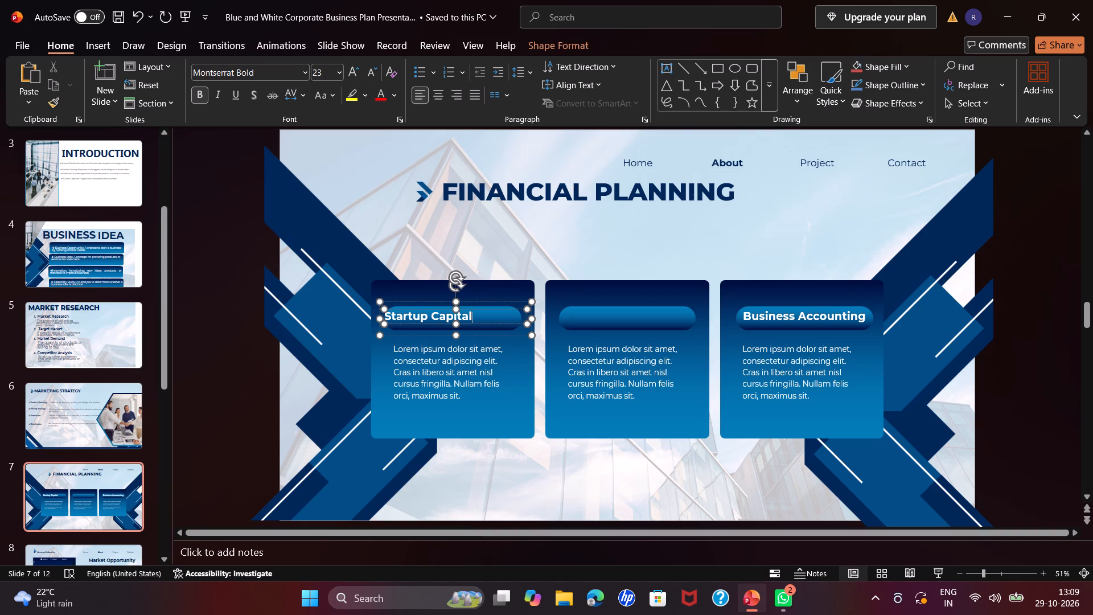
Widen the "Startup Capital" heading's text box slightly, extending its right edge just past the first card.
{"action": "left_click_drag", "start_coordinate": [528, 324], "coordinate": [536, 324]}
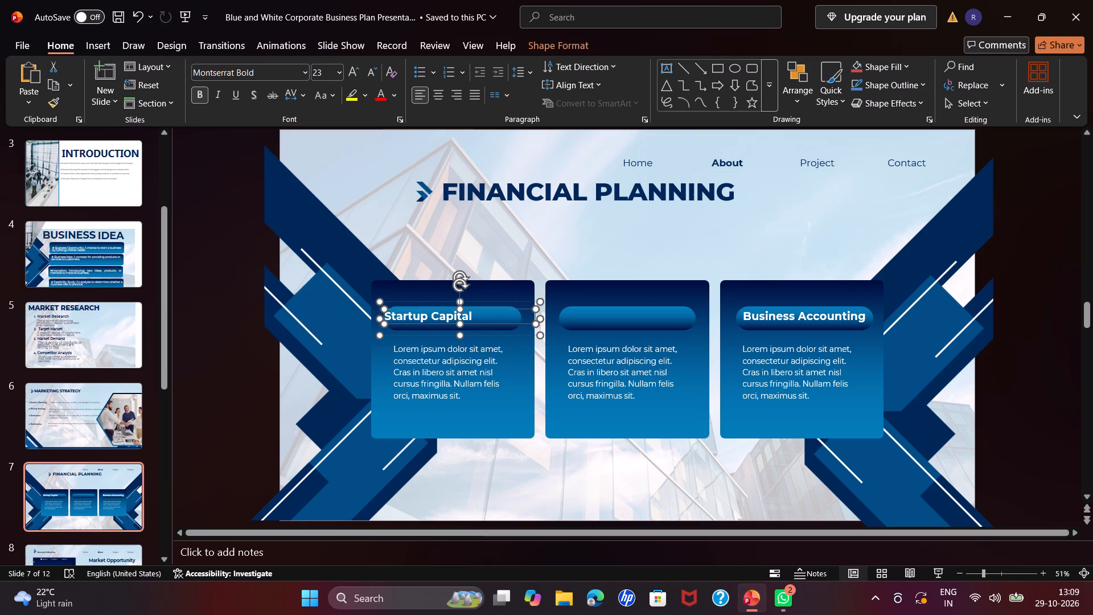
{"action": "left_click", "coordinate": [545, 234]}
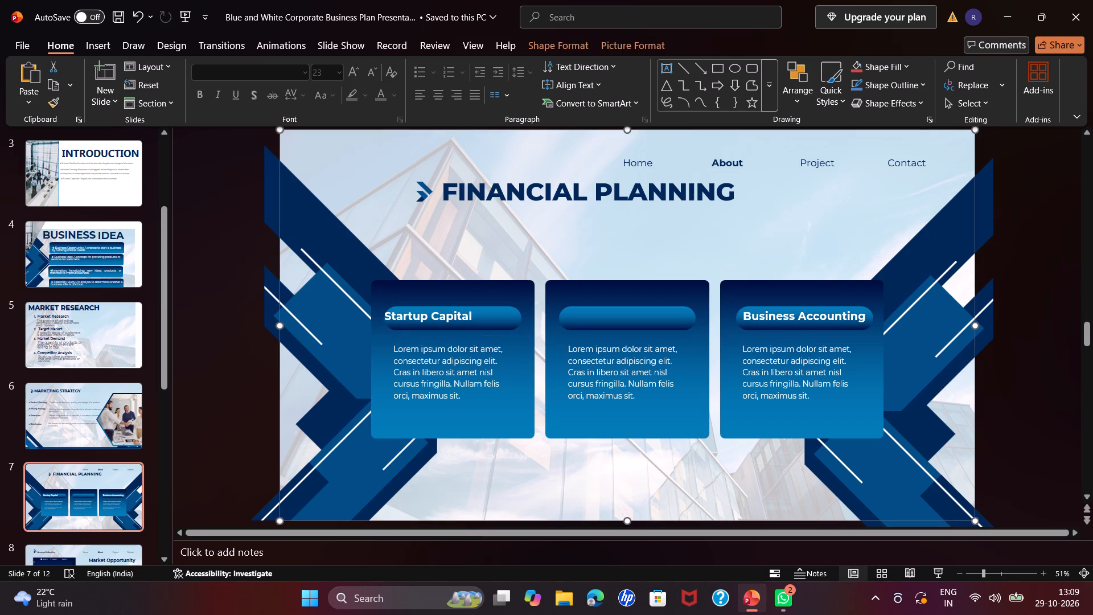
Try to shift the "Startup Capital" heading toward the centre of its rounded bar in the first card.
{"action": "left_click", "coordinate": [466, 318]}
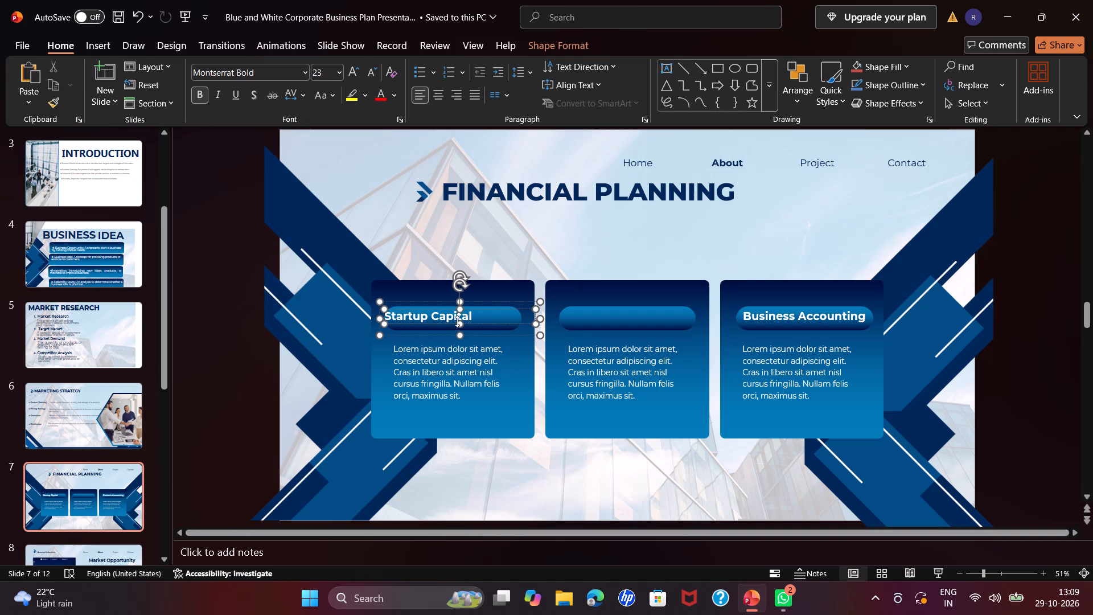
{"action": "left_click_drag", "start_coordinate": [458, 322], "coordinate": [468, 322]}
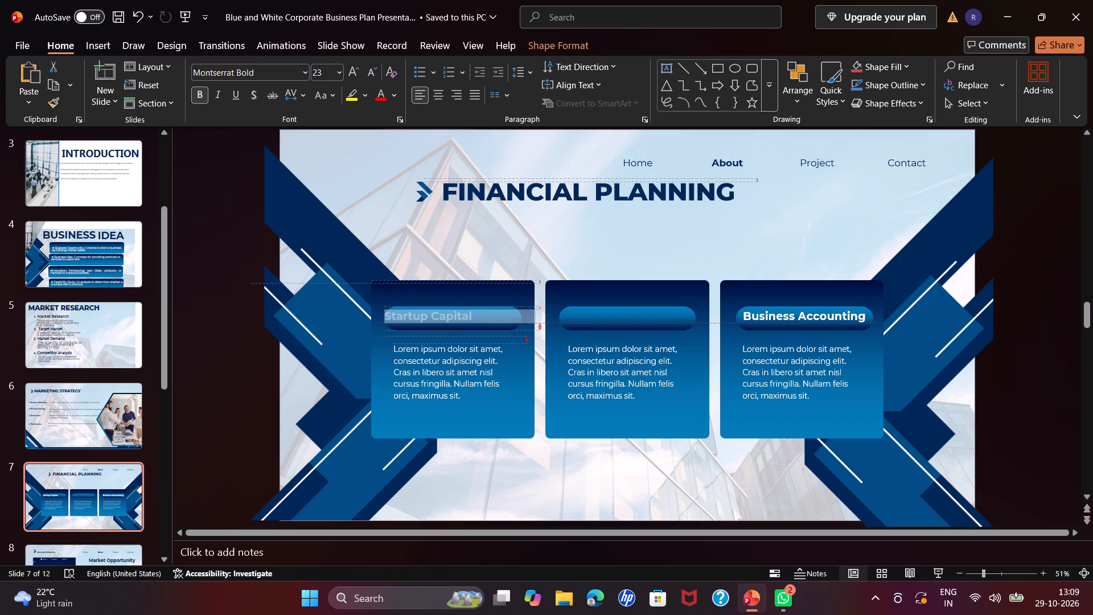
{"action": "left_click_drag", "start_coordinate": [468, 322], "coordinate": [502, 328]}
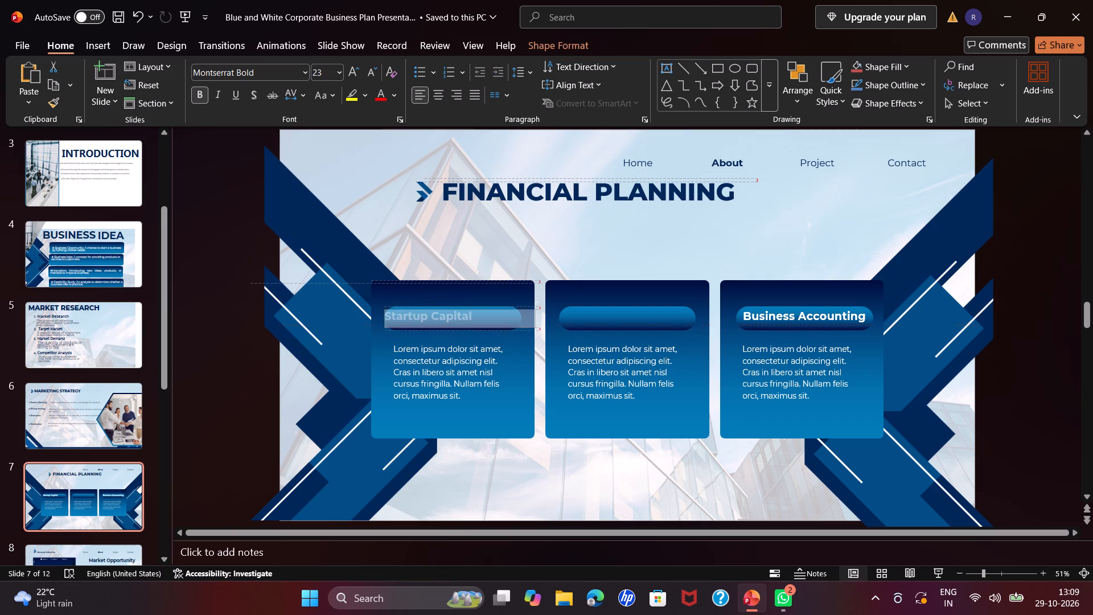
{"action": "left_click_drag", "start_coordinate": [502, 328], "coordinate": [506, 325]}
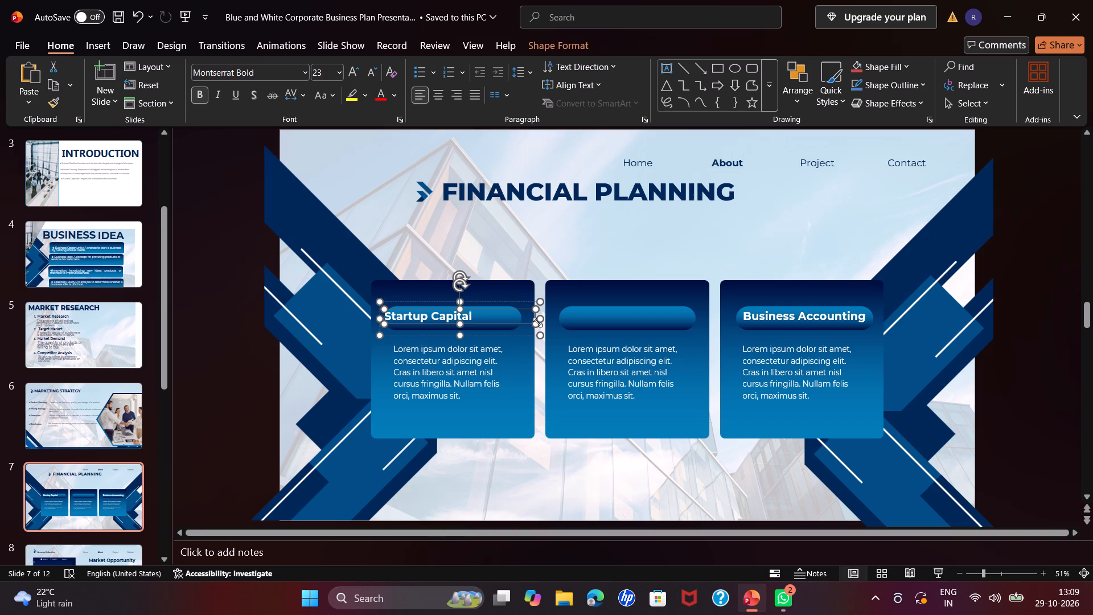
Shift the "Startup Capital" heading slightly right so it starts inside its rounded bar, in line with the first card's body text.
{"action": "left_click", "coordinate": [537, 322]}
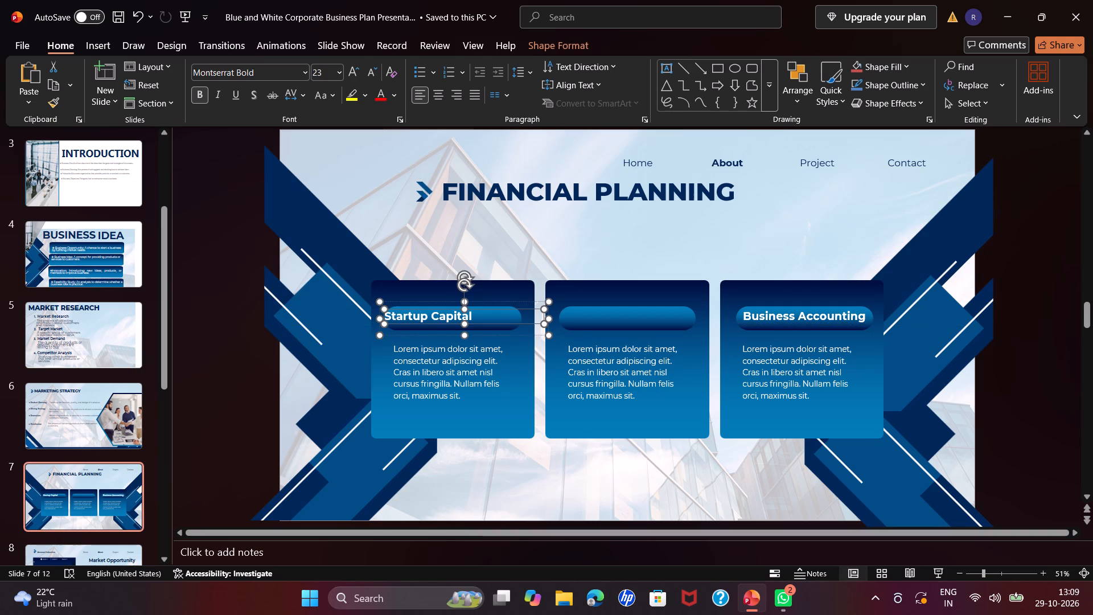
{"action": "left_click_drag", "start_coordinate": [384, 322], "coordinate": [384, 322]}
{"action": "left_click_drag", "start_coordinate": [384, 322], "coordinate": [391, 327]}
{"action": "left_click", "coordinate": [418, 247]}
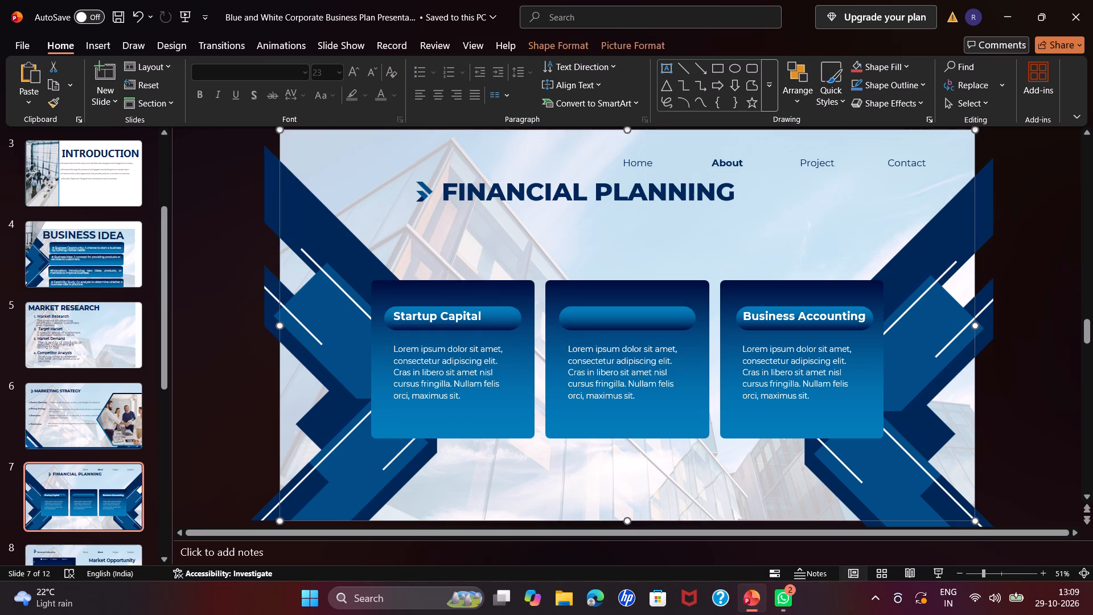
Delete the entire Lorem ipsum placeholder paragraph from the first card, under the "Startup Capital" heading on slide 7.
{"action": "left_click", "coordinate": [506, 351]}
{"action": "left_click", "coordinate": [493, 352]}
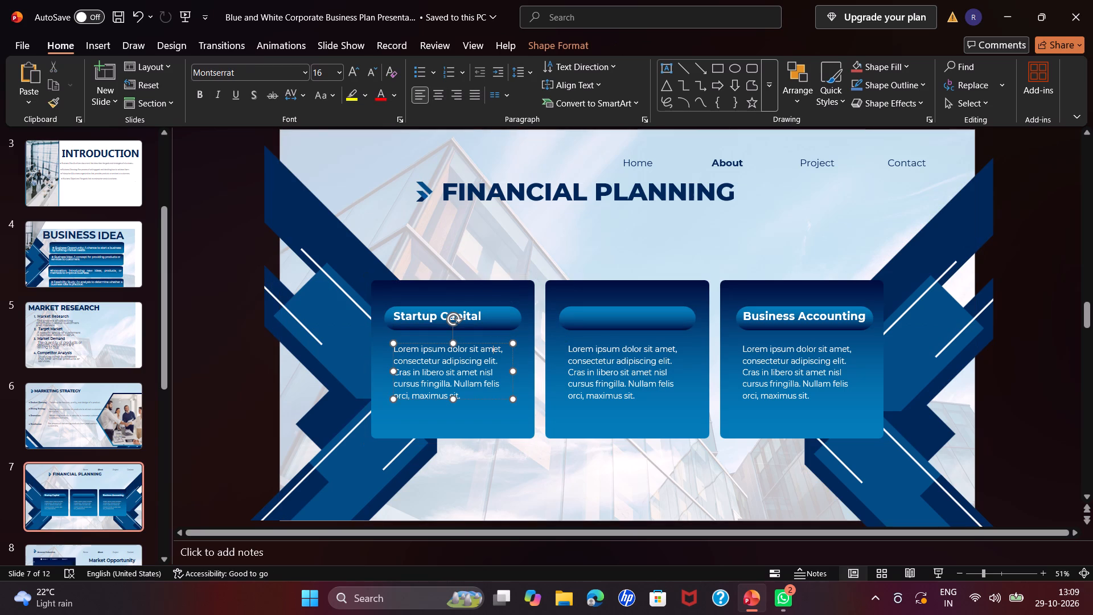
{"action": "left_click_drag", "start_coordinate": [478, 391], "coordinate": [437, 384]}
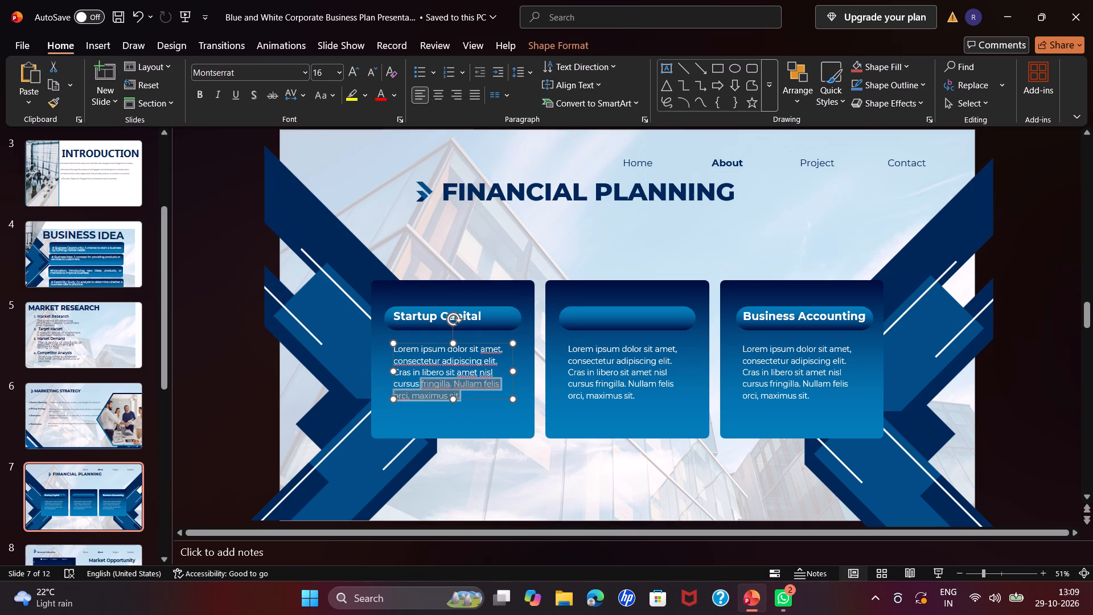
{"action": "left_click_drag", "start_coordinate": [437, 384], "coordinate": [400, 348]}
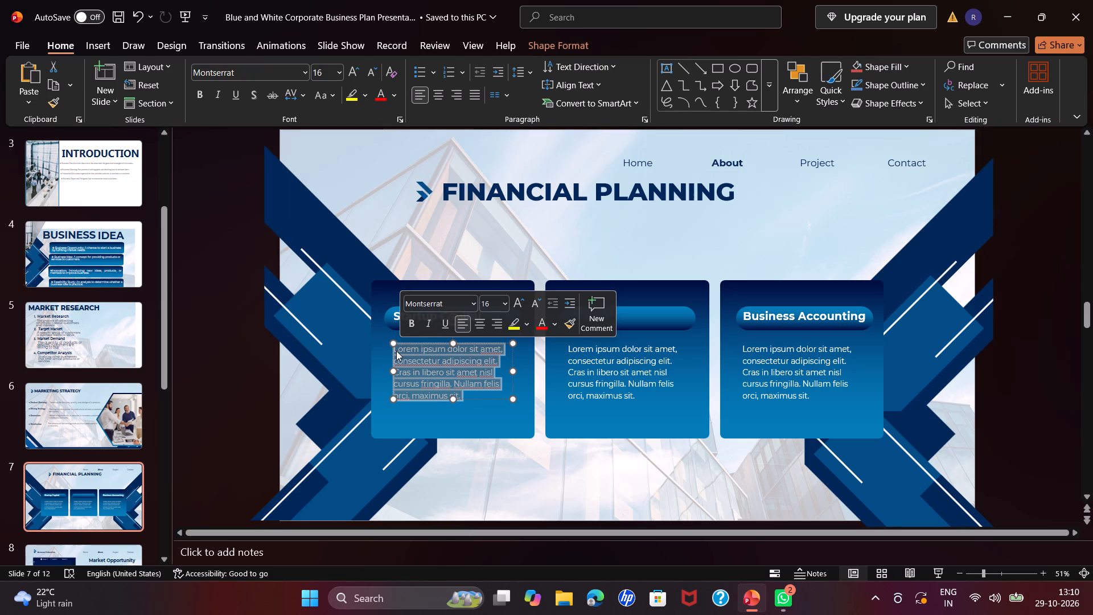
{"action": "key", "text": "BackSpace"}
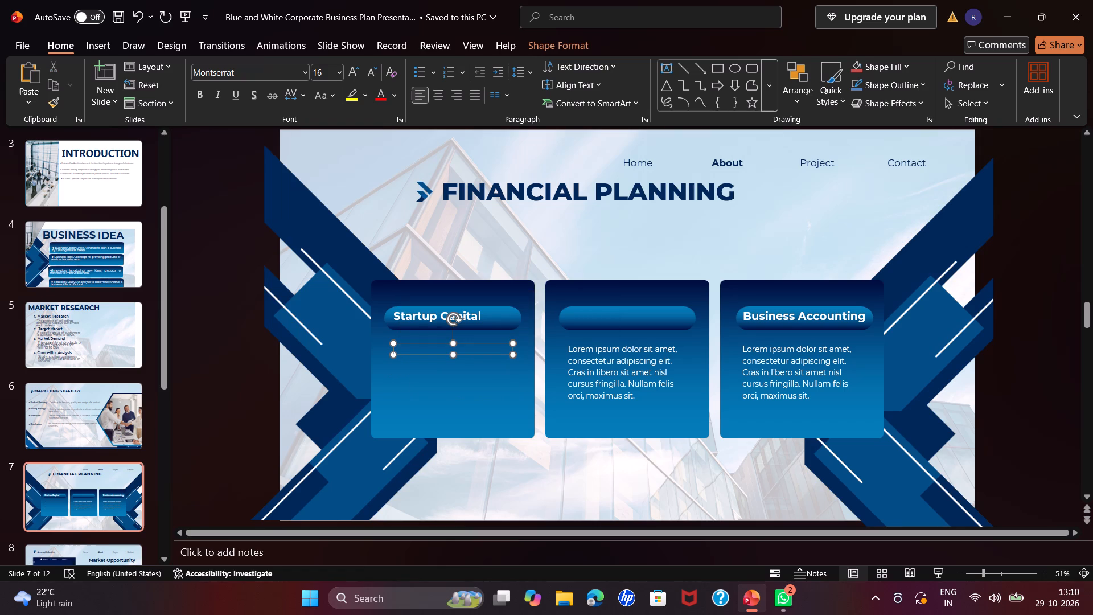
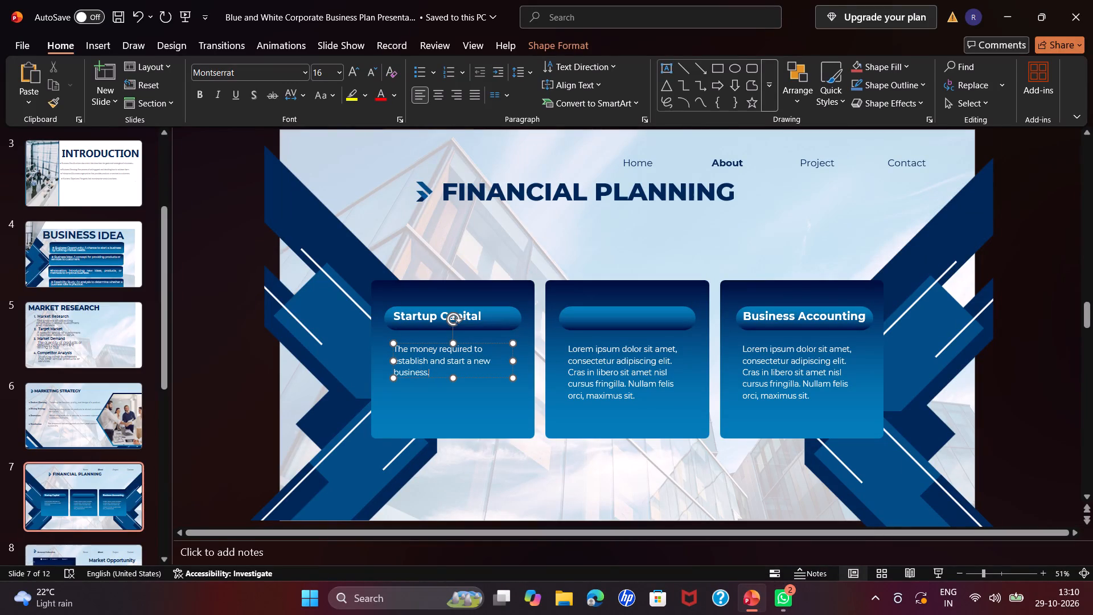
Open the empty rounded heading bar in the middle card on slide 7 for text entry.
{"action": "left_click", "coordinate": [570, 478]}
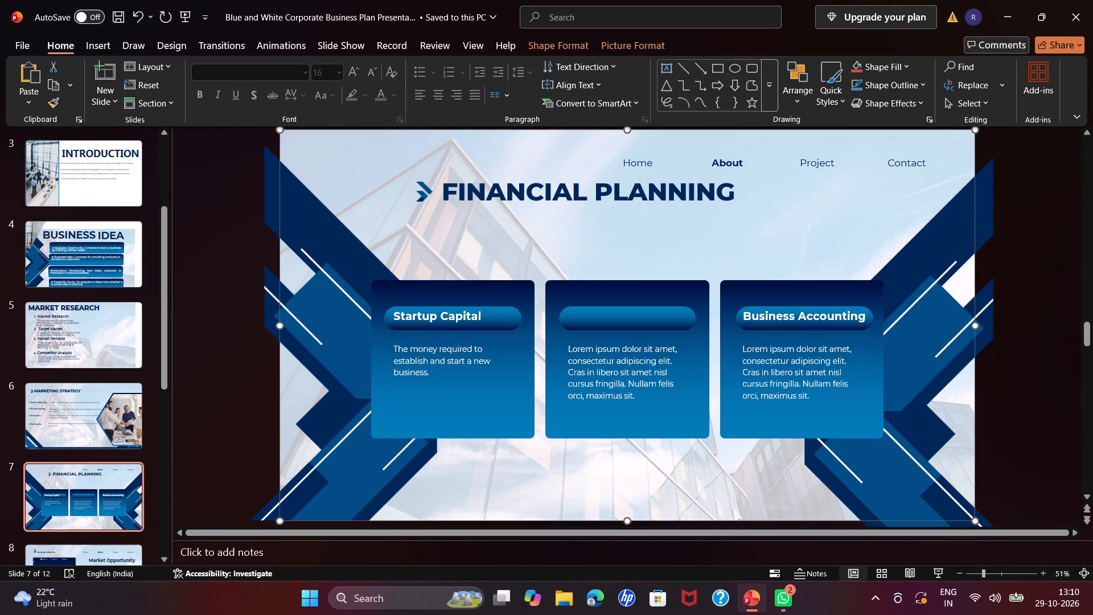
{"action": "left_click", "coordinate": [582, 317]}
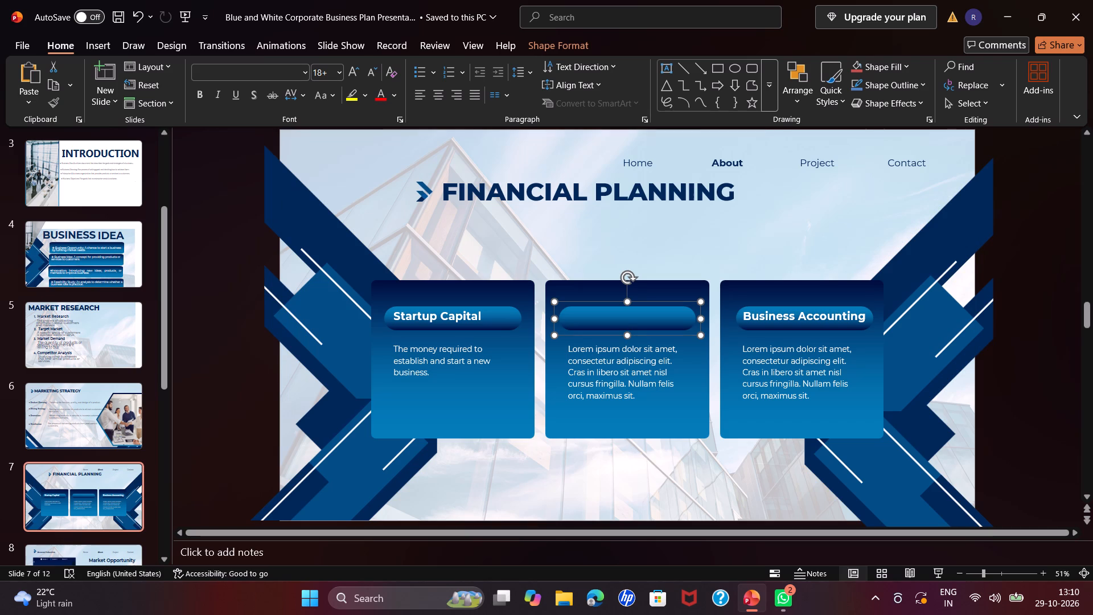
{"action": "left_click", "coordinate": [572, 319]}
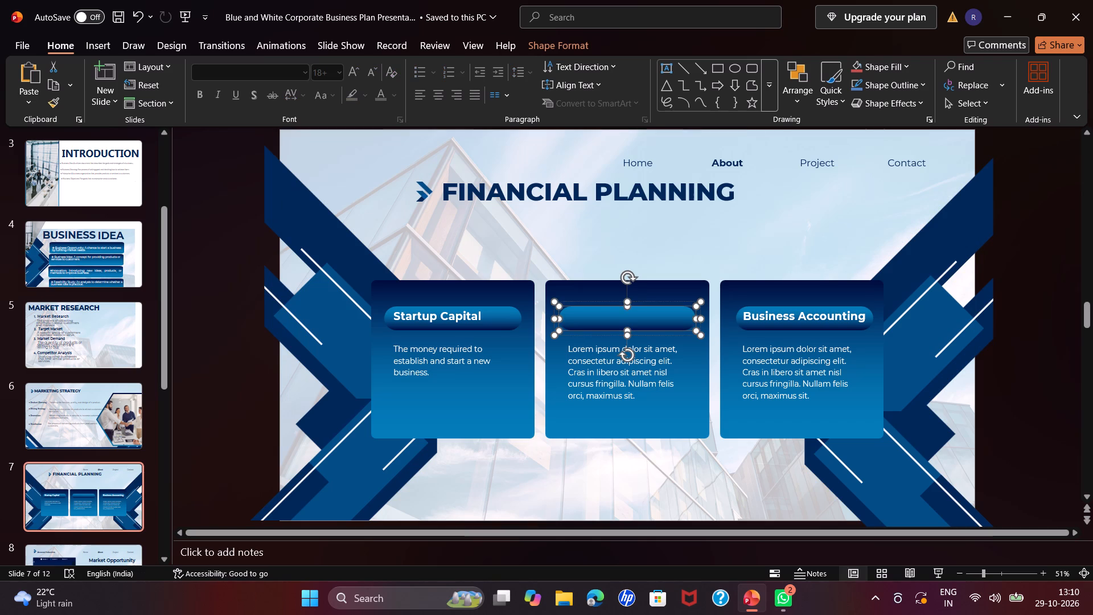
{"action": "left_click", "coordinate": [572, 319]}
{"action": "double_click", "coordinate": [572, 319]}
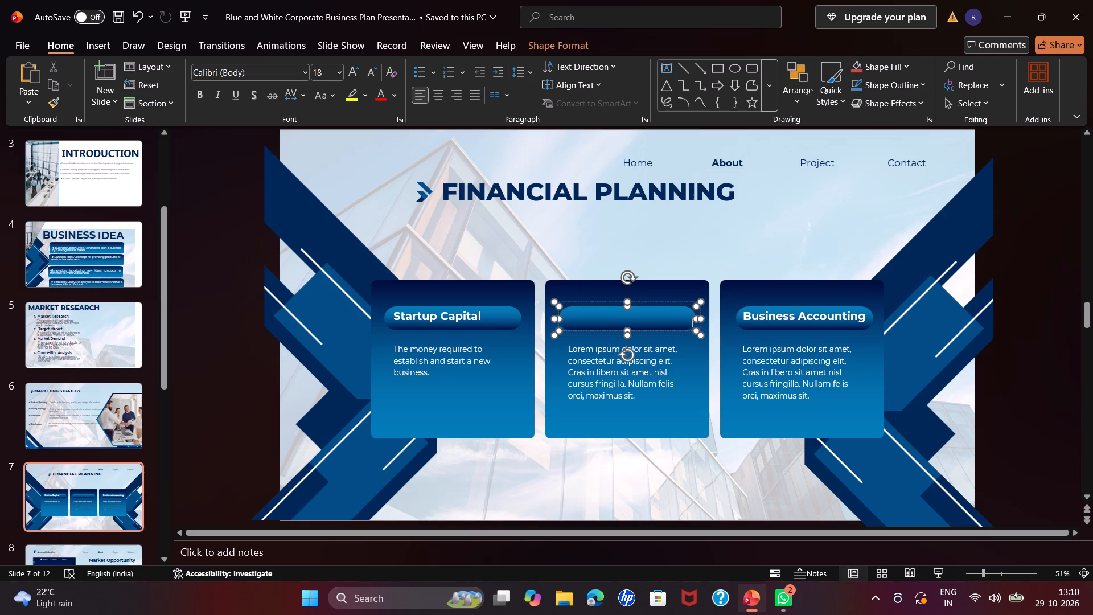
{"action": "double_click", "coordinate": [572, 319]}
{"action": "left_click", "coordinate": [572, 319]}
{"action": "left_click", "coordinate": [572, 319]}
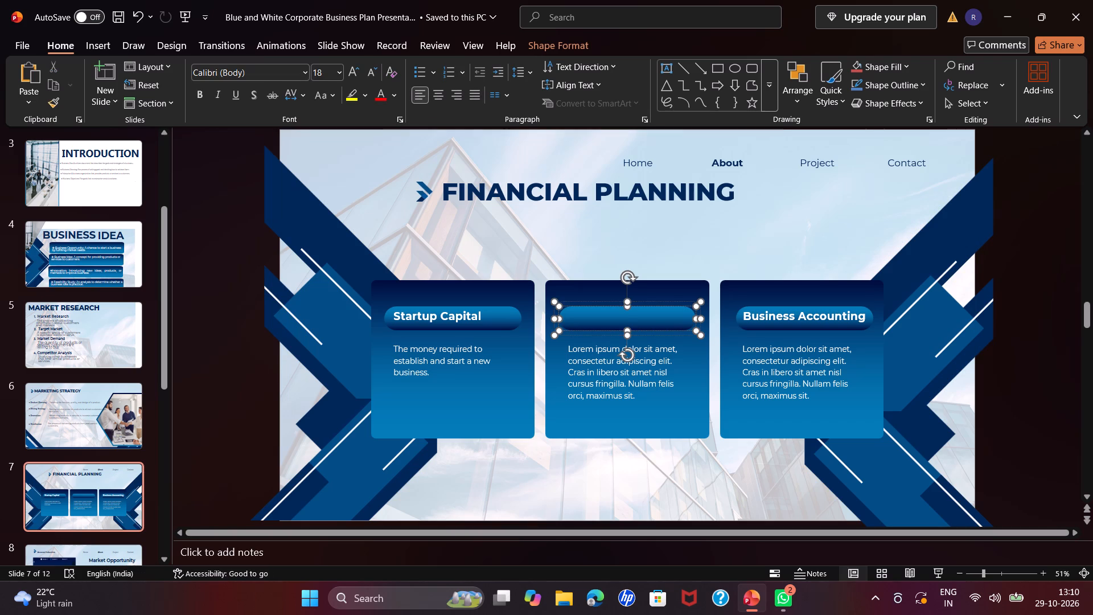
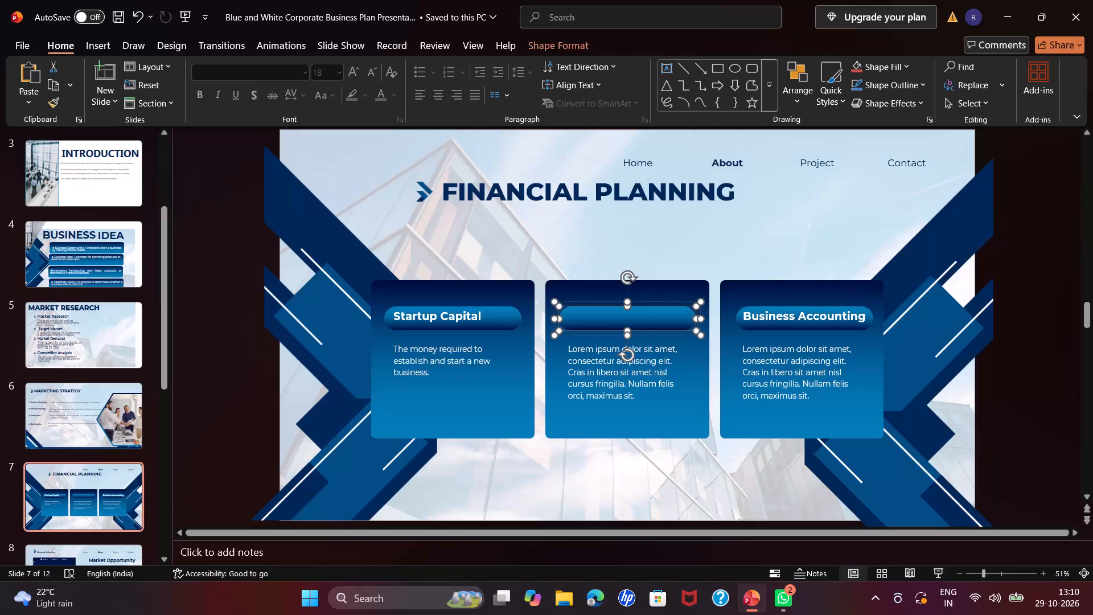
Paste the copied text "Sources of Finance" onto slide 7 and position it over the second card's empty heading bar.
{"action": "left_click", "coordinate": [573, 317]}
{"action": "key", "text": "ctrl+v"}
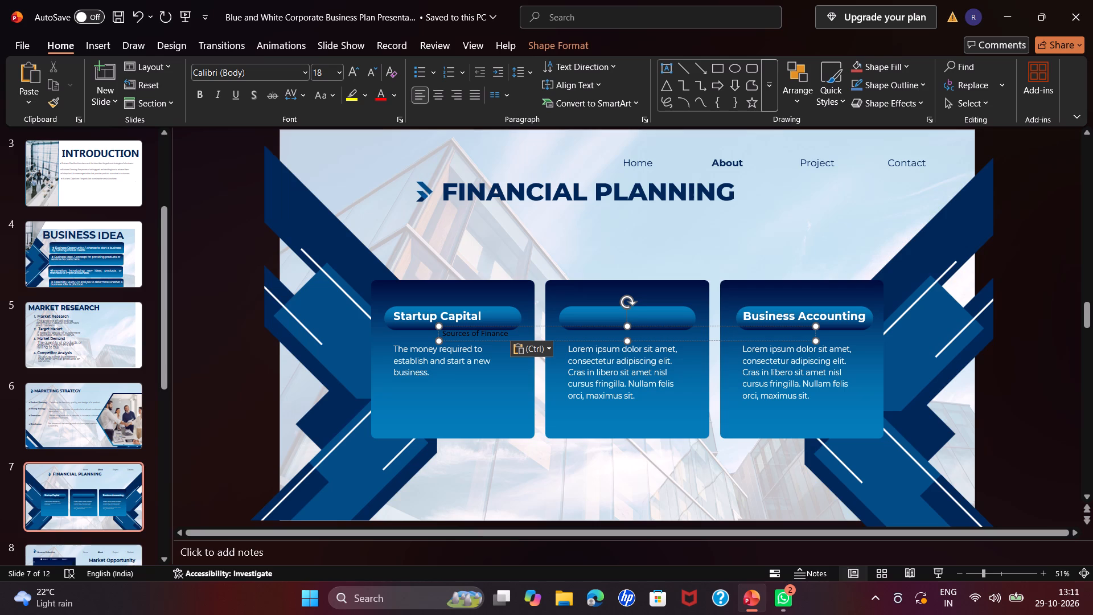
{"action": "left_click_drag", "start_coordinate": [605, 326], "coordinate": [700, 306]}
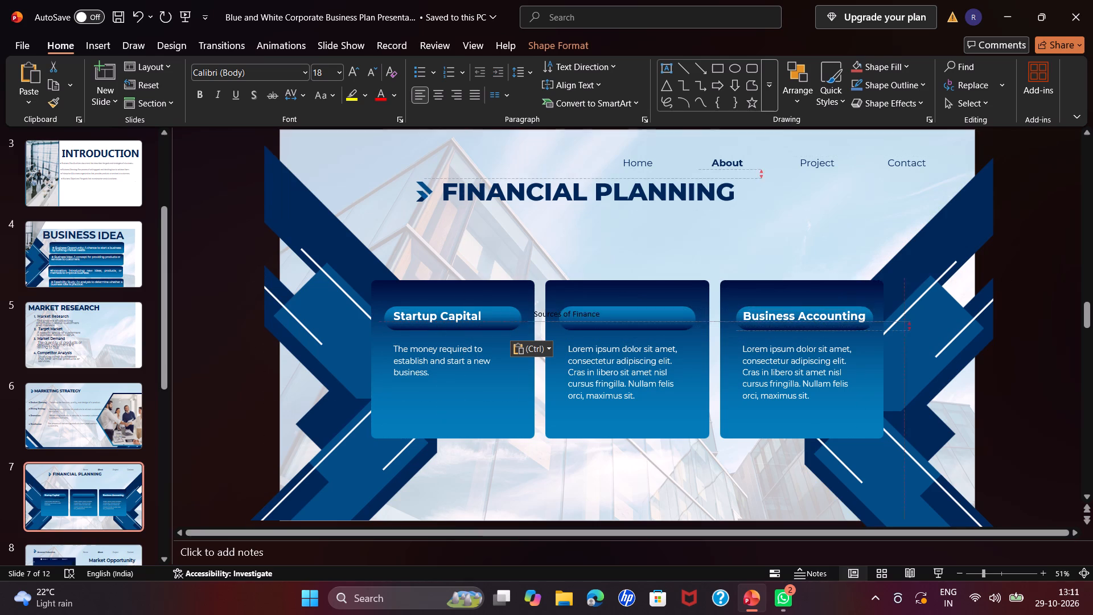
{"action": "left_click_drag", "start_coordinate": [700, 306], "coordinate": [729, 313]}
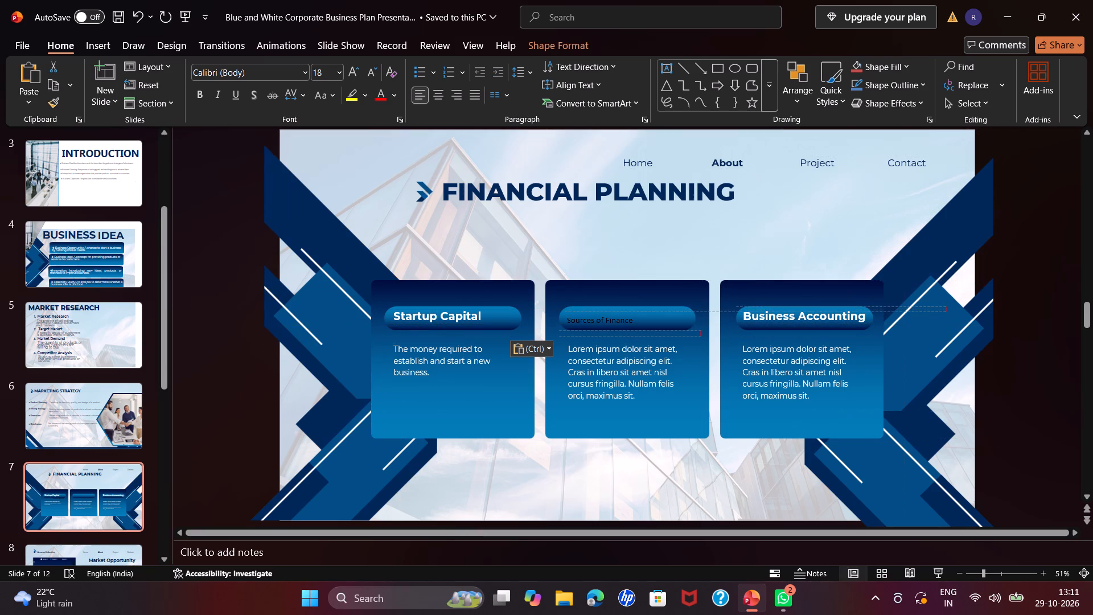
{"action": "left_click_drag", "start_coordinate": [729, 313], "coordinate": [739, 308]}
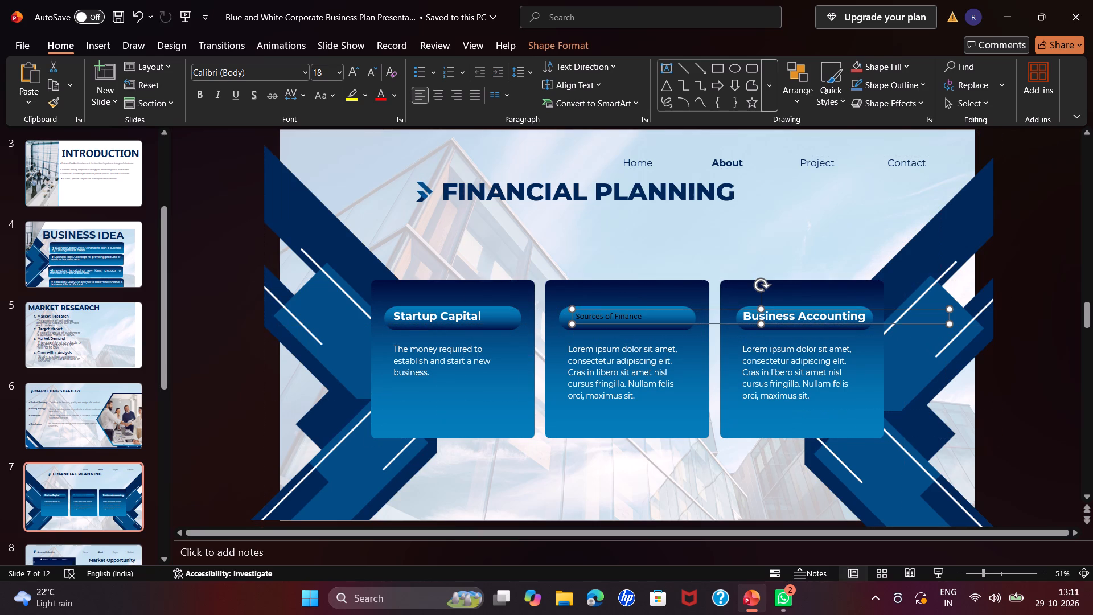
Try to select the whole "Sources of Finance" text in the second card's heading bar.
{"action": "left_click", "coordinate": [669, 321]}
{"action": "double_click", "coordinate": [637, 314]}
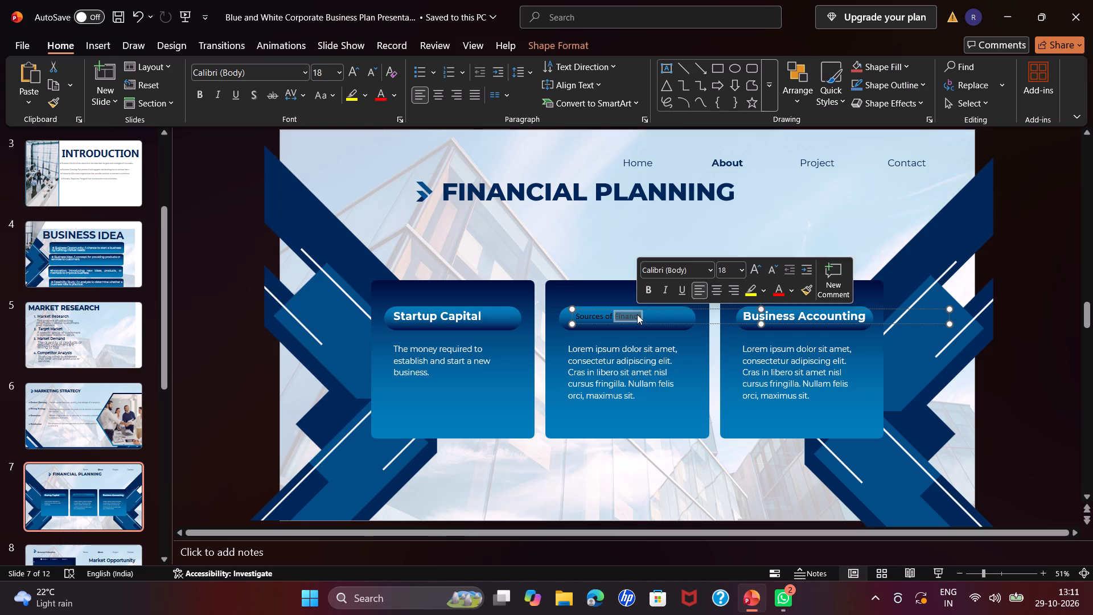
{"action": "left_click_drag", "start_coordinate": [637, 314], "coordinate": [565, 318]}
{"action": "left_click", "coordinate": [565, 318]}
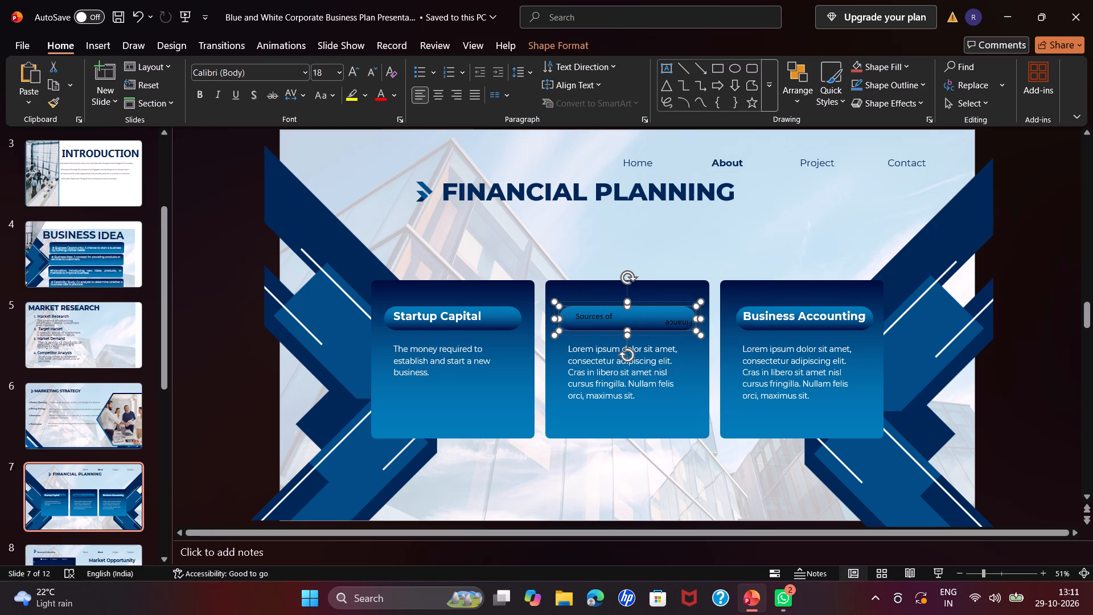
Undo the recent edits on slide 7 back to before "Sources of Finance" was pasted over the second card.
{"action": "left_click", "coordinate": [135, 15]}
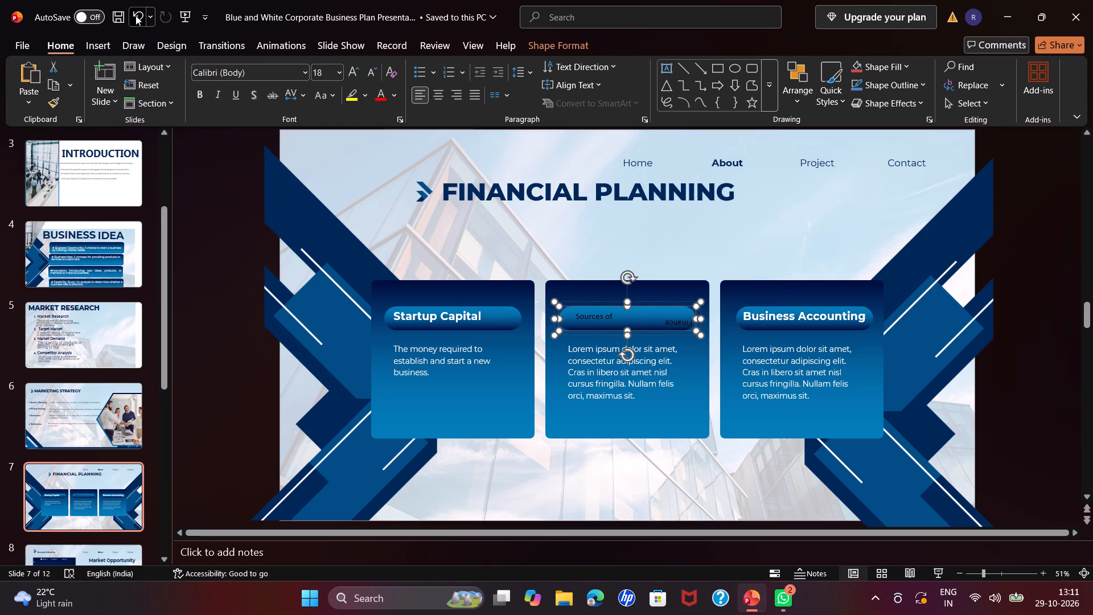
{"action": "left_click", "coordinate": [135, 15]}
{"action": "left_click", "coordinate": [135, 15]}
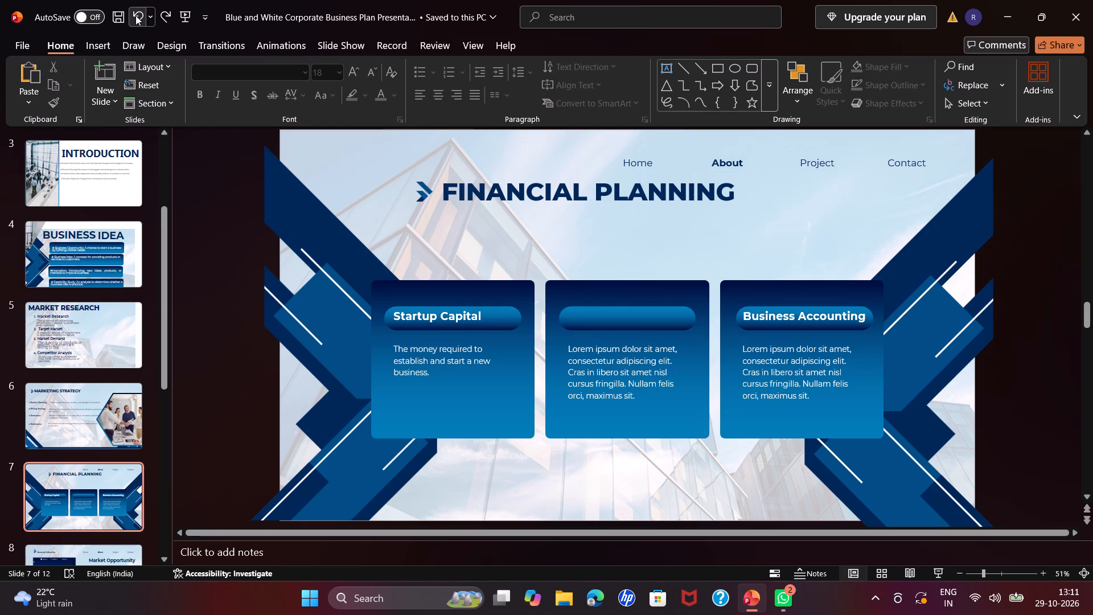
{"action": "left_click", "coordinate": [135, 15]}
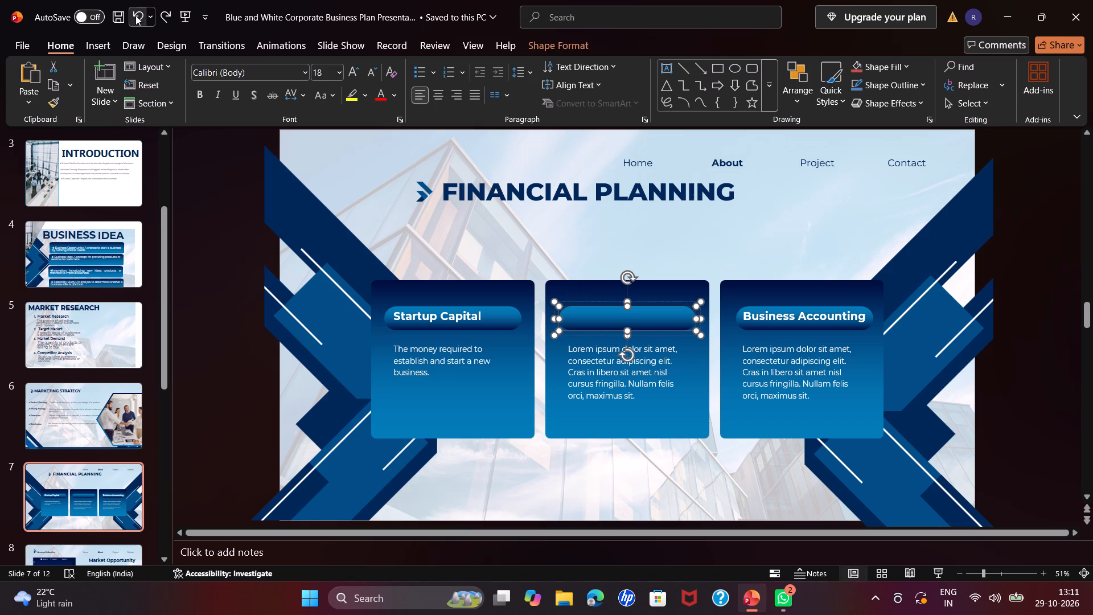
Undo the slide 7 card edits back to before "Business Consulting" was removed and the first card's "FINANCIAL PLANNING" heading was shifted.
{"action": "left_click", "coordinate": [135, 15]}
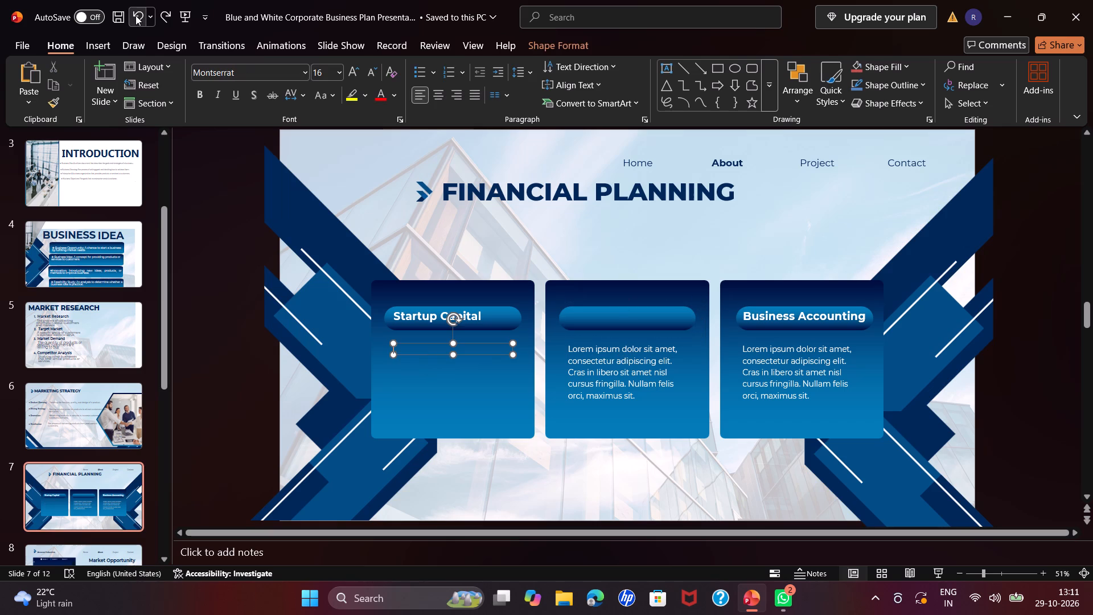
{"action": "left_click", "coordinate": [135, 15]}
{"action": "left_click", "coordinate": [135, 15]}
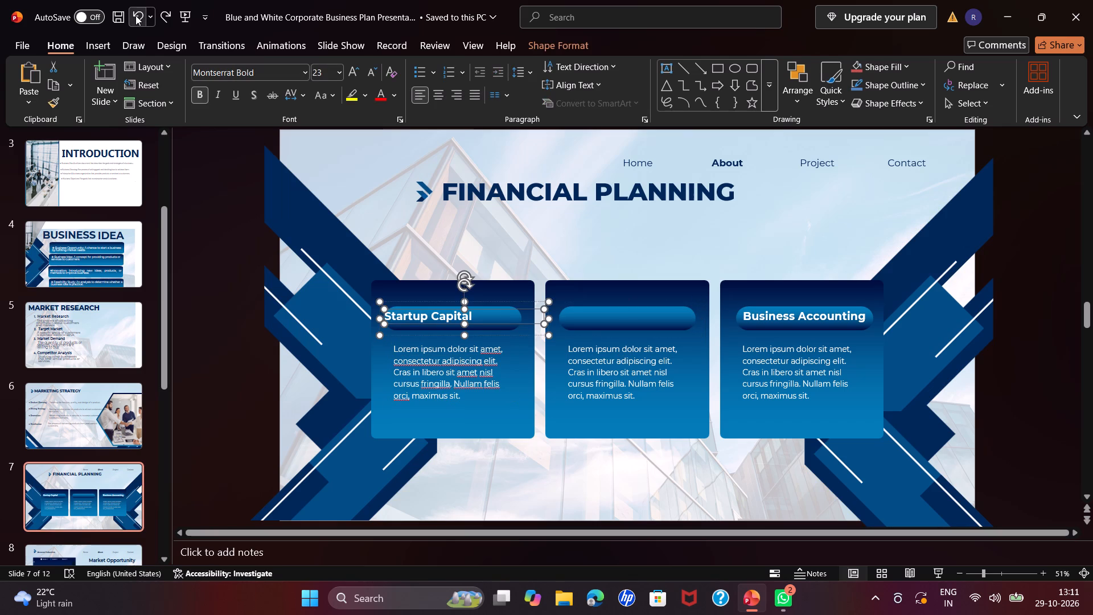
{"action": "left_click", "coordinate": [135, 15]}
{"action": "left_click", "coordinate": [135, 15]}
{"action": "left_click", "coordinate": [135, 15]}
{"action": "left_click", "coordinate": [135, 15]}
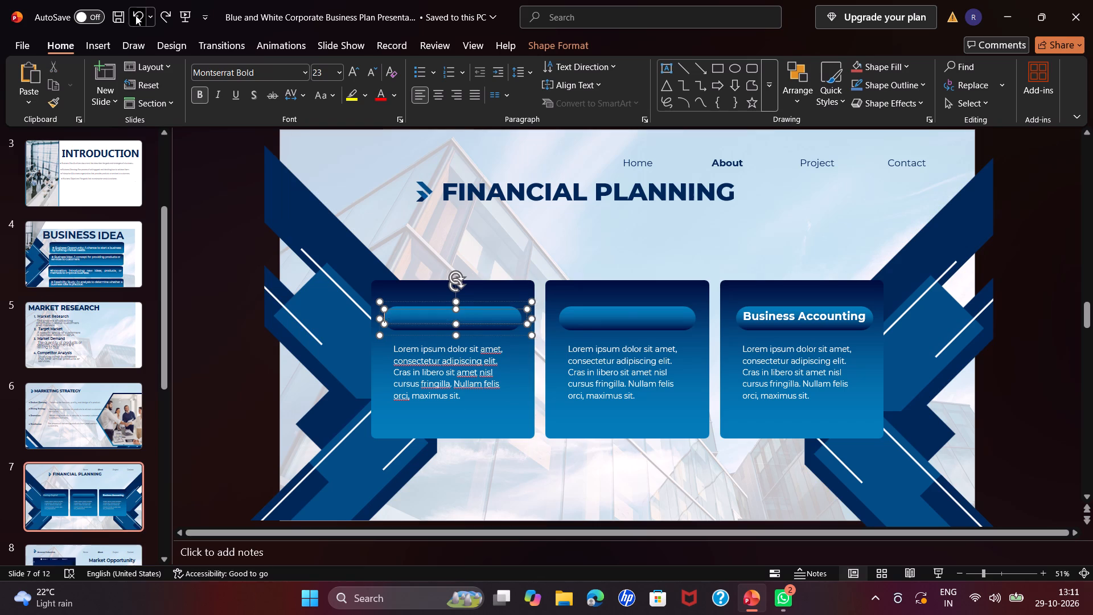
{"action": "left_click", "coordinate": [135, 15]}
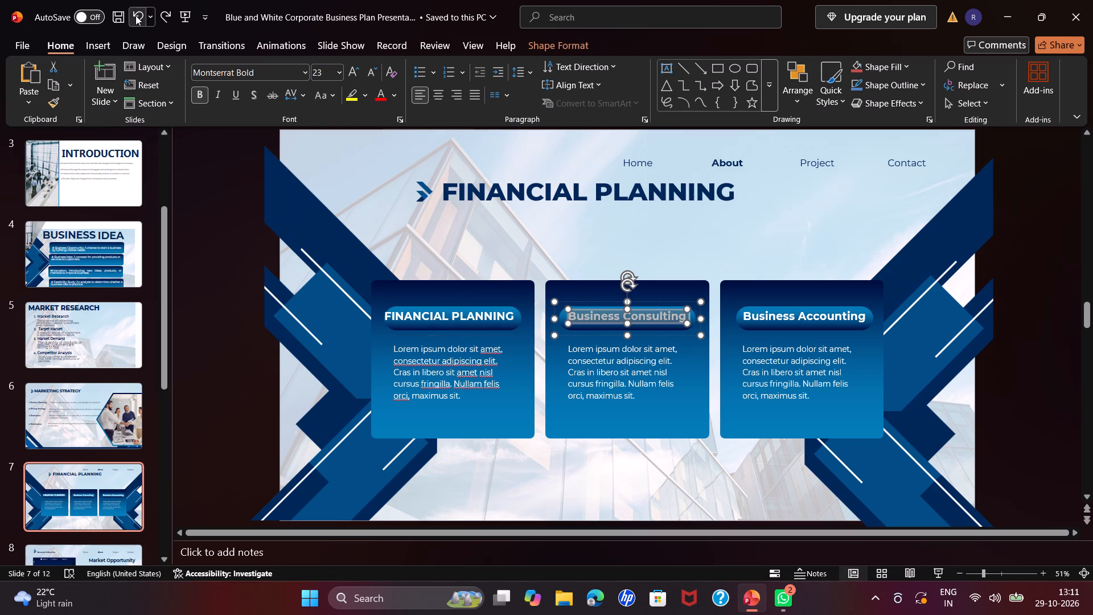
{"action": "left_click", "coordinate": [135, 15]}
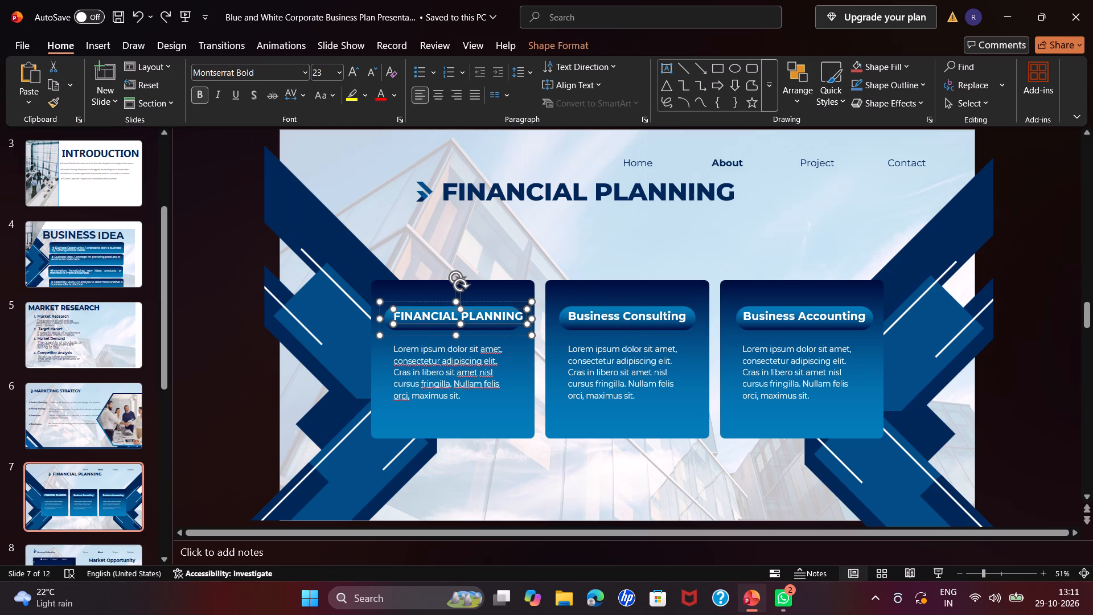
Delete the "FINANCIAL PLANNING" text from the first card's heading bar, keeping its text box.
{"action": "left_click", "coordinate": [425, 265]}
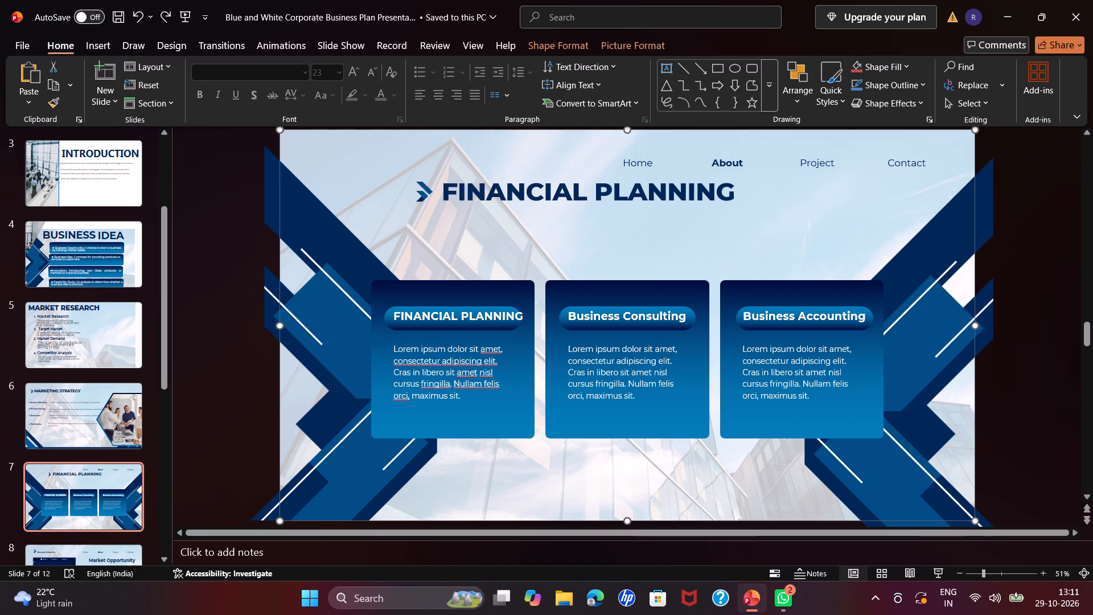
{"action": "left_click_drag", "start_coordinate": [520, 313], "coordinate": [404, 319]}
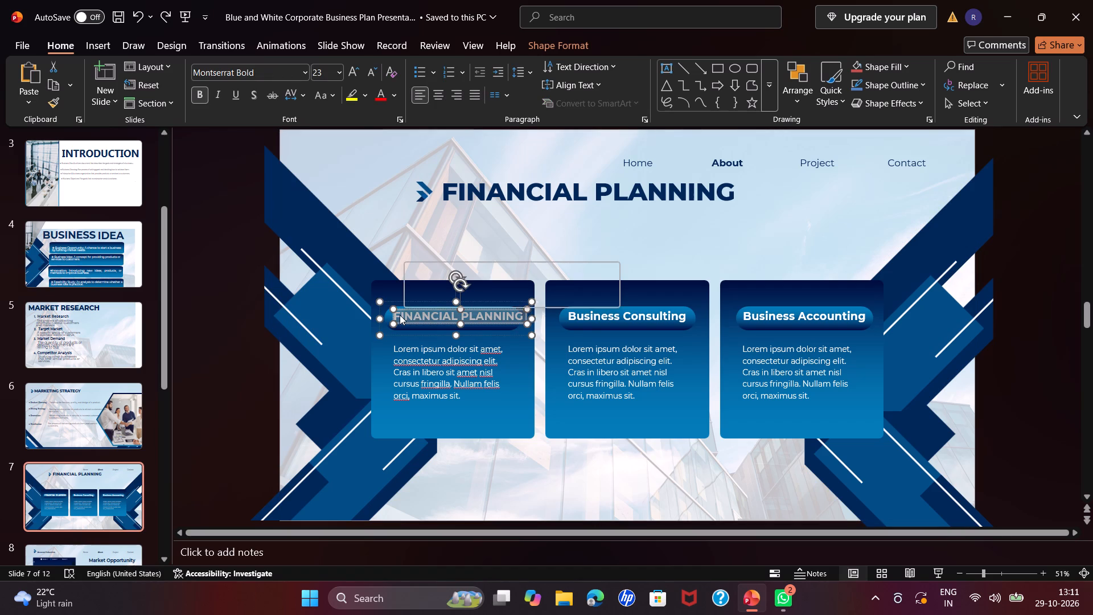
{"action": "key", "text": "BackSpace"}
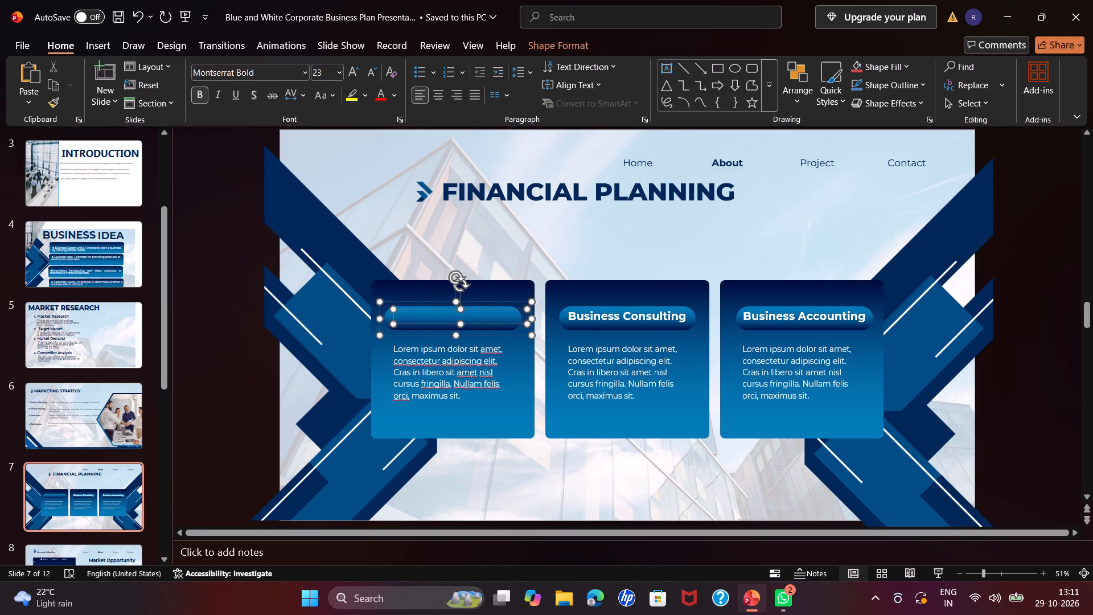
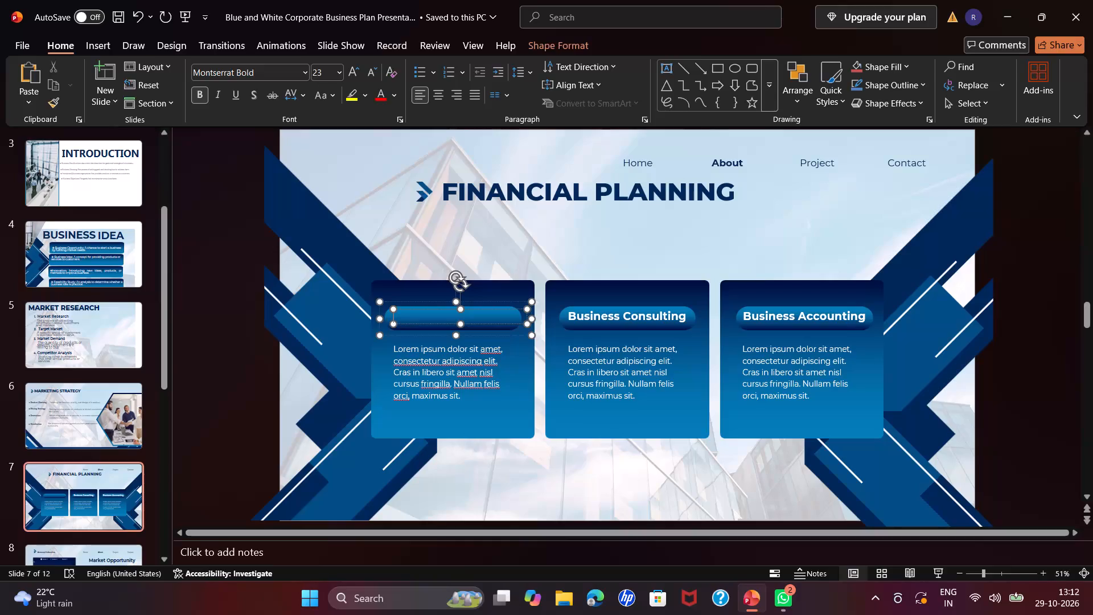
Paste the copied text into the first card's empty heading bar and complete it to read "Startup Capital".
{"action": "key", "text": "ctrl+v"}
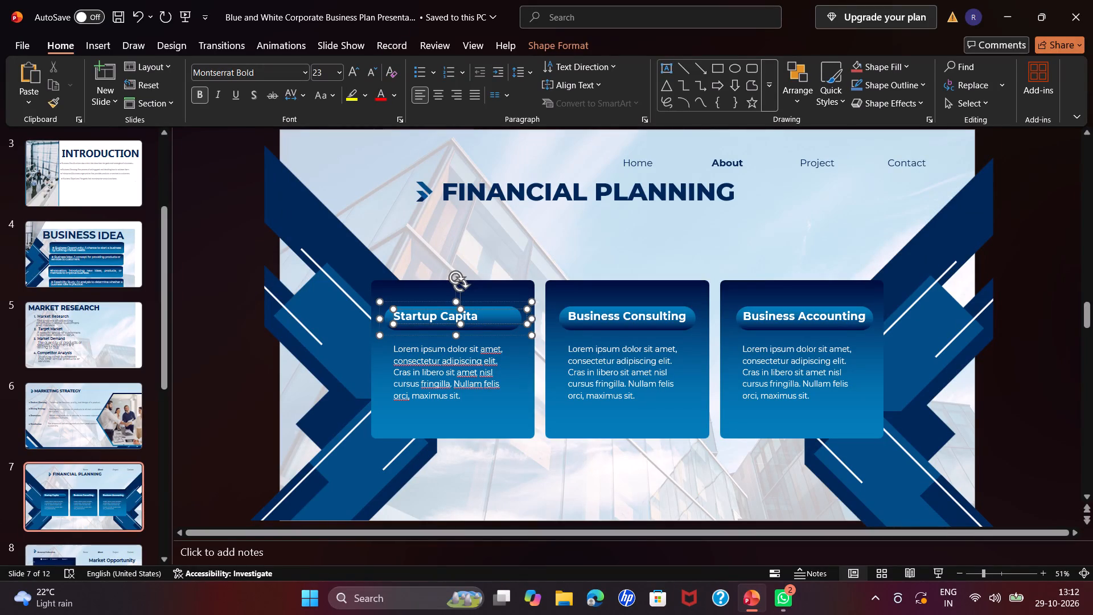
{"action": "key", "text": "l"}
{"action": "left_click", "coordinate": [664, 242]}
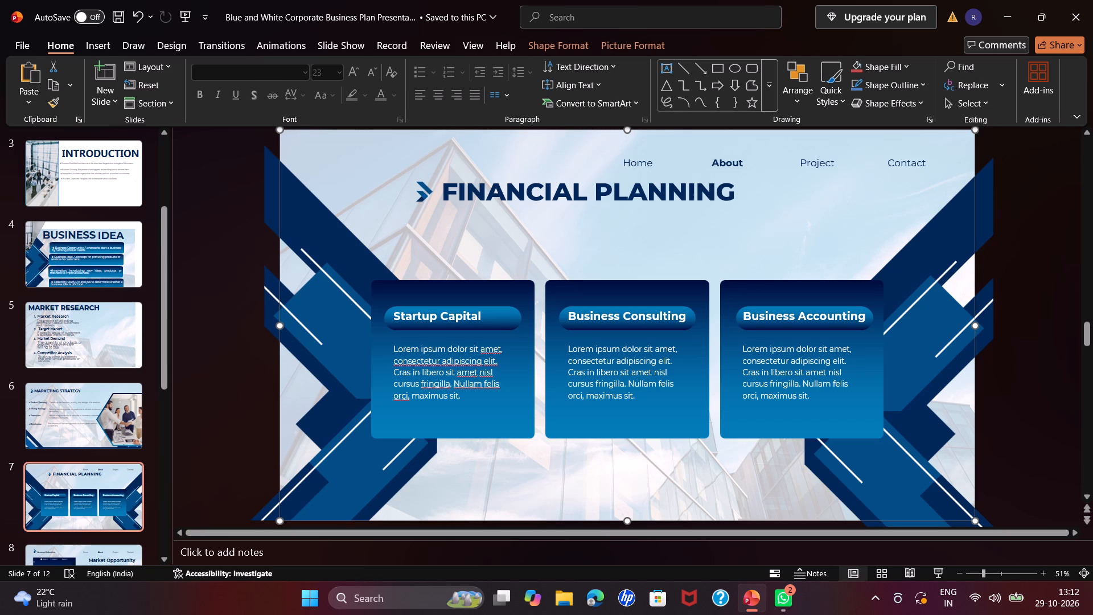
Select the first line of the Lorem ipsum placeholder text beneath the "Startup Capital" heading.
{"action": "left_click_drag", "start_coordinate": [501, 348], "coordinate": [392, 345]}
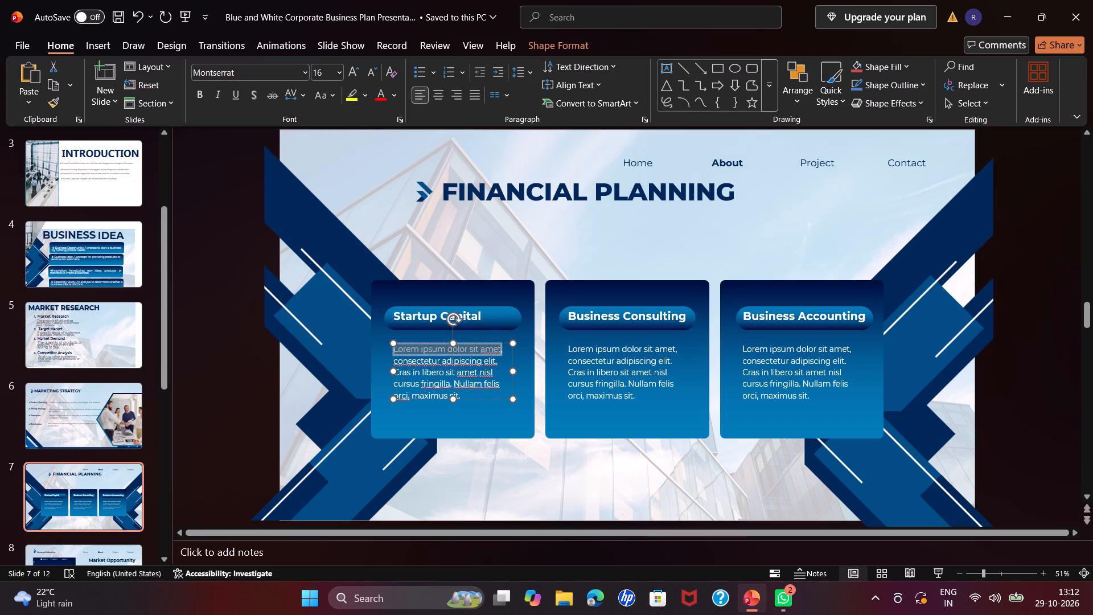
Delete the whole lorem ipsum placeholder paragraph under the Startup Capital heading in slide 7's first card.
{"action": "left_click_drag", "start_coordinate": [392, 345], "coordinate": [398, 354]}
{"action": "left_click_drag", "start_coordinate": [398, 354], "coordinate": [516, 359]}
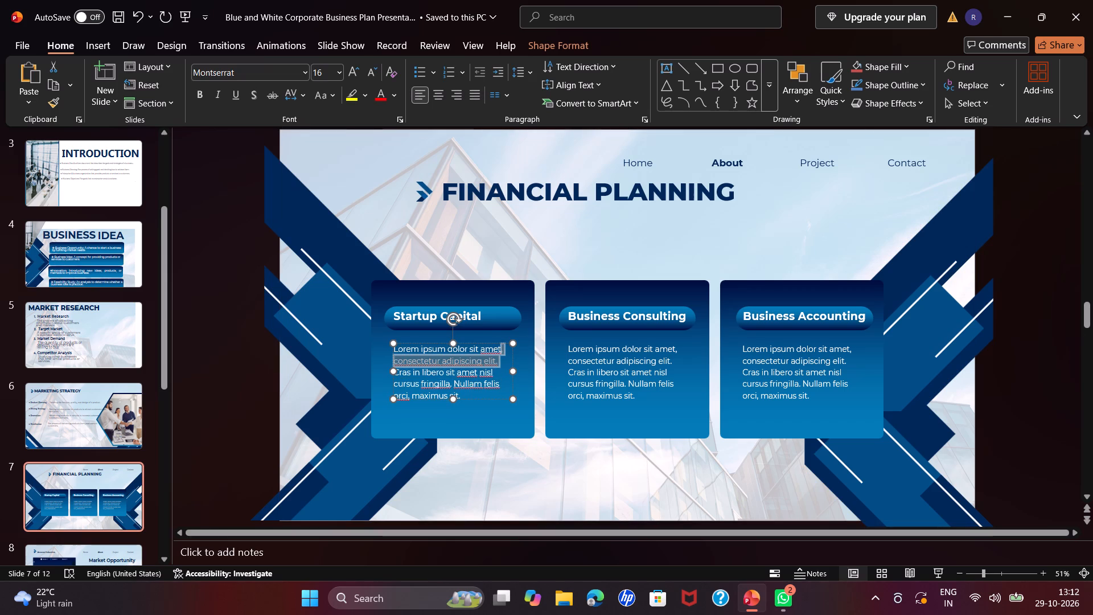
{"action": "left_click_drag", "start_coordinate": [516, 359], "coordinate": [535, 350]}
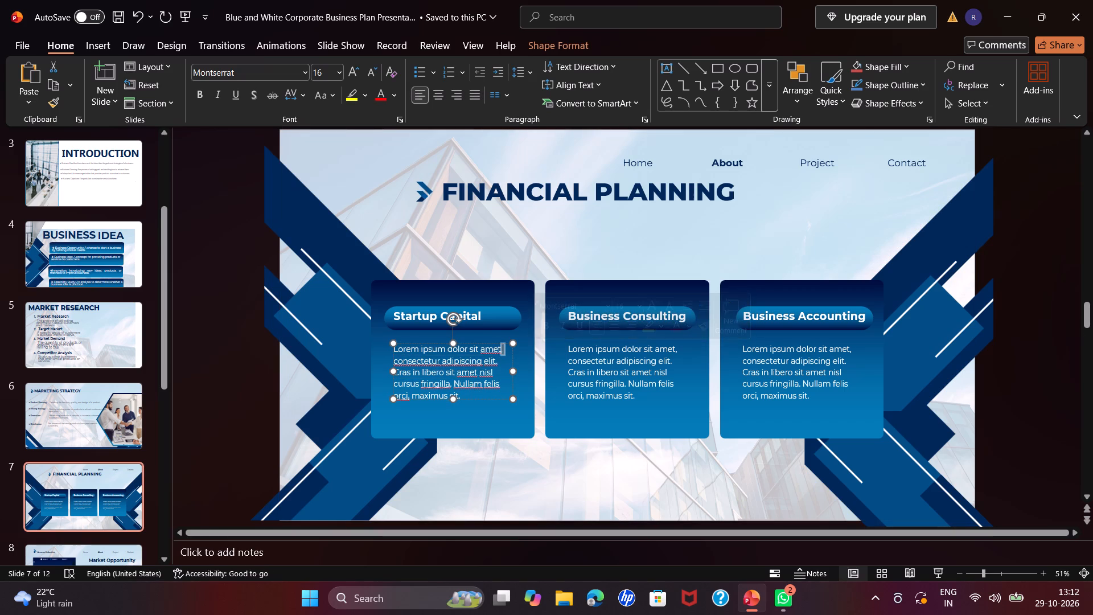
{"action": "left_click", "coordinate": [508, 474]}
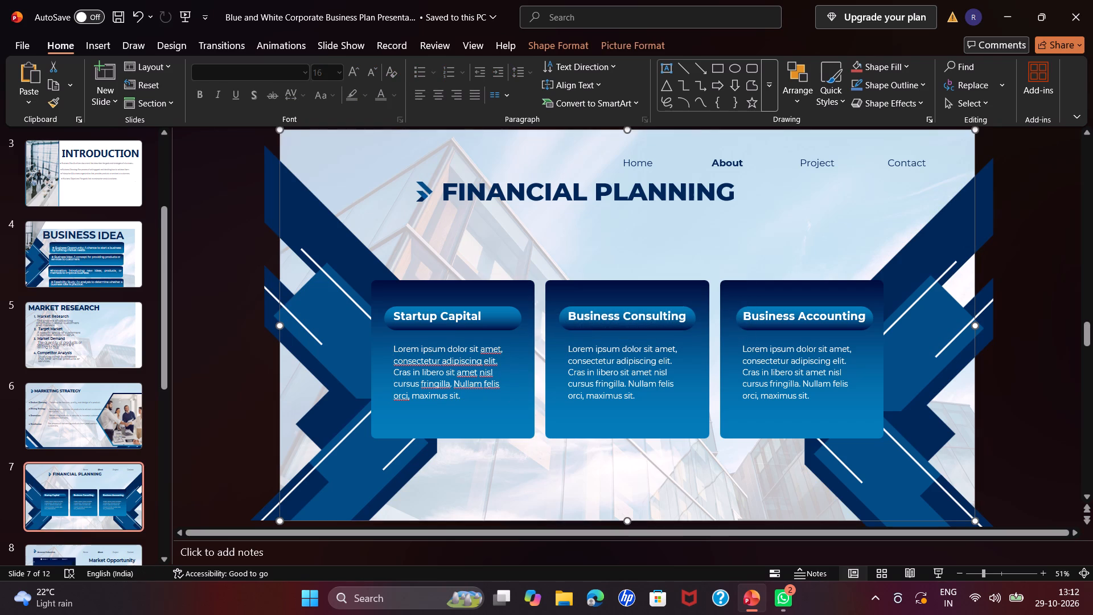
{"action": "left_click_drag", "start_coordinate": [394, 349], "coordinate": [495, 381]}
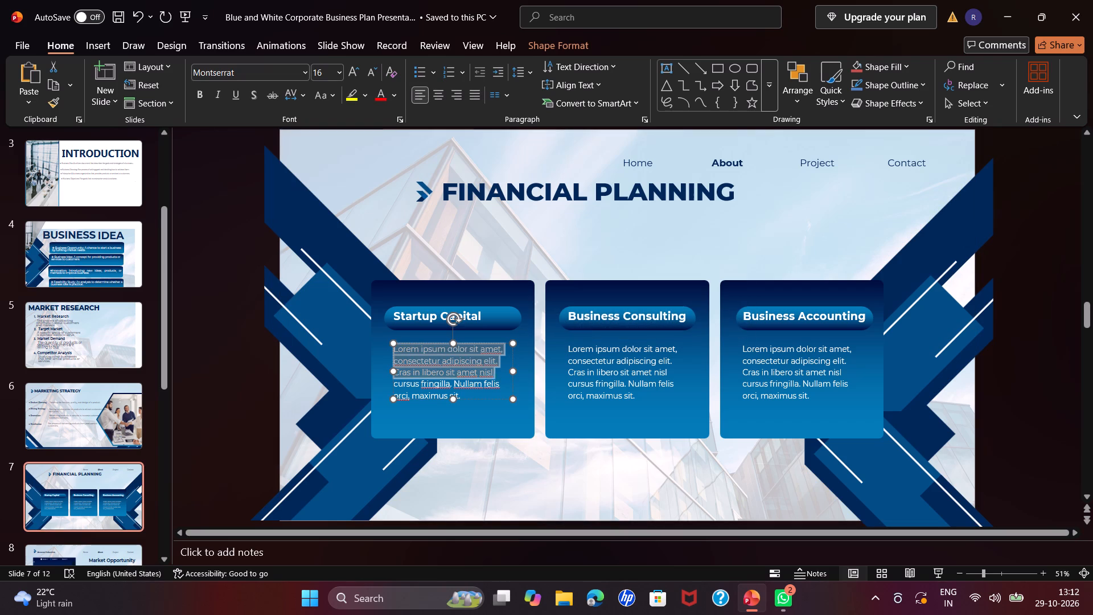
{"action": "left_click_drag", "start_coordinate": [495, 381], "coordinate": [499, 395]}
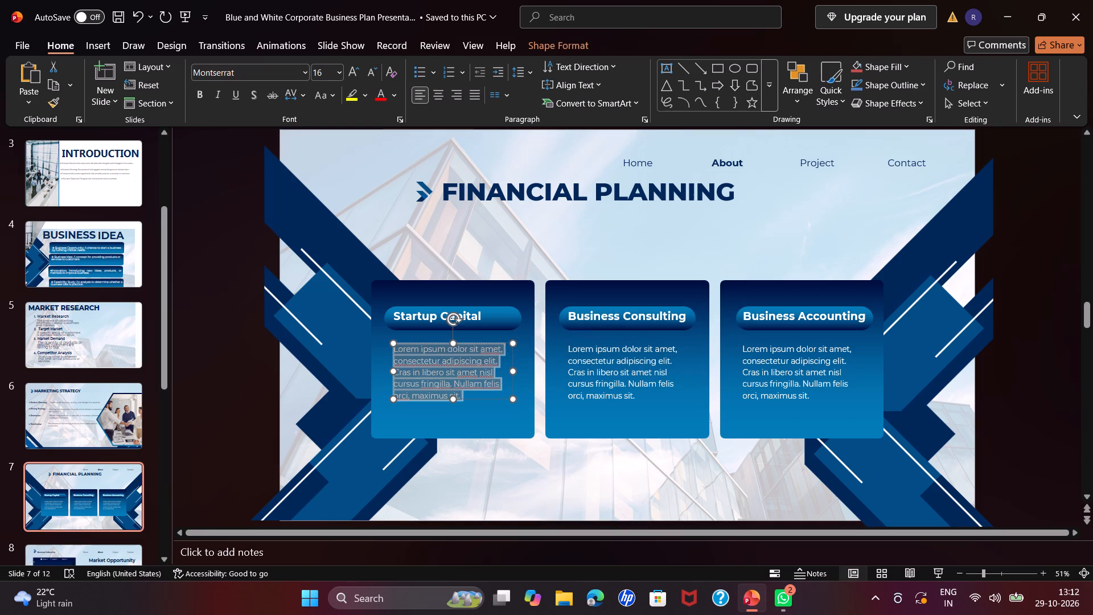
{"action": "key", "text": "BackSpace"}
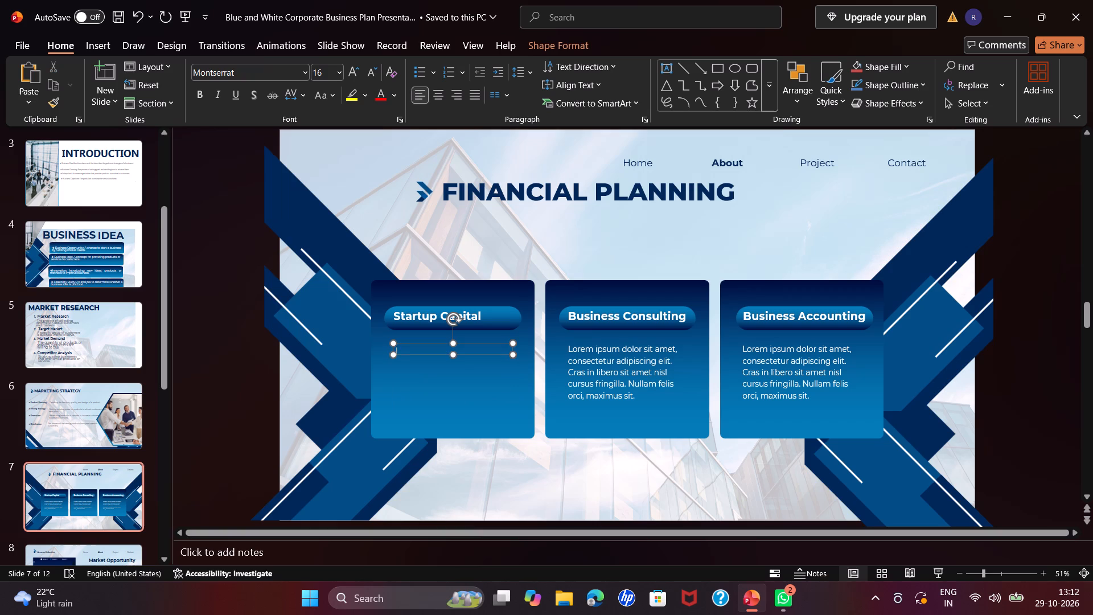
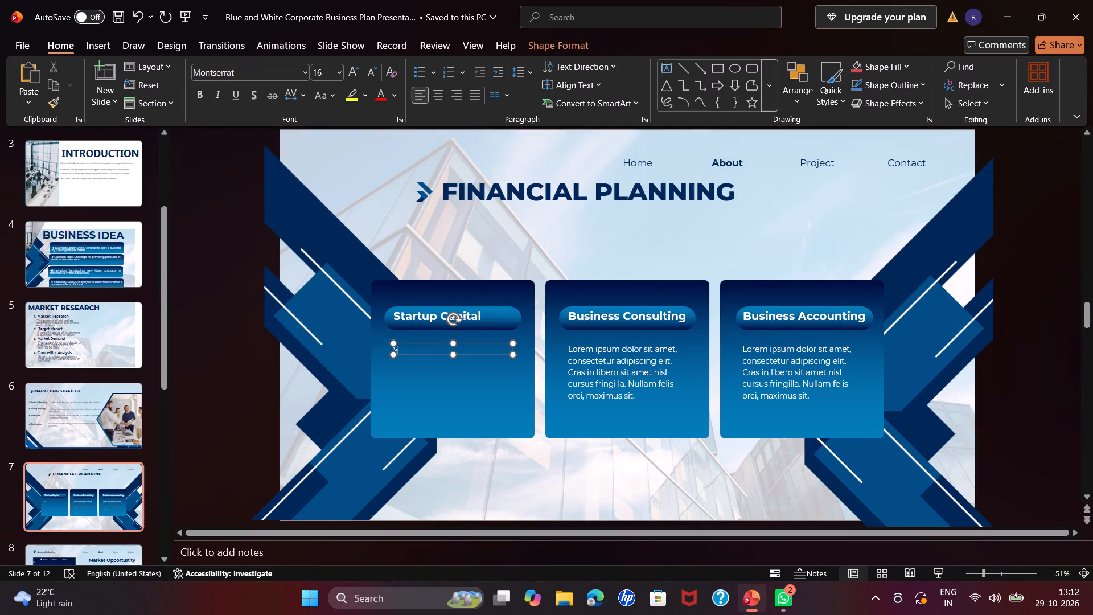
Remove the stray character from the text box under the Startup Capital heading, leaving the box empty.
{"action": "key", "text": "BackSpace"}
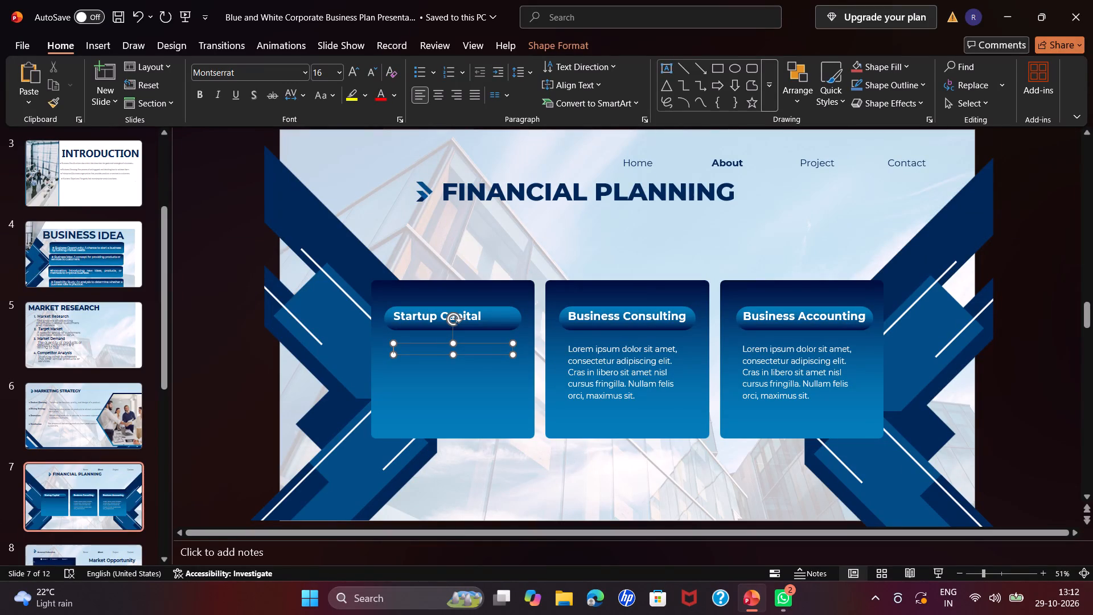
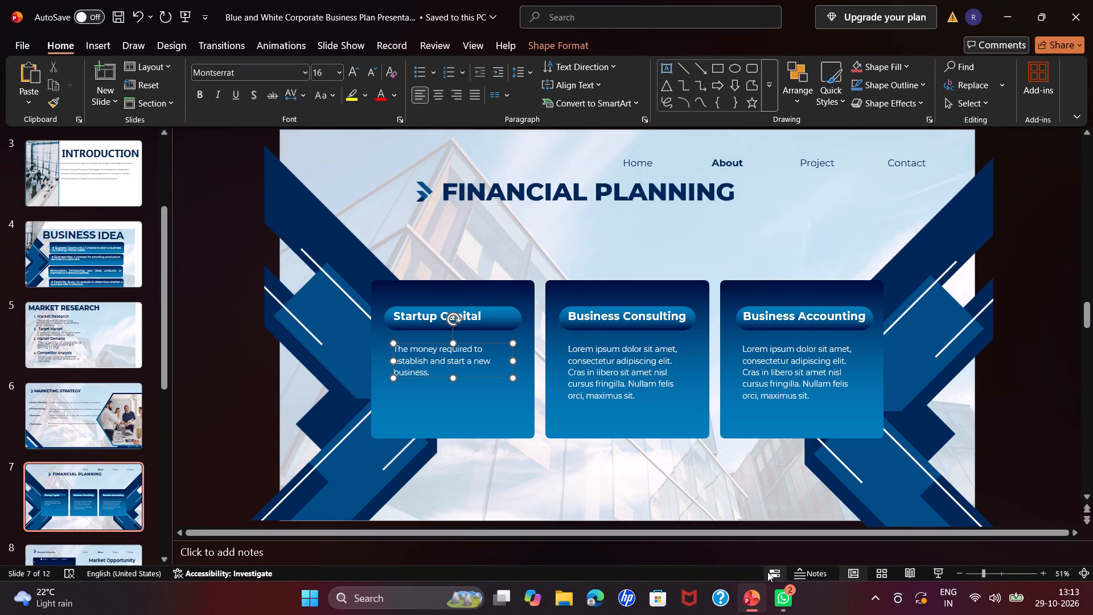
Delete the Business Consulting heading text from the middle card on the Financial Planning slide.
{"action": "left_click", "coordinate": [671, 477]}
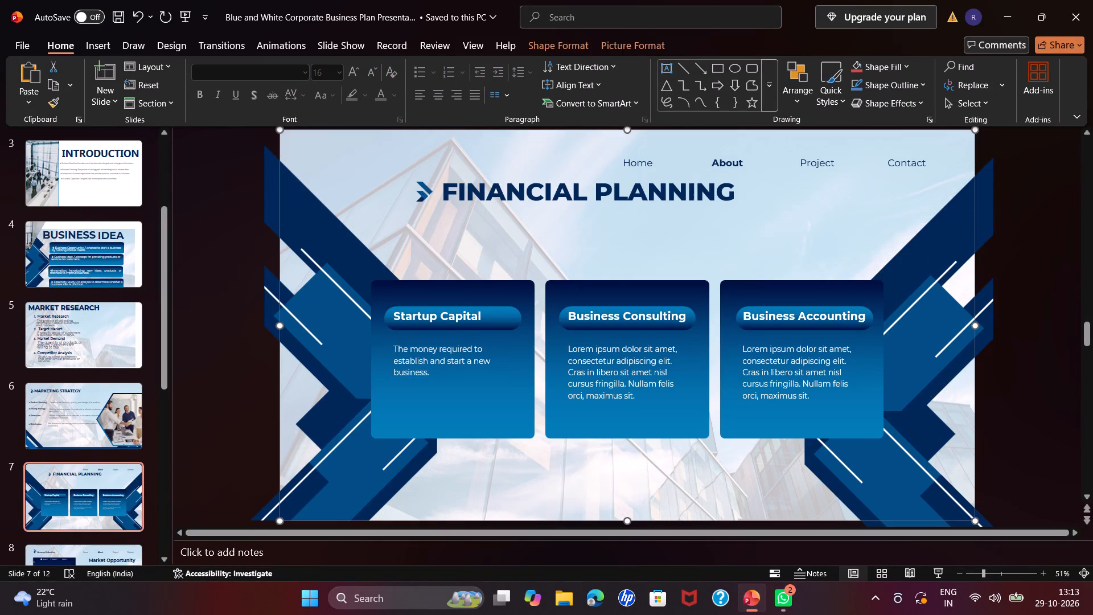
{"action": "left_click", "coordinate": [566, 316]}
{"action": "left_click", "coordinate": [567, 316]}
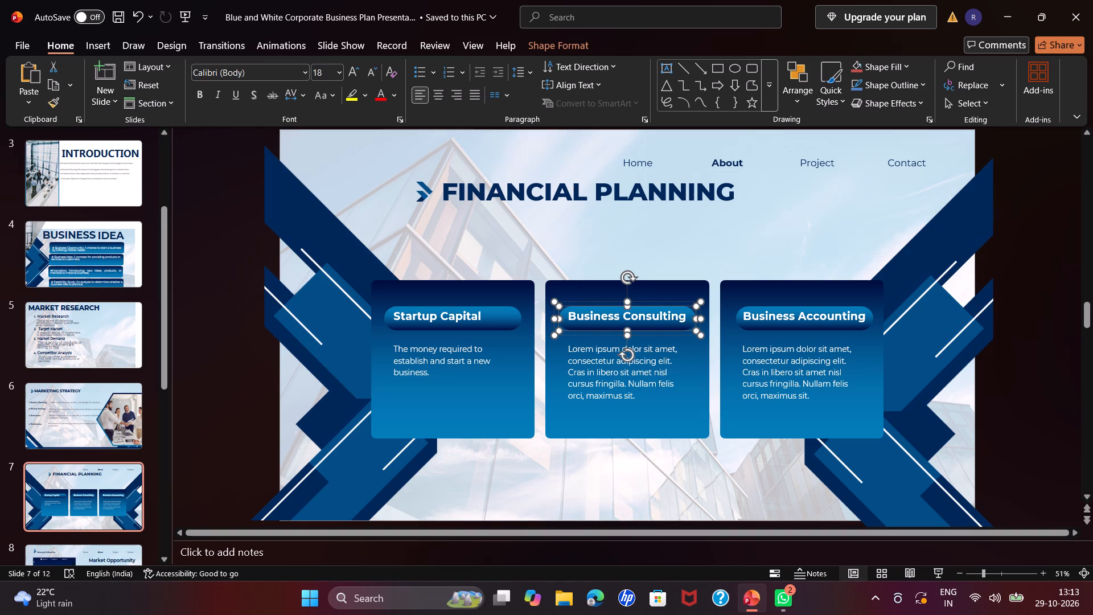
{"action": "left_click_drag", "start_coordinate": [569, 315], "coordinate": [679, 306]}
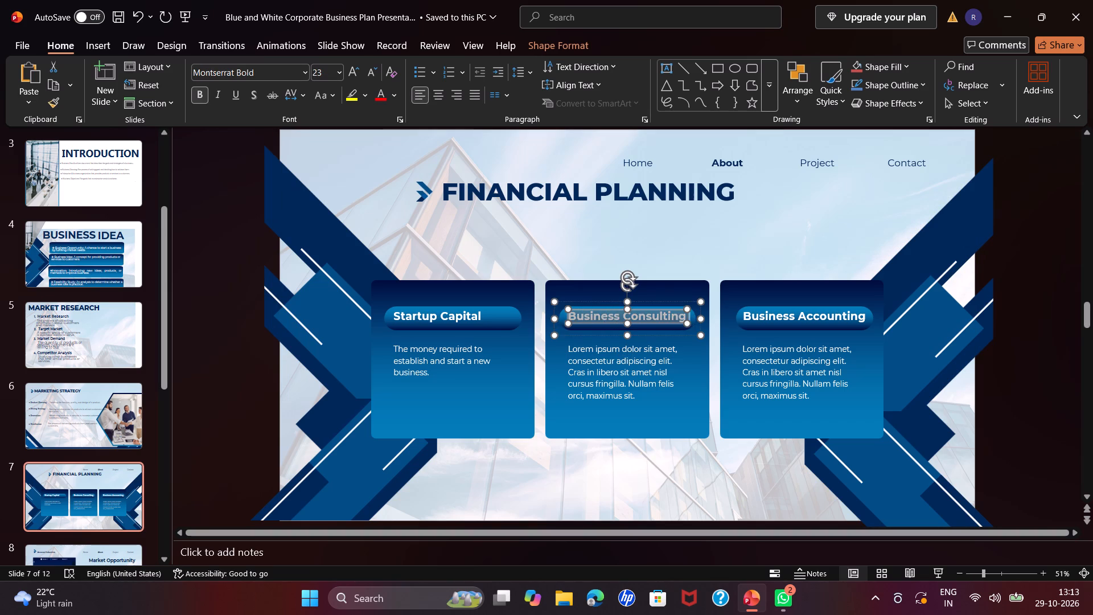
{"action": "left_click_drag", "start_coordinate": [679, 306], "coordinate": [681, 309]}
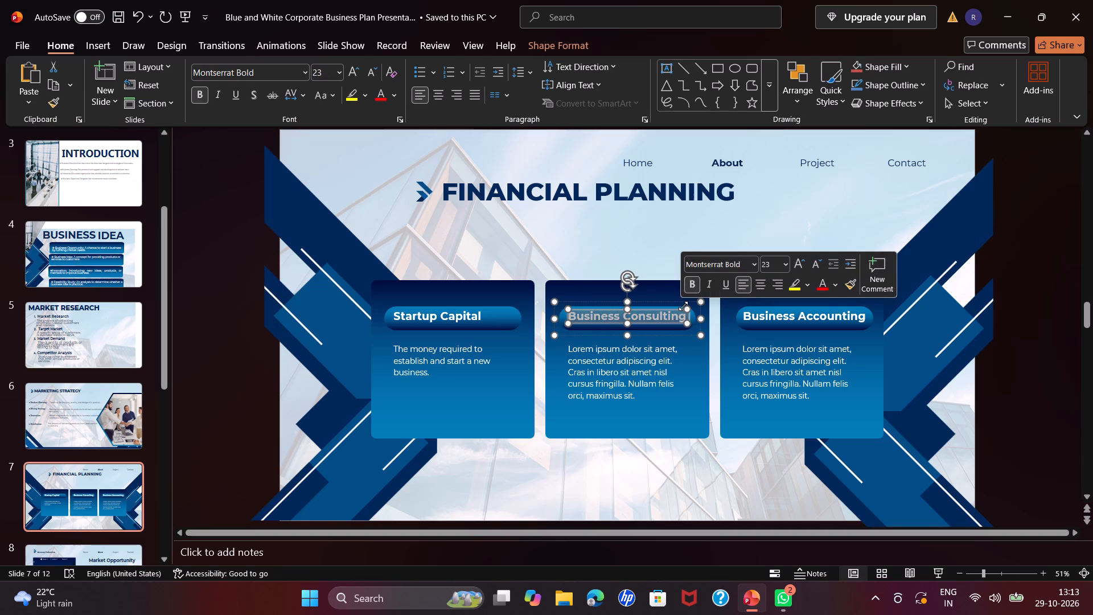
{"action": "key", "text": "BackSpace"}
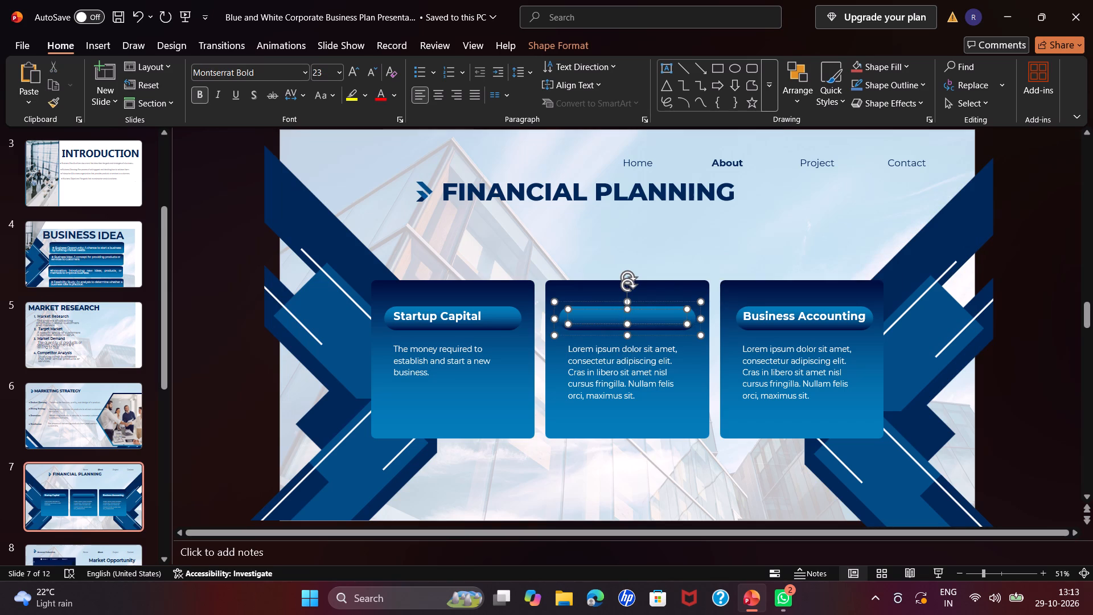
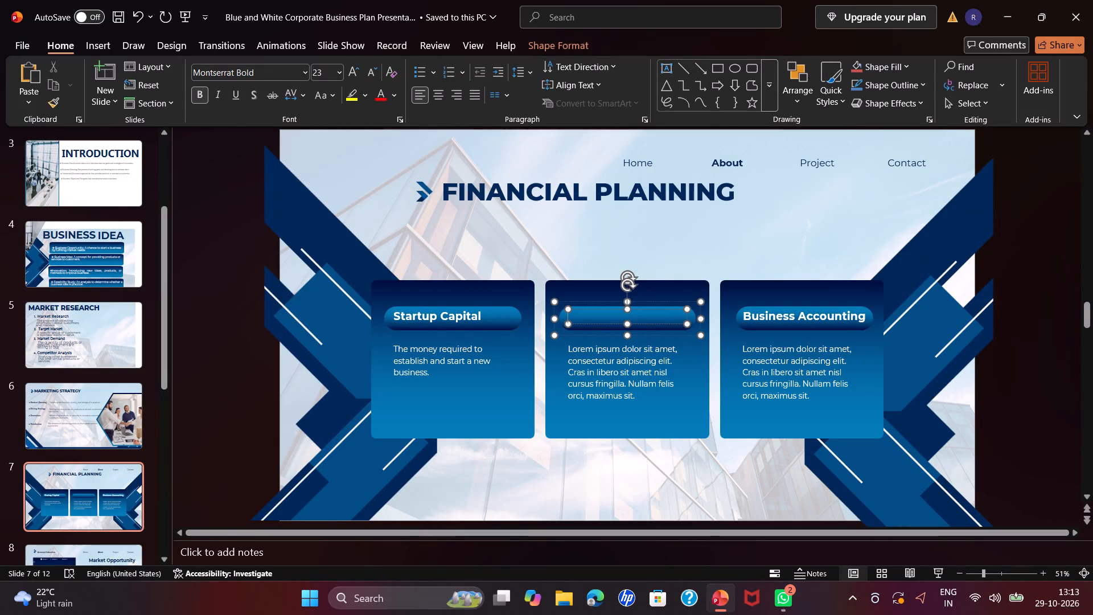
Paste the heading "Sources of Finance" into the emptied heading box of the middle card.
{"action": "key", "text": "ctrl+v"}
{"action": "left_click", "coordinate": [721, 223]}
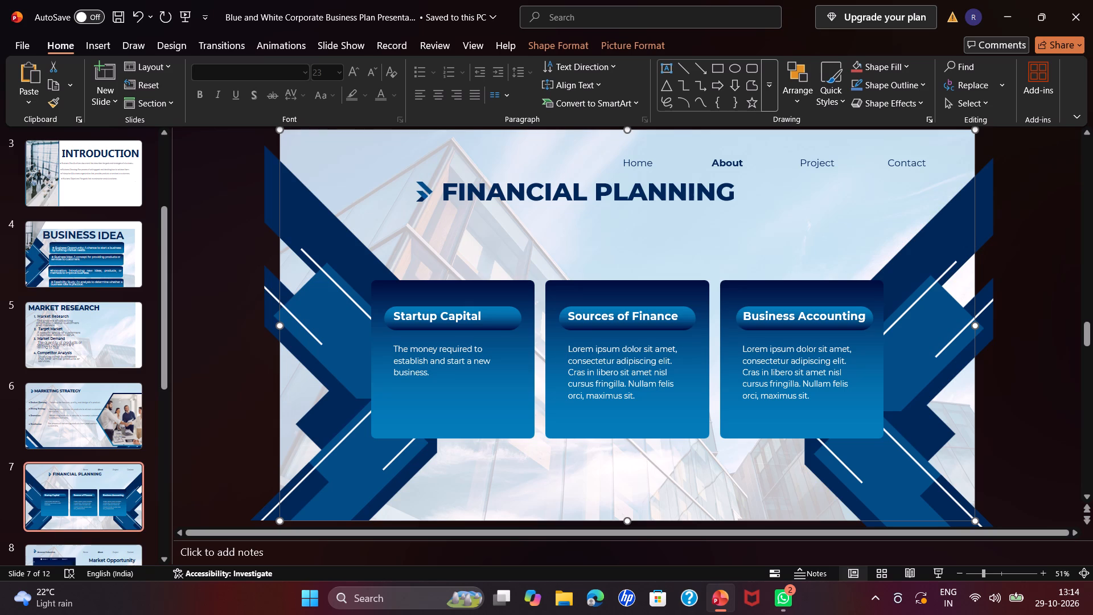
Delete the Lorem ipsum placeholder paragraph under the Sources of Finance heading in the middle card.
{"action": "left_click_drag", "start_coordinate": [570, 349], "coordinate": [667, 355]}
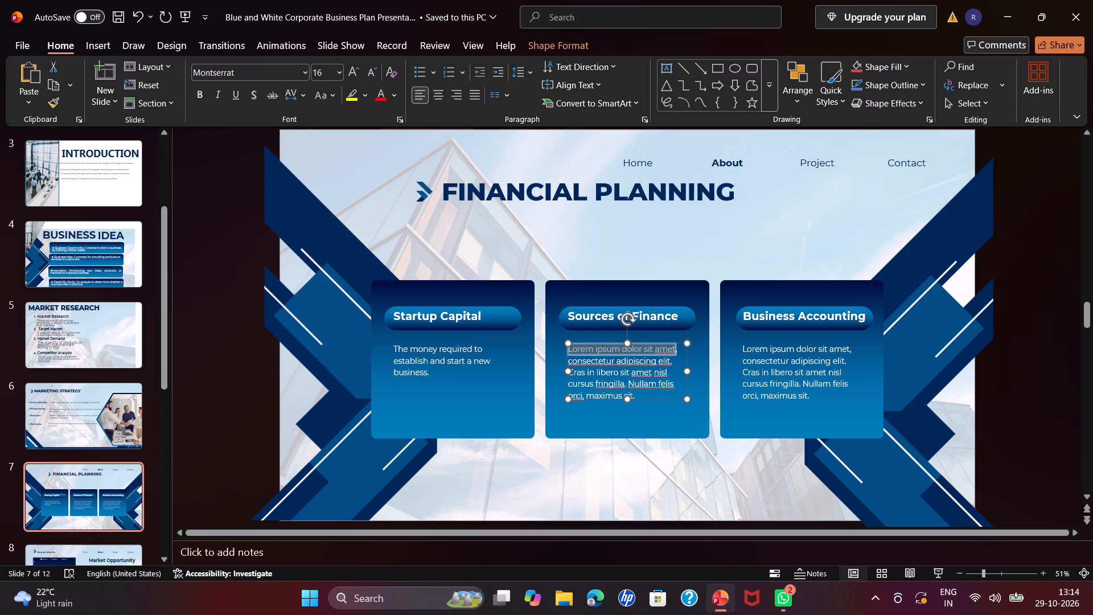
{"action": "left_click_drag", "start_coordinate": [667, 355], "coordinate": [672, 399]}
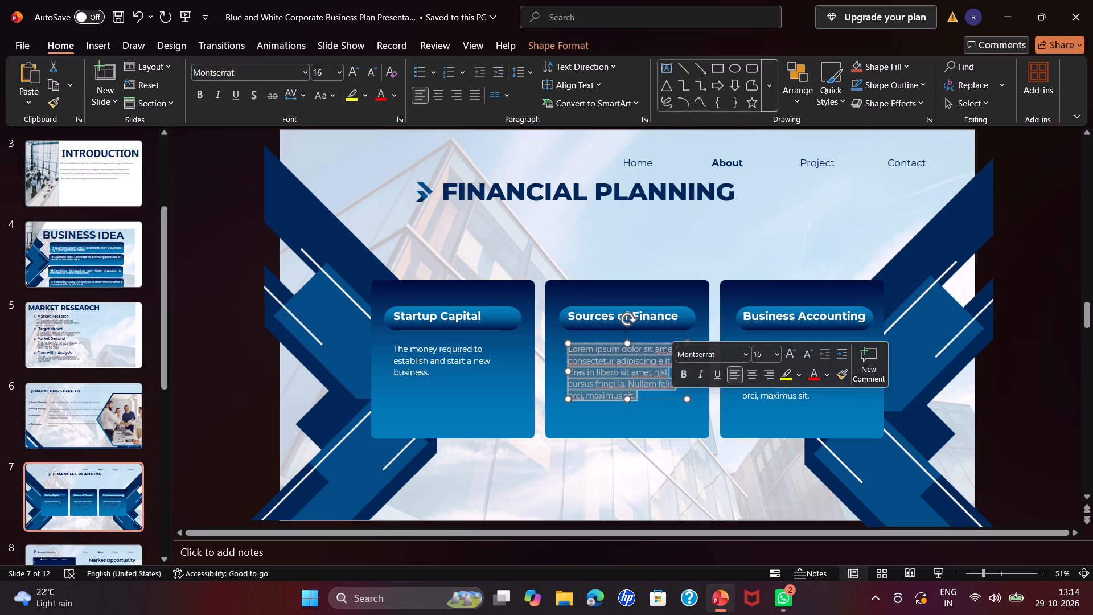
{"action": "key", "text": "BackSpace"}
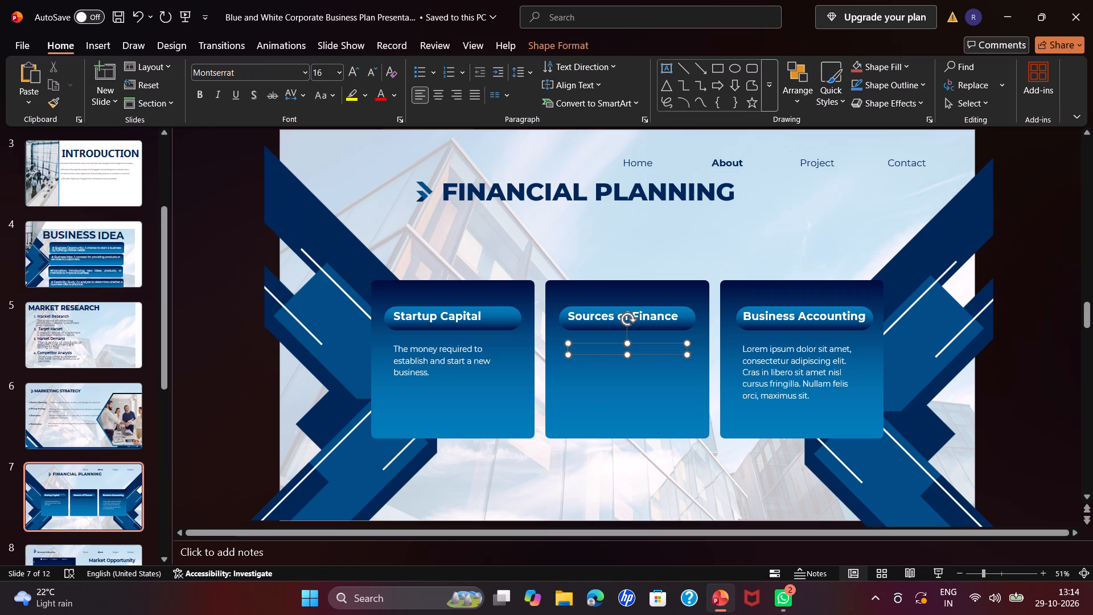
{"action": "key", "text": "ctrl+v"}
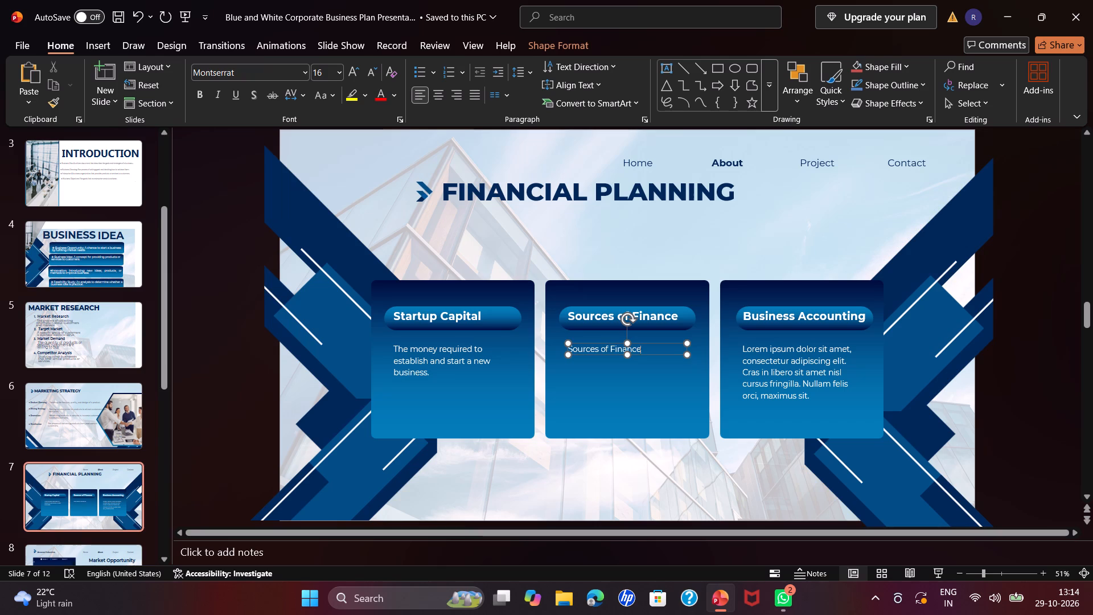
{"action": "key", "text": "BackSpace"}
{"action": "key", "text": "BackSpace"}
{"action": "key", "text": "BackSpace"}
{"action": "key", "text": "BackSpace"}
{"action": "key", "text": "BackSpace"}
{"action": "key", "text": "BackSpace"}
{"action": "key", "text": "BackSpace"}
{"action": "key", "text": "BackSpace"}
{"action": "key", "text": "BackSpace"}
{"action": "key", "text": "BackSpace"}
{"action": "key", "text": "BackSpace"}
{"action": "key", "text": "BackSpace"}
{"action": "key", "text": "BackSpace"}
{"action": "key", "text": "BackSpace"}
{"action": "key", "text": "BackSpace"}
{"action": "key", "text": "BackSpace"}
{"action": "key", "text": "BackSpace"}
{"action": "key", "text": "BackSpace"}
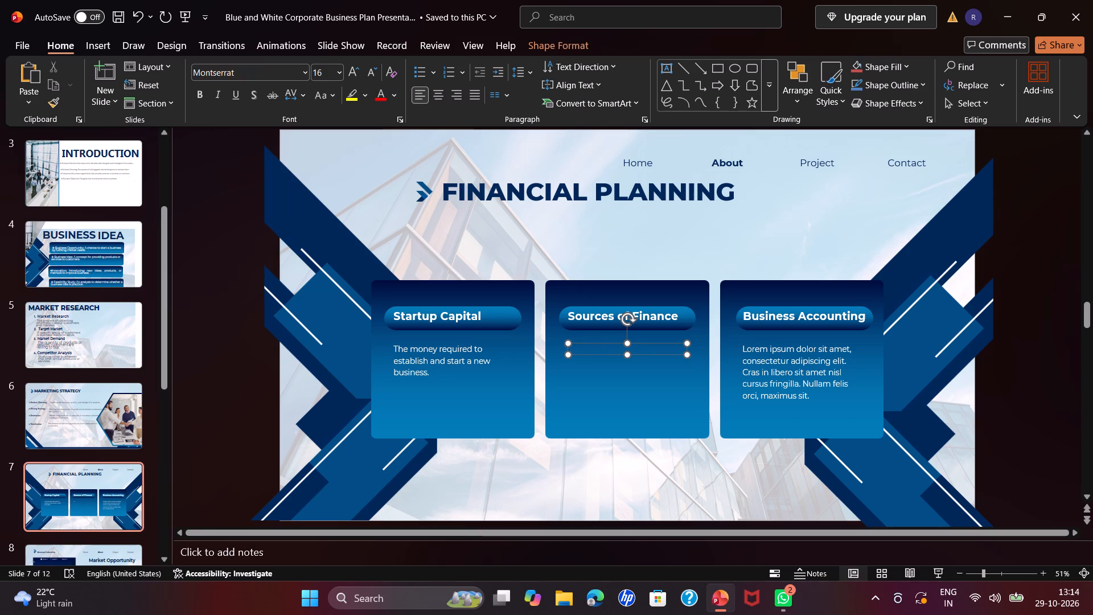
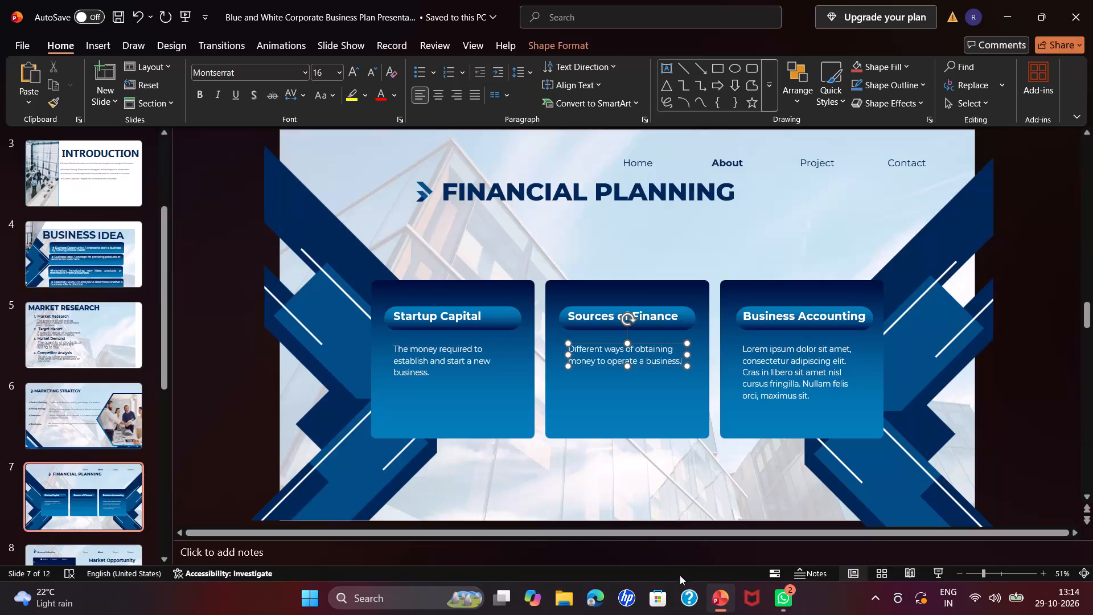
Delete the heading text "Business Accounting" from the third card on the Financial Planning slide.
{"action": "left_click", "coordinate": [691, 506]}
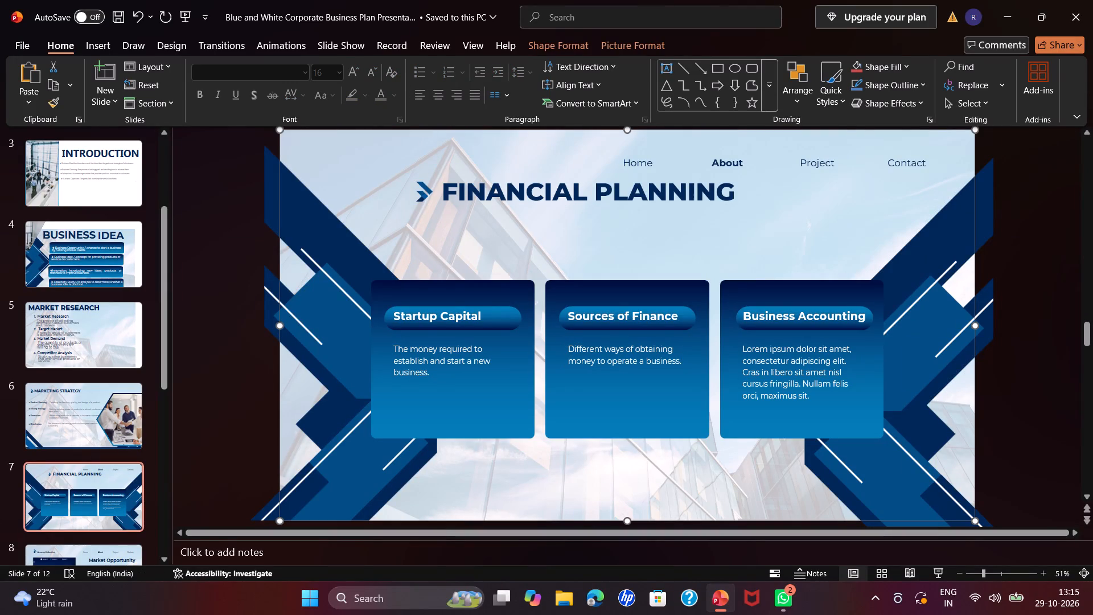
{"action": "left_click_drag", "start_coordinate": [743, 318], "coordinate": [798, 323]}
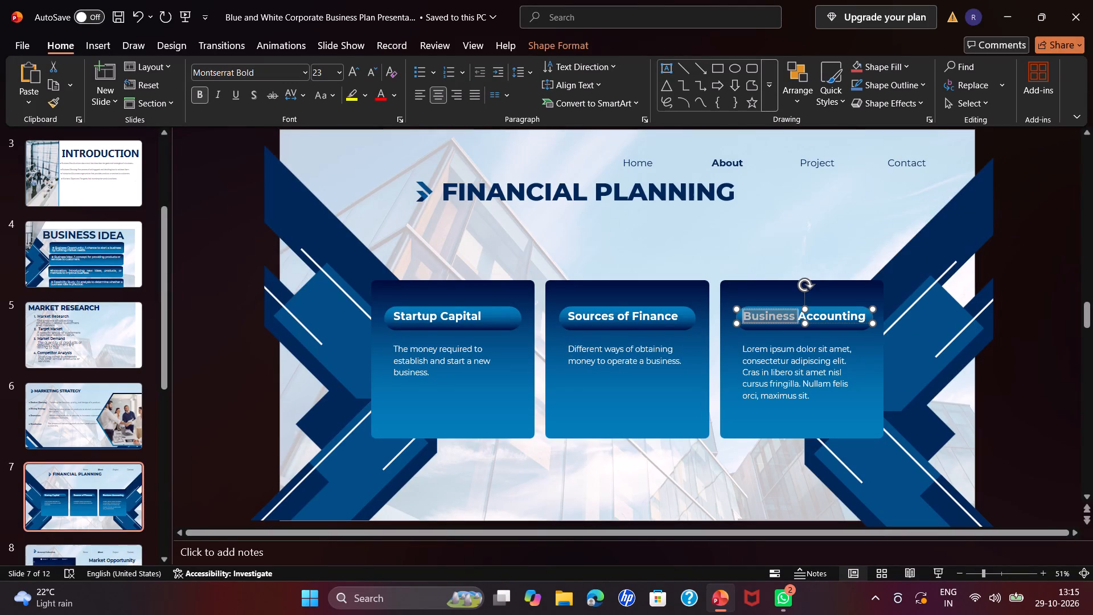
{"action": "left_click_drag", "start_coordinate": [798, 323], "coordinate": [846, 316]}
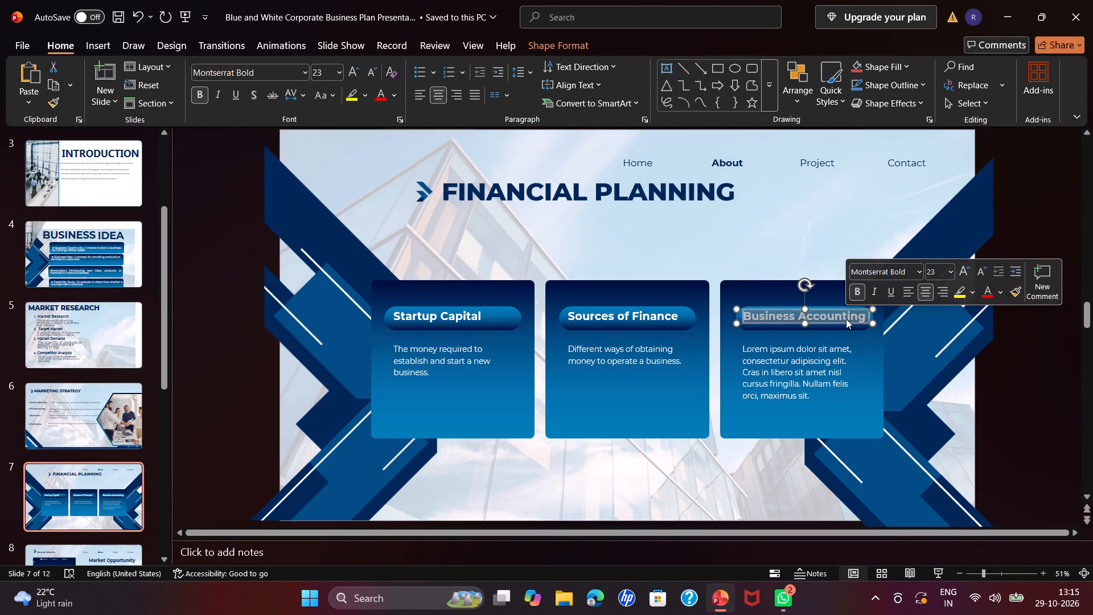
{"action": "key", "text": "BackSpace"}
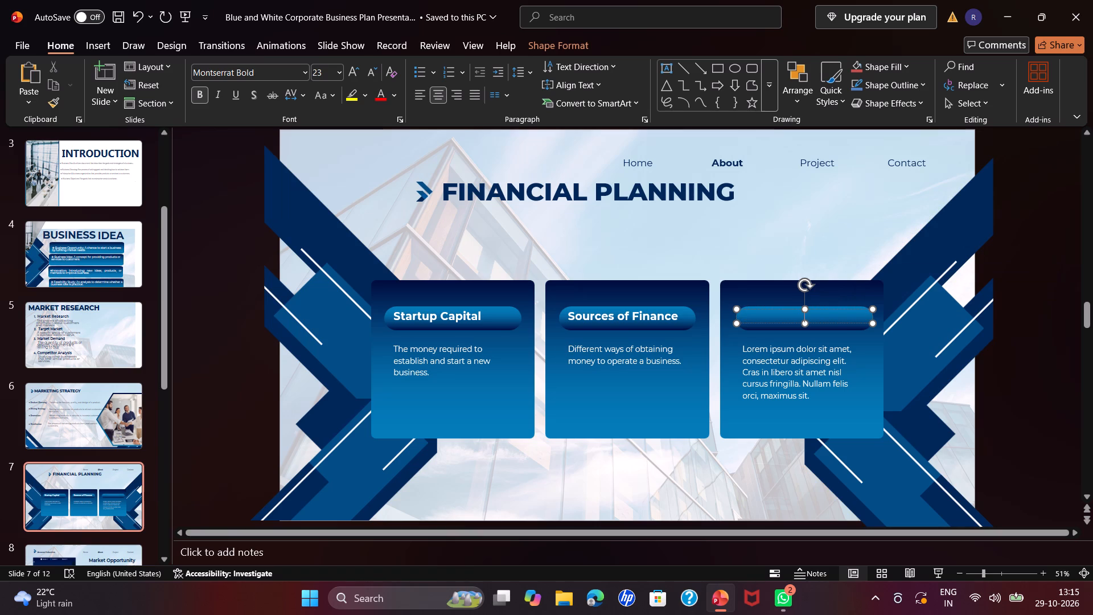
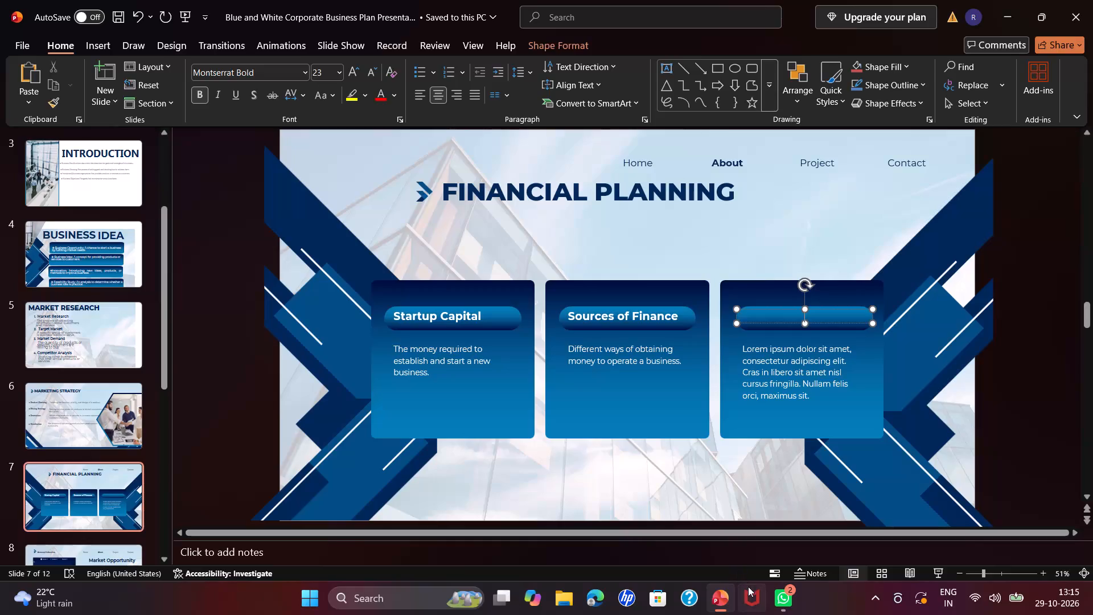
Paste "Budget" as the heading of the third card on the Financial Planning slide.
{"action": "key", "text": "ctrl+v"}
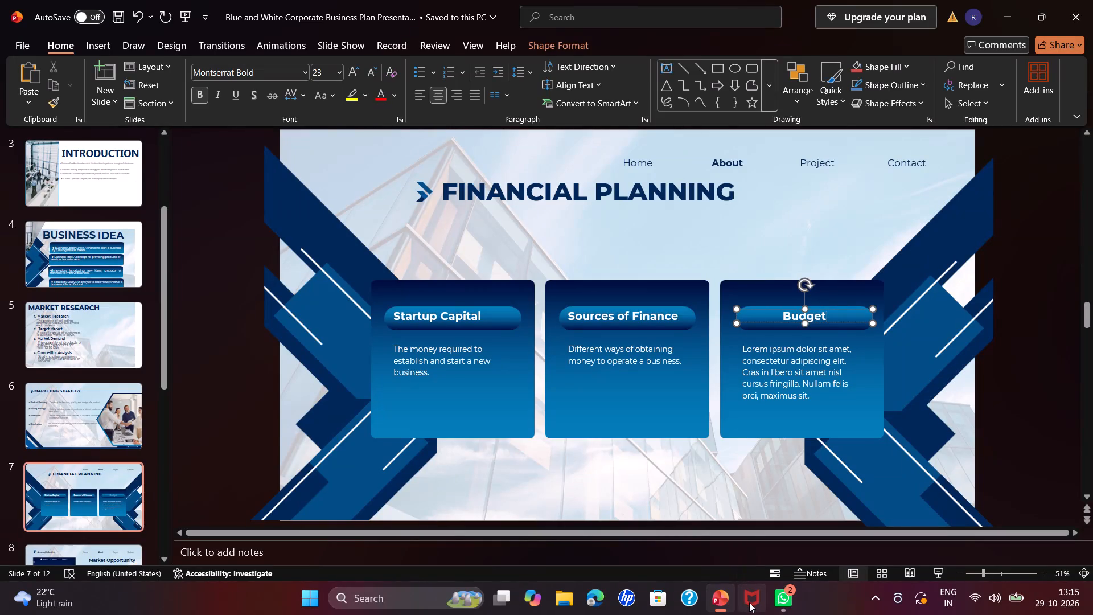
Delete the Lorem ipsum placeholder description from the third card, beneath the Budget heading.
{"action": "left_click", "coordinate": [813, 393]}
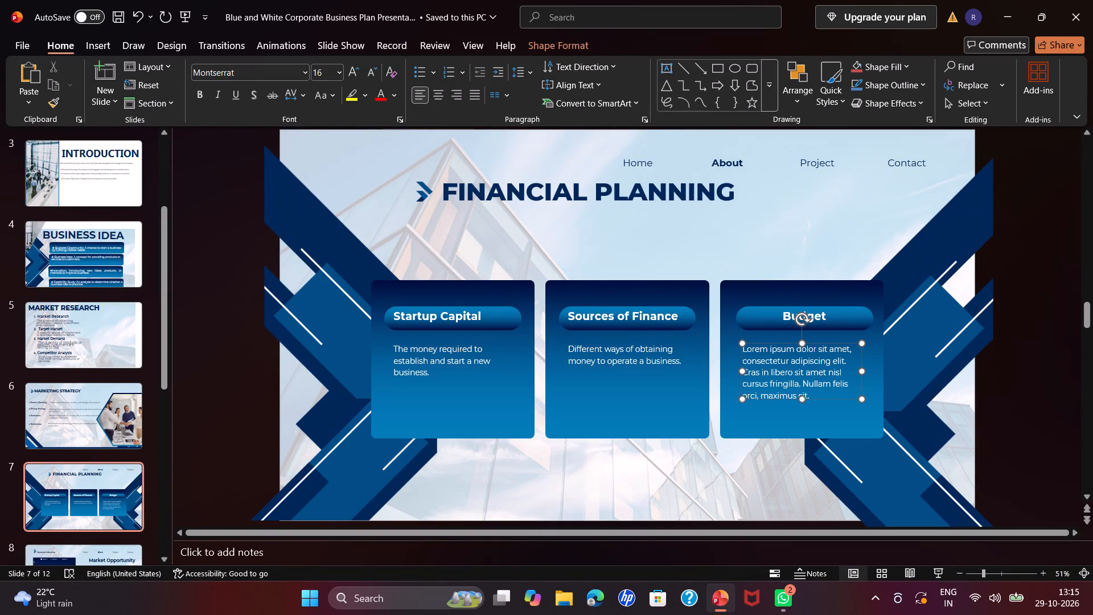
{"action": "left_click_drag", "start_coordinate": [744, 350], "coordinate": [821, 347]}
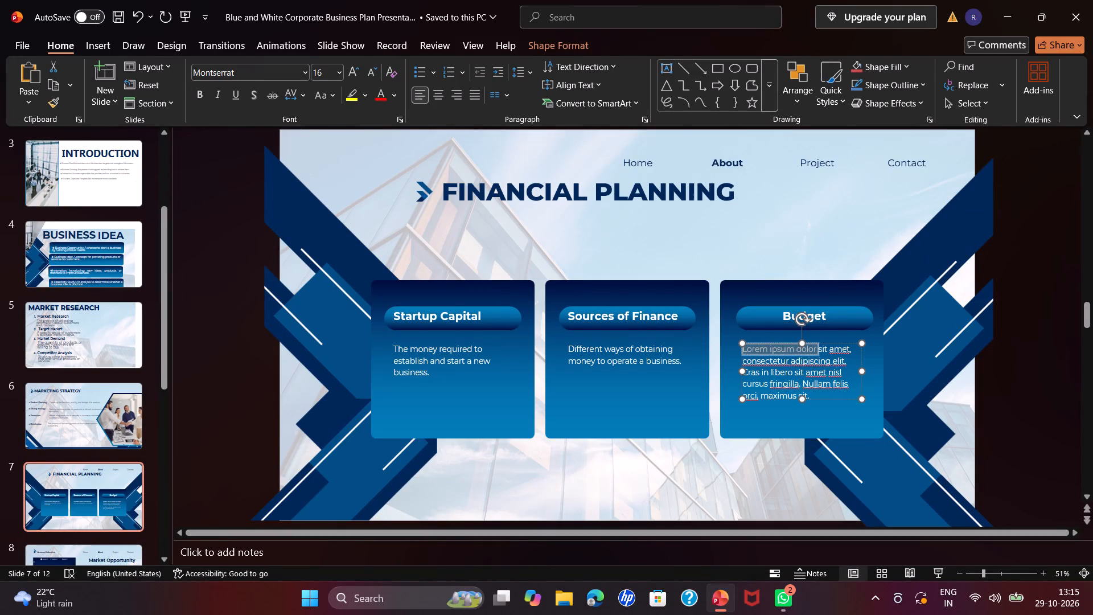
{"action": "left_click_drag", "start_coordinate": [821, 347], "coordinate": [848, 416]}
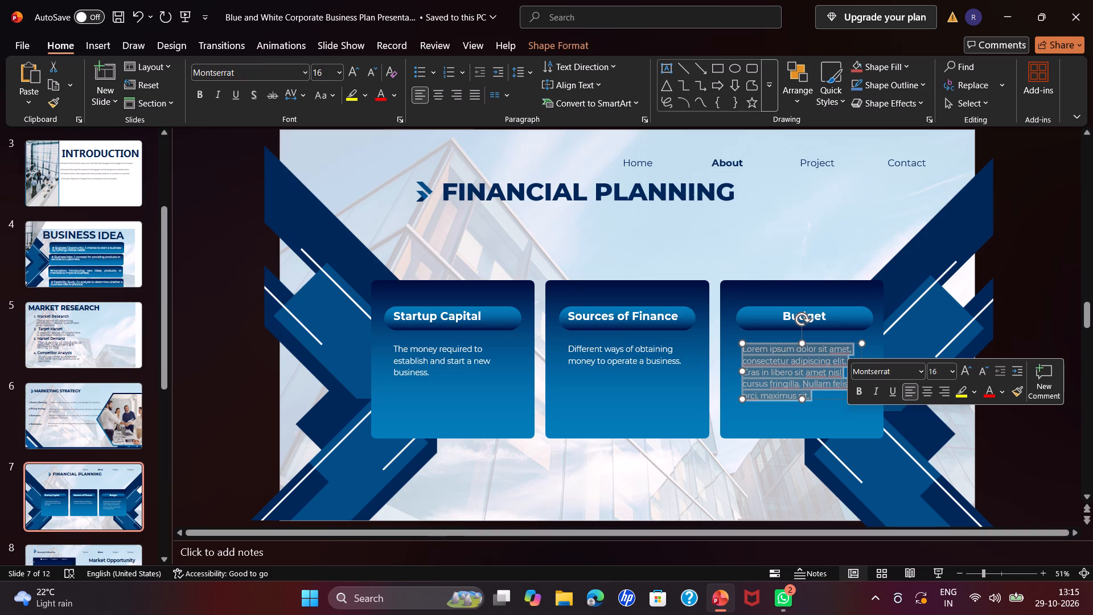
{"action": "key", "text": "BackSpace"}
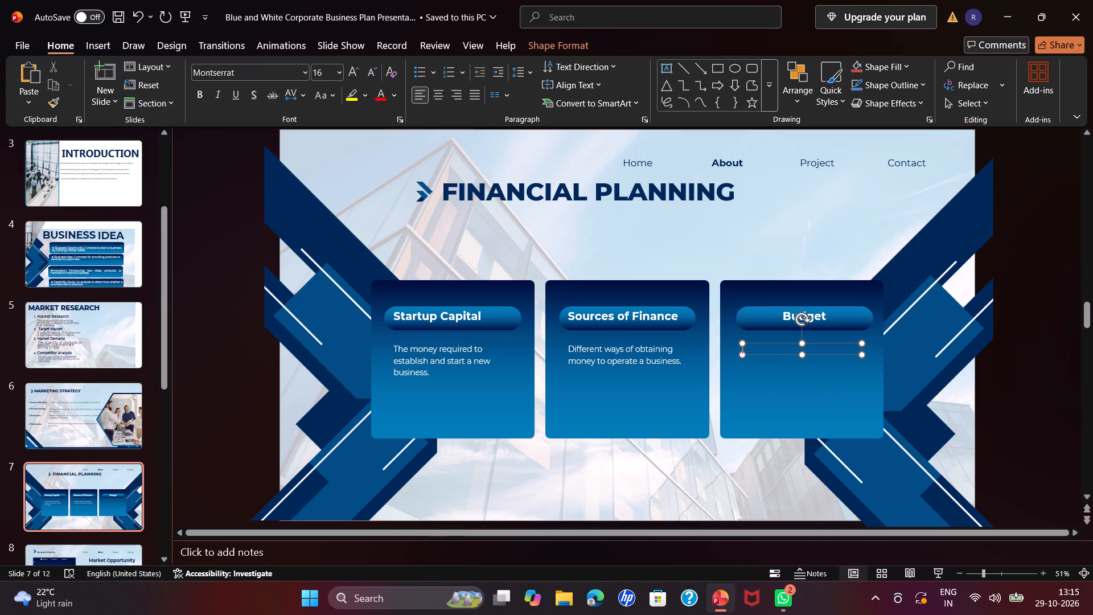
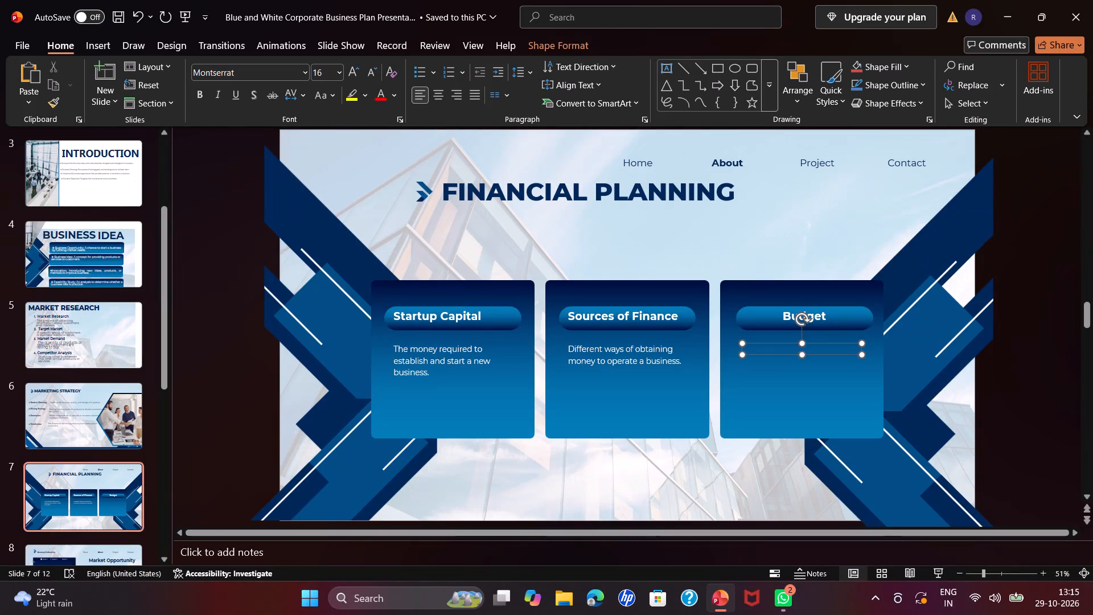
Paste "A financial plan showing estimated income and expenses." as the third card's description, beneath the Budget heading.
{"action": "key", "text": "ctrl+v"}
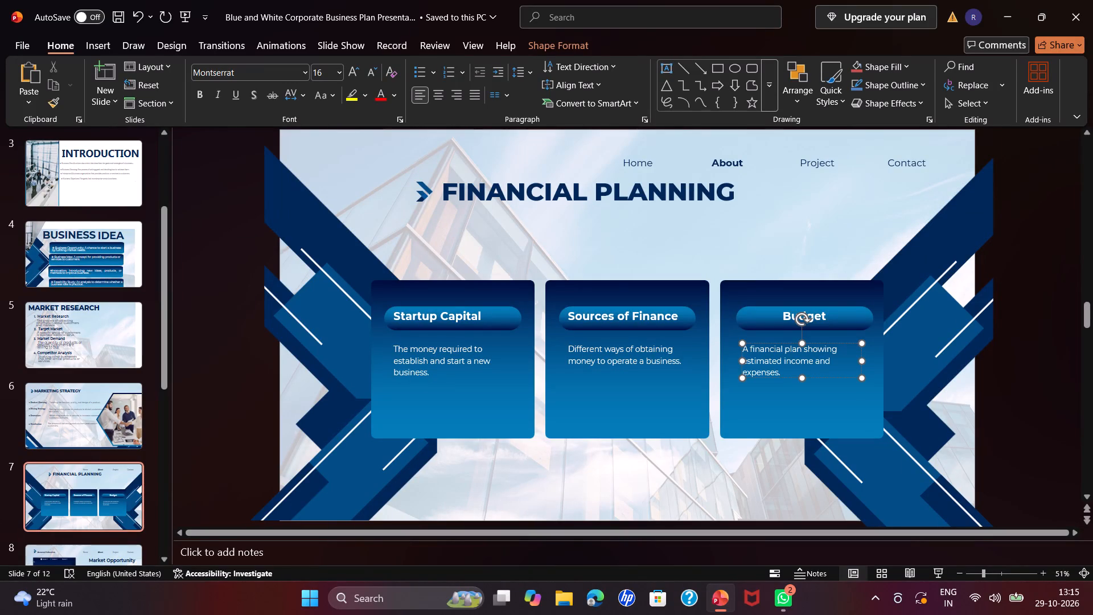
{"action": "left_click", "coordinate": [687, 497]}
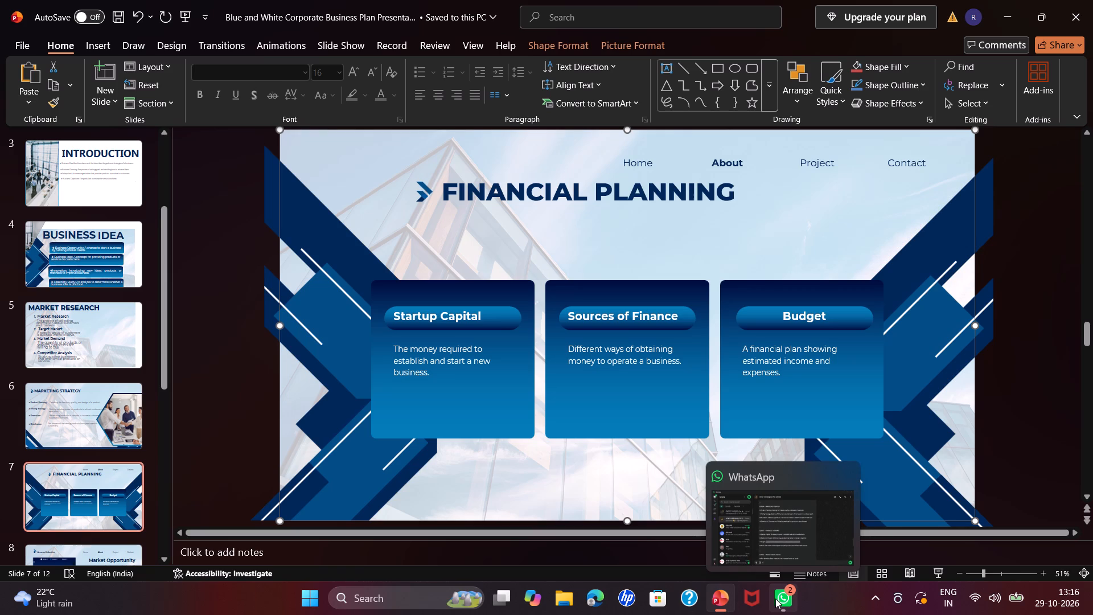
Open slide 8, Market Opportunity, in the editing view.
{"action": "scroll", "coordinate": [84, 501], "scroll_direction": "down", "scroll_amount": 1}
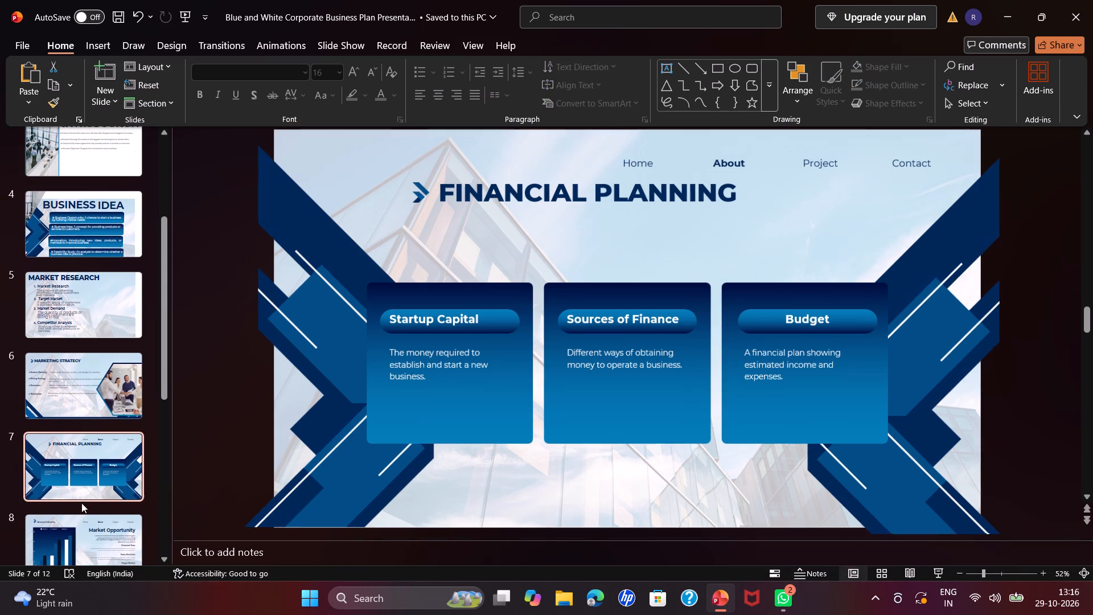
{"action": "scroll", "coordinate": [81, 503], "scroll_direction": "down", "scroll_amount": 1}
{"action": "left_click", "coordinate": [81, 503]}
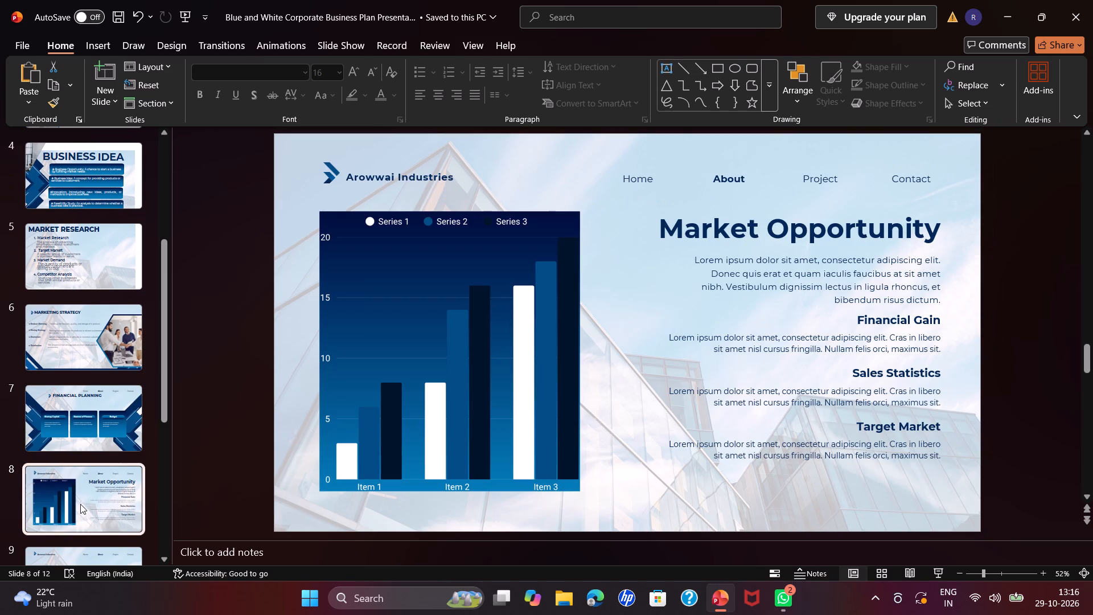
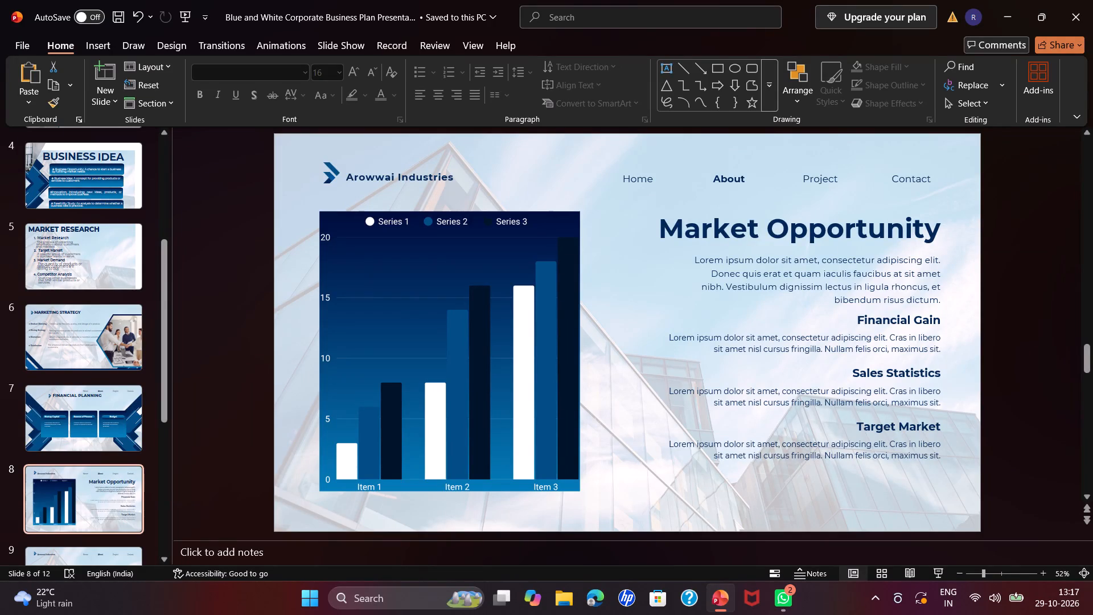
Replace the Market Opportunity title on slide 8 with the copied text "PRODUCTION PLANNING".
{"action": "left_click_drag", "start_coordinate": [659, 230], "coordinate": [942, 219]}
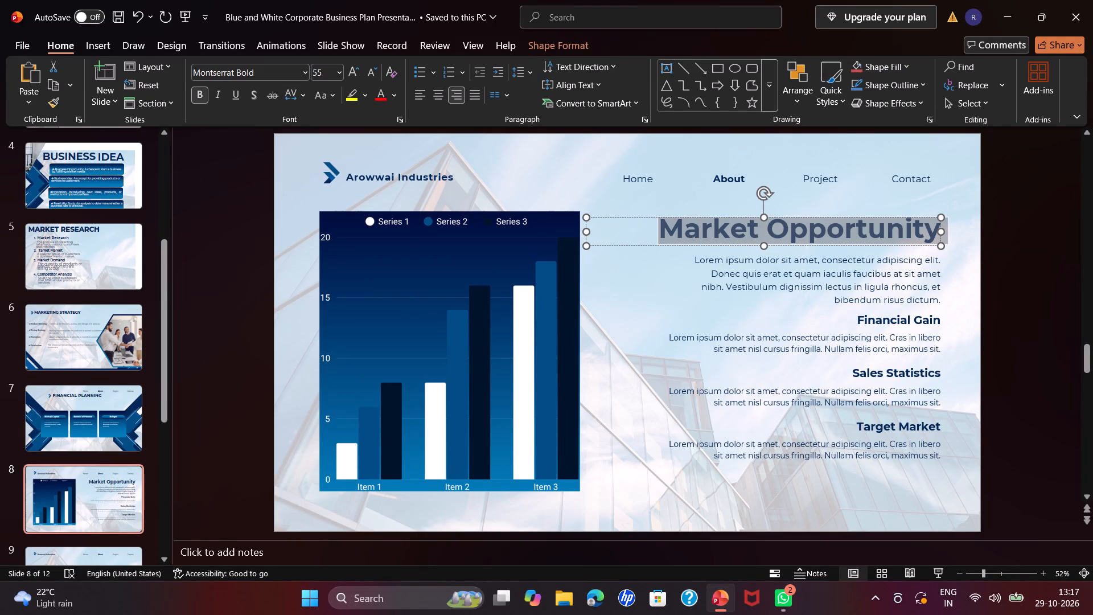
{"action": "left_click_drag", "start_coordinate": [942, 219], "coordinate": [956, 219]}
{"action": "key", "text": "BackSpace"}
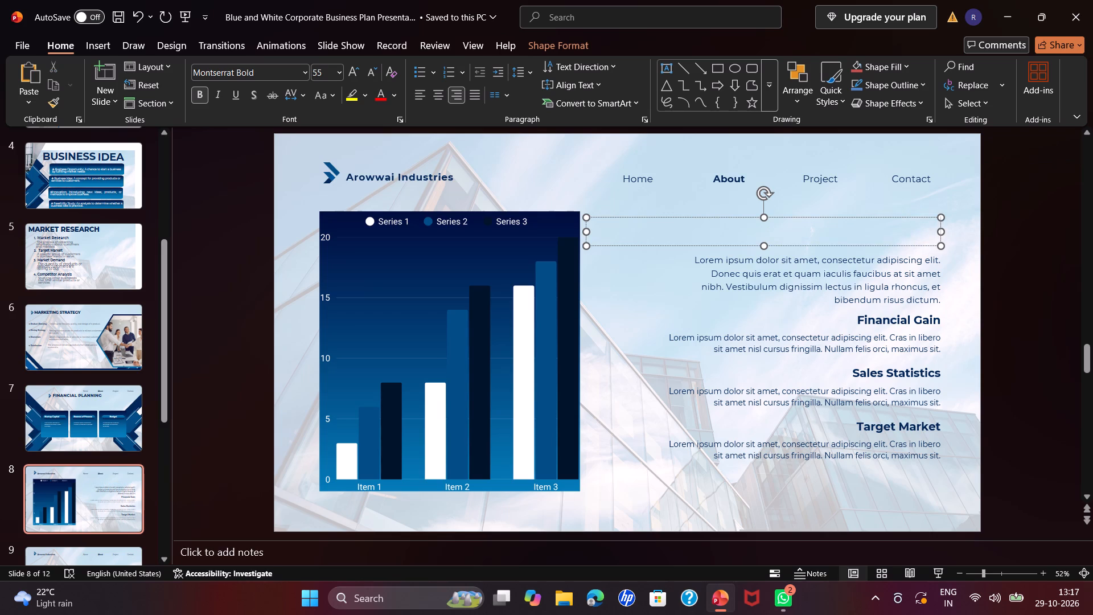
{"action": "key", "text": "ctrl+v"}
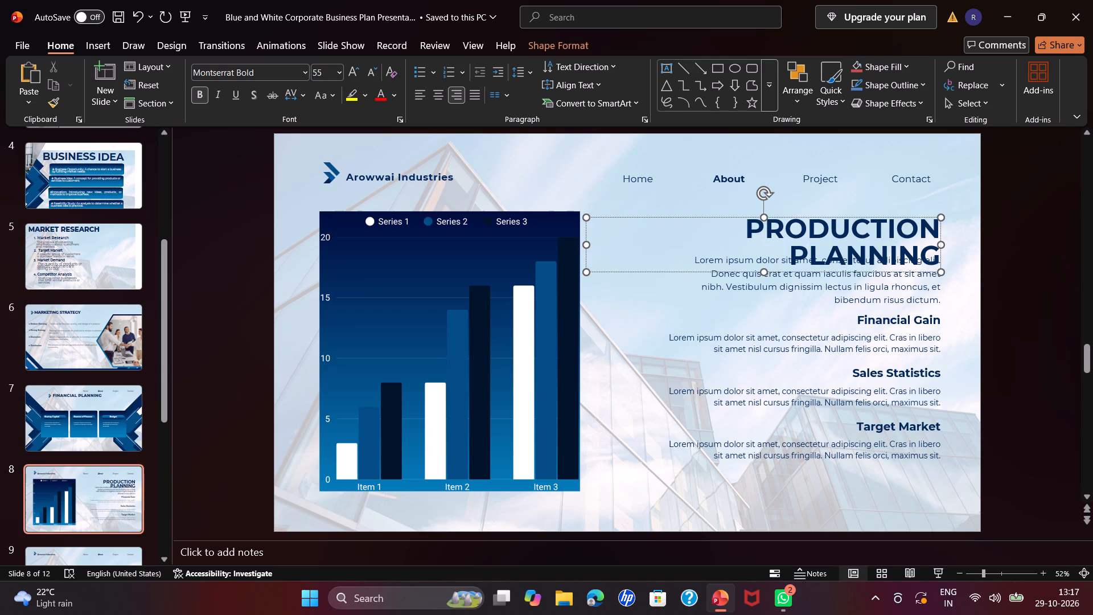
Move the PRODUCTION PLANNING title up and left, and widen its text box so the title fits on one line.
{"action": "left_click_drag", "start_coordinate": [707, 215], "coordinate": [728, 219]}
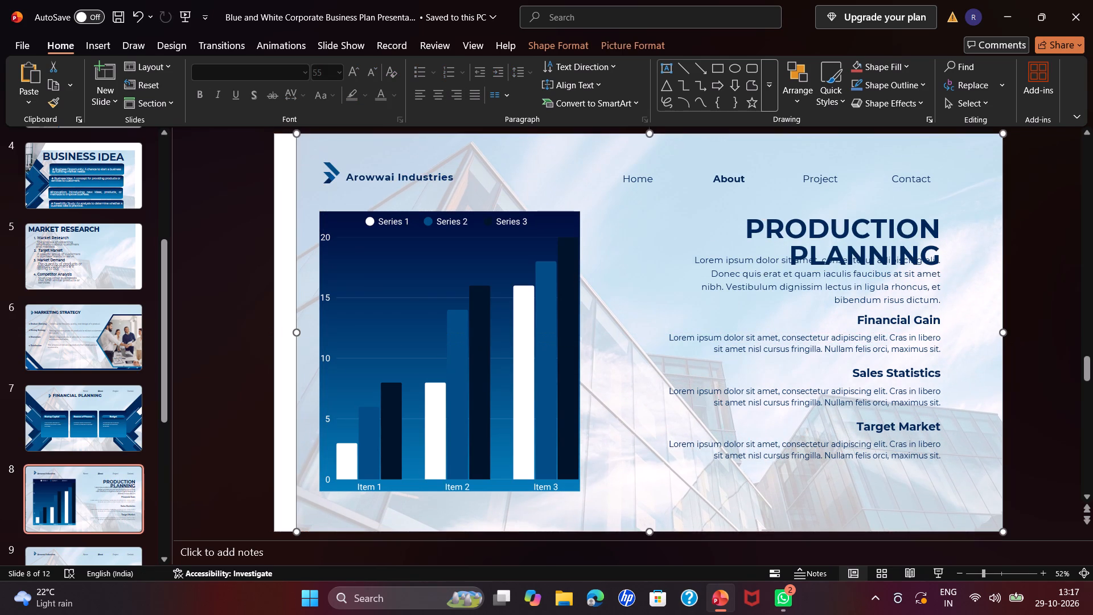
{"action": "left_click", "coordinate": [776, 232]}
{"action": "left_click_drag", "start_coordinate": [702, 226], "coordinate": [718, 225]}
{"action": "left_click", "coordinate": [787, 229]}
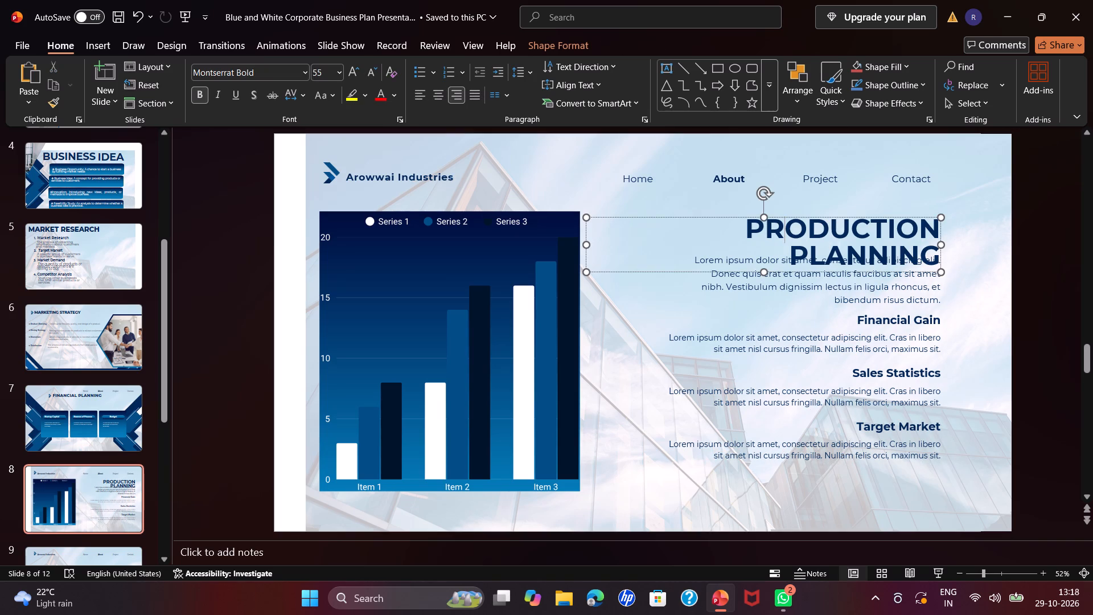
{"action": "left_click_drag", "start_coordinate": [741, 216], "coordinate": [656, 200]}
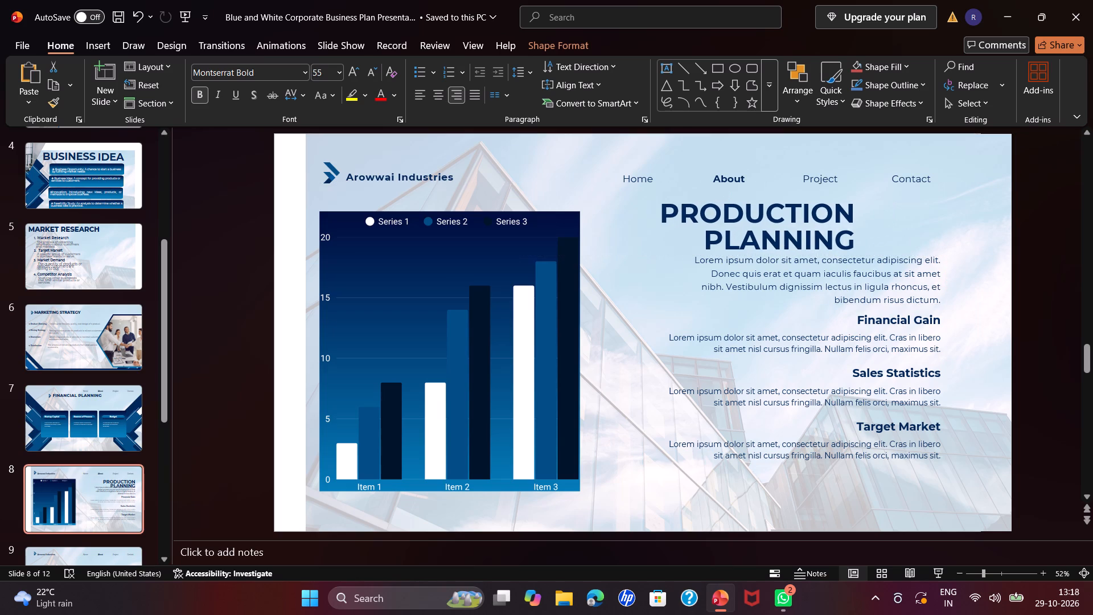
{"action": "left_click_drag", "start_coordinate": [656, 200], "coordinate": [598, 198]}
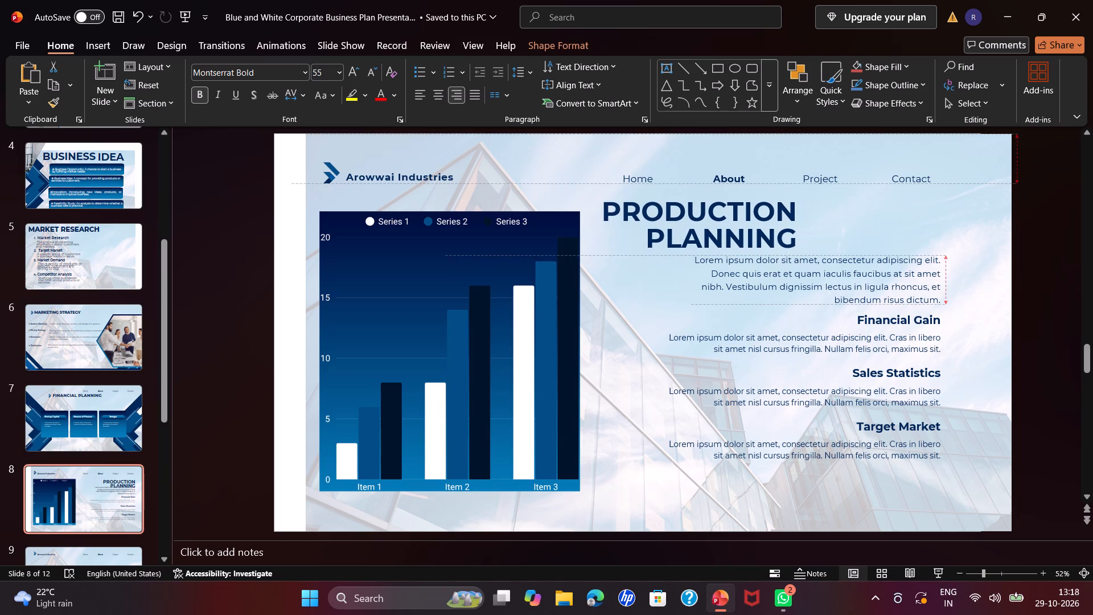
{"action": "left_click_drag", "start_coordinate": [598, 198], "coordinate": [598, 199]}
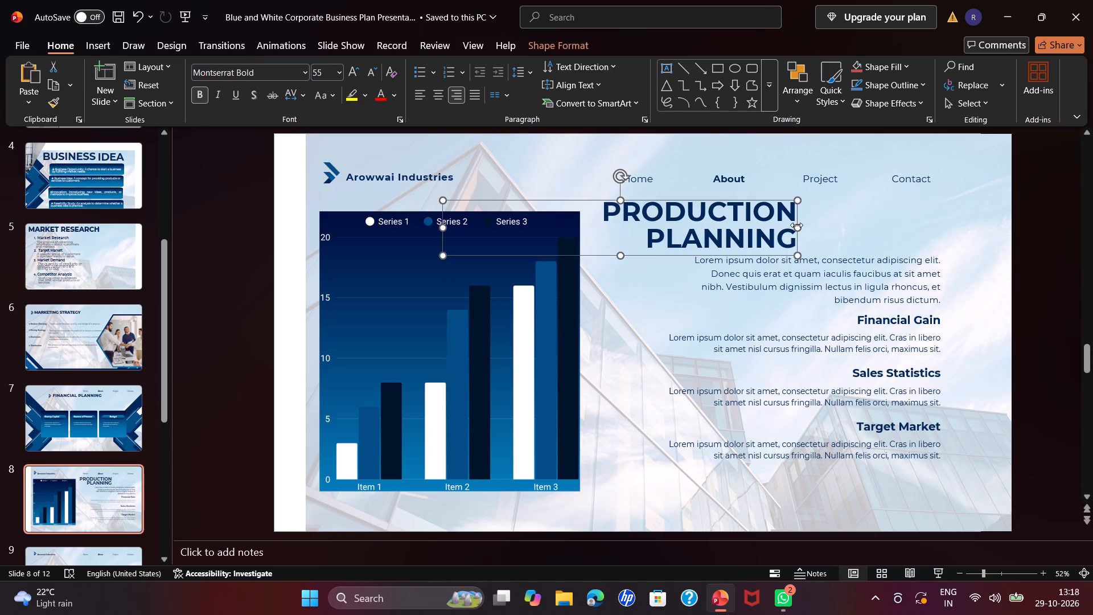
{"action": "left_click_drag", "start_coordinate": [798, 226], "coordinate": [908, 220]}
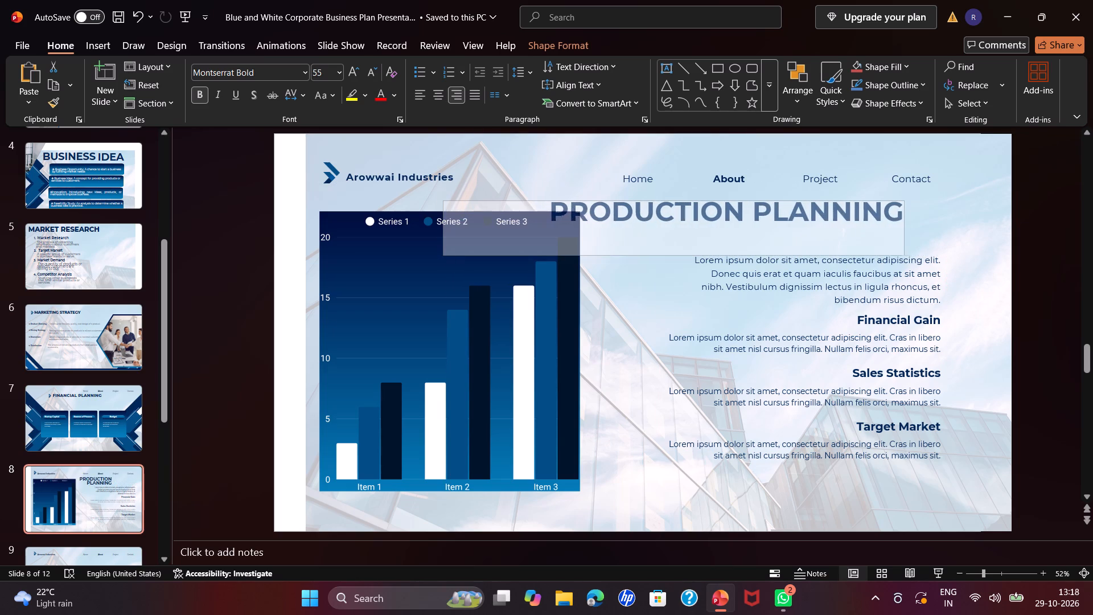
{"action": "left_click_drag", "start_coordinate": [908, 220], "coordinate": [959, 219]}
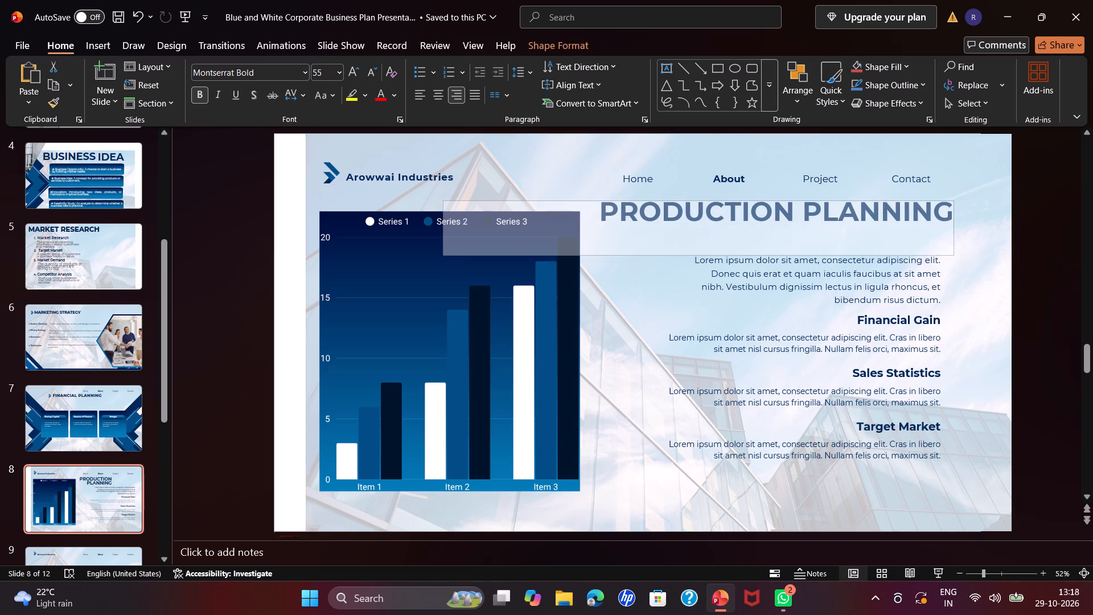
{"action": "left_click_drag", "start_coordinate": [959, 219], "coordinate": [963, 219]}
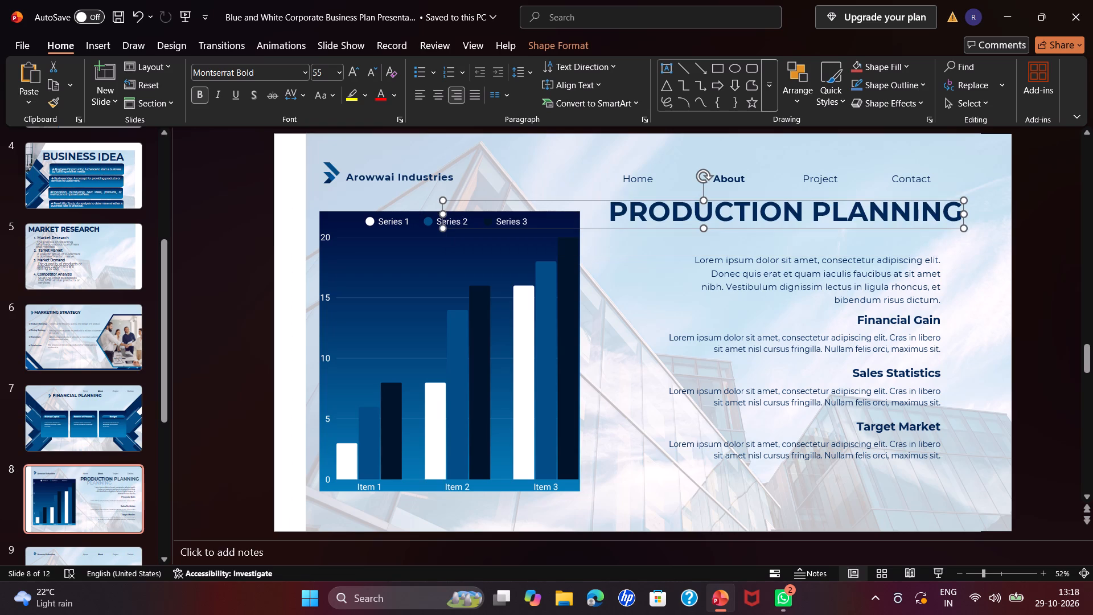
Stretch the building background picture leftward to cover the blank strip along the slide's left edge.
{"action": "left_click", "coordinate": [597, 405]}
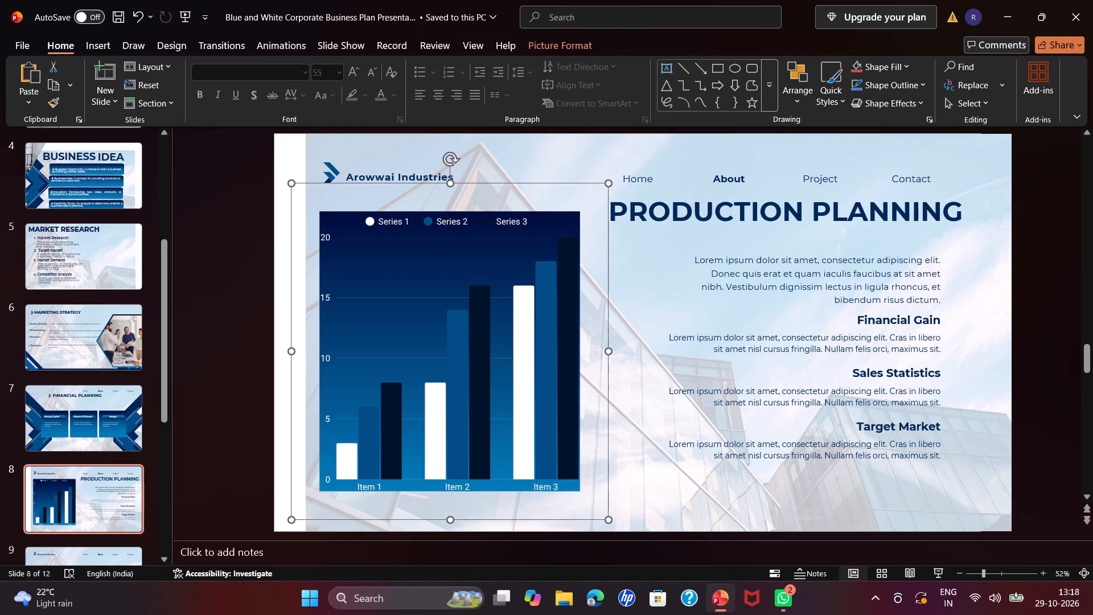
{"action": "left_click", "coordinate": [629, 384]}
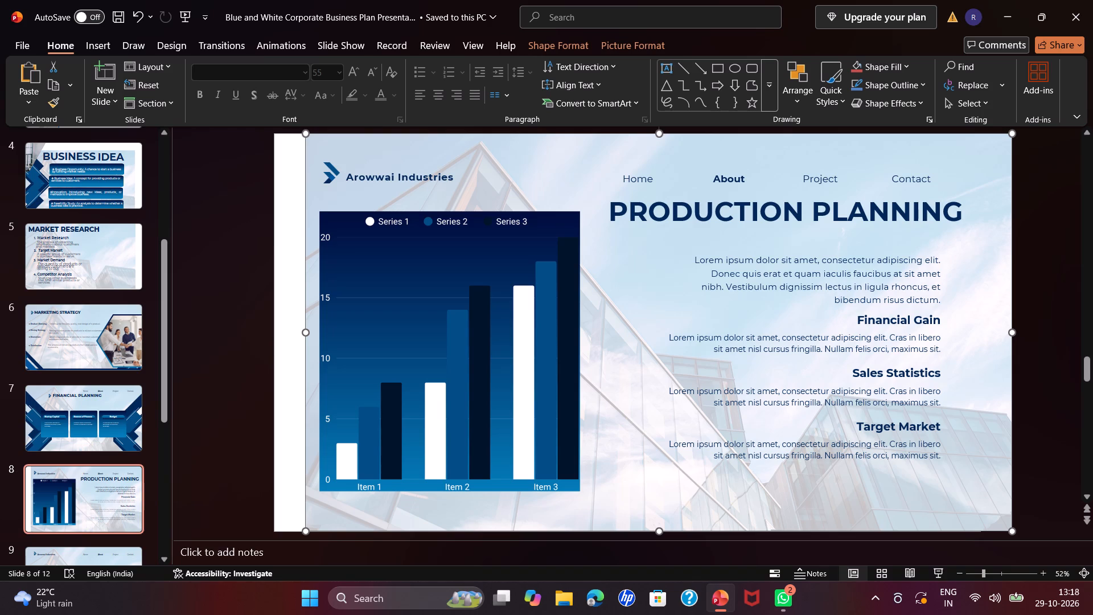
{"action": "left_click_drag", "start_coordinate": [305, 335], "coordinate": [302, 339]}
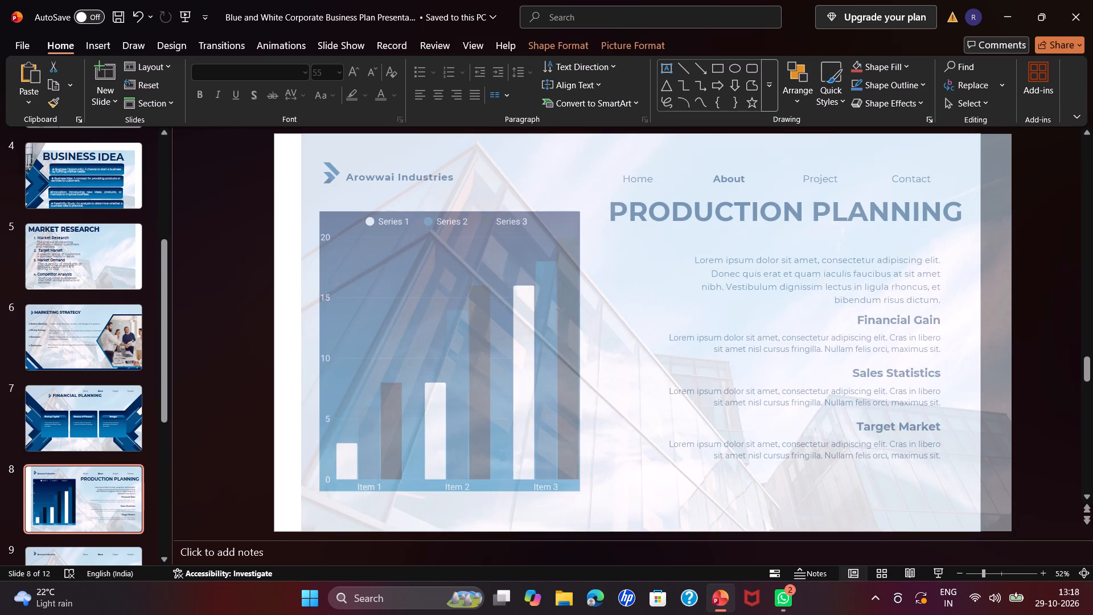
{"action": "left_click_drag", "start_coordinate": [302, 339], "coordinate": [278, 351]}
{"action": "left_click", "coordinate": [225, 383]}
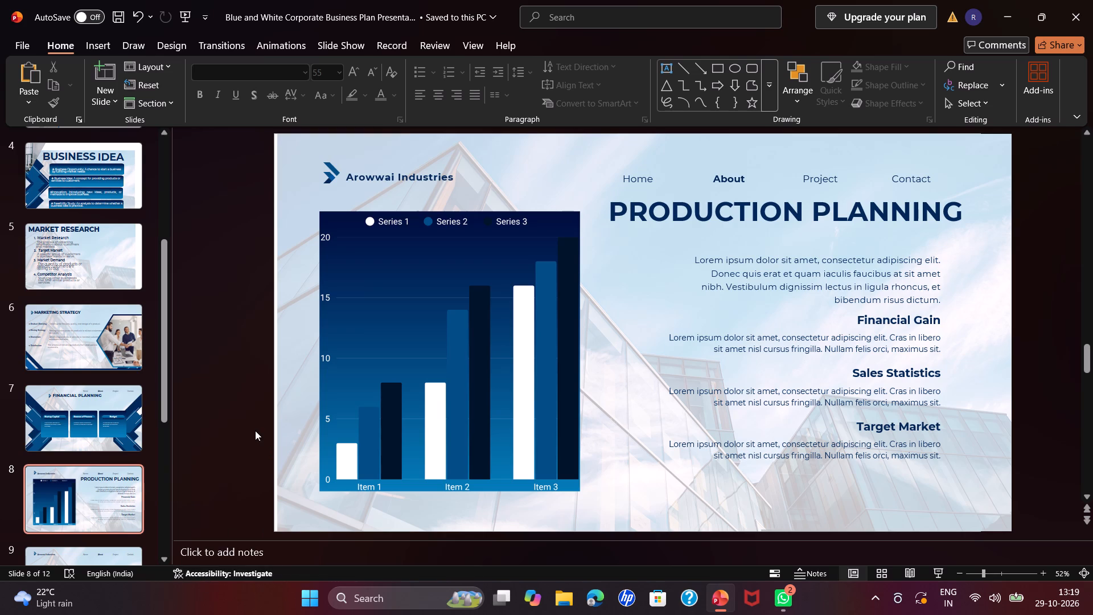
Look over the remaining slides through slide 12, and return to slide 8, Production Planning.
{"action": "scroll", "coordinate": [252, 430], "scroll_direction": "down", "scroll_amount": 2}
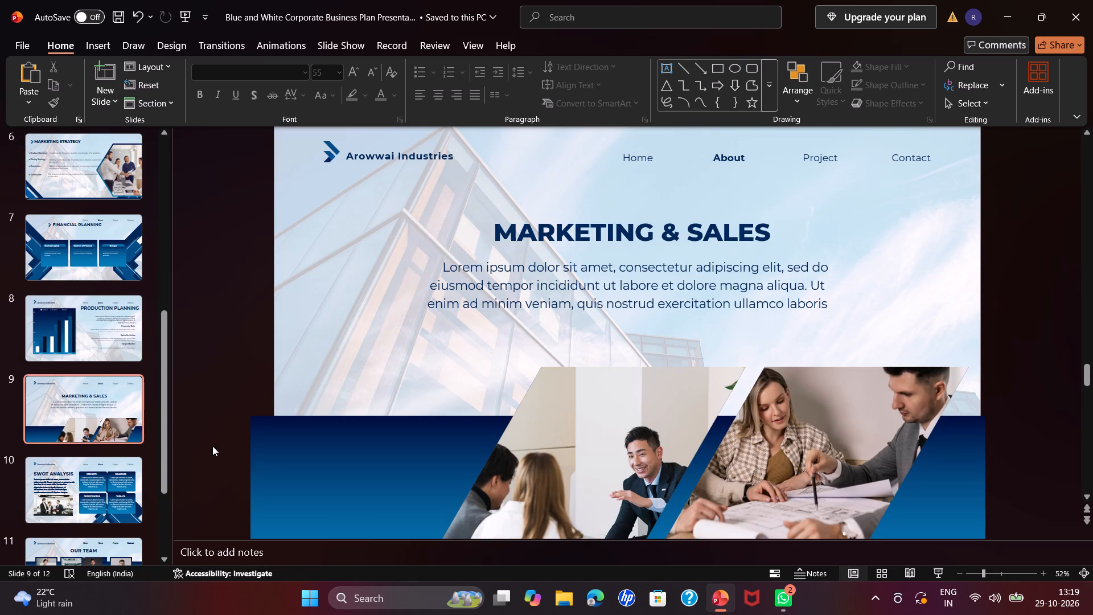
{"action": "scroll", "coordinate": [139, 489], "scroll_direction": "down", "scroll_amount": 3}
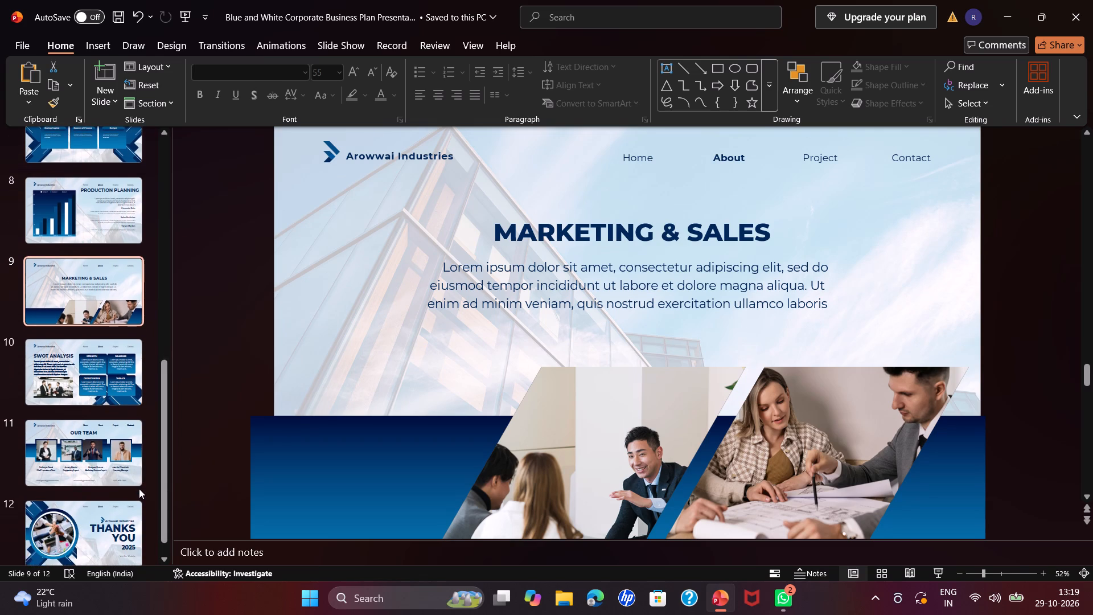
{"action": "scroll", "coordinate": [139, 489], "scroll_direction": "up", "scroll_amount": 4}
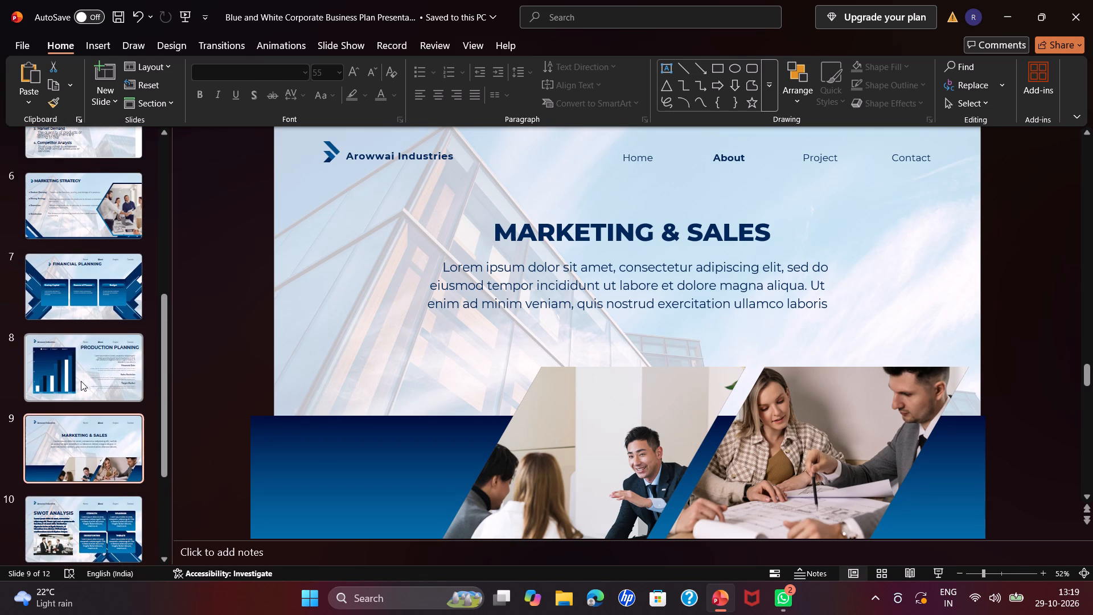
{"action": "left_click", "coordinate": [81, 381]}
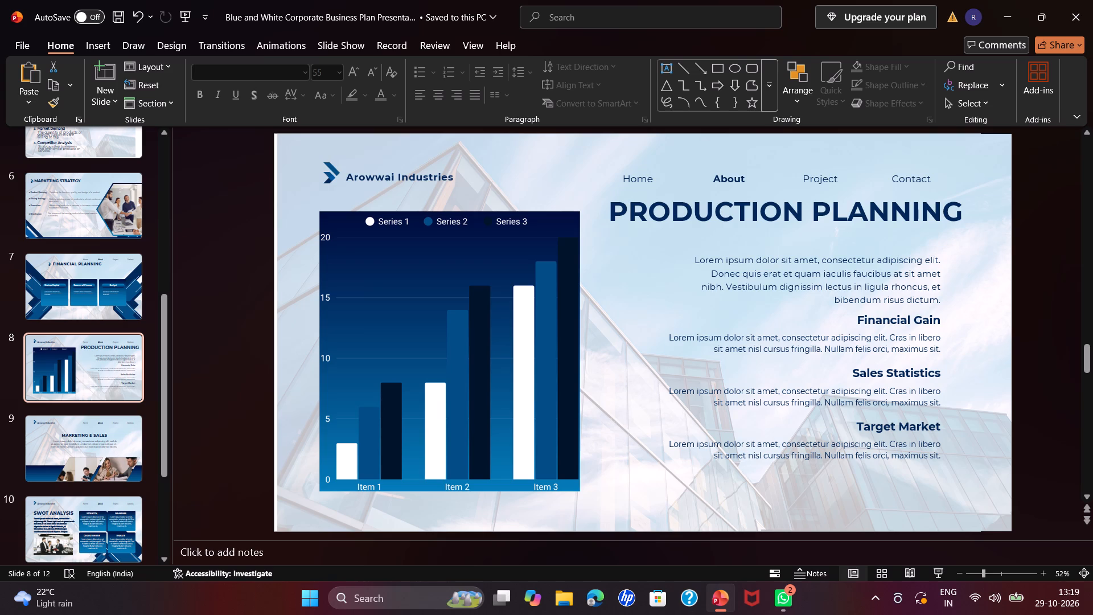
Move the chevron logo from beside Arowwai Industries to just before the PRODUCTION PLANNING title.
{"action": "left_click", "coordinate": [332, 178]}
{"action": "left_click", "coordinate": [331, 178]}
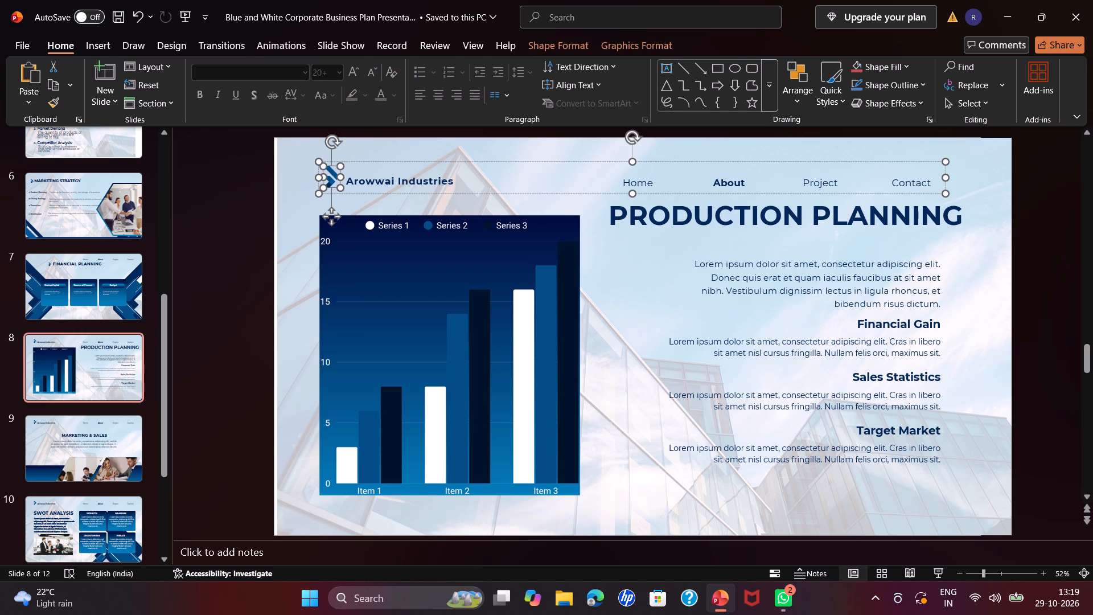
{"action": "left_click_drag", "start_coordinate": [331, 212], "coordinate": [582, 251]}
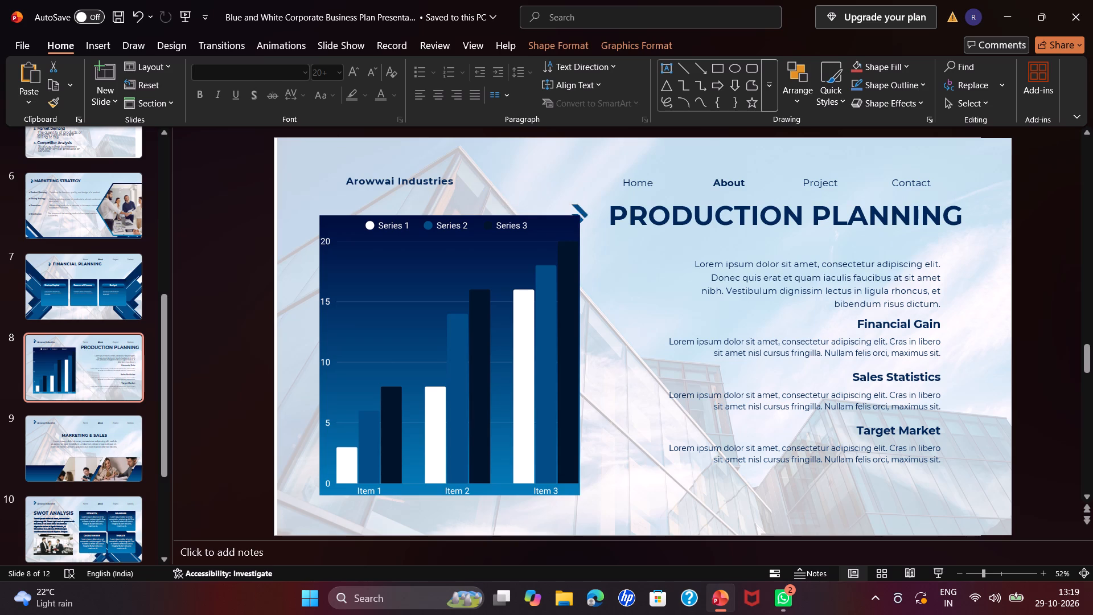
{"action": "left_click_drag", "start_coordinate": [582, 251], "coordinate": [601, 253]}
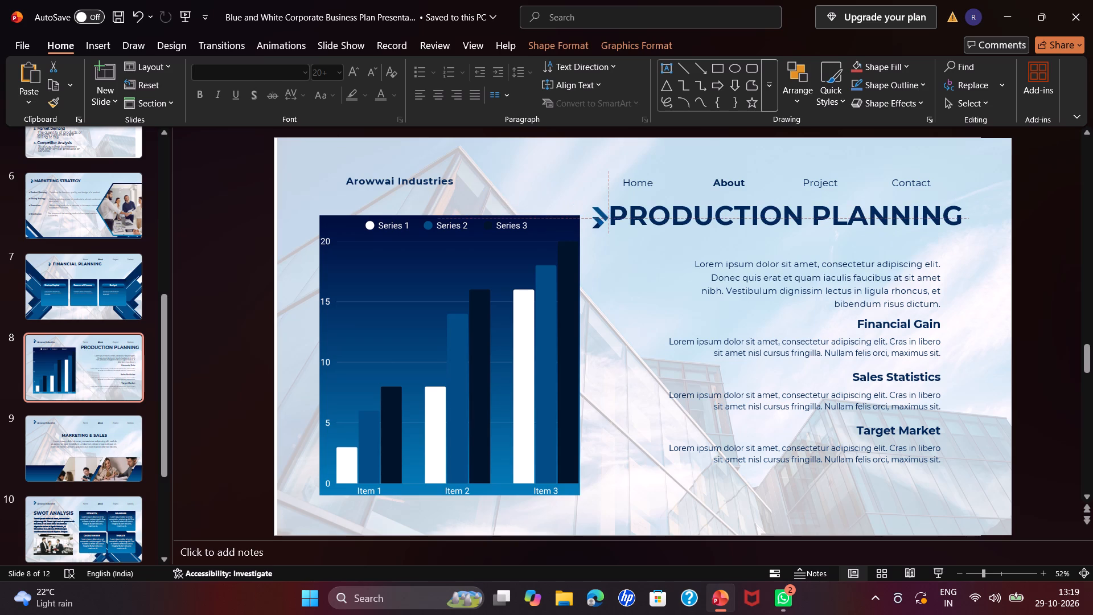
{"action": "left_click_drag", "start_coordinate": [601, 253], "coordinate": [601, 253]}
{"action": "left_click", "coordinate": [652, 302]}
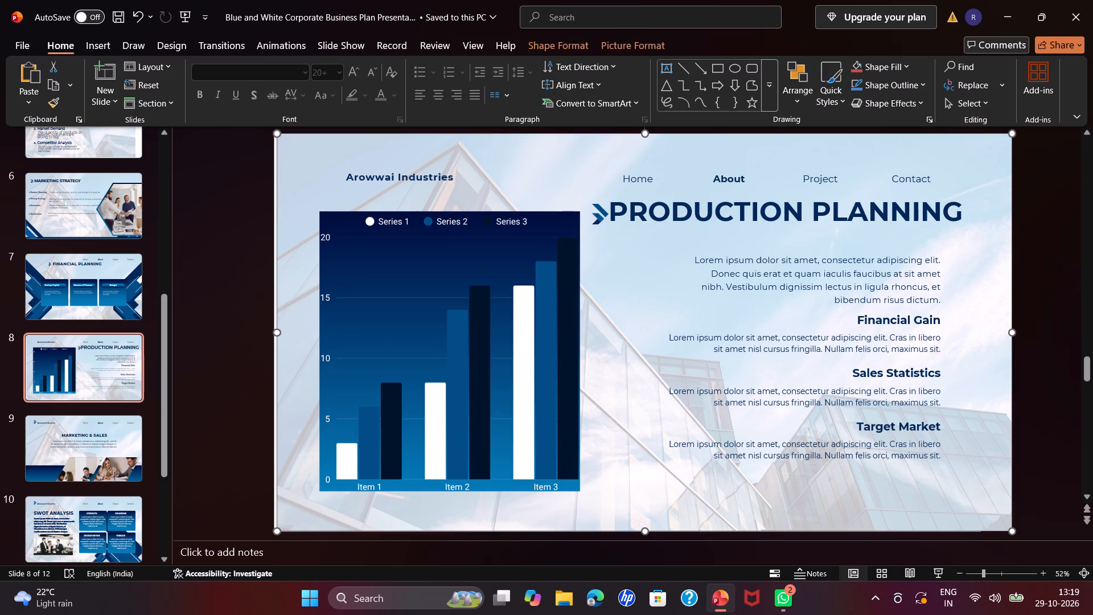
Shift the bar chart picture slightly left so that its frame clears the chevron before the title.
{"action": "left_click", "coordinate": [599, 221]}
{"action": "left_click", "coordinate": [599, 220]}
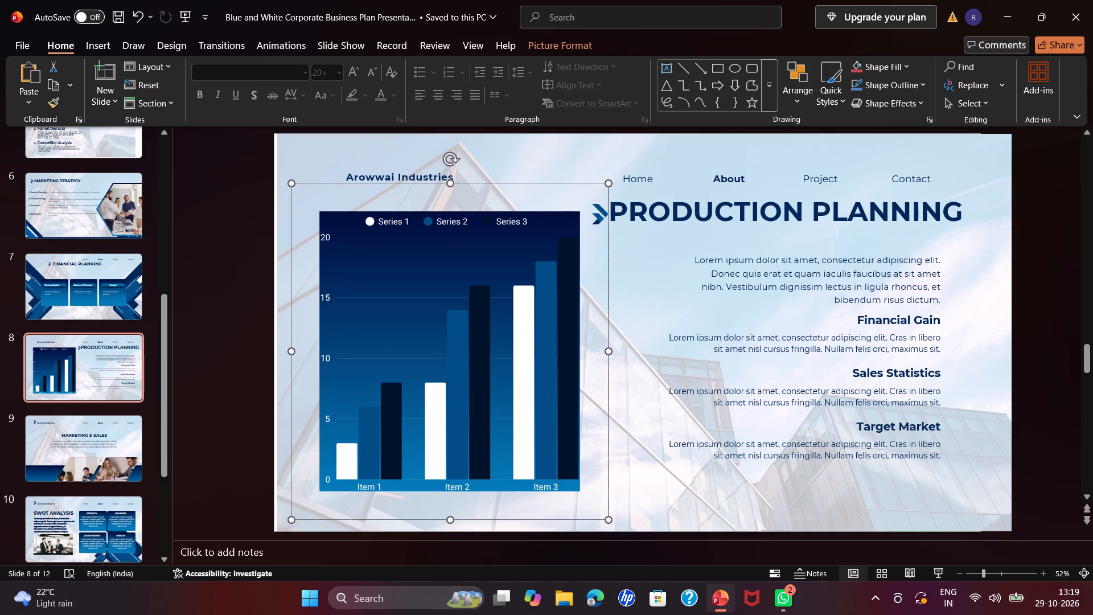
{"action": "left_click", "coordinate": [599, 214]}
{"action": "left_click", "coordinate": [599, 213]}
{"action": "left_click", "coordinate": [640, 243]}
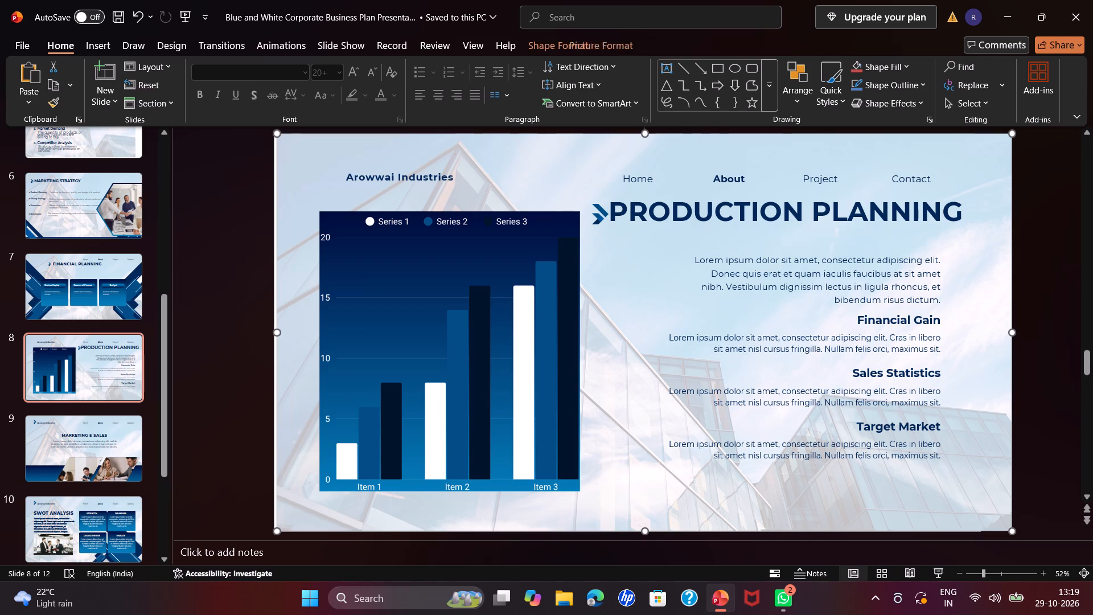
{"action": "left_click", "coordinate": [602, 210]}
{"action": "left_click", "coordinate": [593, 218]}
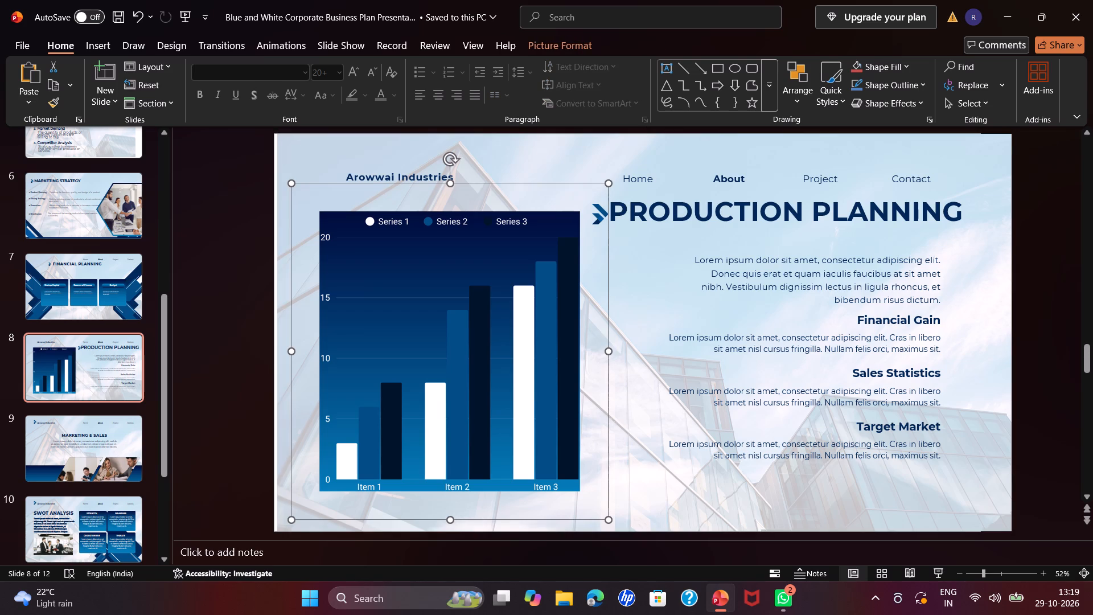
{"action": "left_click_drag", "start_coordinate": [611, 278], "coordinate": [620, 276]}
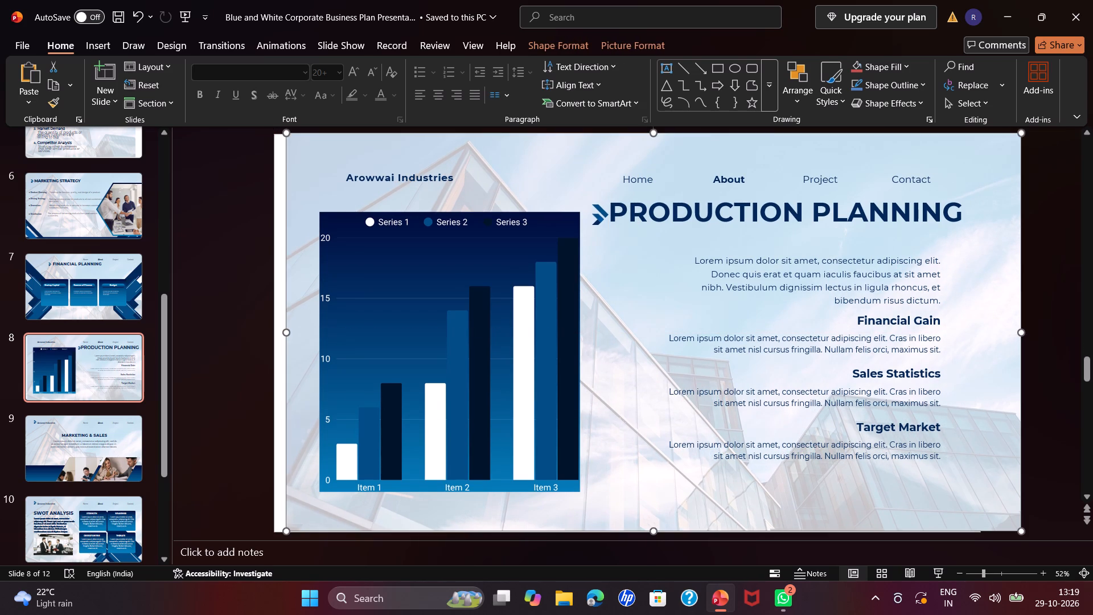
{"action": "left_click_drag", "start_coordinate": [585, 284], "coordinate": [570, 286]}
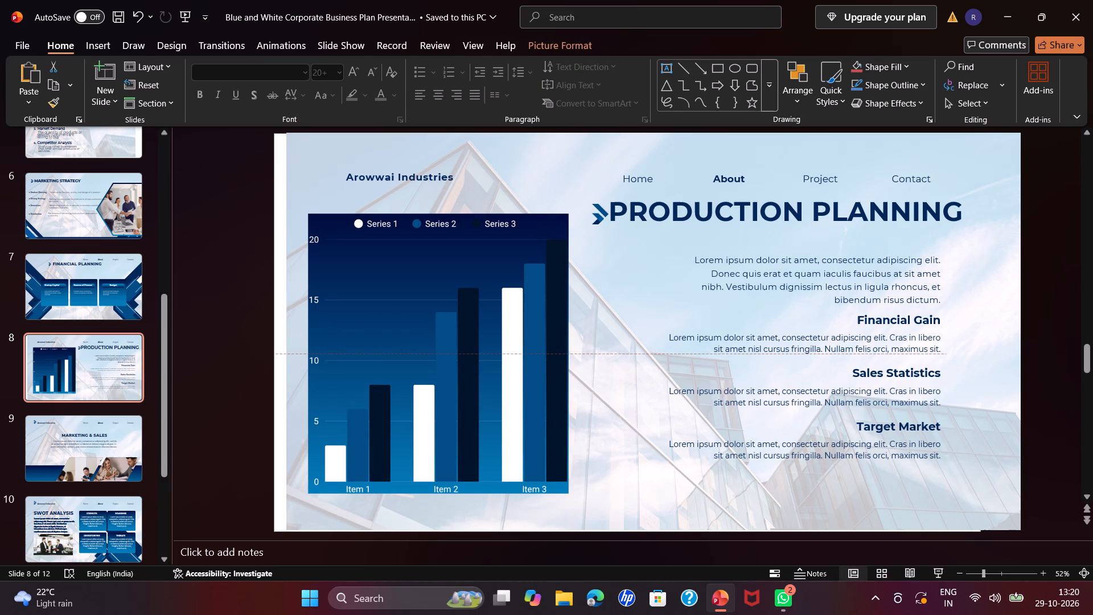
{"action": "left_click_drag", "start_coordinate": [570, 286], "coordinate": [566, 283]}
{"action": "left_click", "coordinate": [613, 292]}
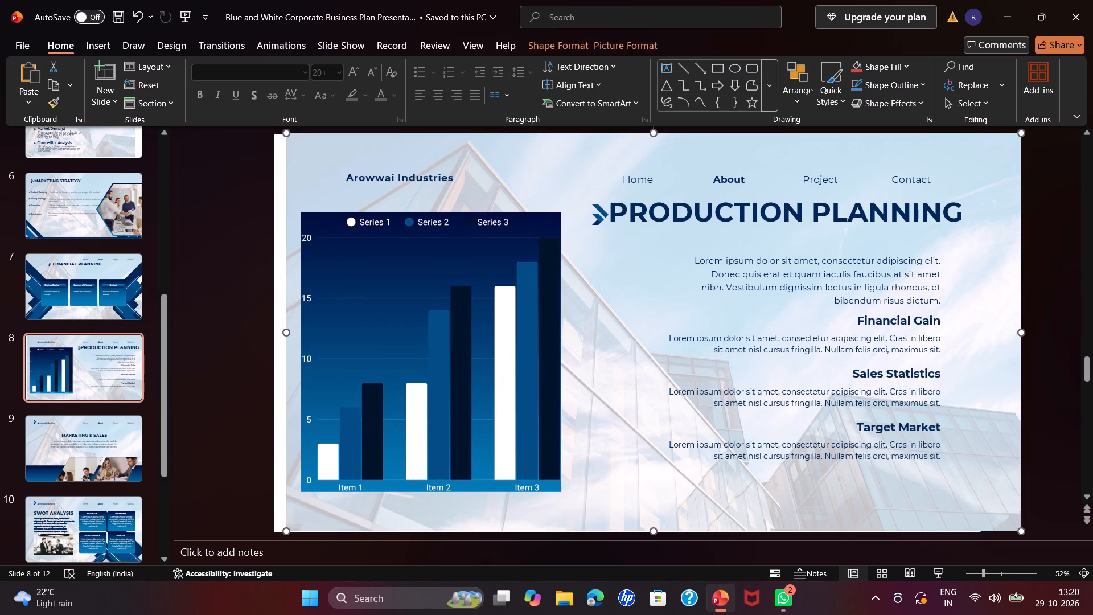
Place a copy of the title's chevron just after the end of PRODUCTION PLANNING.
{"action": "left_click", "coordinate": [600, 222]}
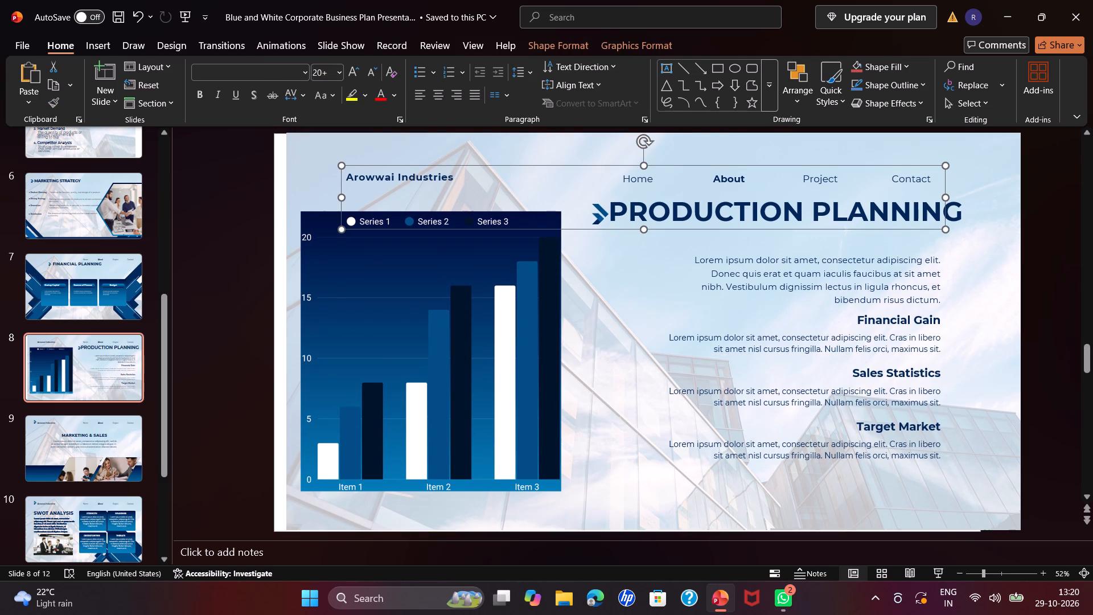
{"action": "left_click", "coordinate": [600, 214]}
{"action": "left_click", "coordinate": [600, 214]}
{"action": "left_click", "coordinate": [599, 206]}
{"action": "triple_click", "coordinate": [599, 206]}
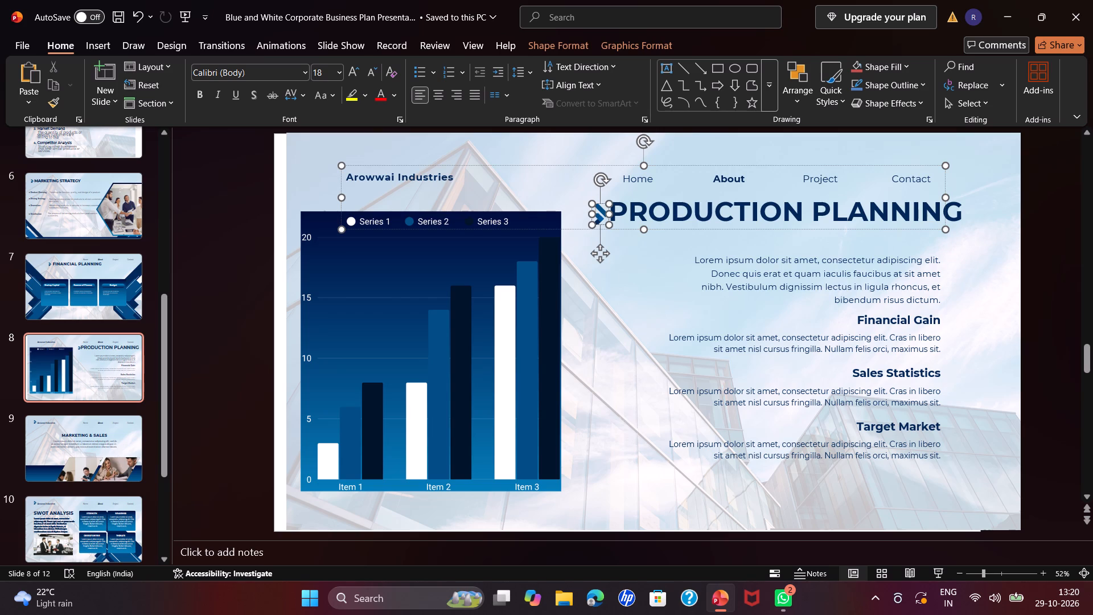
{"action": "left_click_drag", "start_coordinate": [601, 224], "coordinate": [968, 225]}
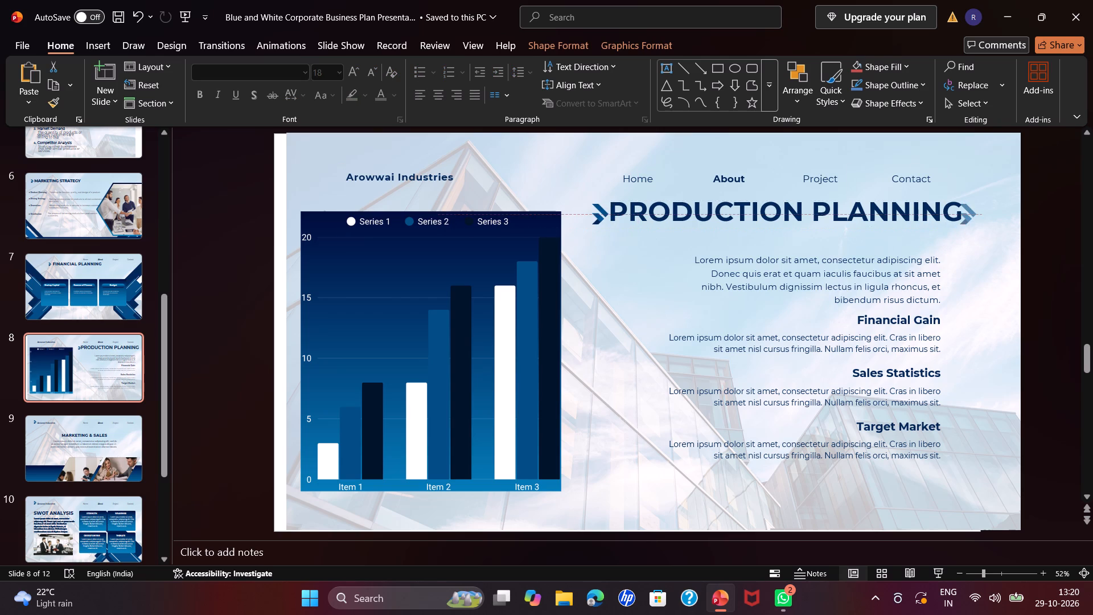
{"action": "left_click_drag", "start_coordinate": [968, 225], "coordinate": [969, 225]}
{"action": "left_click_drag", "start_coordinate": [969, 225], "coordinate": [975, 227]}
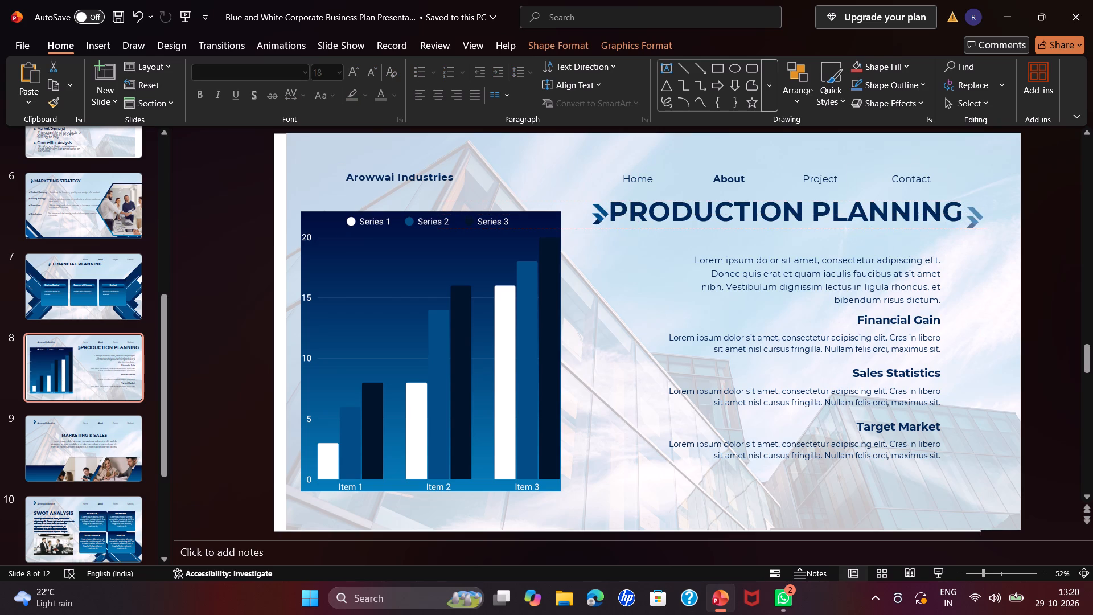
{"action": "left_click_drag", "start_coordinate": [975, 227], "coordinate": [974, 222]}
{"action": "left_click", "coordinate": [1000, 241]}
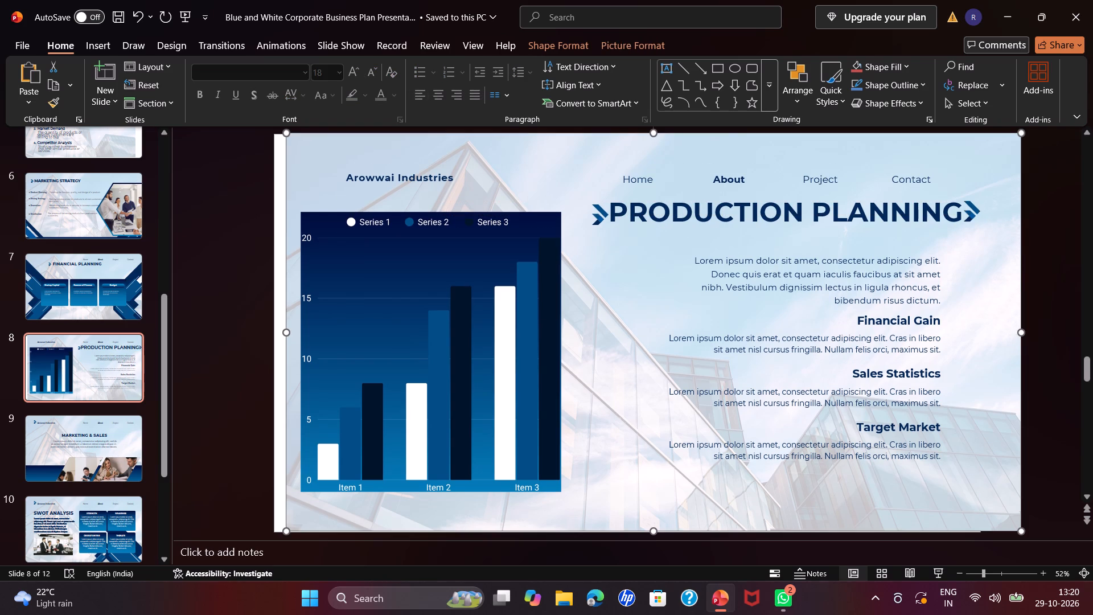
Nudge the chevron before the PRODUCTION PLANNING title slightly and rotate it about 180 degrees so it points away from the title.
{"action": "left_click", "coordinate": [599, 216]}
{"action": "left_click", "coordinate": [599, 216]}
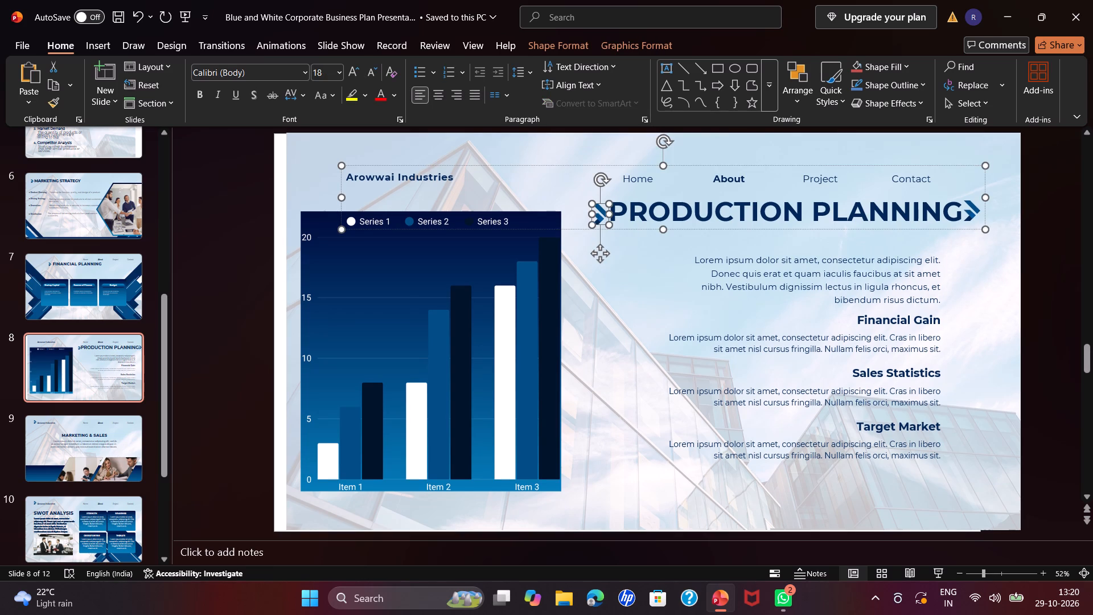
{"action": "left_click_drag", "start_coordinate": [598, 257], "coordinate": [603, 259]}
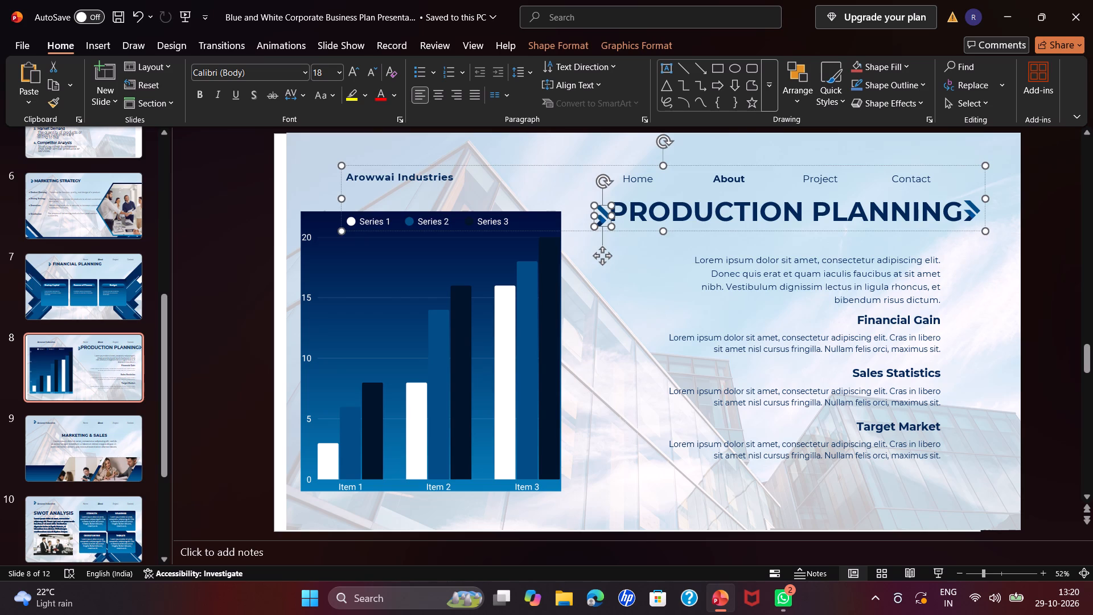
{"action": "left_click_drag", "start_coordinate": [605, 181], "coordinate": [597, 182]}
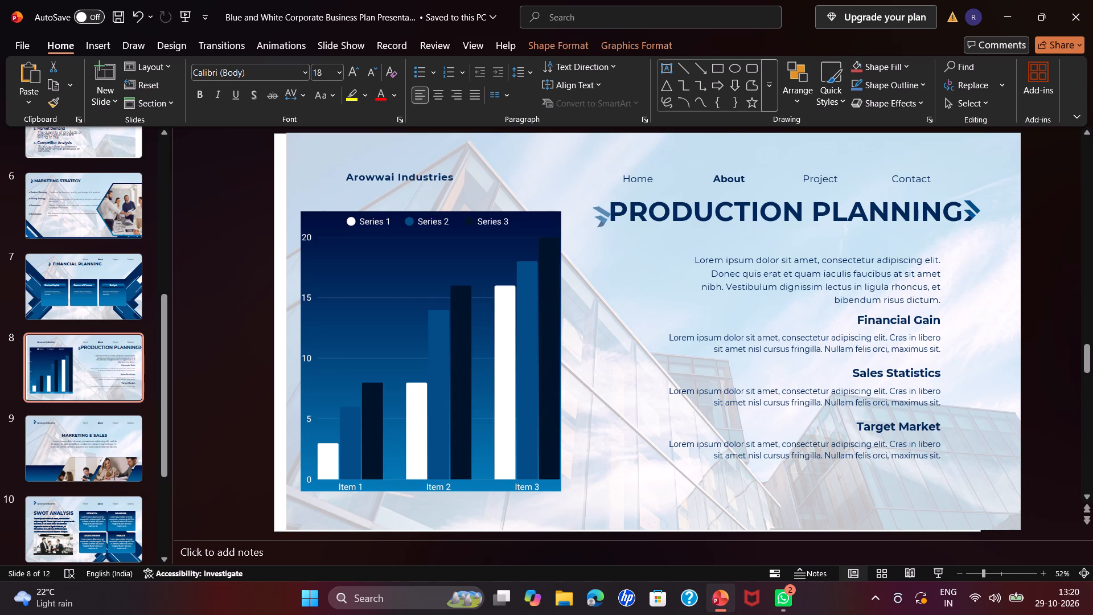
{"action": "left_click_drag", "start_coordinate": [597, 182], "coordinate": [639, 208]}
{"action": "left_click_drag", "start_coordinate": [639, 208], "coordinate": [609, 267]}
{"action": "left_click_drag", "start_coordinate": [609, 267], "coordinate": [603, 269]}
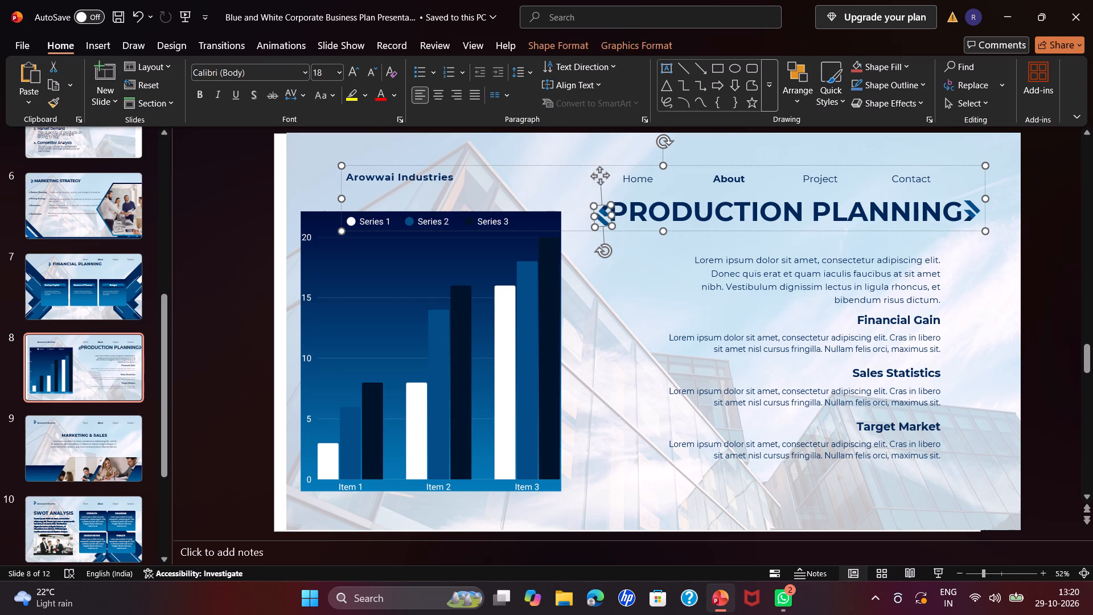
{"action": "left_click", "coordinate": [601, 169]}
Nudge the chevron before the PRODUCTION PLANNING title slightly left so that it clears the first letter.
{"action": "left_click_drag", "start_coordinate": [601, 169], "coordinate": [600, 163]}
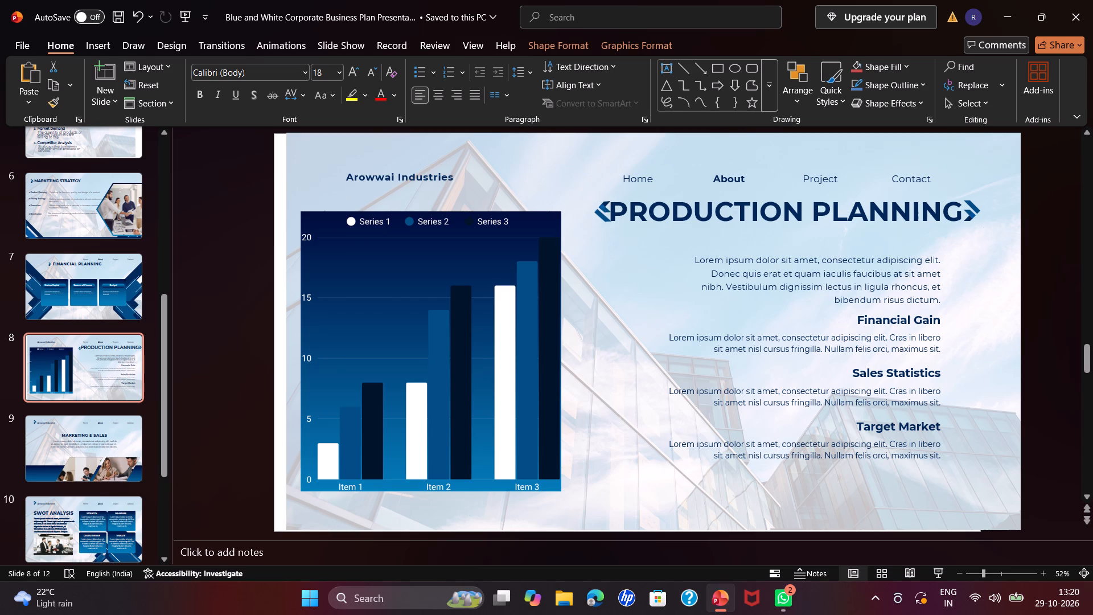
{"action": "left_click_drag", "start_coordinate": [600, 163], "coordinate": [596, 167]}
{"action": "left_click_drag", "start_coordinate": [596, 167], "coordinate": [596, 168]}
{"action": "left_click", "coordinate": [622, 265]}
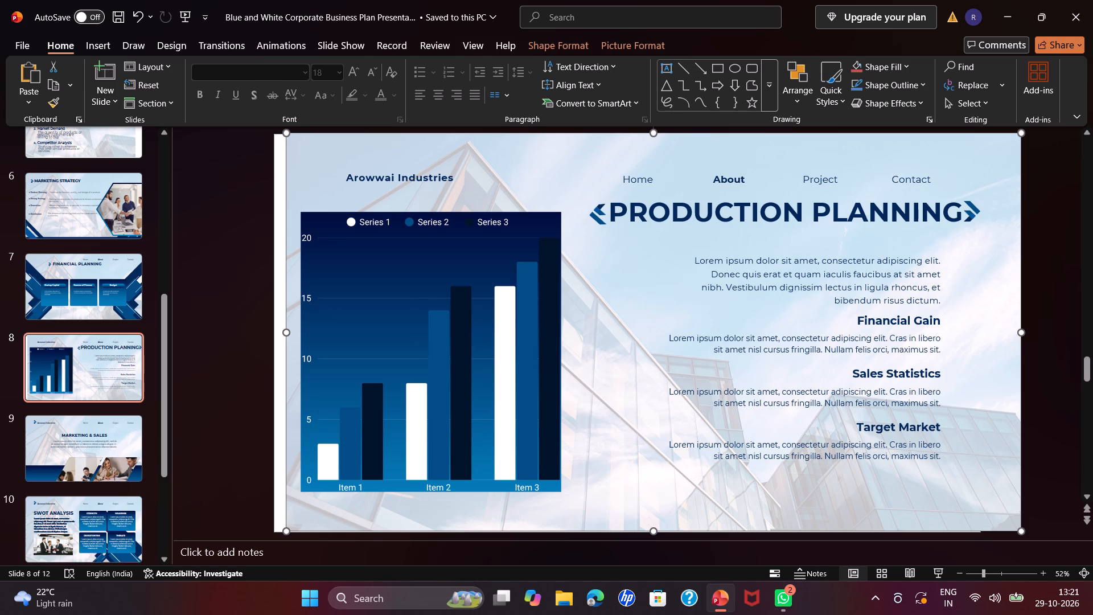
Clear the Financial Gain heading text on the Production Planning slide.
{"action": "left_click_drag", "start_coordinate": [938, 323], "coordinate": [867, 335]}
{"action": "key", "text": "BackSpace"}
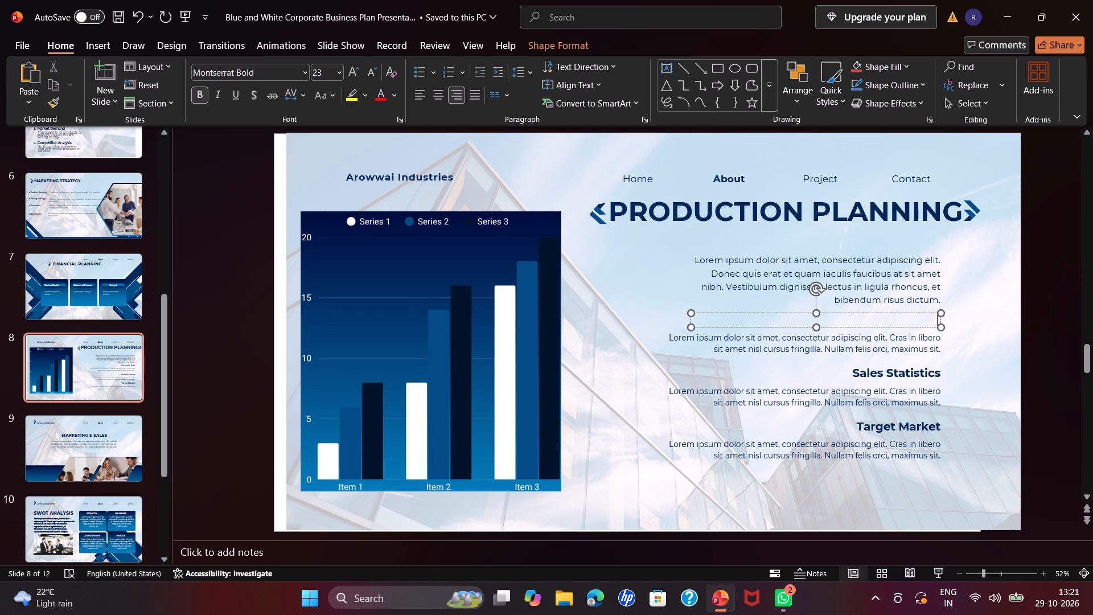
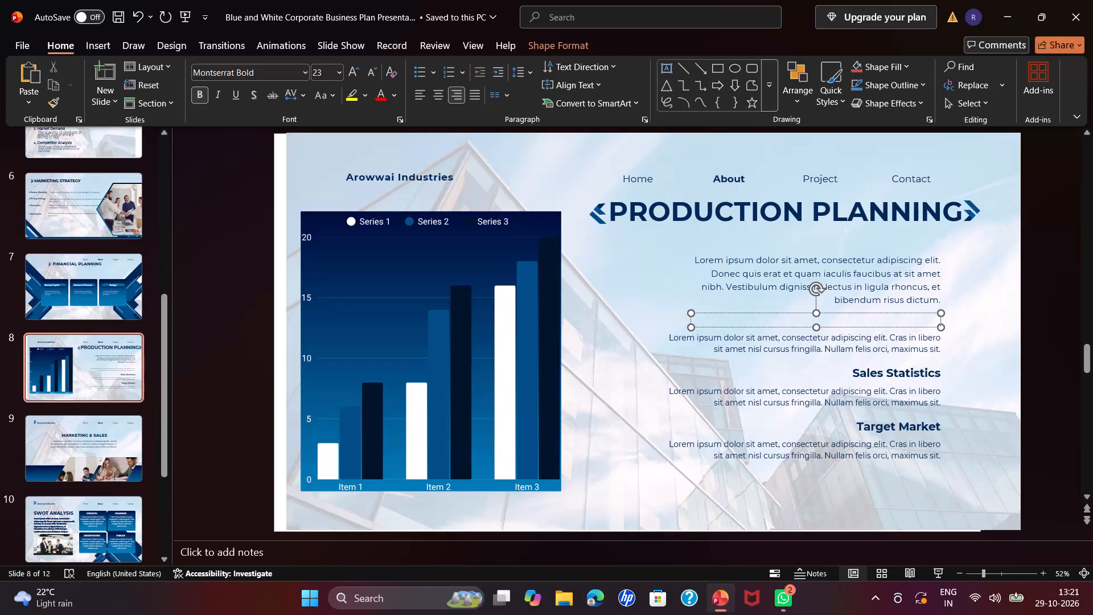
Fill the empty first subheading, above the Sales Statistics section, with the copied text PRODUCTION PLANNING.
{"action": "key", "text": "ctrl+v"}
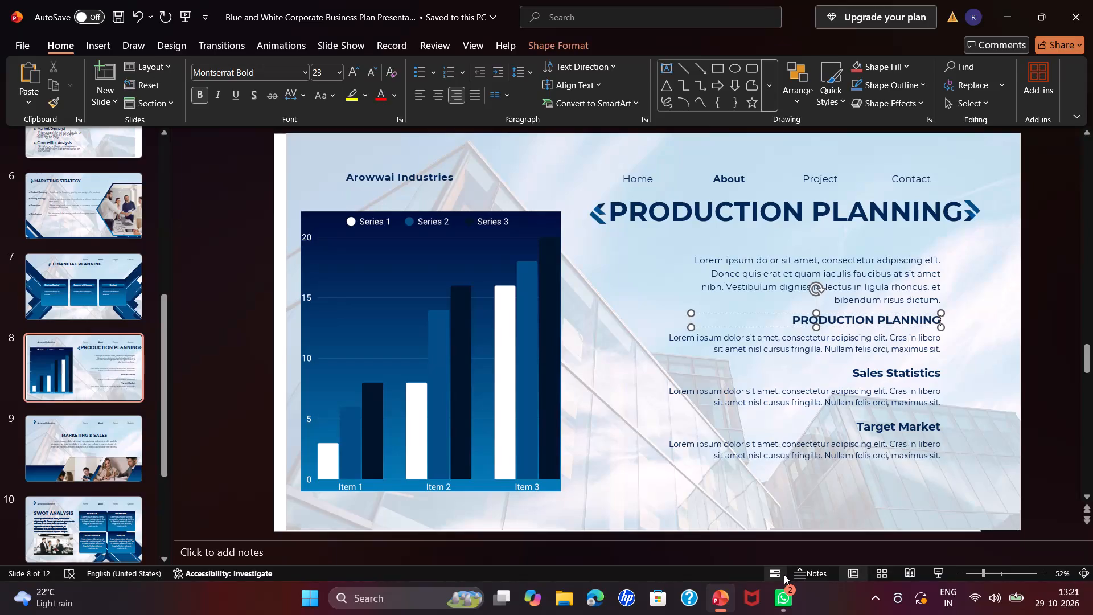
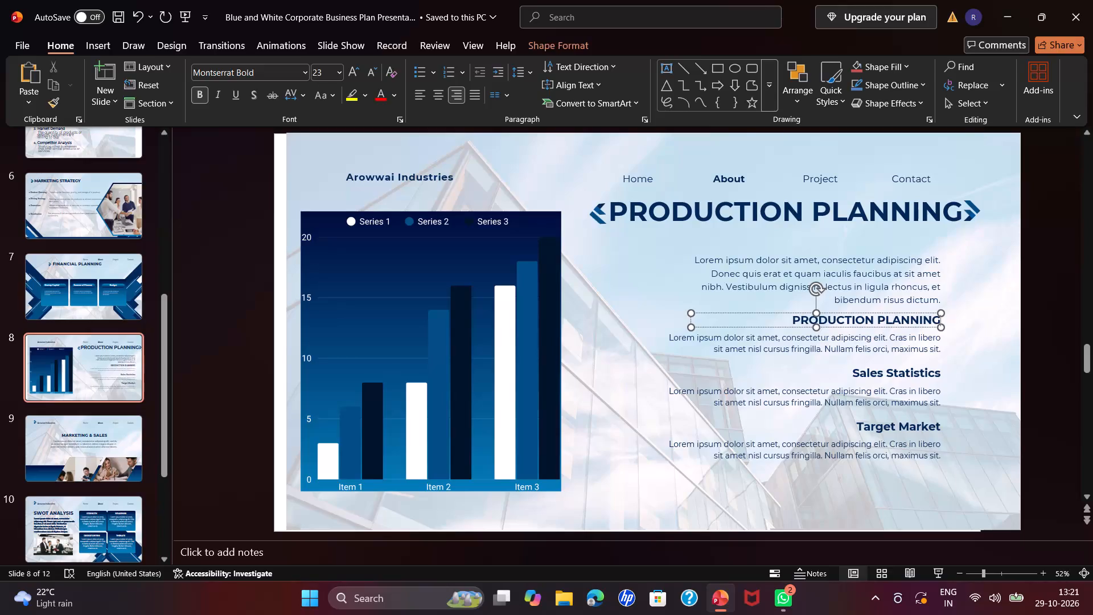
Replace the first subheading, PRODUCTION PLANNING, below the intro paragraph with the copied text Raw Materials.
{"action": "left_click_drag", "start_coordinate": [935, 319], "coordinate": [928, 321]}
{"action": "left_click_drag", "start_coordinate": [928, 321], "coordinate": [816, 354]}
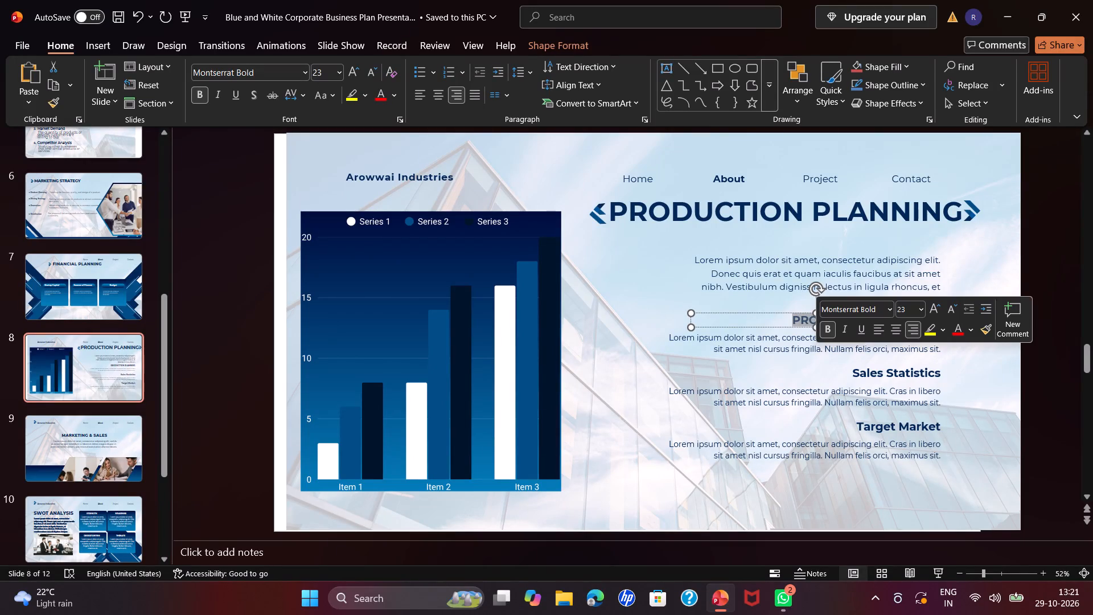
{"action": "key", "text": "BackSpace"}
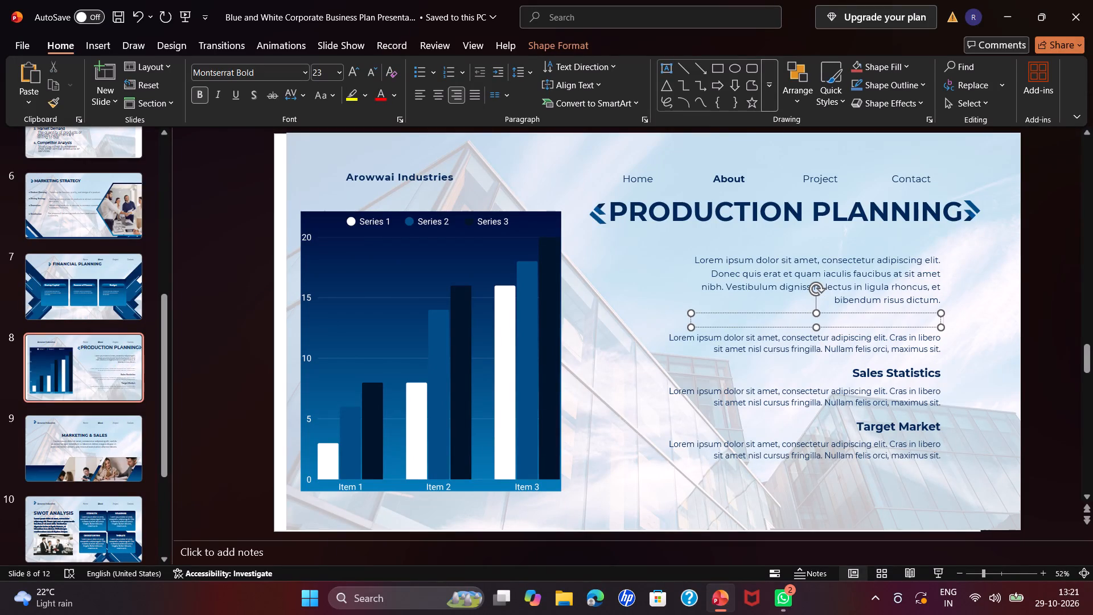
{"action": "key", "text": "ctrl+v"}
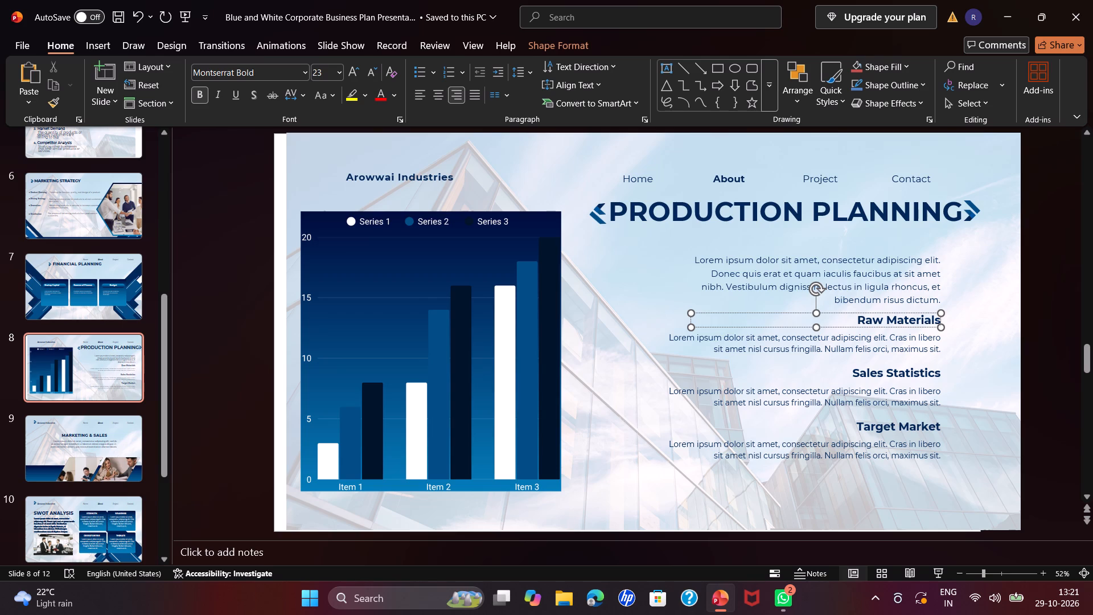
Slightly adjust the Raw Materials subheading's text box above its description paragraph.
{"action": "left_click_drag", "start_coordinate": [813, 329], "coordinate": [808, 325]}
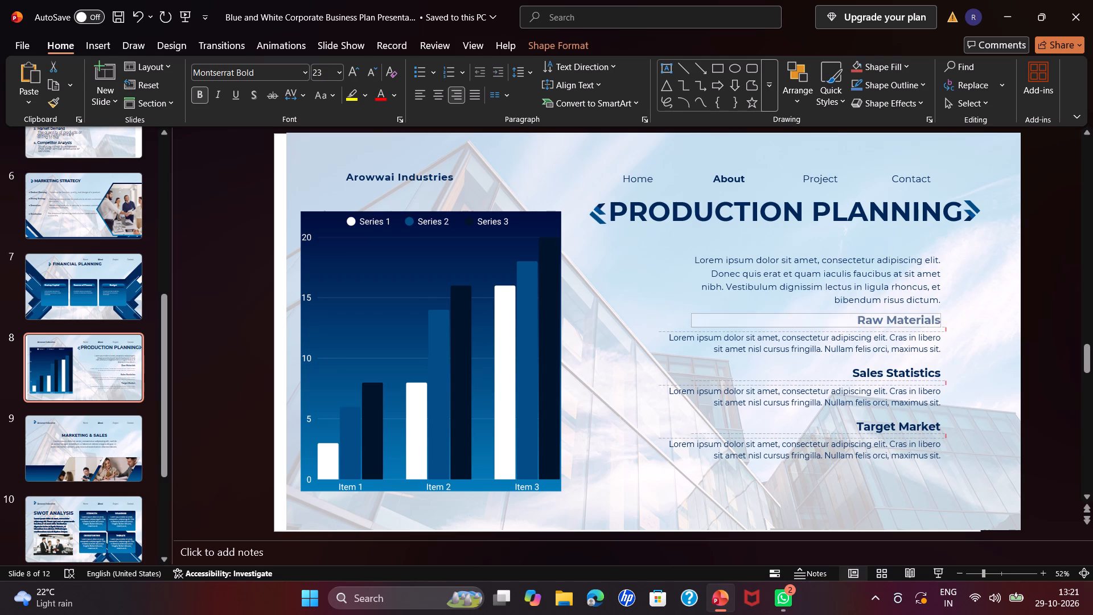
Move the Raw Materials heading up to just beneath the start of the PRODUCTION PLANNING title, above the introductory paragraph.
{"action": "left_click_drag", "start_coordinate": [808, 325], "coordinate": [805, 322]}
{"action": "left_click", "coordinate": [805, 317]}
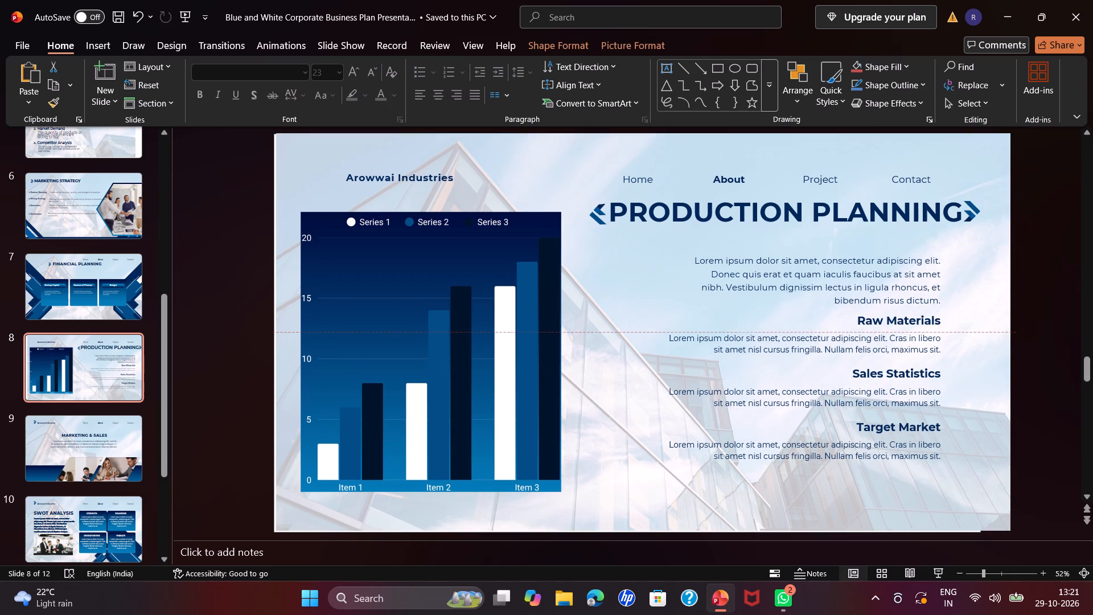
{"action": "left_click", "coordinate": [874, 322]}
{"action": "left_click", "coordinate": [850, 318]}
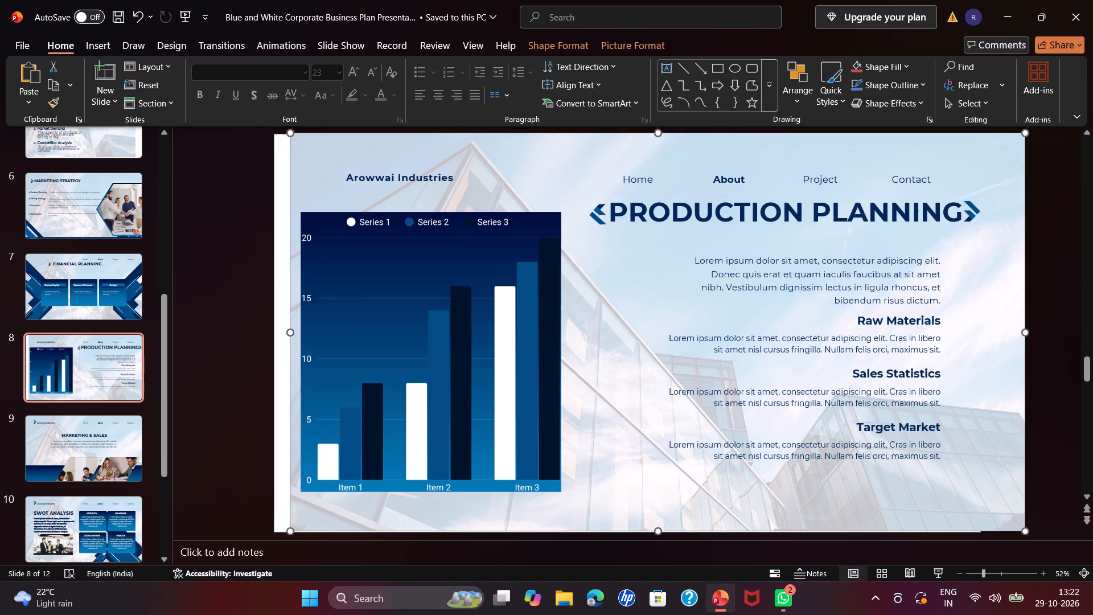
{"action": "left_click", "coordinate": [865, 324]}
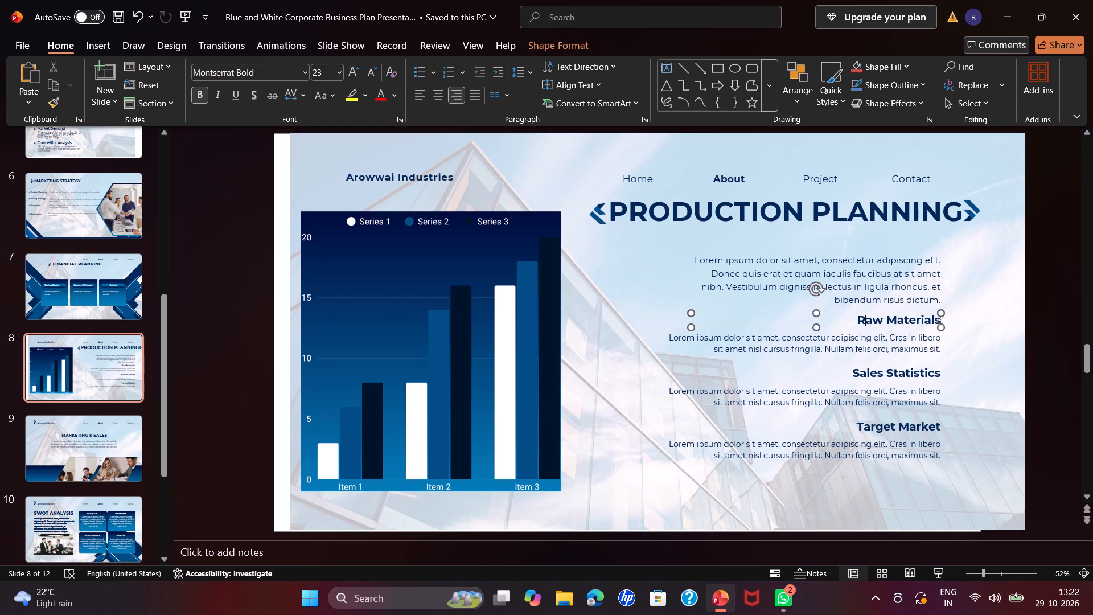
{"action": "left_click_drag", "start_coordinate": [849, 330], "coordinate": [844, 327]}
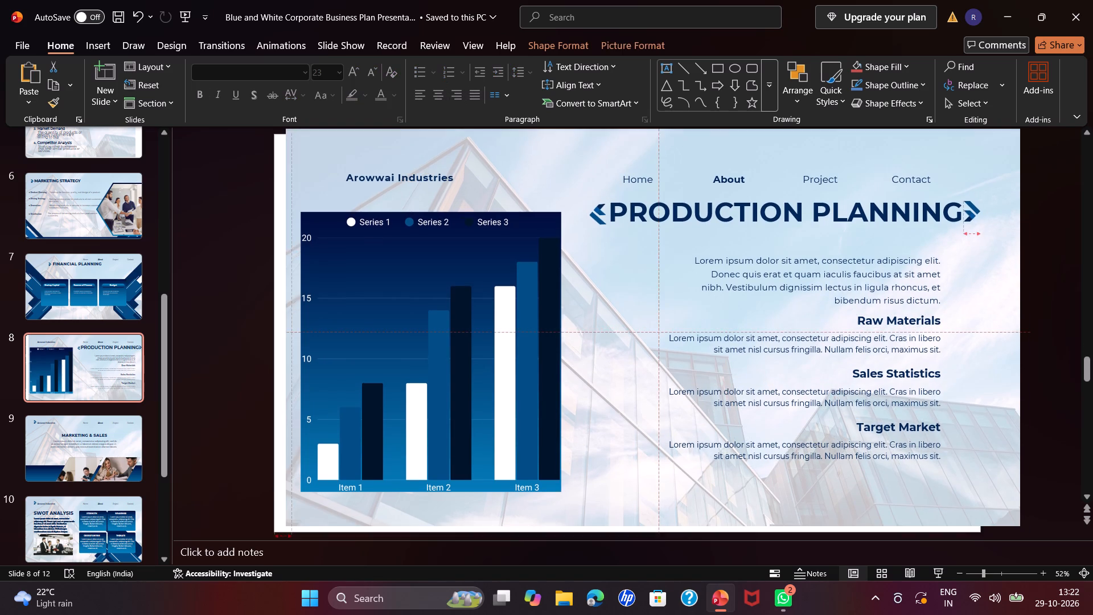
{"action": "left_click_drag", "start_coordinate": [844, 327], "coordinate": [866, 334]}
{"action": "left_click", "coordinate": [866, 318]}
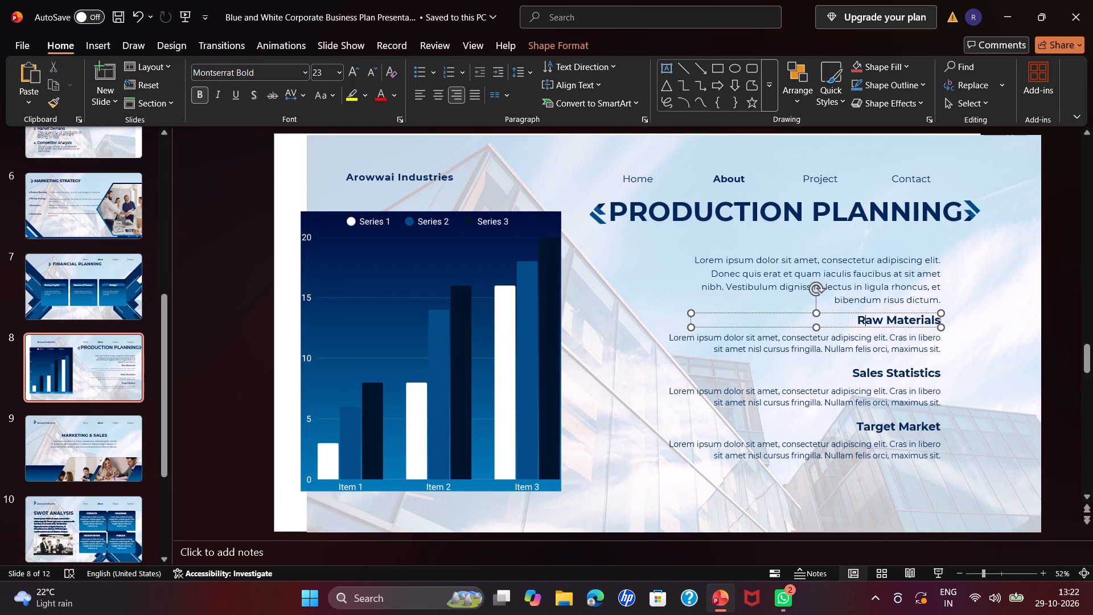
{"action": "left_click_drag", "start_coordinate": [880, 313], "coordinate": [874, 311]}
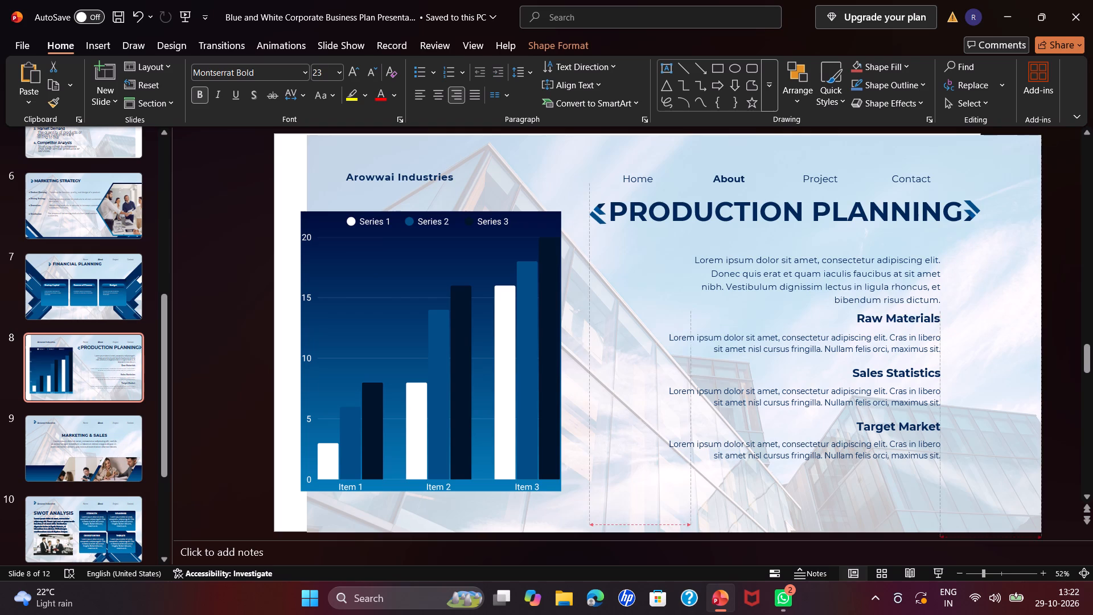
{"action": "left_click_drag", "start_coordinate": [874, 311], "coordinate": [732, 237]}
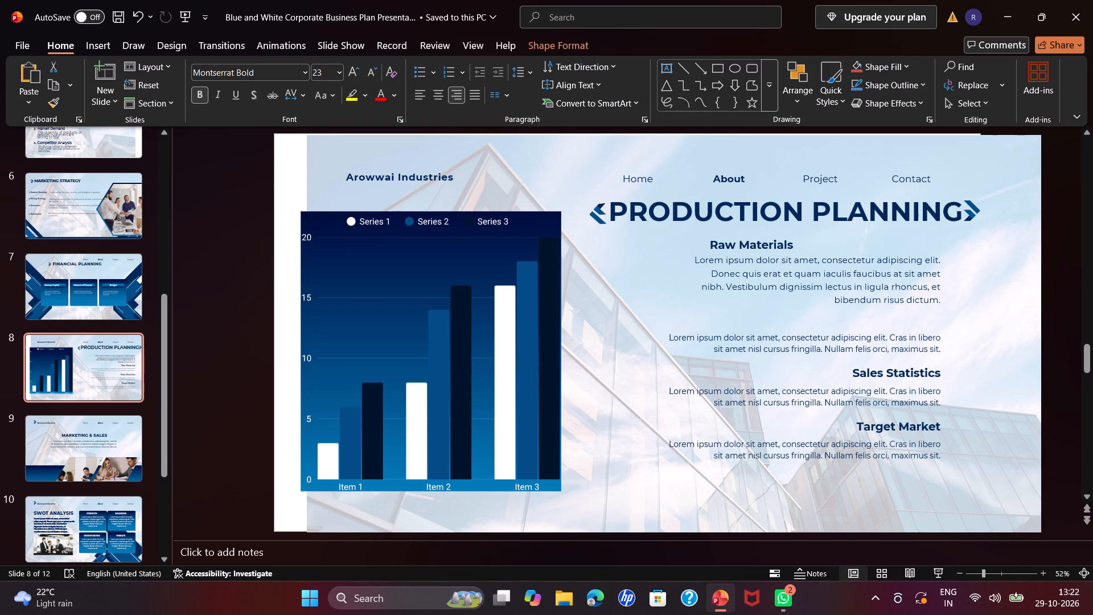
{"action": "left_click_drag", "start_coordinate": [732, 237], "coordinate": [668, 243]}
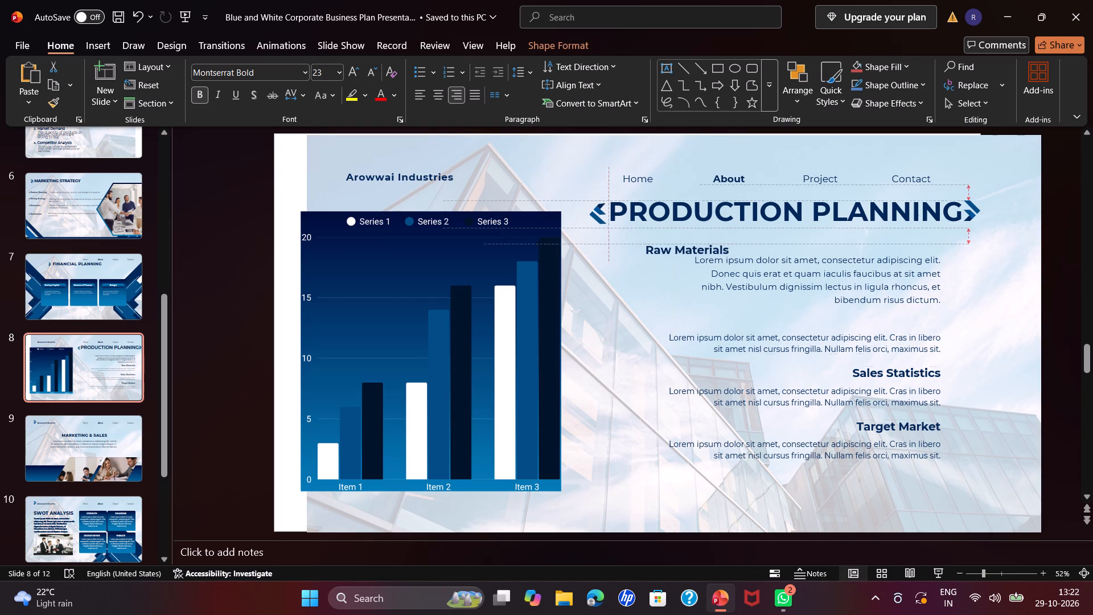
{"action": "left_click_drag", "start_coordinate": [668, 243], "coordinate": [639, 244]}
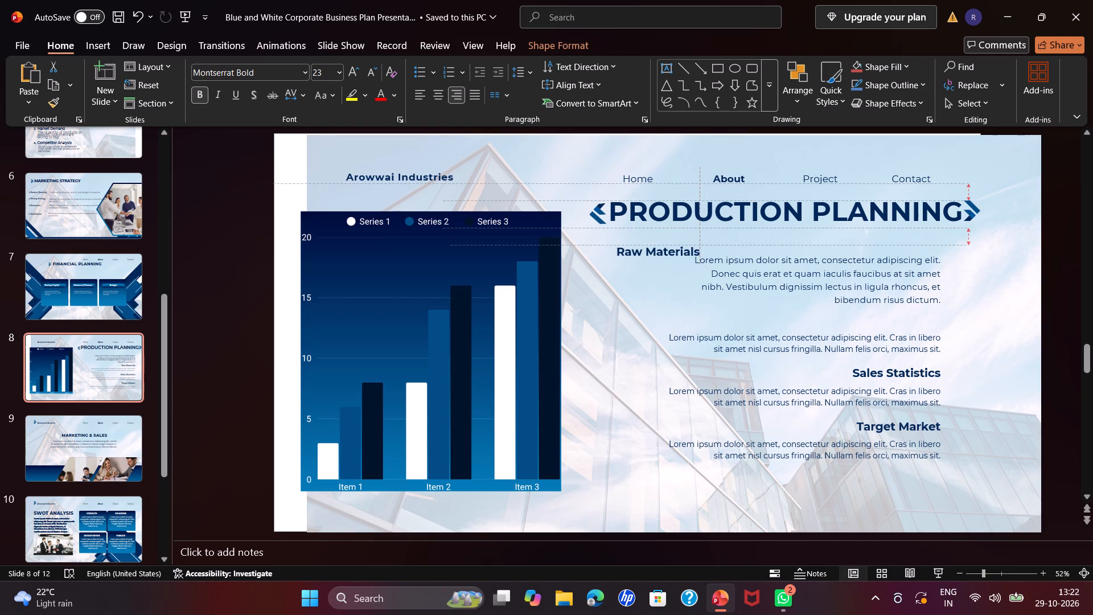
{"action": "left_click_drag", "start_coordinate": [639, 244], "coordinate": [639, 244]}
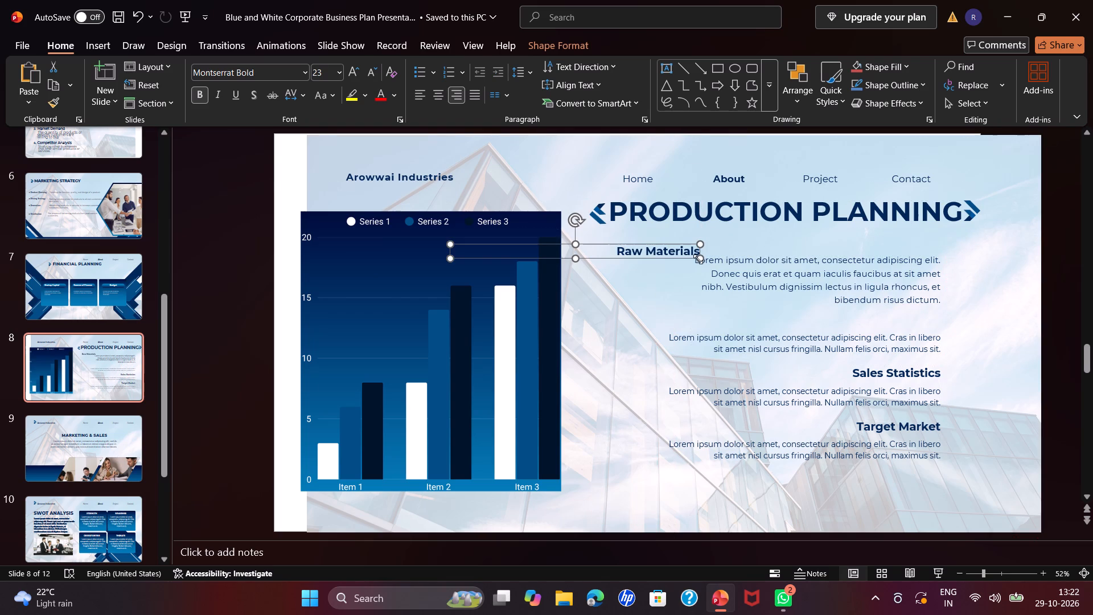
Move the four-line introductory lorem ipsum paragraph down and across so it sits beneath the Raw Materials heading, beside the chart.
{"action": "left_click", "coordinate": [749, 261]}
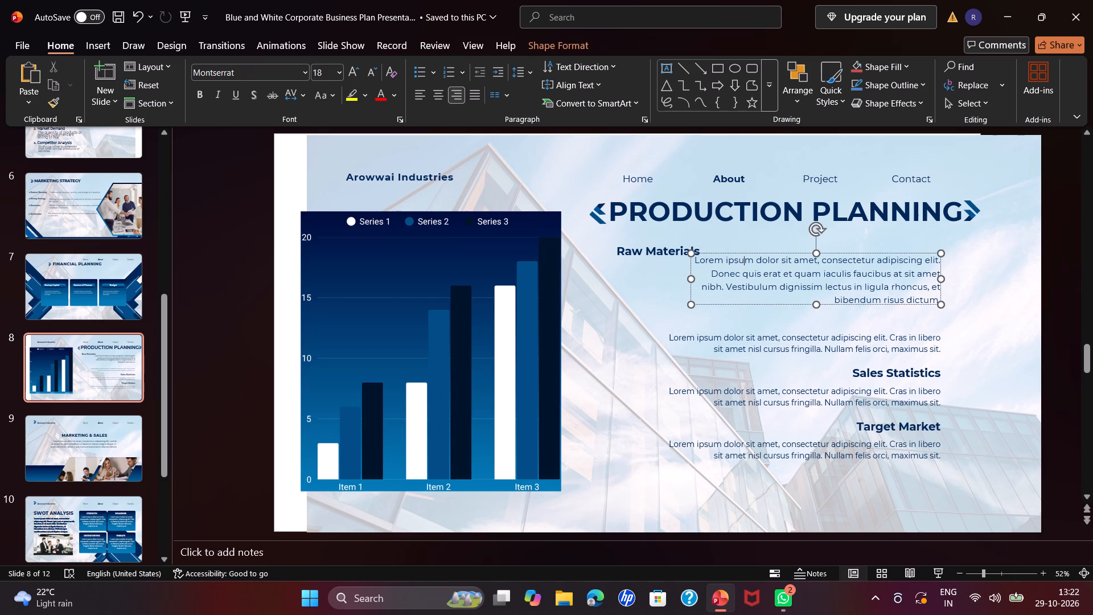
{"action": "left_click_drag", "start_coordinate": [747, 306], "coordinate": [738, 315]}
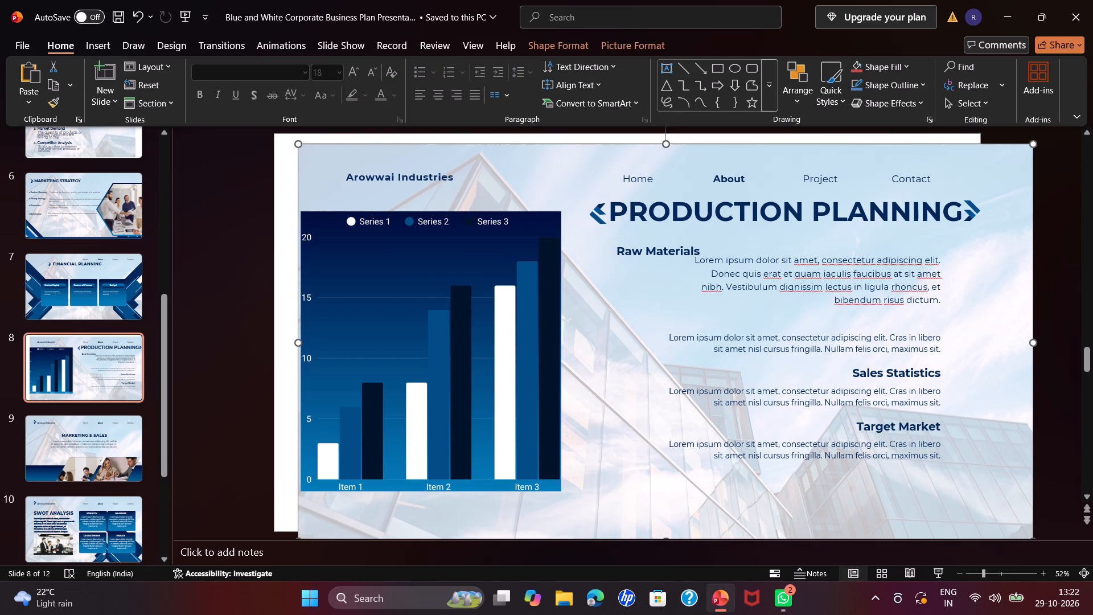
{"action": "left_click", "coordinate": [728, 277]}
{"action": "left_click_drag", "start_coordinate": [743, 301], "coordinate": [641, 338]}
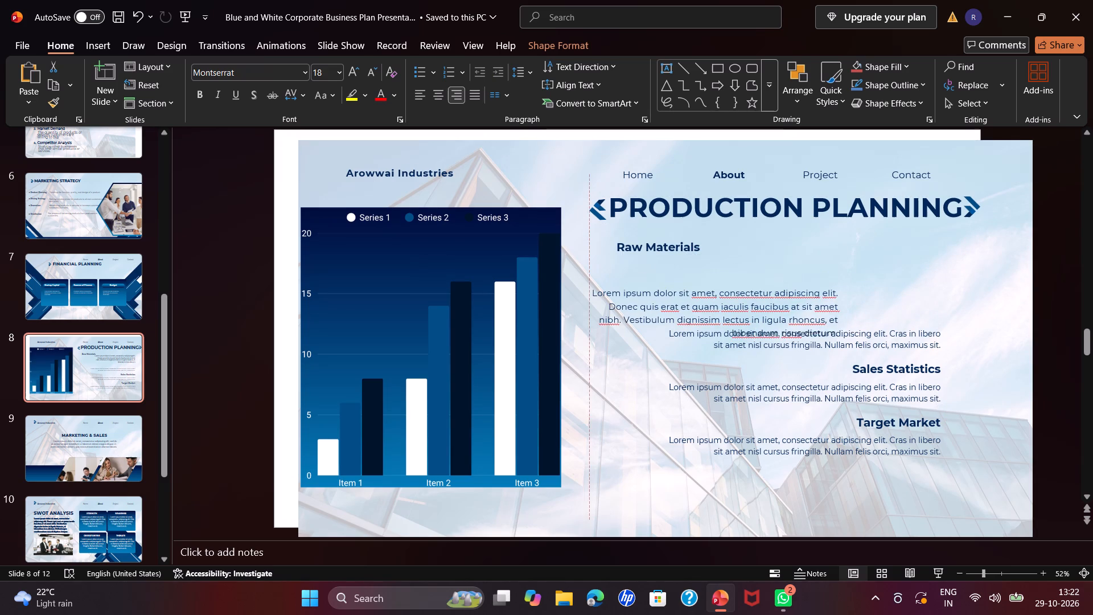
{"action": "left_click_drag", "start_coordinate": [641, 338], "coordinate": [638, 325]}
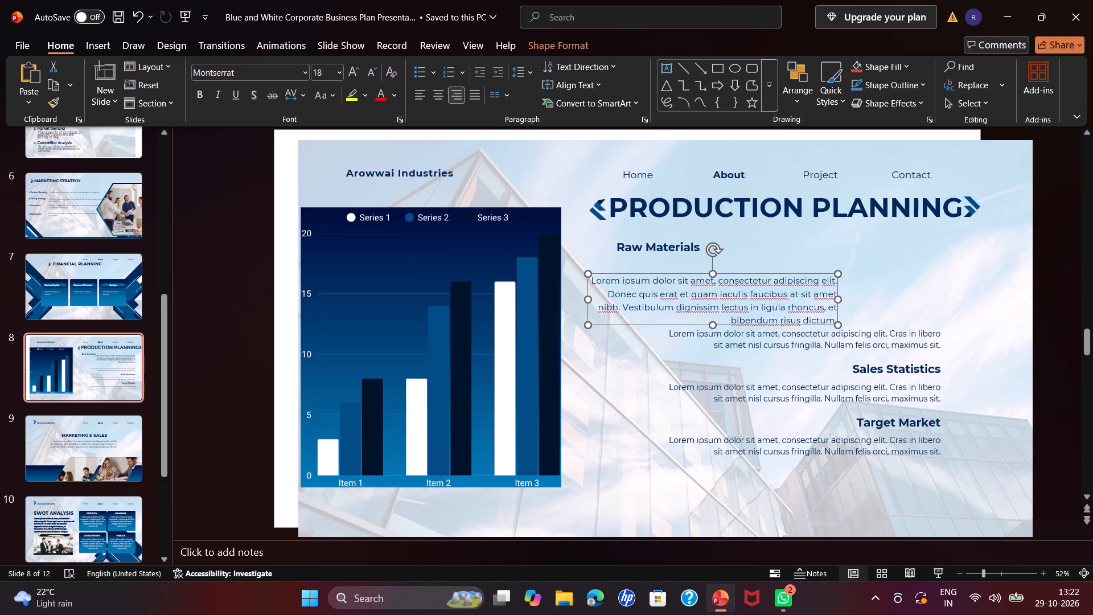
{"action": "left_click", "coordinate": [908, 274]}
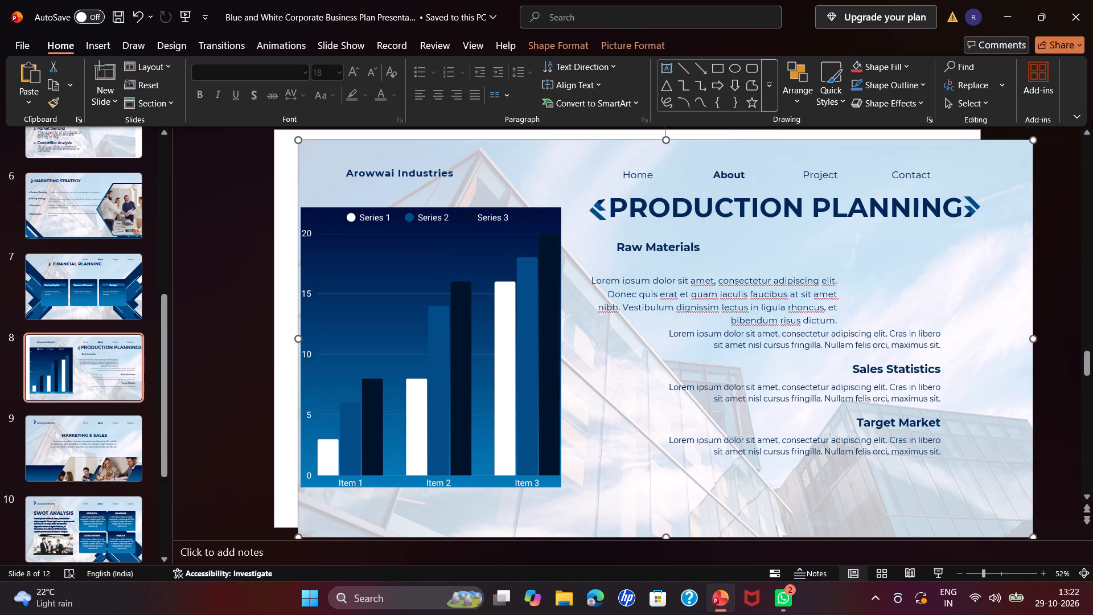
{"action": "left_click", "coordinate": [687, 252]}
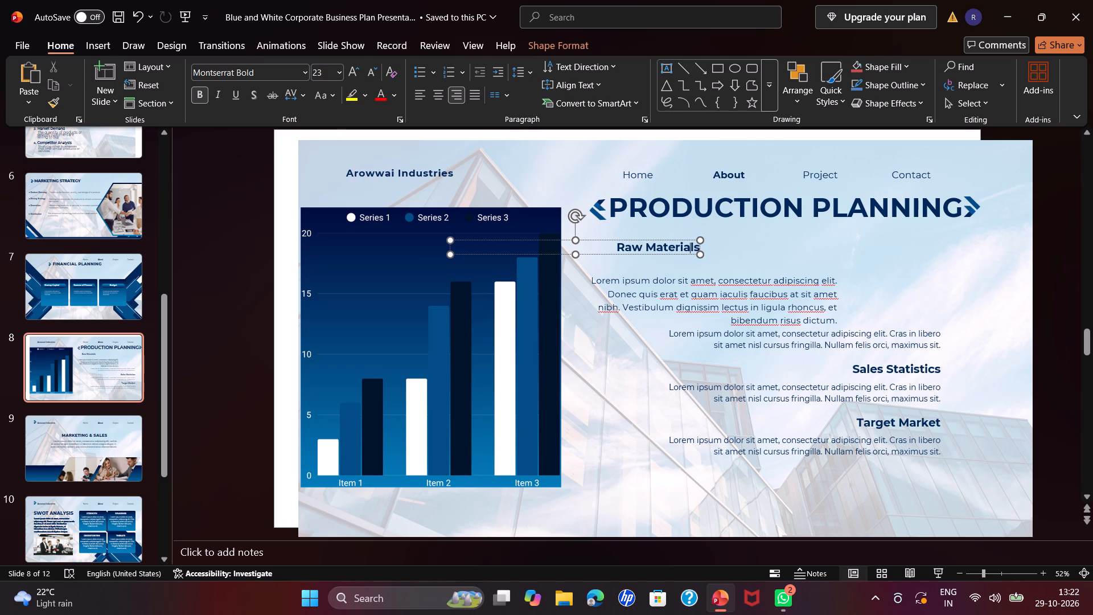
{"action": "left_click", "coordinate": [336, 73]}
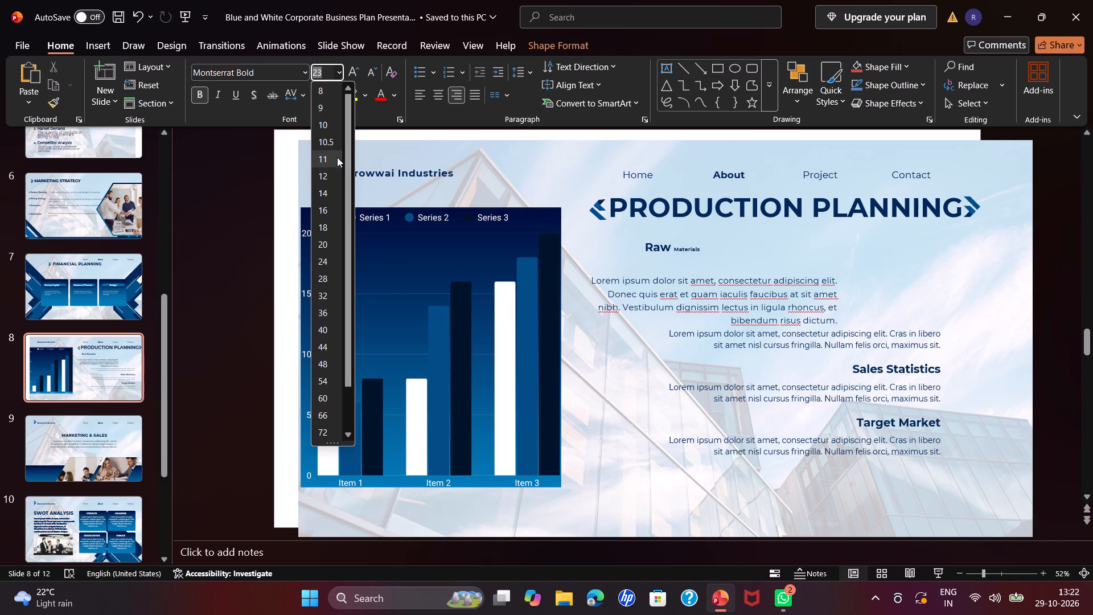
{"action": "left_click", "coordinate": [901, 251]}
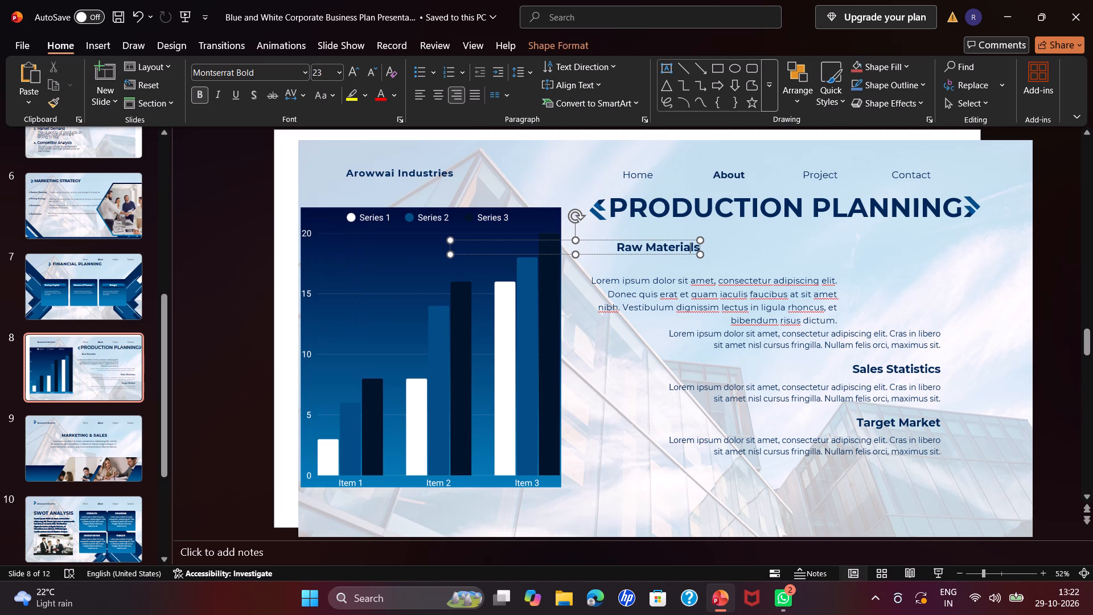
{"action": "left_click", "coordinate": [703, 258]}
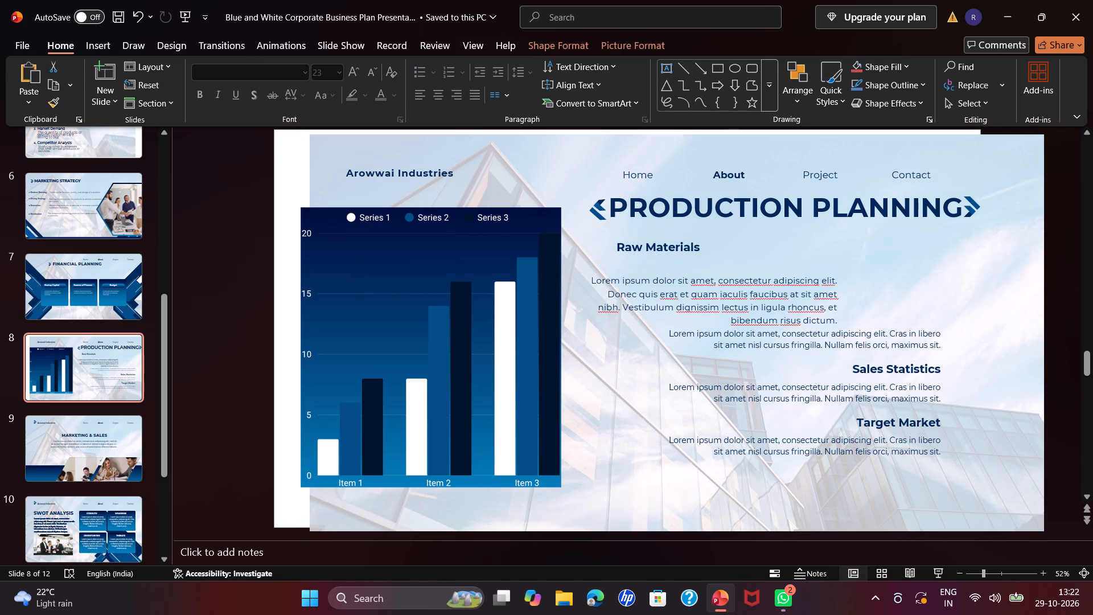
Set the font size of the whole Raw Materials heading to 36.
{"action": "left_click", "coordinate": [693, 247]}
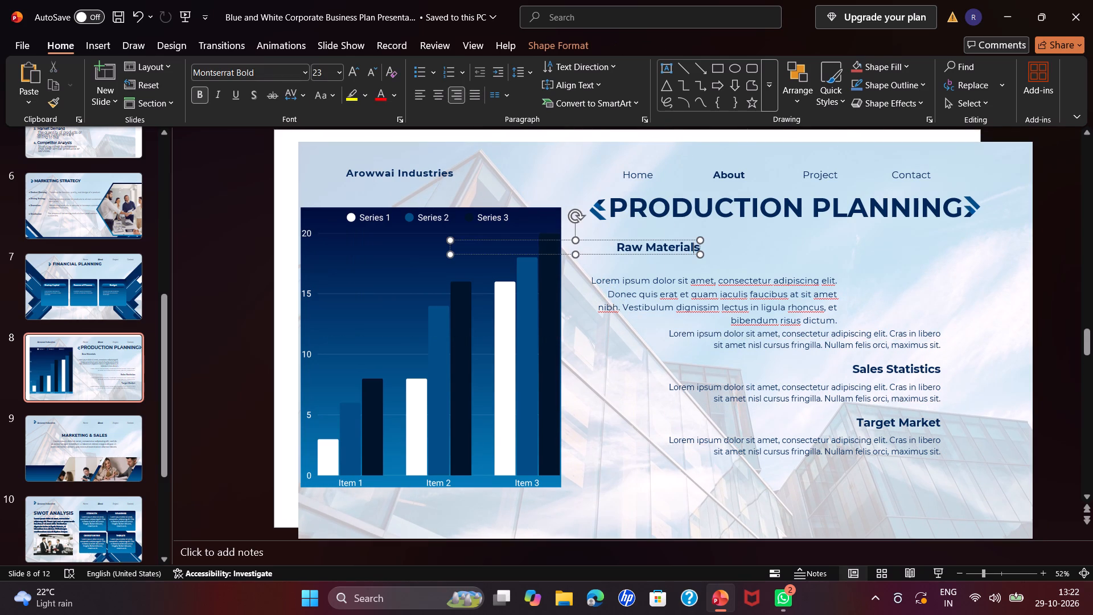
{"action": "left_click_drag", "start_coordinate": [696, 246], "coordinate": [654, 244]}
{"action": "left_click_drag", "start_coordinate": [654, 244], "coordinate": [614, 242]}
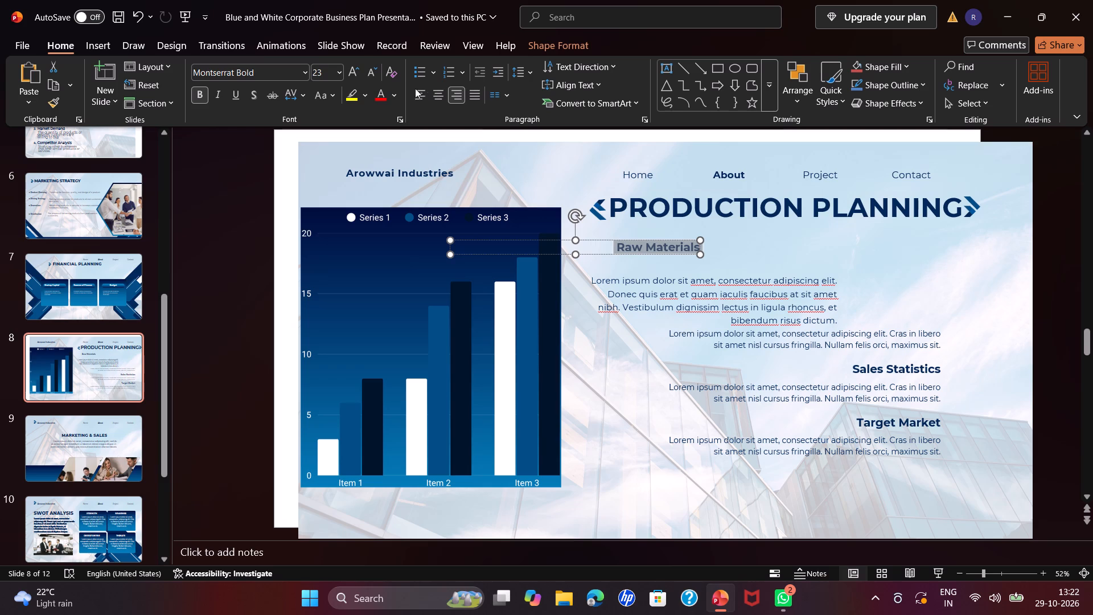
{"action": "left_click", "coordinate": [342, 76]}
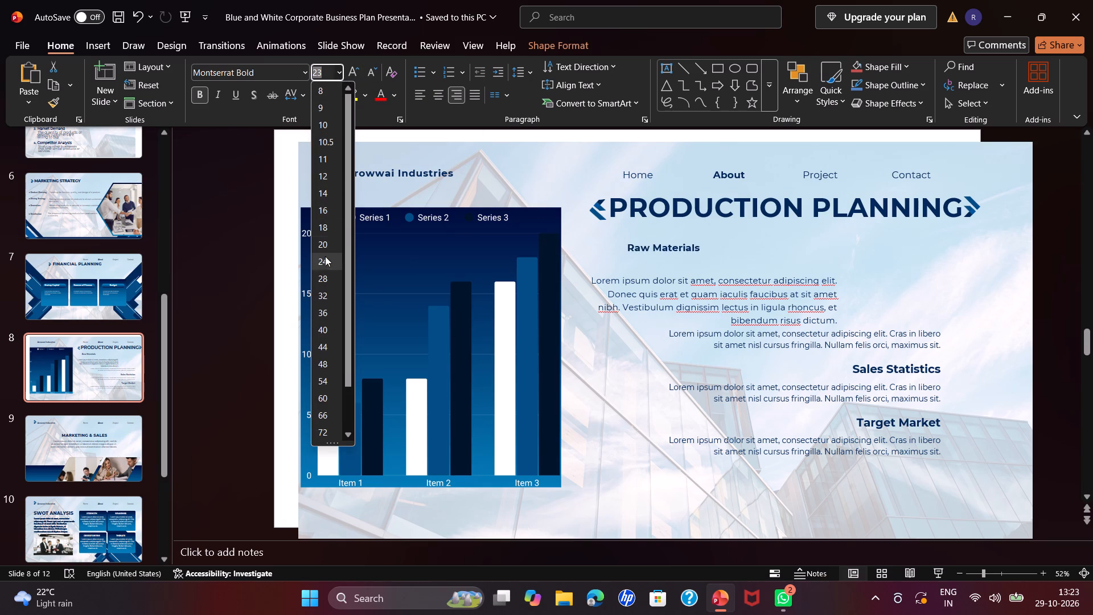
{"action": "left_click", "coordinate": [336, 309]}
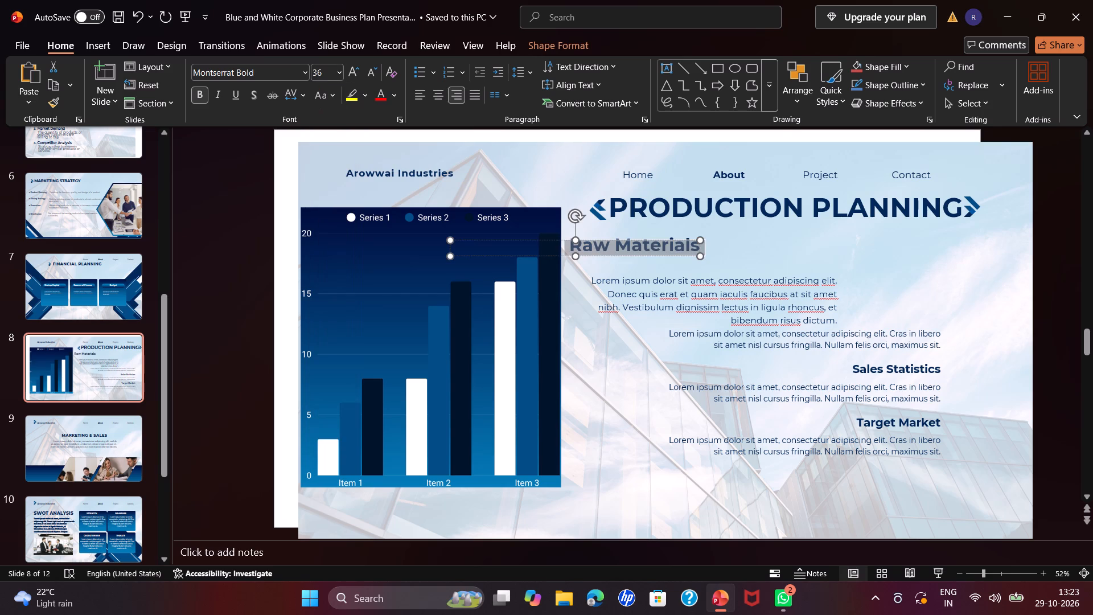
{"action": "left_click", "coordinate": [843, 270]}
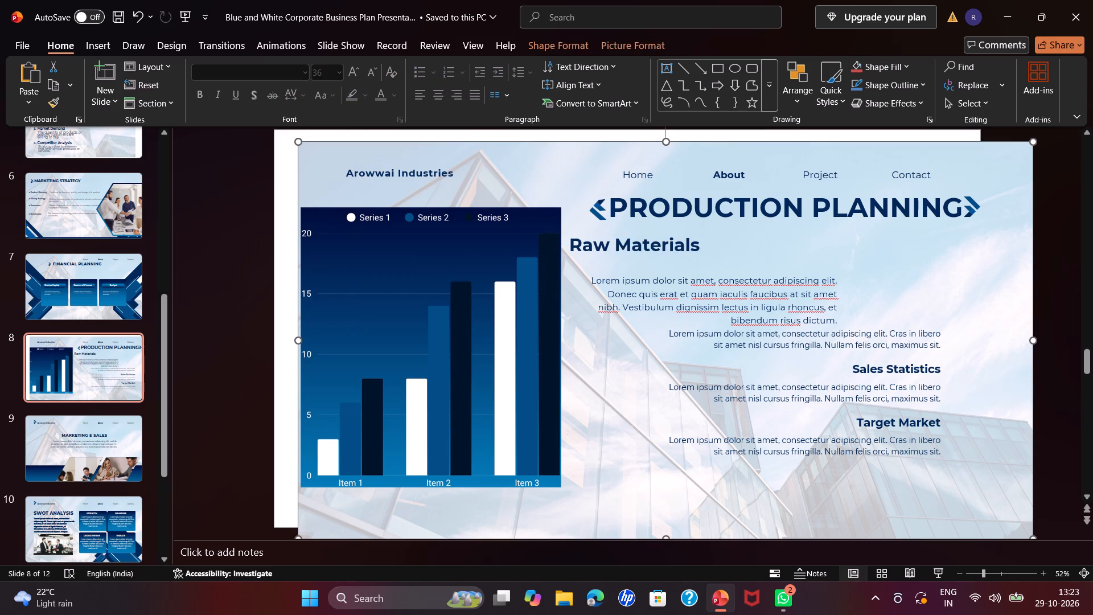
Shift the enlarged Raw Materials heading text slightly away from the bar chart so it sits under the title.
{"action": "left_click", "coordinate": [700, 246]}
{"action": "left_click_drag", "start_coordinate": [697, 246], "coordinate": [576, 240]}
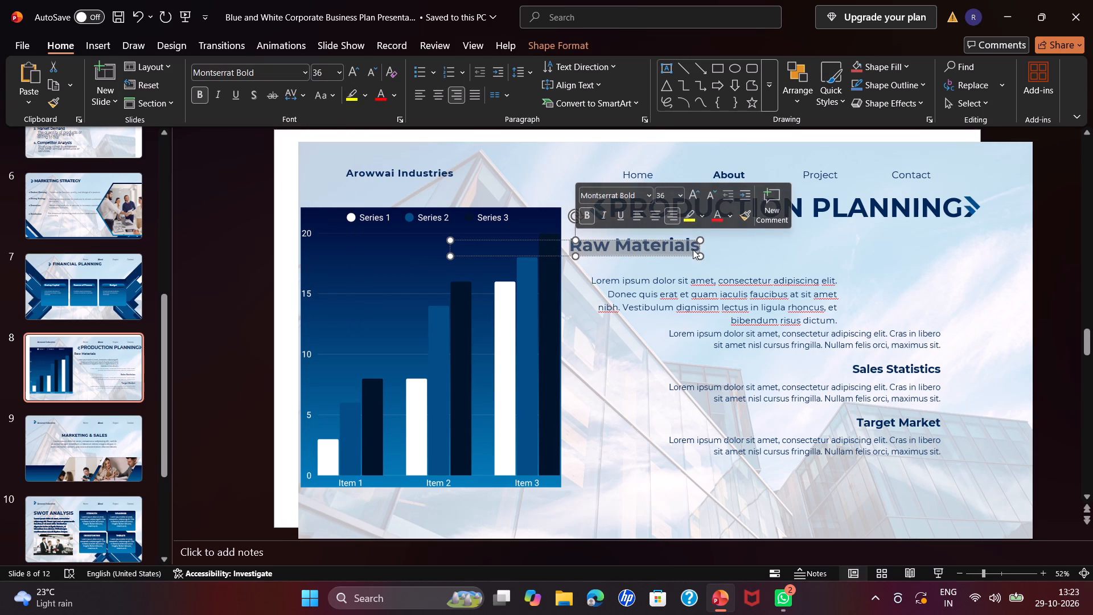
{"action": "left_click_drag", "start_coordinate": [702, 257], "coordinate": [729, 253]}
{"action": "left_click", "coordinate": [841, 251]}
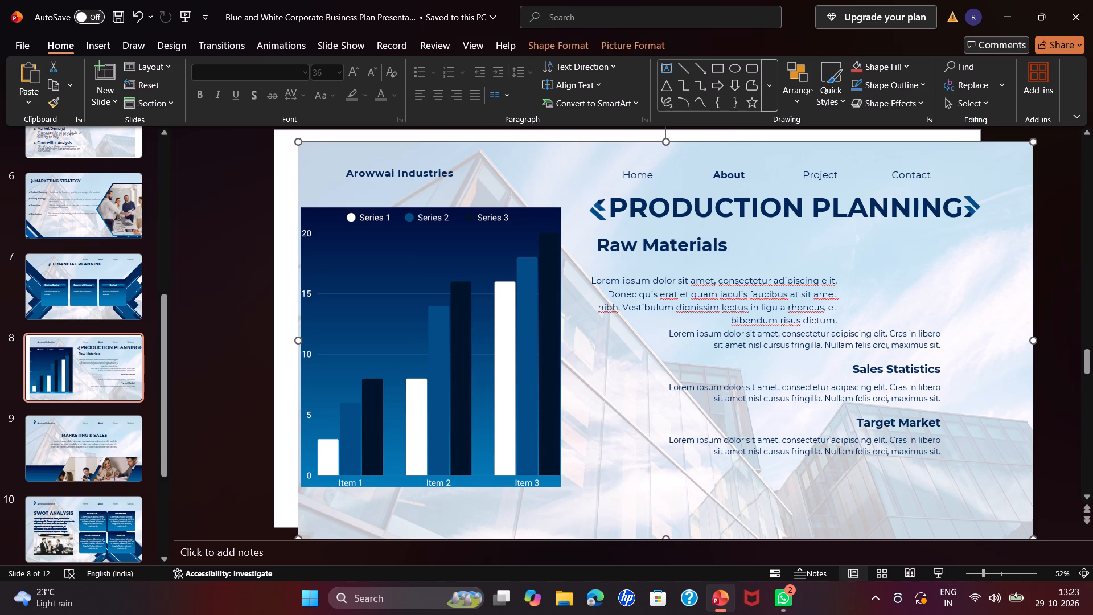
Delete all the lorem ipsum placeholder text from the four-line paragraph beneath Raw Materials, keeping its text box.
{"action": "left_click_drag", "start_coordinate": [839, 282], "coordinate": [822, 281]}
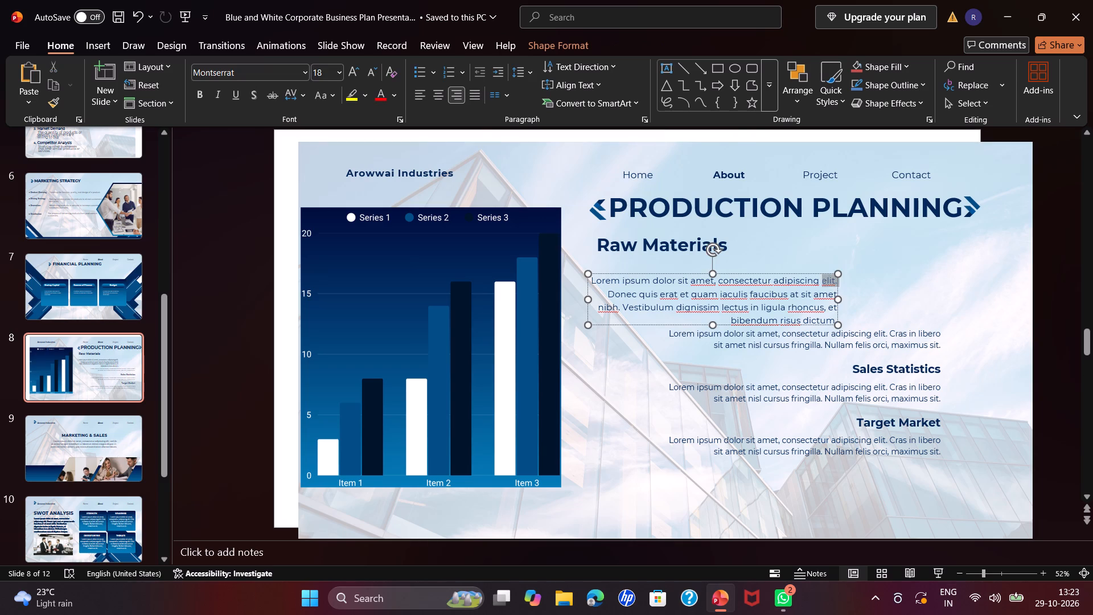
{"action": "left_click_drag", "start_coordinate": [822, 281], "coordinate": [588, 274]}
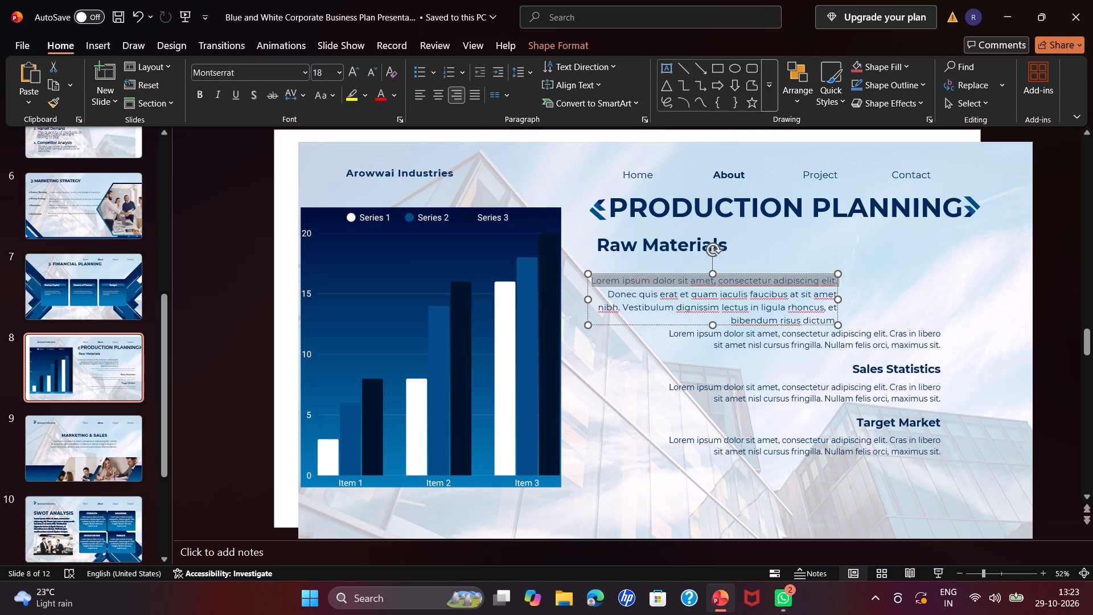
{"action": "left_click_drag", "start_coordinate": [588, 274], "coordinate": [911, 296]}
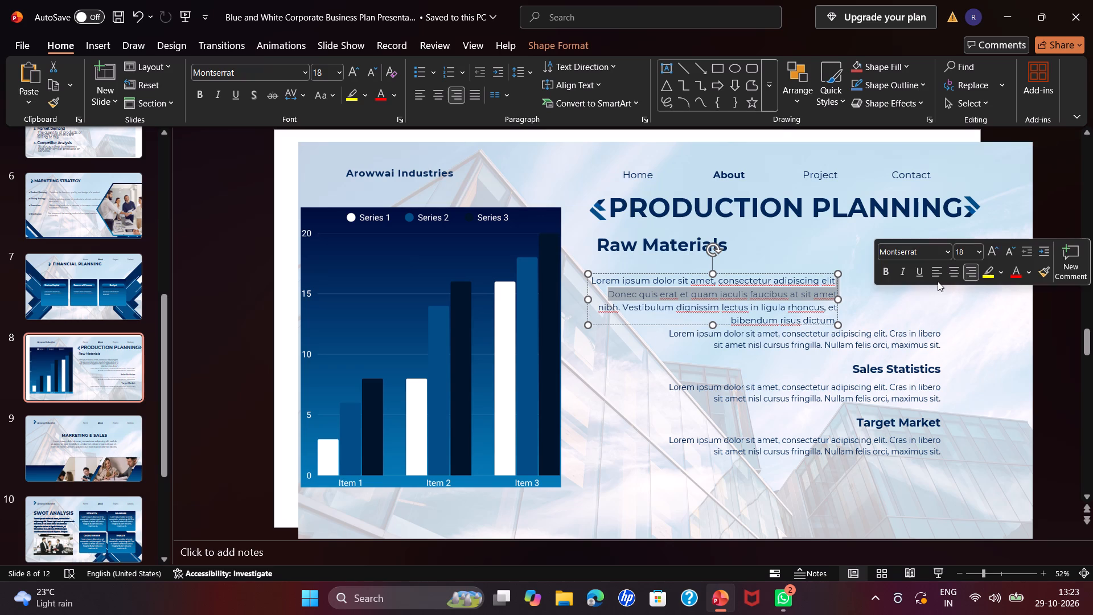
{"action": "left_click", "coordinate": [971, 305]}
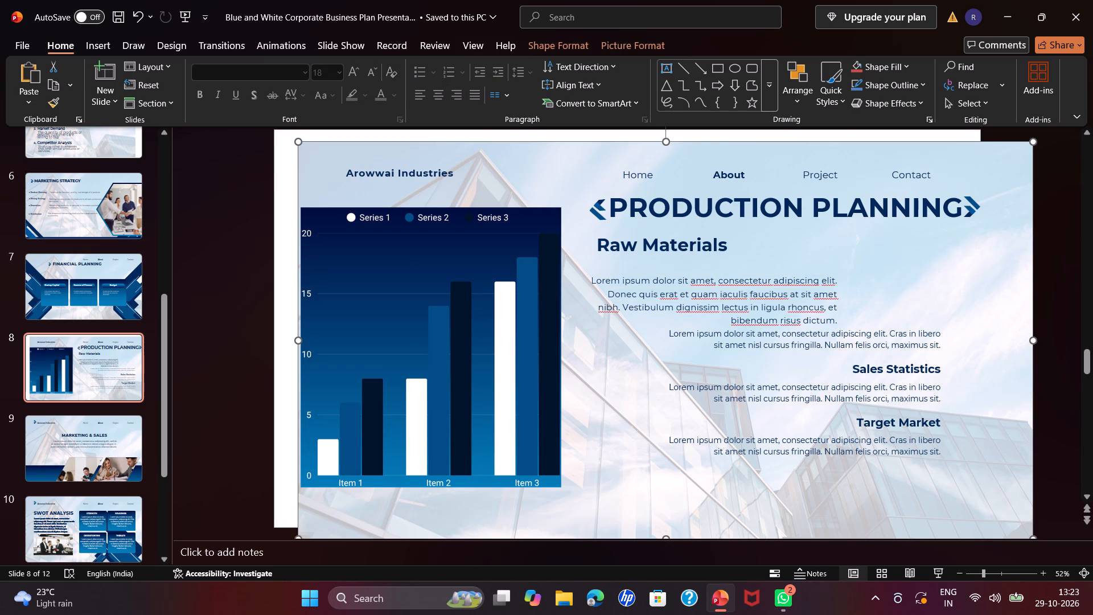
{"action": "left_click", "coordinate": [589, 277]}
{"action": "left_click_drag", "start_coordinate": [594, 281], "coordinate": [813, 282]}
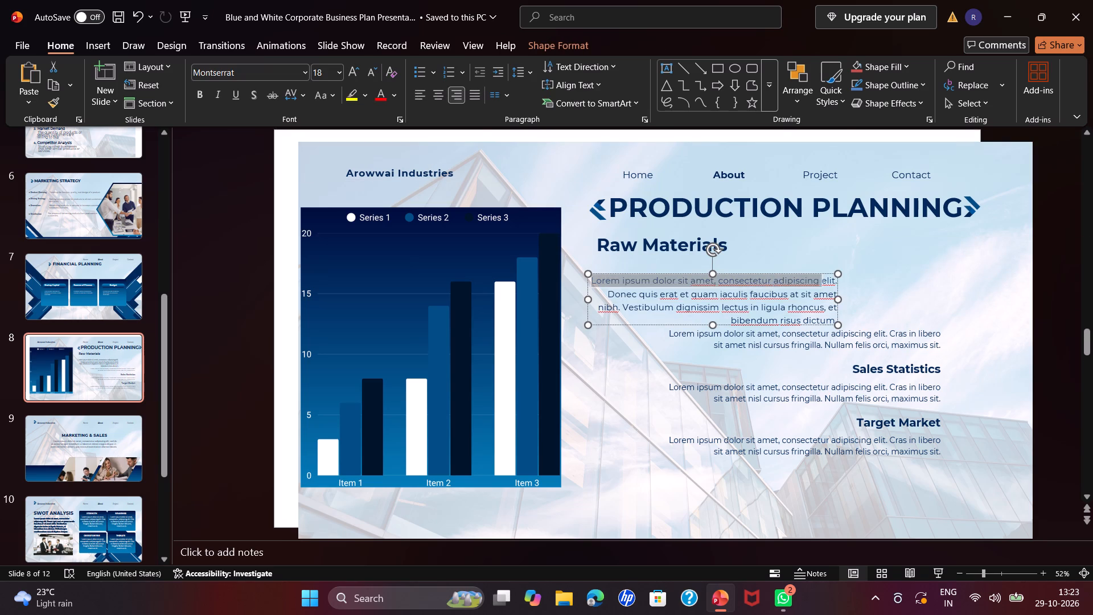
{"action": "left_click_drag", "start_coordinate": [813, 282], "coordinate": [835, 338]}
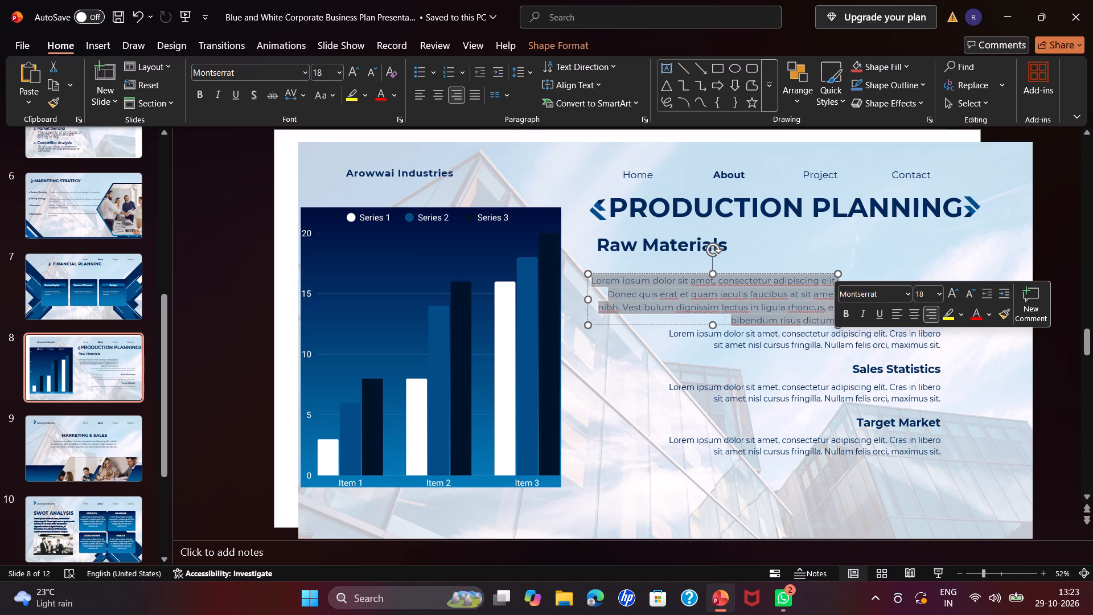
{"action": "key", "text": "BackSpace"}
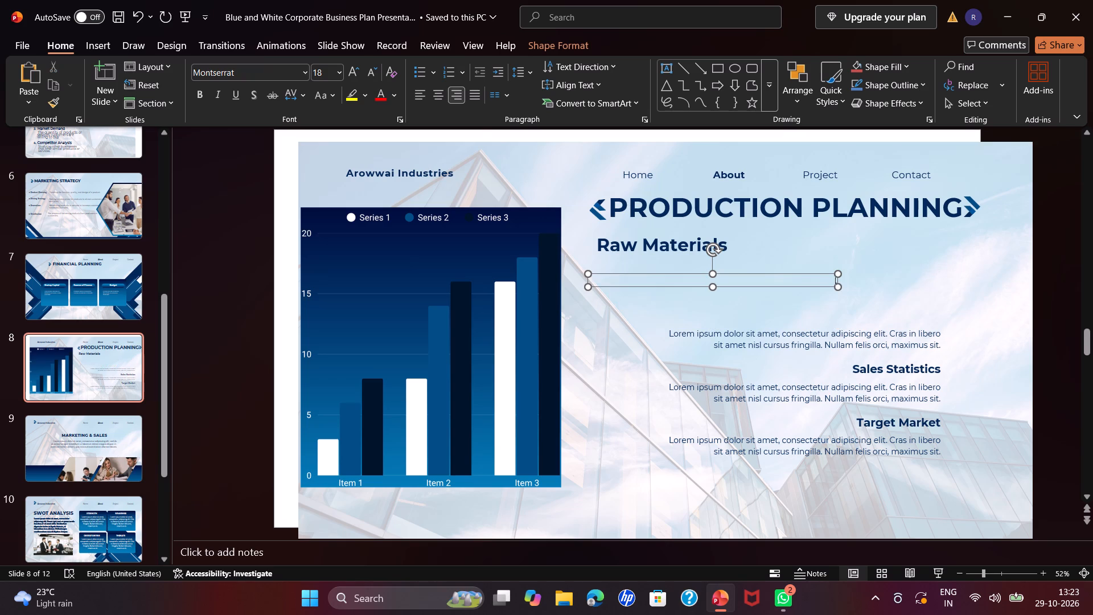
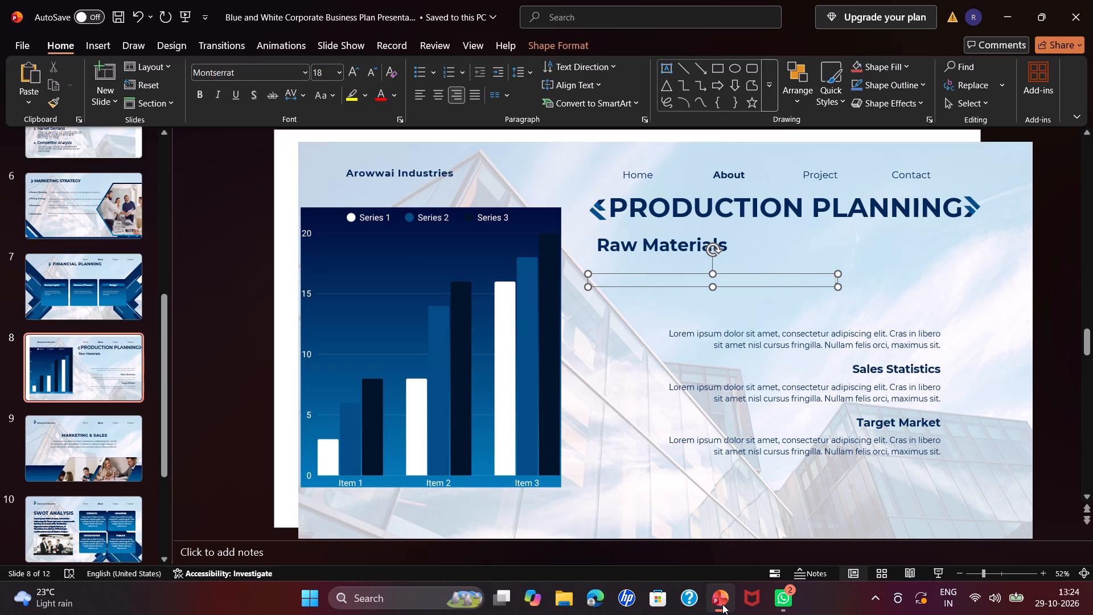
Paste "Basic materials used in the production of goods." into the empty text box beneath the Raw Materials heading.
{"action": "key", "text": "ctrl+v"}
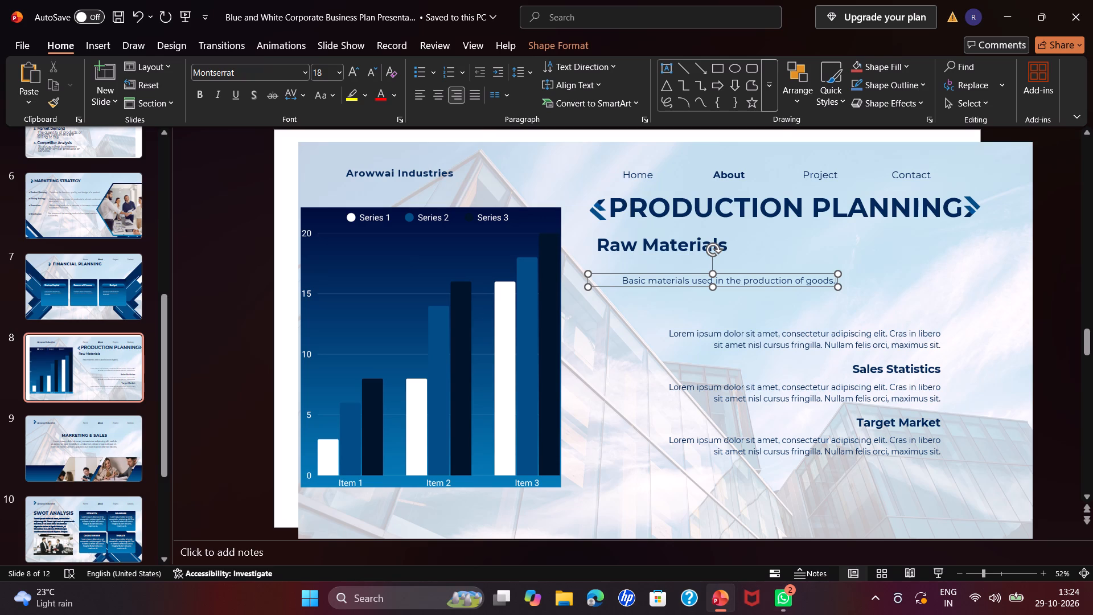
Set the font size of the whole pasted Raw Materials description to 36.
{"action": "left_click_drag", "start_coordinate": [831, 280], "coordinate": [801, 278]}
{"action": "left_click_drag", "start_coordinate": [801, 278], "coordinate": [603, 280]}
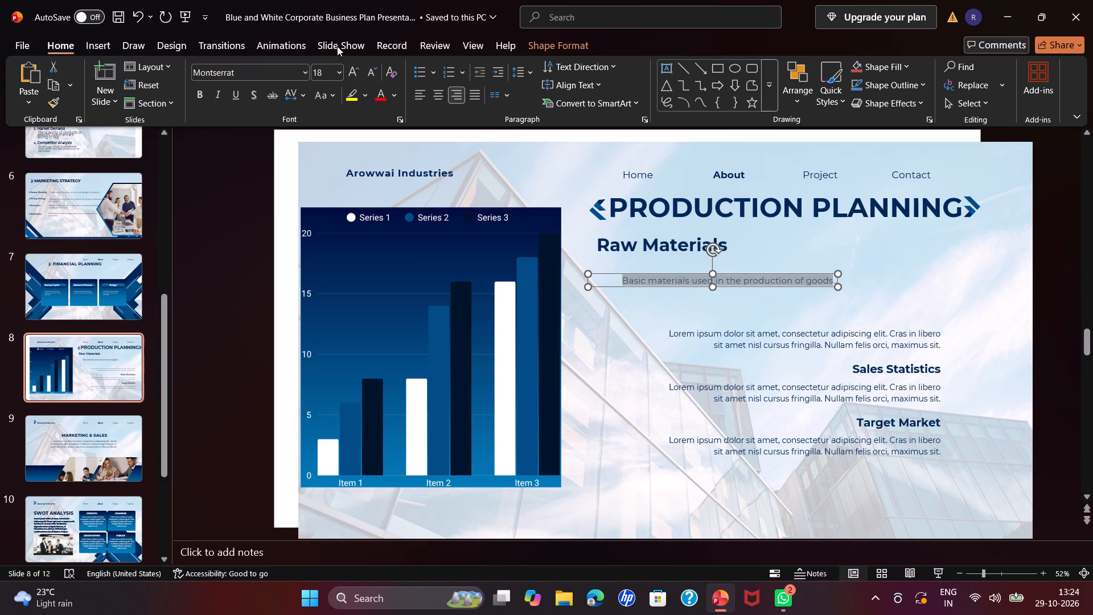
{"action": "left_click", "coordinate": [334, 73]}
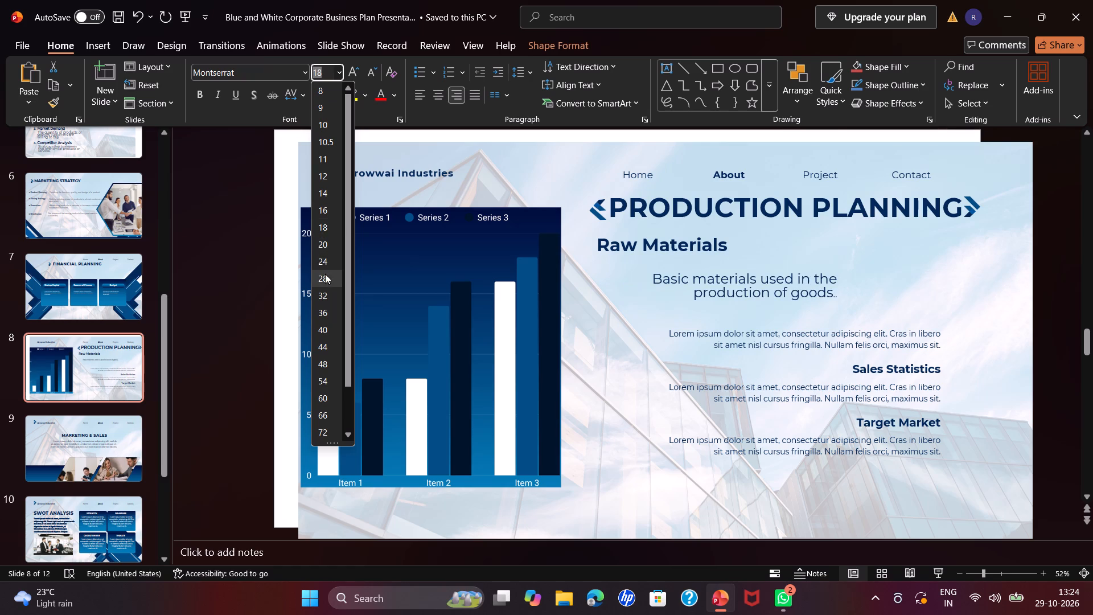
{"action": "left_click", "coordinate": [319, 312]}
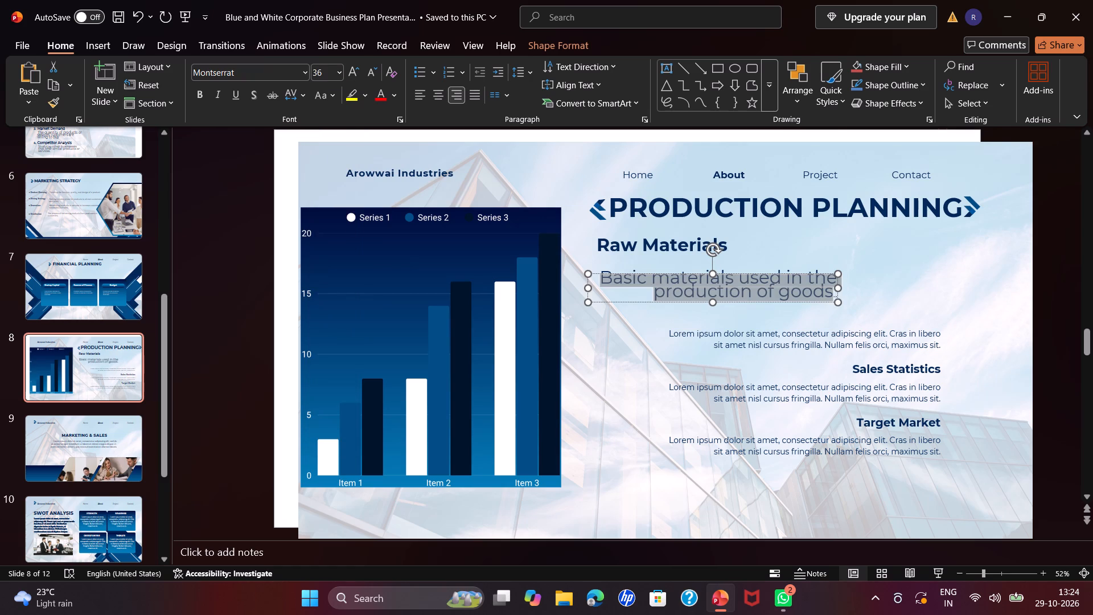
Widen the Raw Materials description's text box away from the chart and raise it slightly closer to the heading.
{"action": "left_click", "coordinate": [839, 295]}
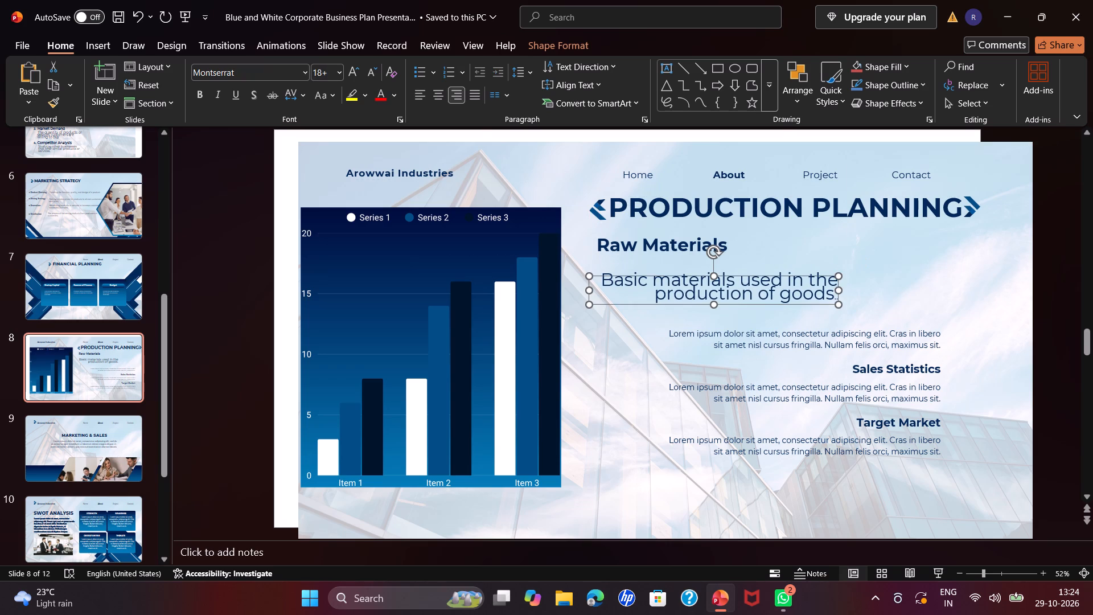
{"action": "left_click_drag", "start_coordinate": [840, 289], "coordinate": [853, 286]}
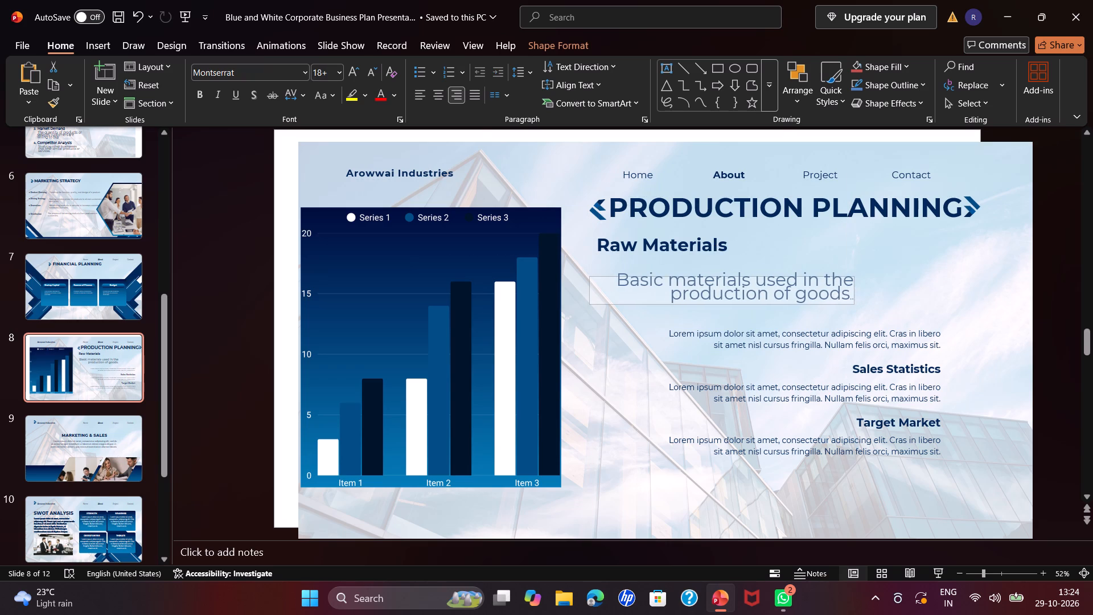
{"action": "left_click_drag", "start_coordinate": [853, 286], "coordinate": [837, 276]}
{"action": "left_click_drag", "start_coordinate": [837, 276], "coordinate": [845, 273]}
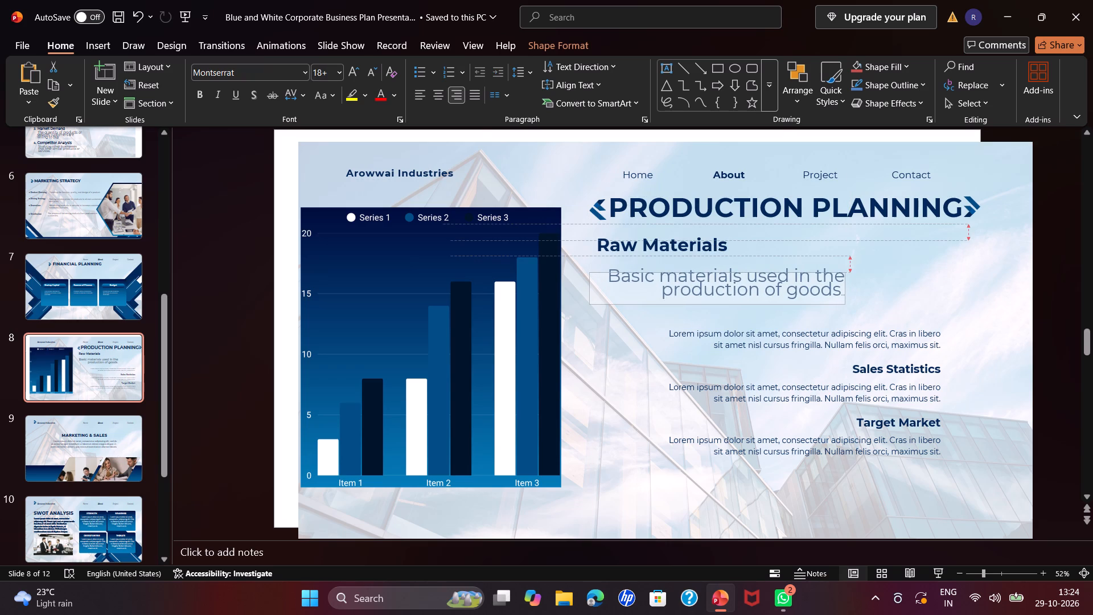
{"action": "left_click_drag", "start_coordinate": [845, 273], "coordinate": [858, 272]}
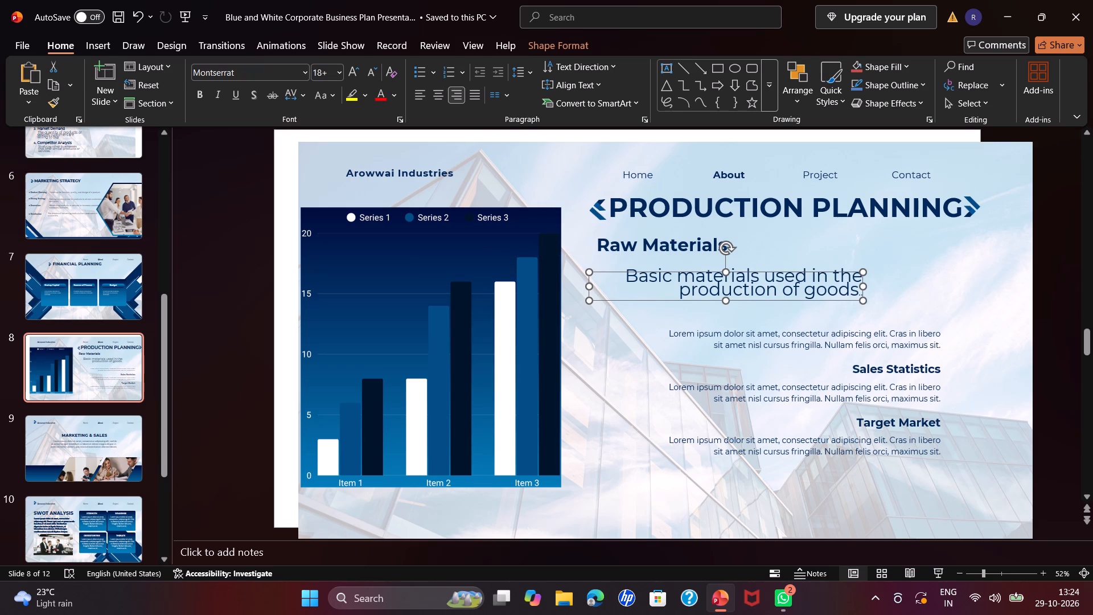
{"action": "left_click_drag", "start_coordinate": [867, 299], "coordinate": [850, 296]}
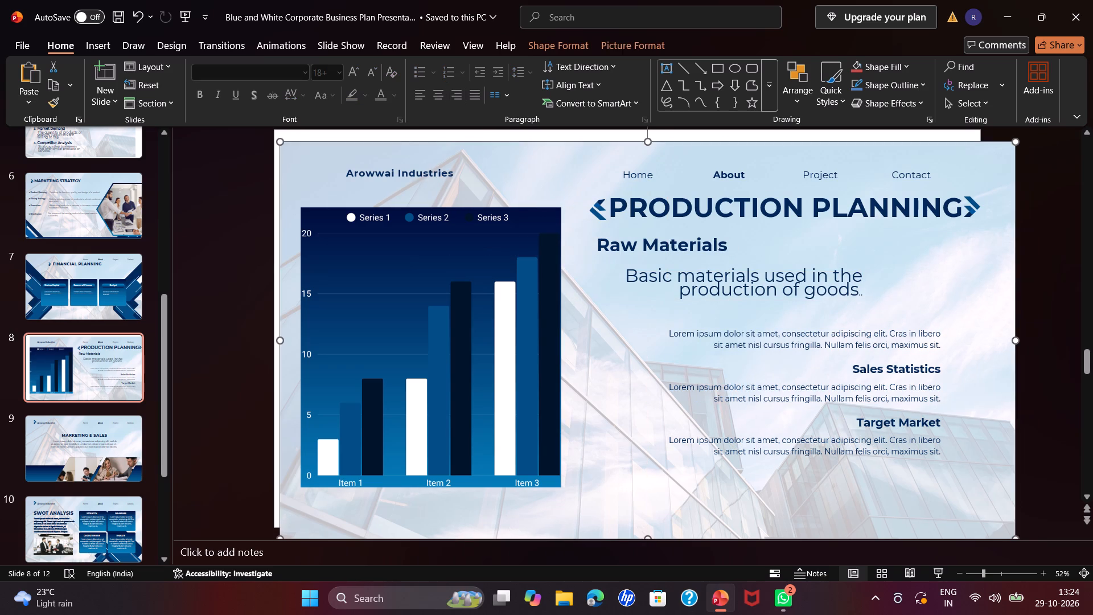
Widen the Raw Materials description's text box both towards the slide's outer edge and towards the chart so the sentence fits on one line.
{"action": "left_click_drag", "start_coordinate": [853, 291], "coordinate": [847, 286]}
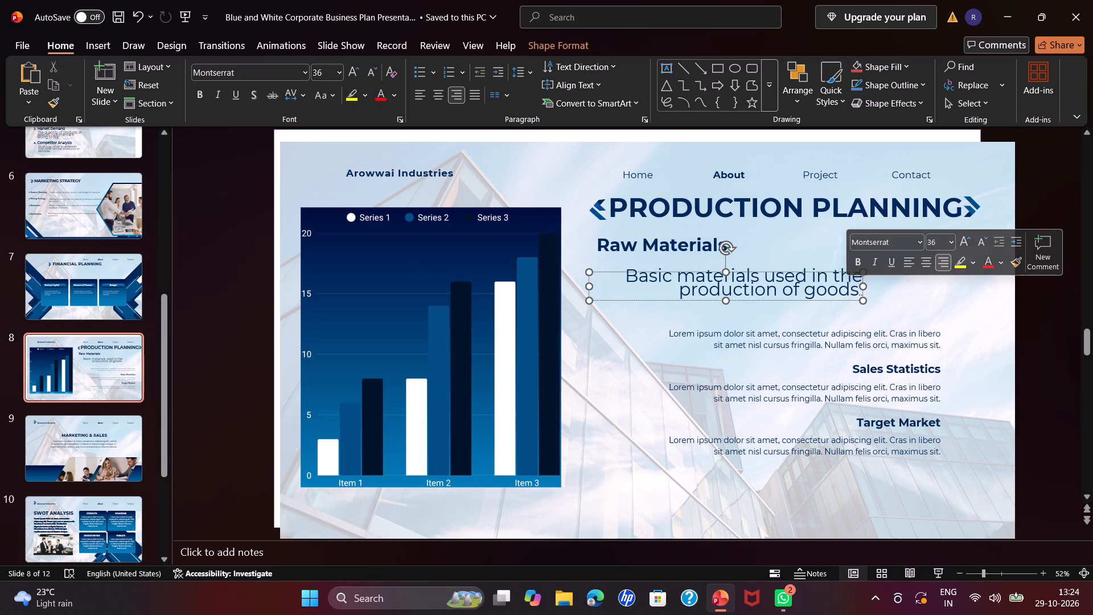
{"action": "left_click_drag", "start_coordinate": [861, 302], "coordinate": [864, 302]}
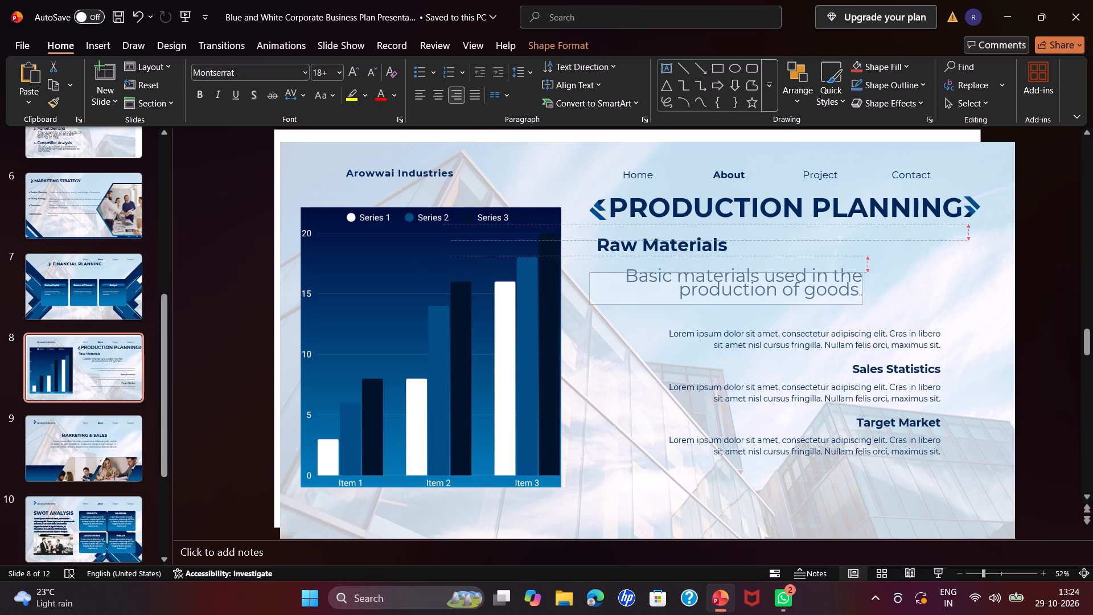
{"action": "left_click_drag", "start_coordinate": [864, 302], "coordinate": [943, 296]}
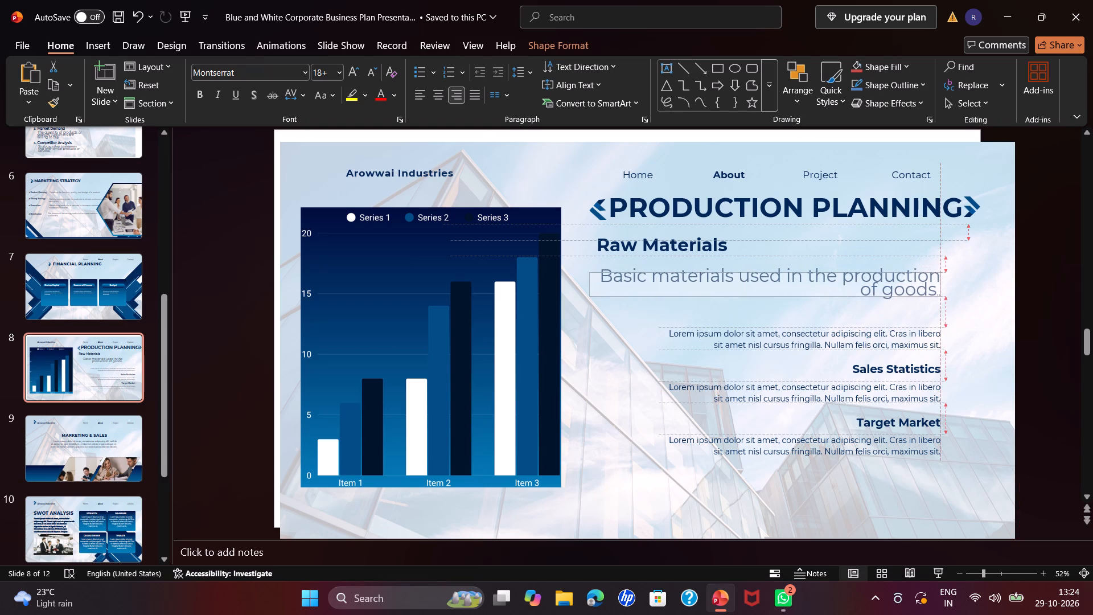
{"action": "left_click_drag", "start_coordinate": [943, 296], "coordinate": [975, 292]}
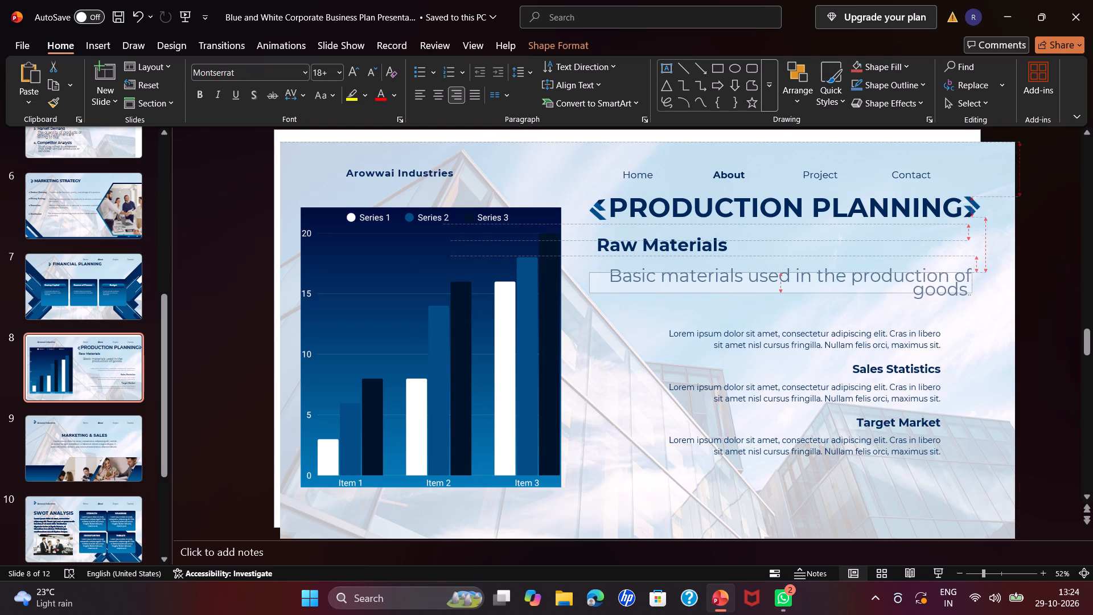
{"action": "left_click_drag", "start_coordinate": [975, 292], "coordinate": [997, 292]}
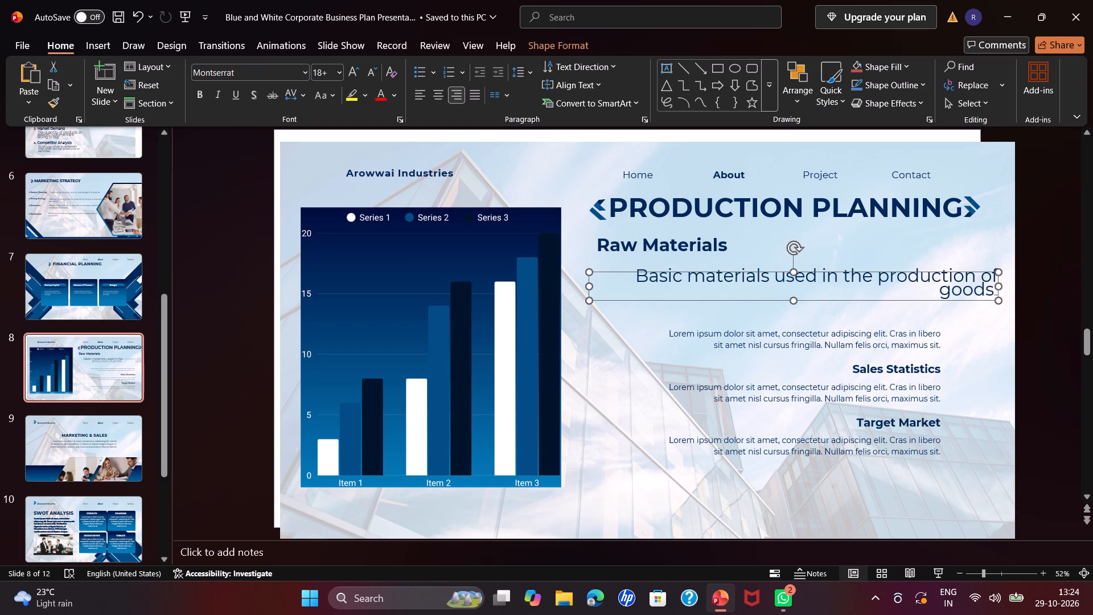
{"action": "left_click", "coordinate": [593, 280]}
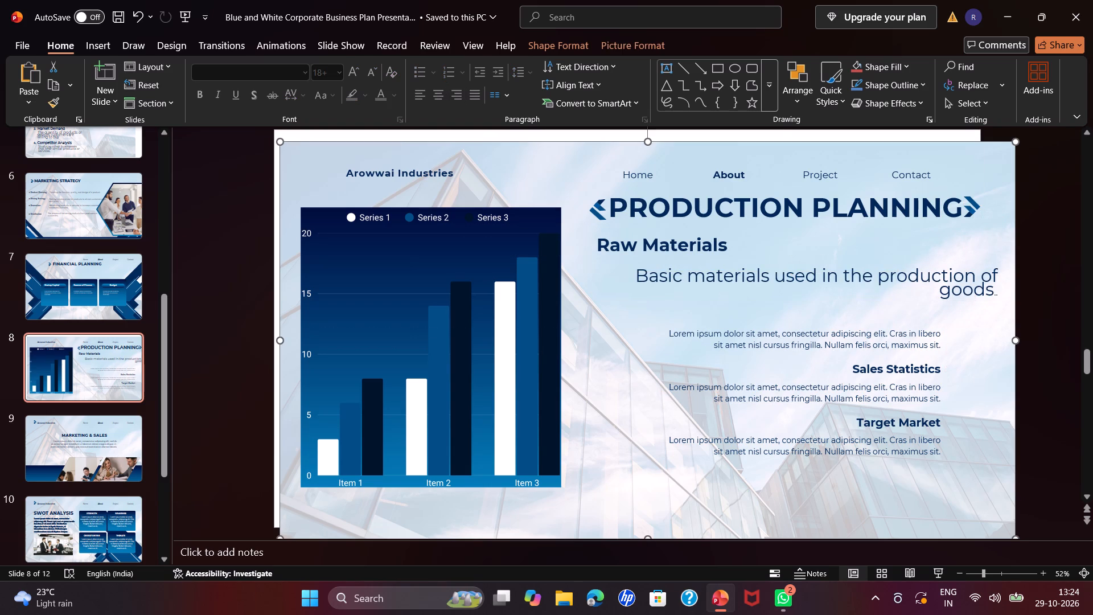
{"action": "left_click", "coordinate": [640, 277]}
{"action": "left_click_drag", "start_coordinate": [590, 290], "coordinate": [569, 293]}
{"action": "left_click", "coordinate": [598, 333]}
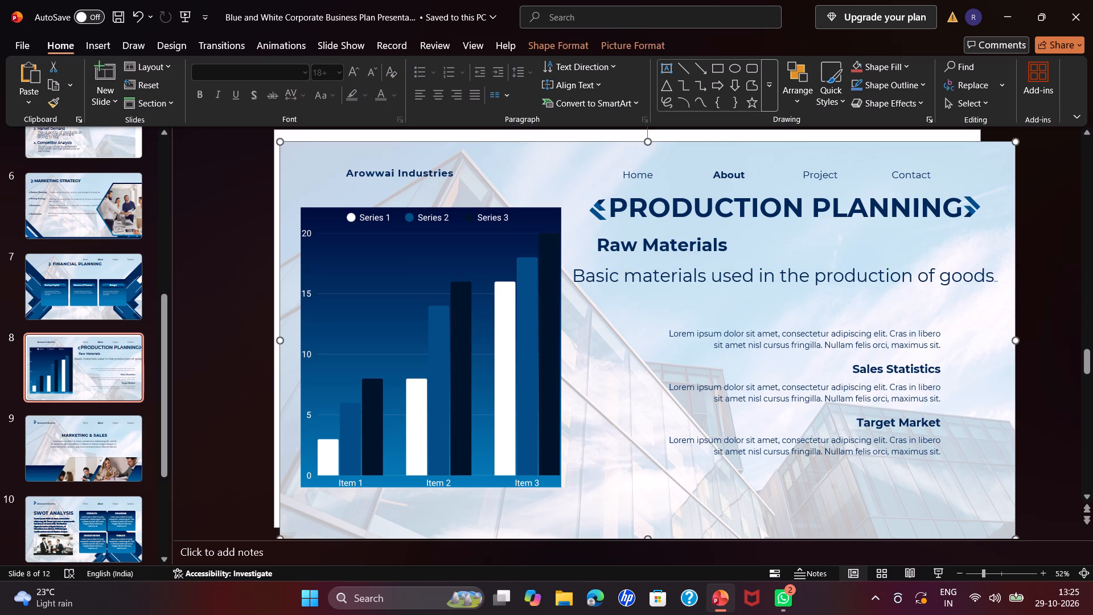
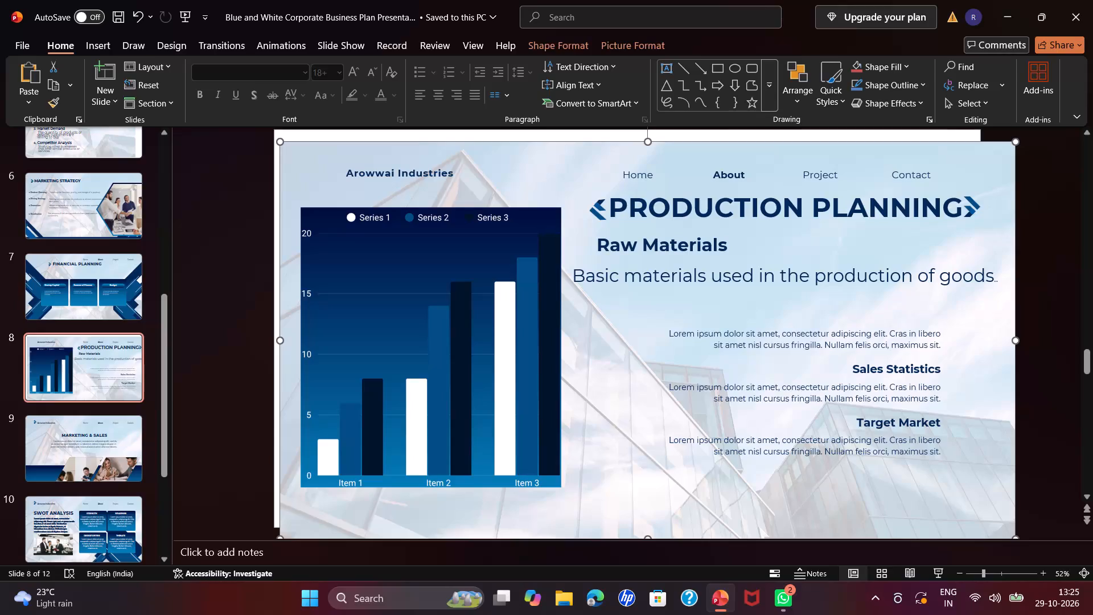
Select the word "Basic" at the start of the Raw Materials description.
{"action": "left_click", "coordinate": [568, 278]}
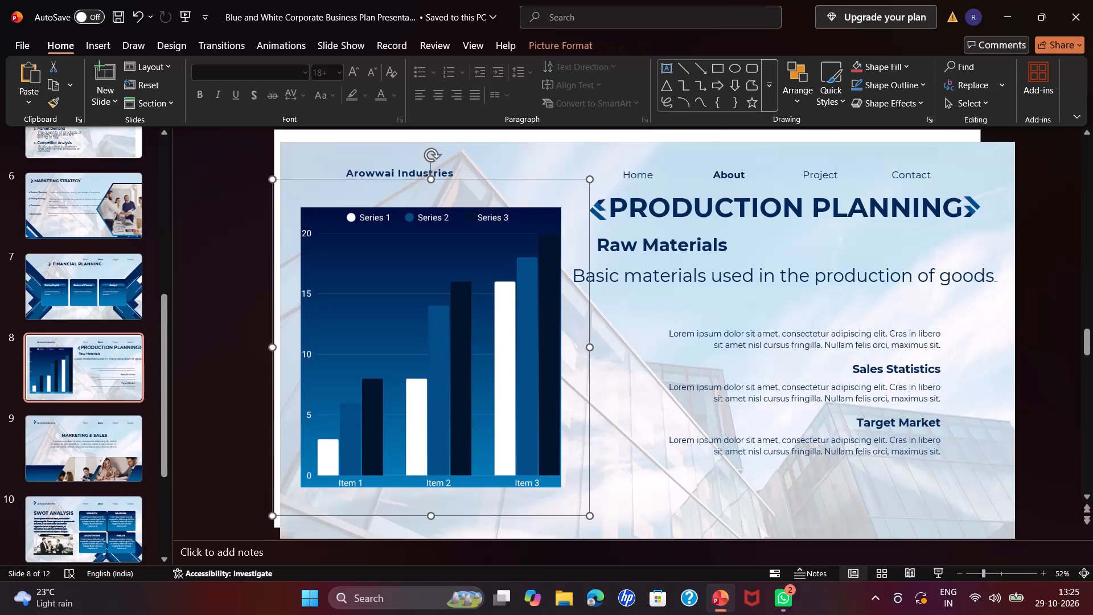
{"action": "left_click", "coordinate": [614, 279]}
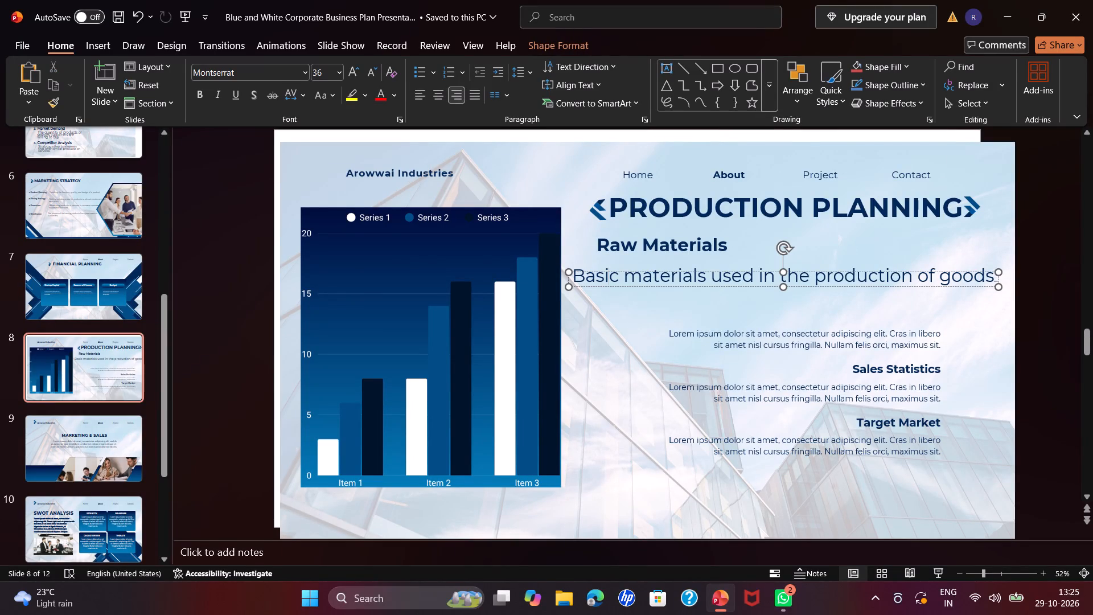
{"action": "left_click", "coordinate": [570, 278]}
{"action": "left_click", "coordinate": [570, 278]}
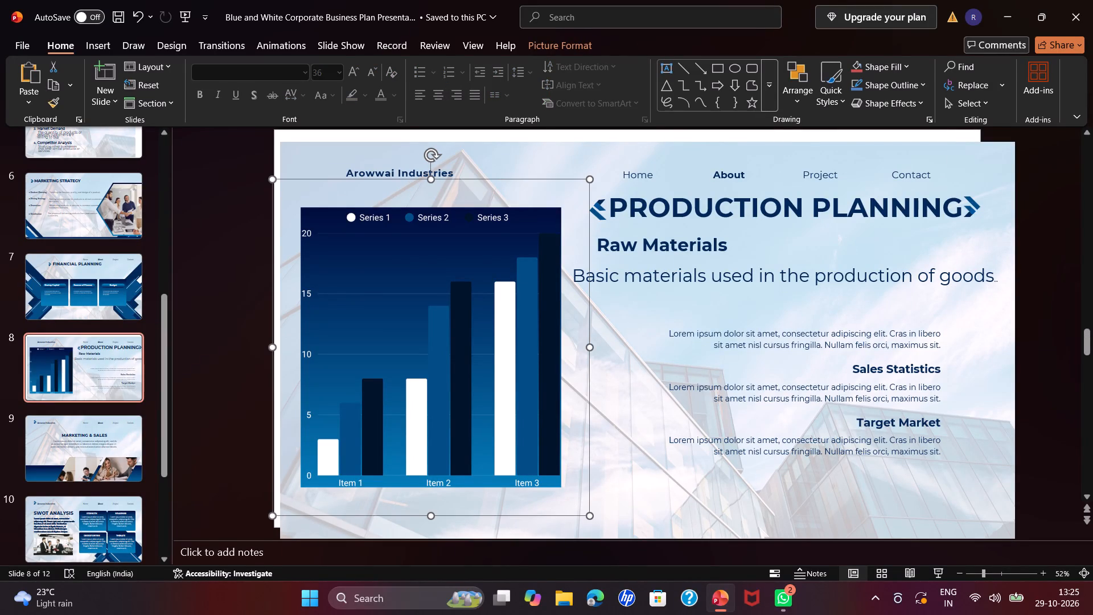
{"action": "left_click", "coordinate": [570, 278]}
{"action": "left_click", "coordinate": [615, 281]}
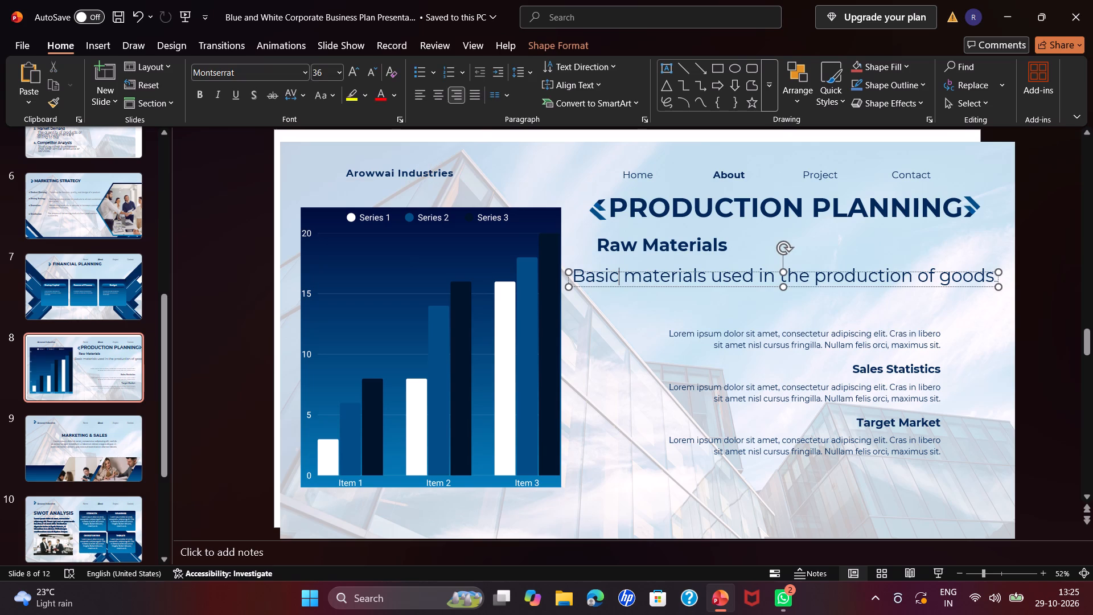
{"action": "left_click_drag", "start_coordinate": [618, 281], "coordinate": [614, 282]}
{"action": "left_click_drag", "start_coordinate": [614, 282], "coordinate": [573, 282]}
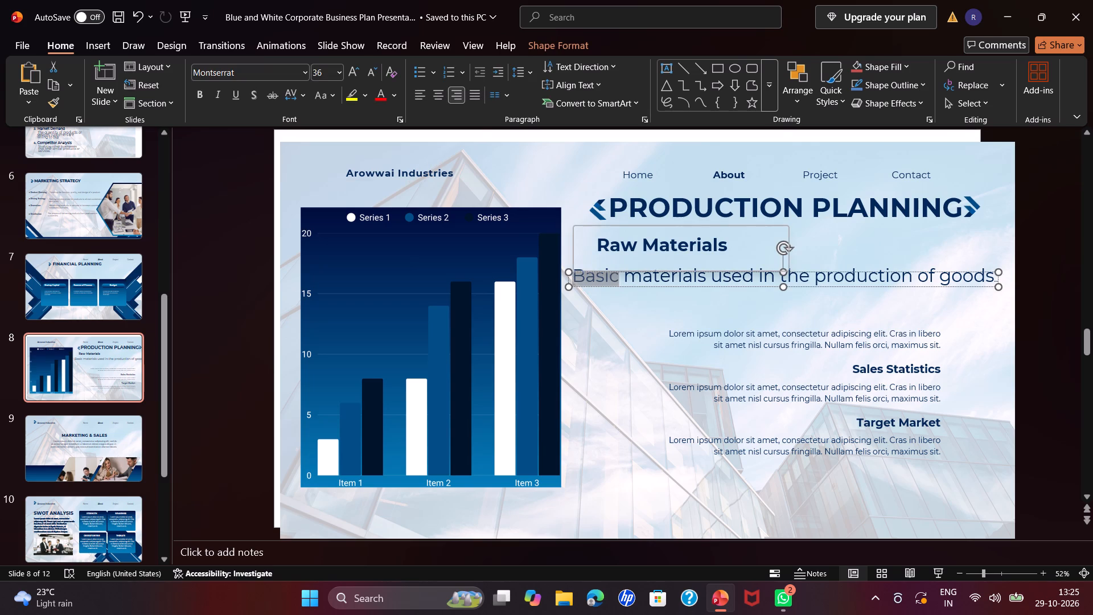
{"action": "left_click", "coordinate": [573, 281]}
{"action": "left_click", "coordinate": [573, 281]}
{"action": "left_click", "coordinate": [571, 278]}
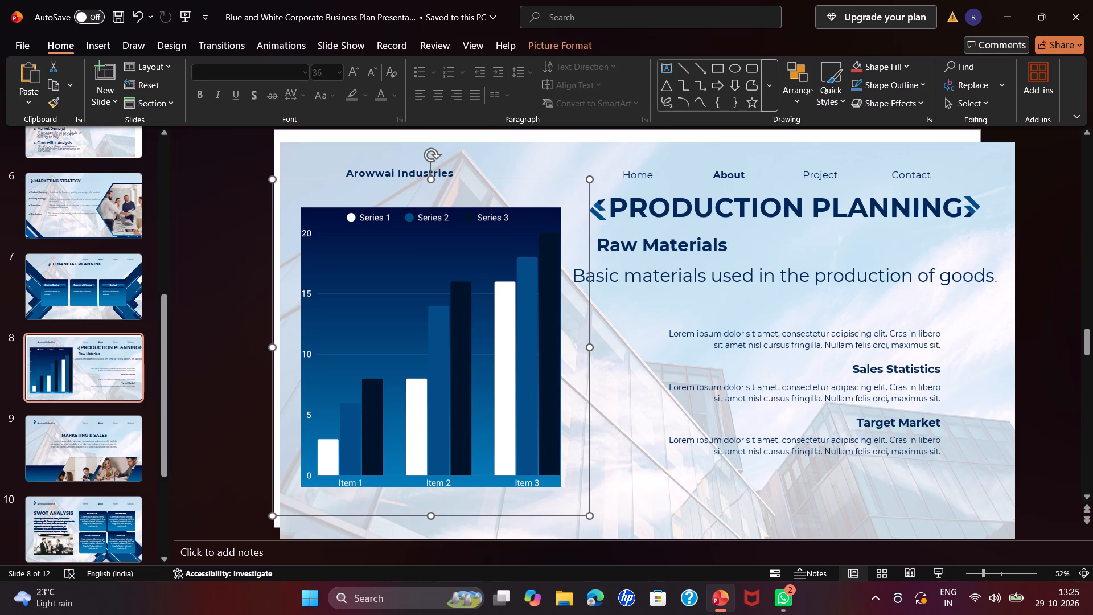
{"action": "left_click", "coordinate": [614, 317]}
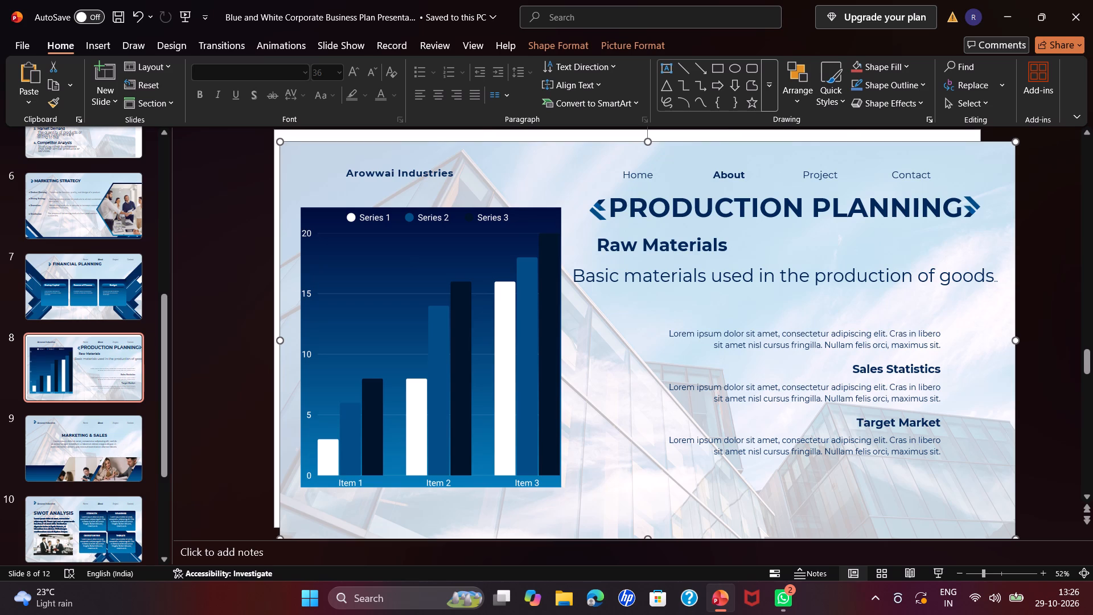
Duplicate the Raw Materials heading and place the copy directly beneath the Raw Materials description, near the chart's edge.
{"action": "left_click_drag", "start_coordinate": [595, 246], "coordinate": [610, 256]}
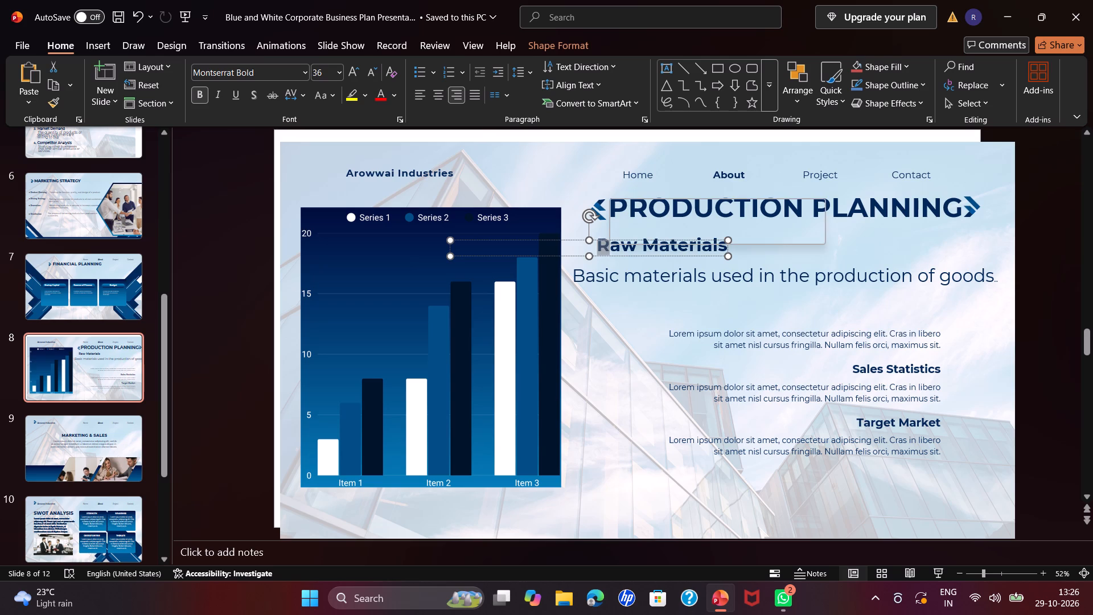
{"action": "left_click", "coordinate": [611, 256]}
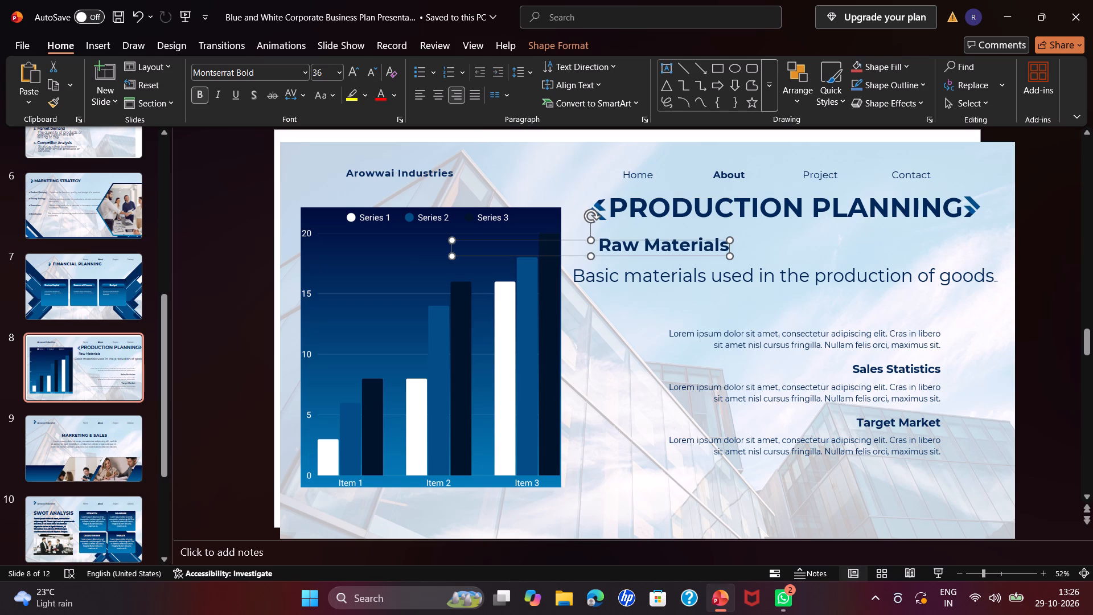
{"action": "left_click_drag", "start_coordinate": [621, 256], "coordinate": [613, 317]}
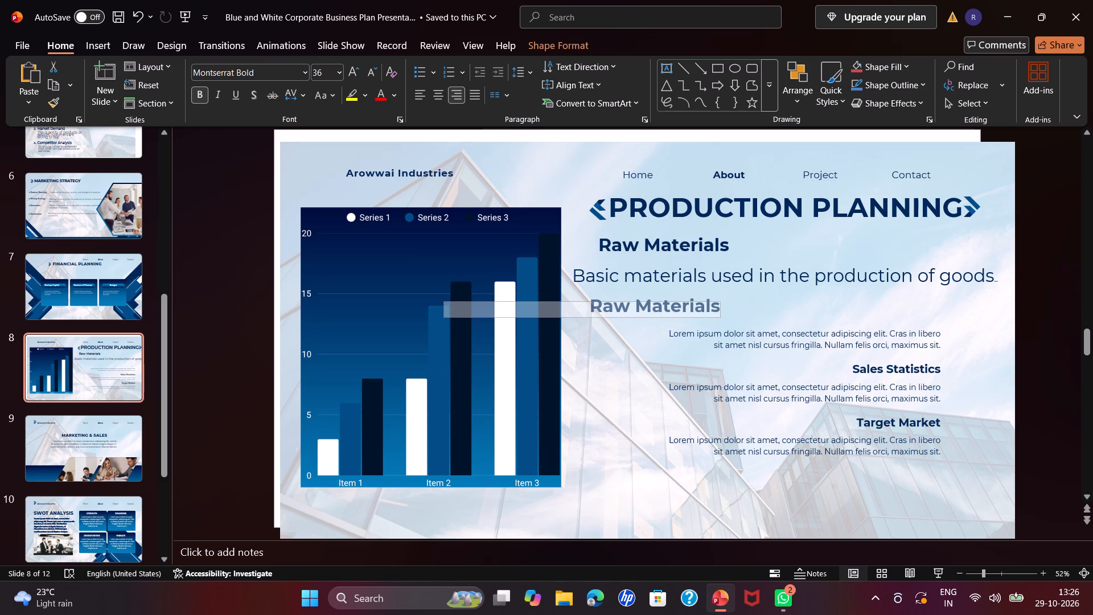
{"action": "left_click_drag", "start_coordinate": [613, 317], "coordinate": [599, 314]}
{"action": "left_click", "coordinate": [609, 352]}
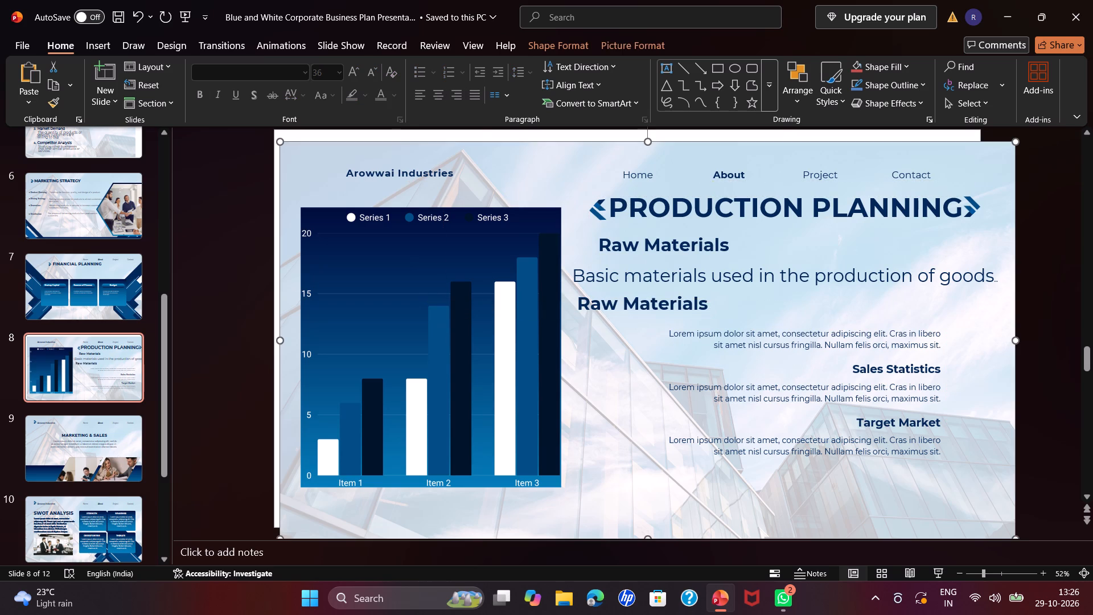
Clear the whole lorem ipsum placeholder paragraph above the Sales Statistics heading.
{"action": "left_click_drag", "start_coordinate": [669, 339], "coordinate": [729, 341]}
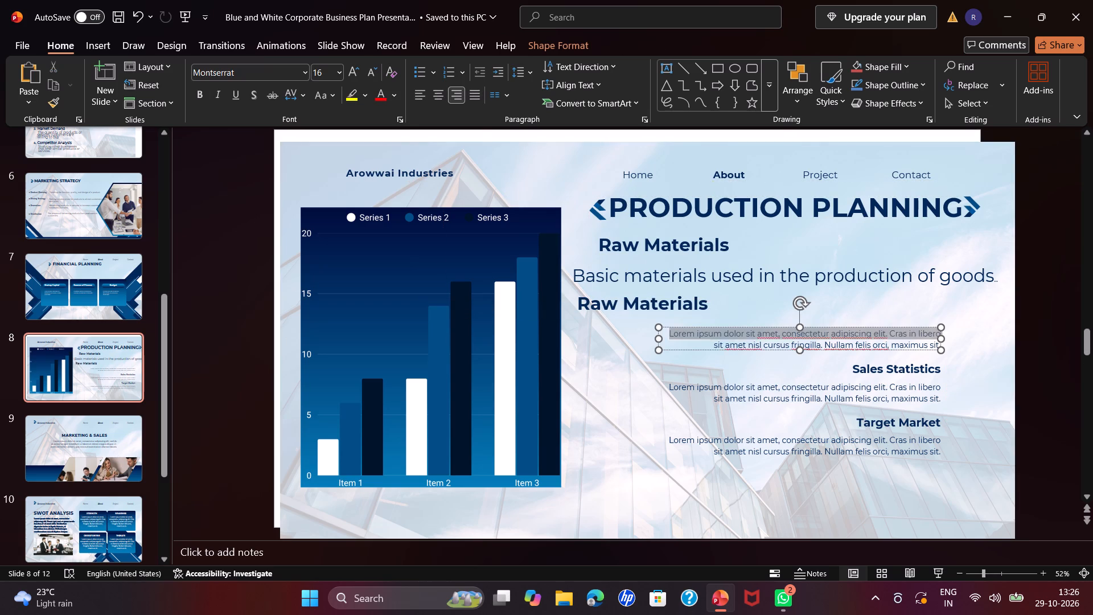
{"action": "left_click_drag", "start_coordinate": [729, 341], "coordinate": [943, 347]}
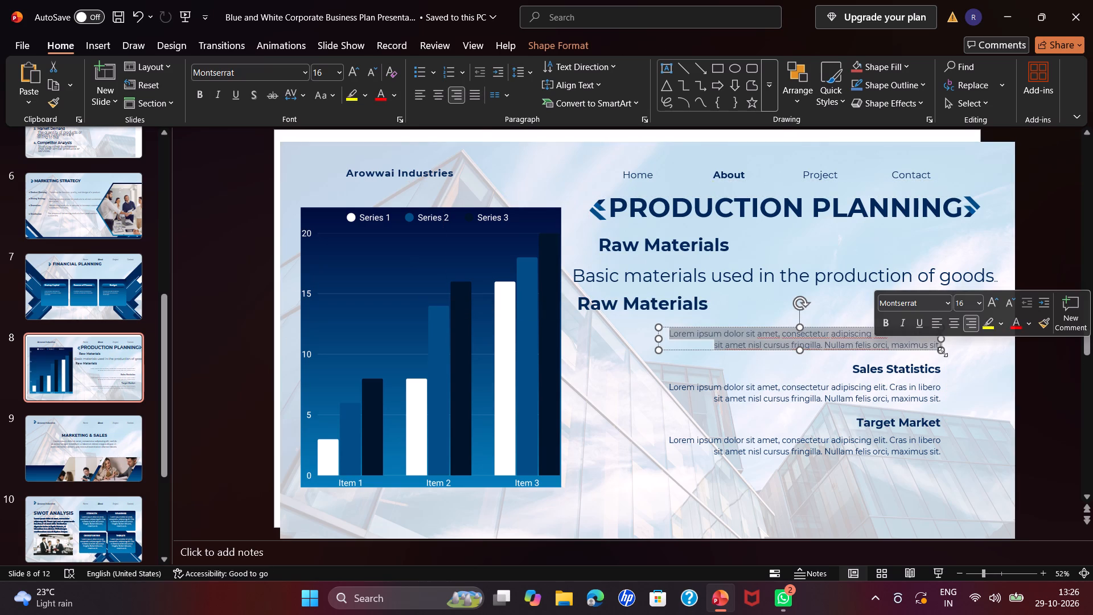
{"action": "key", "text": "BackSpace"}
Remove the Sales Statistics heading text and the lorem ipsum placeholder paragraph beneath it.
{"action": "left_click_drag", "start_coordinate": [944, 372], "coordinate": [948, 377]}
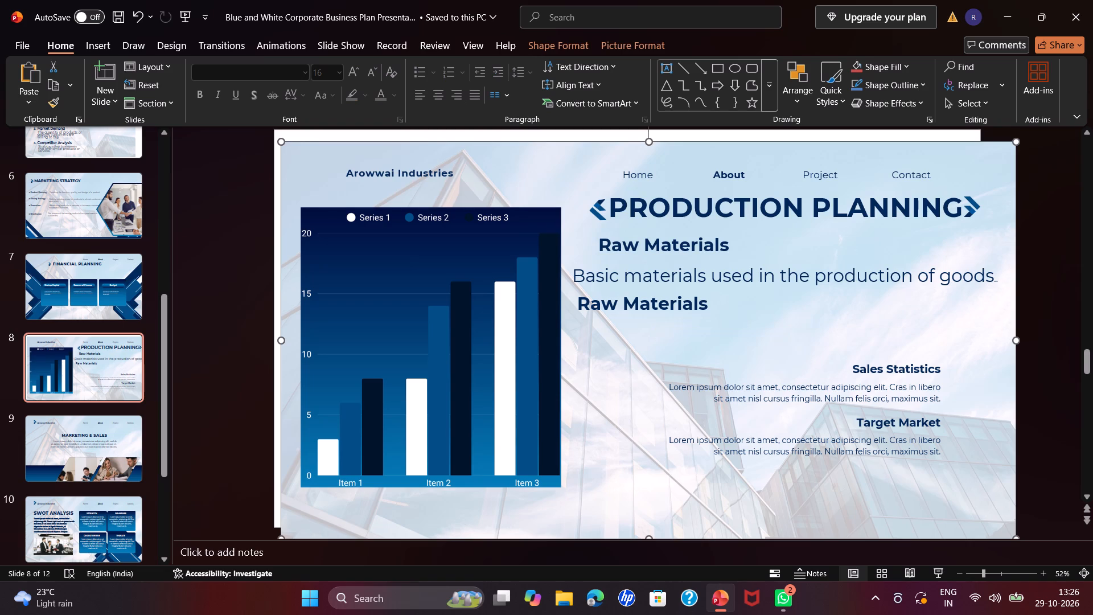
{"action": "left_click_drag", "start_coordinate": [936, 370], "coordinate": [783, 379]}
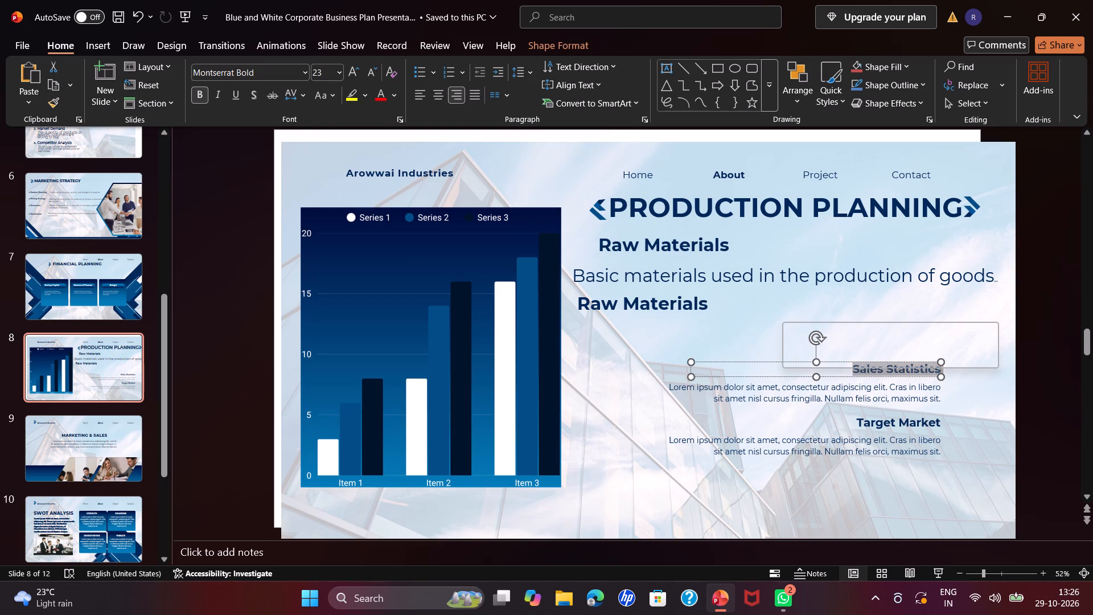
{"action": "key", "text": "BackSpace"}
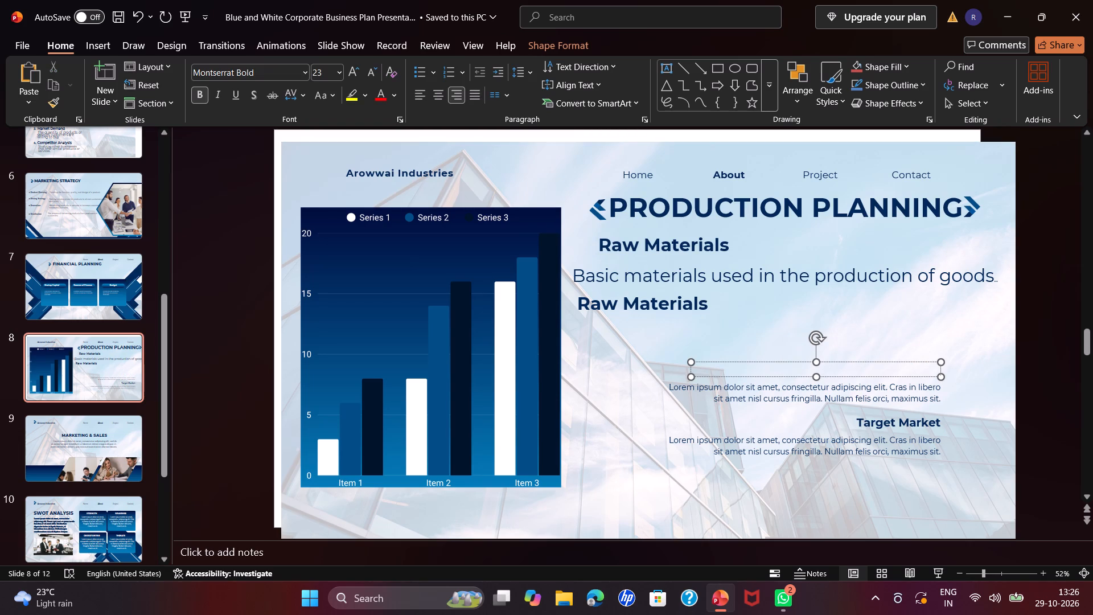
{"action": "left_click_drag", "start_coordinate": [938, 392], "coordinate": [911, 394]}
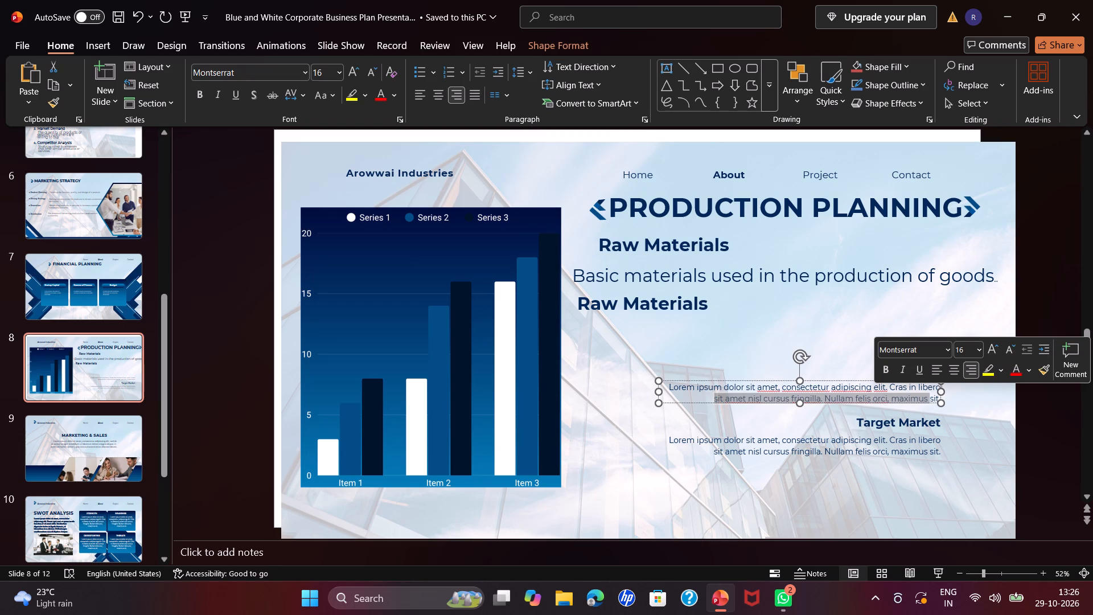
{"action": "left_click", "coordinate": [856, 379]}
{"action": "key", "text": "BackSpace"}
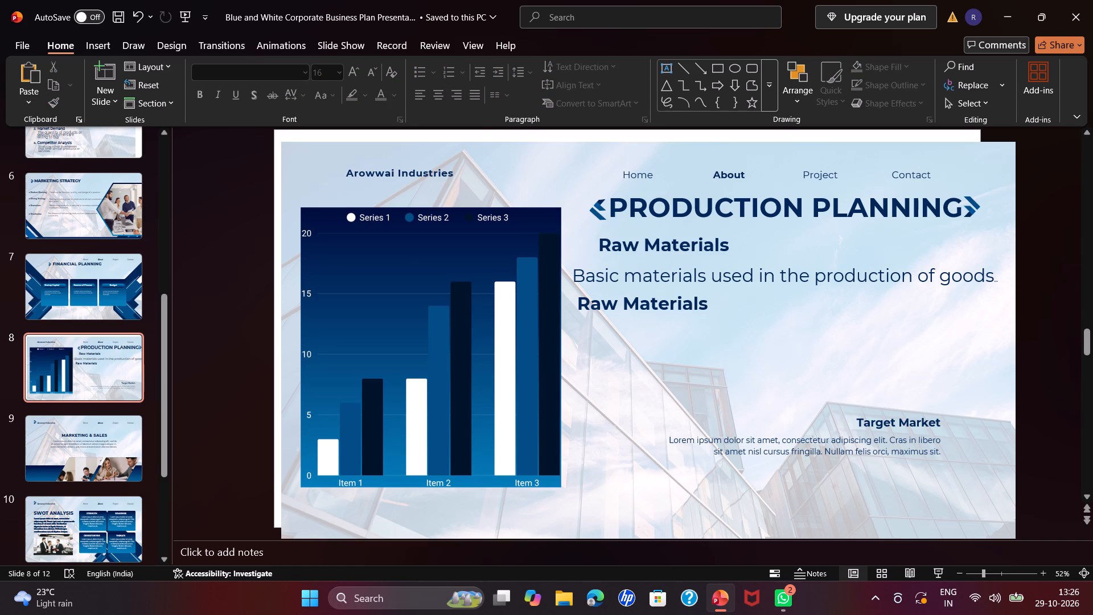
Reposition the shifted building background picture so it is centred over the Production Planning slide and covers it fully.
{"action": "left_click_drag", "start_coordinate": [944, 425], "coordinate": [920, 424]}
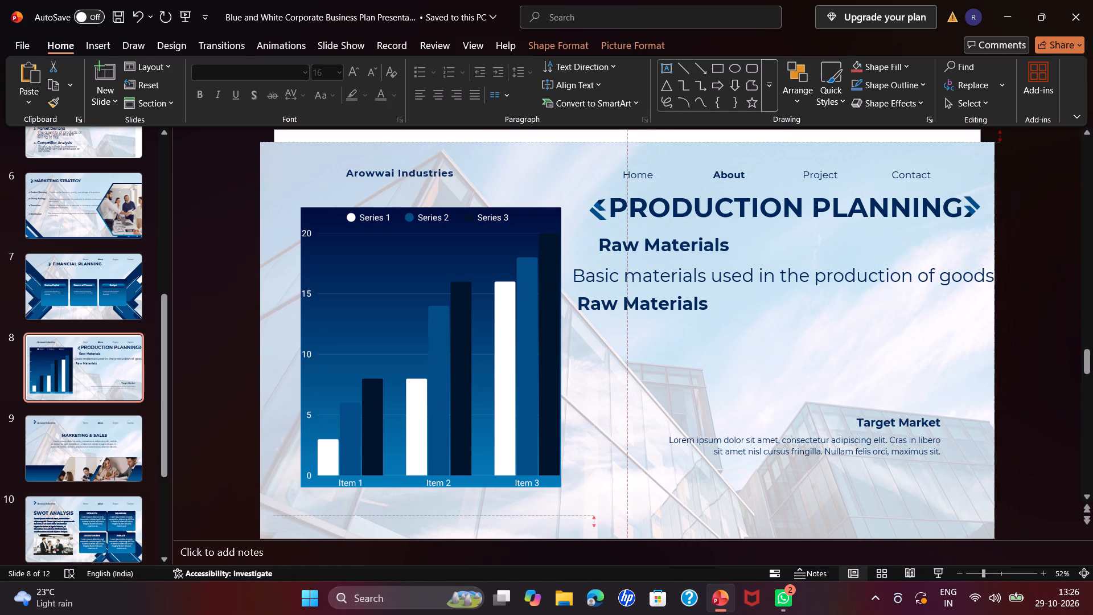
{"action": "left_click_drag", "start_coordinate": [920, 424], "coordinate": [919, 415]}
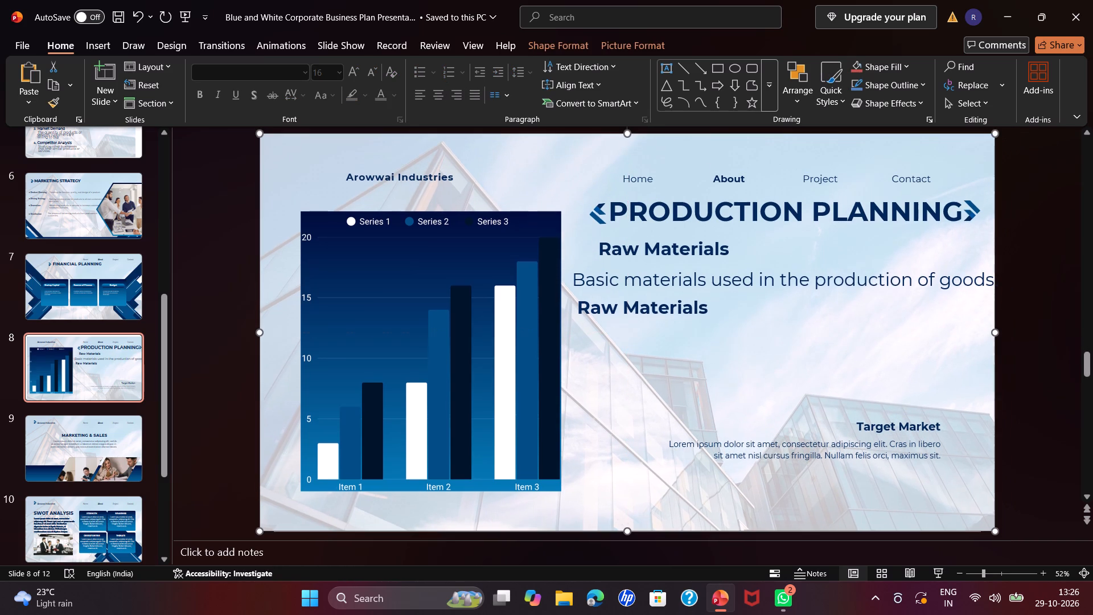
Remove the Target Market heading text and the lorem ipsum placeholder paragraph beneath it.
{"action": "left_click_drag", "start_coordinate": [936, 428], "coordinate": [917, 428]}
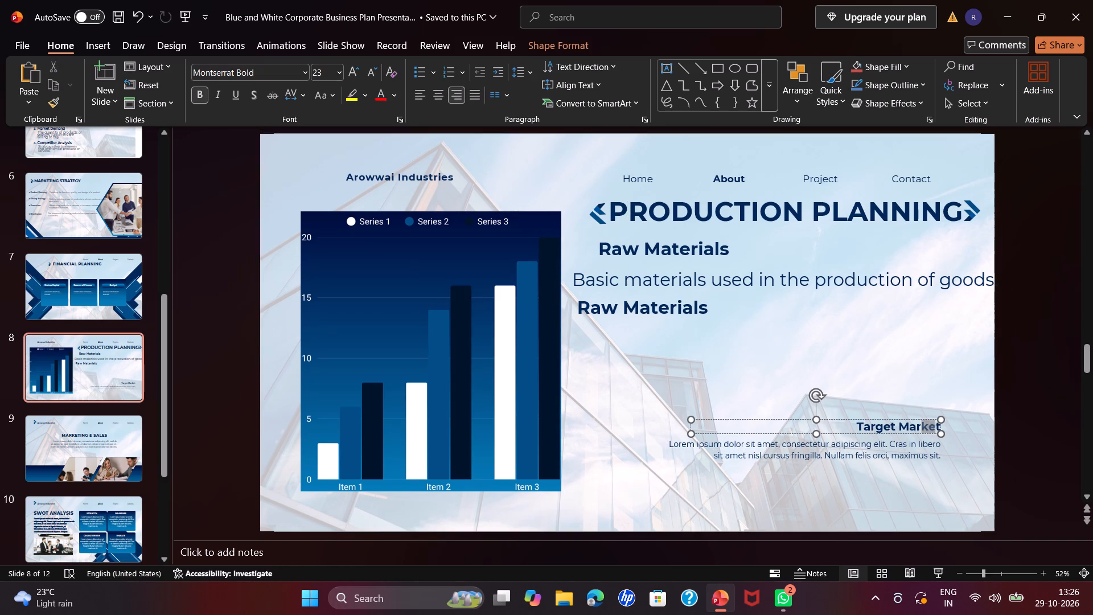
{"action": "left_click_drag", "start_coordinate": [917, 428], "coordinate": [837, 436]}
{"action": "key", "text": "BackSpace"}
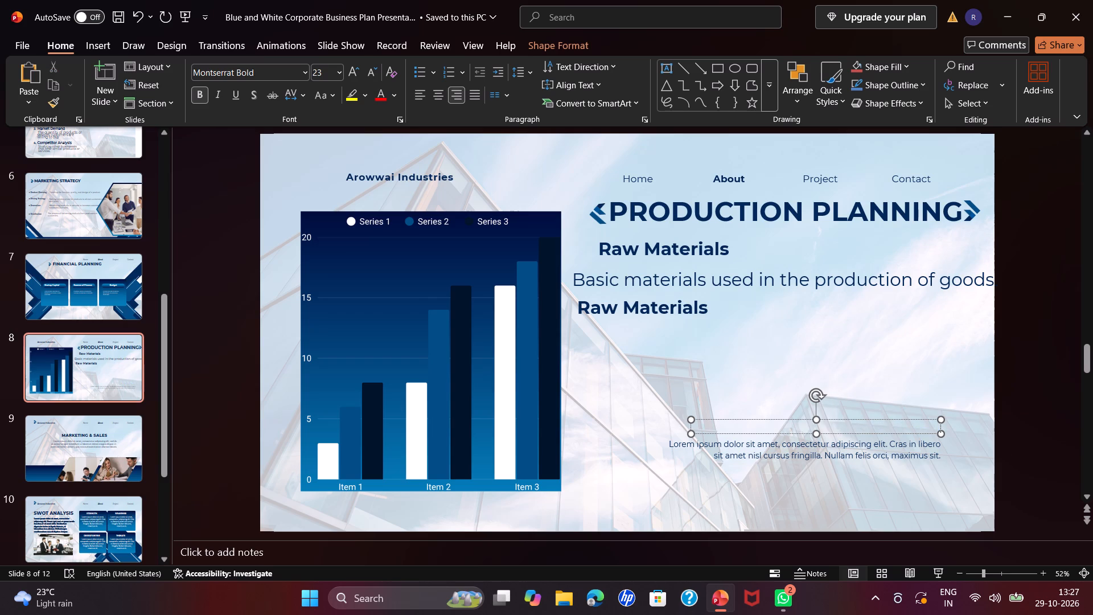
{"action": "left_click", "coordinate": [865, 449]}
{"action": "left_click", "coordinate": [871, 438]}
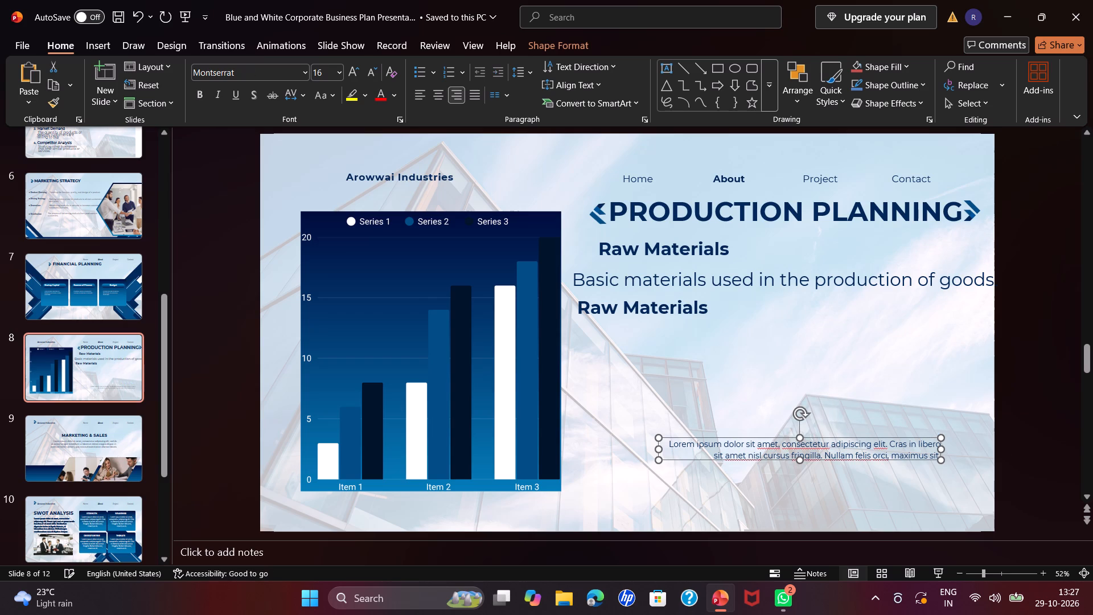
{"action": "key", "text": "BackSpace"}
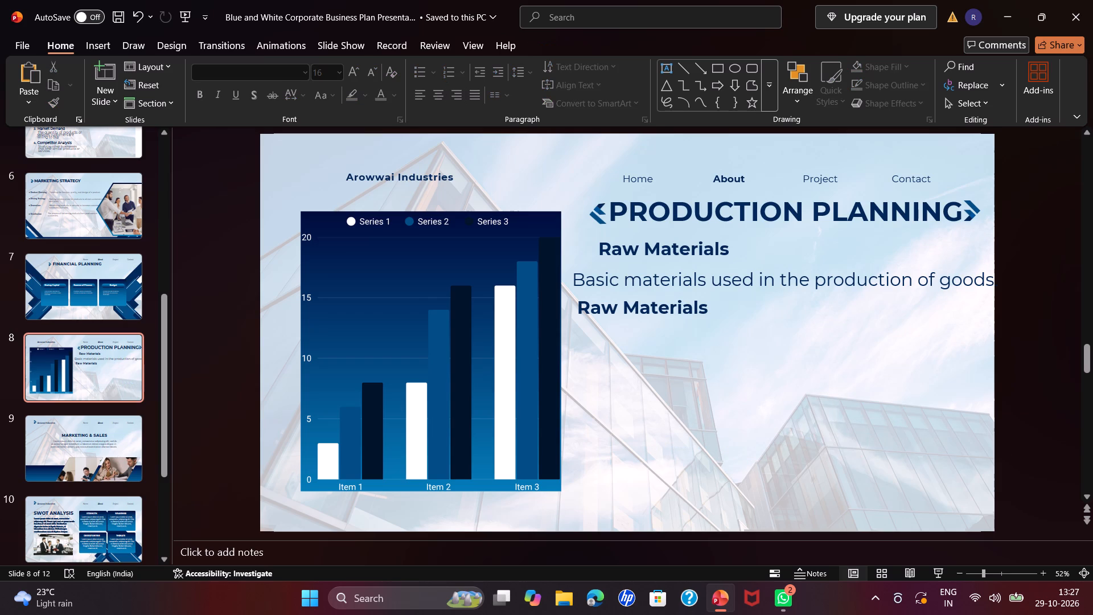
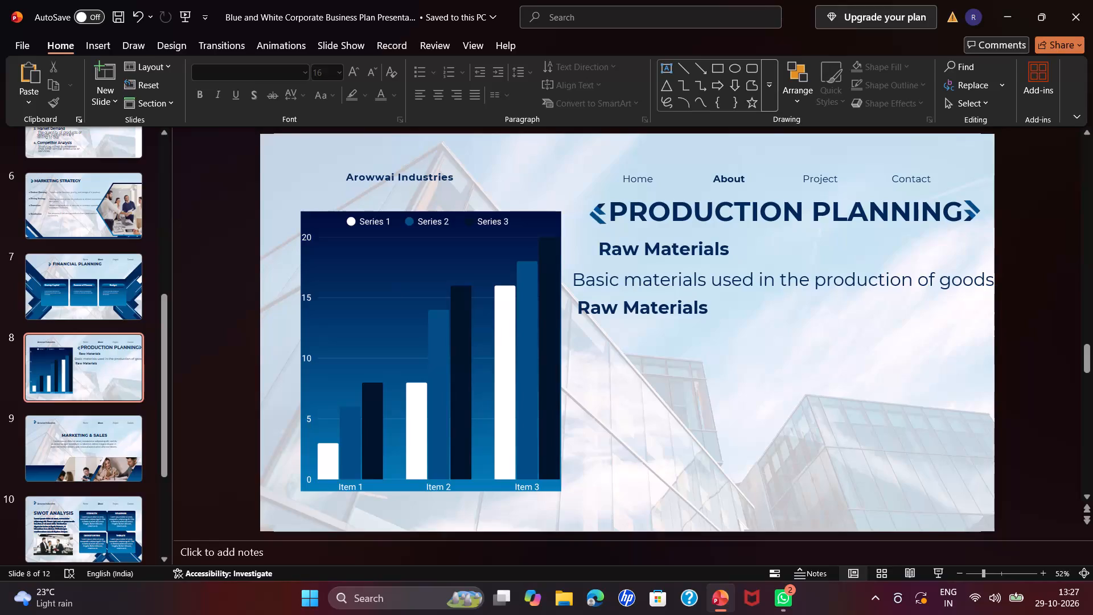
Replace the duplicated Raw Materials heading beneath the description with the copied bulleted heading "Machinery".
{"action": "left_click", "coordinate": [705, 309]}
{"action": "left_click_drag", "start_coordinate": [705, 309], "coordinate": [699, 307]}
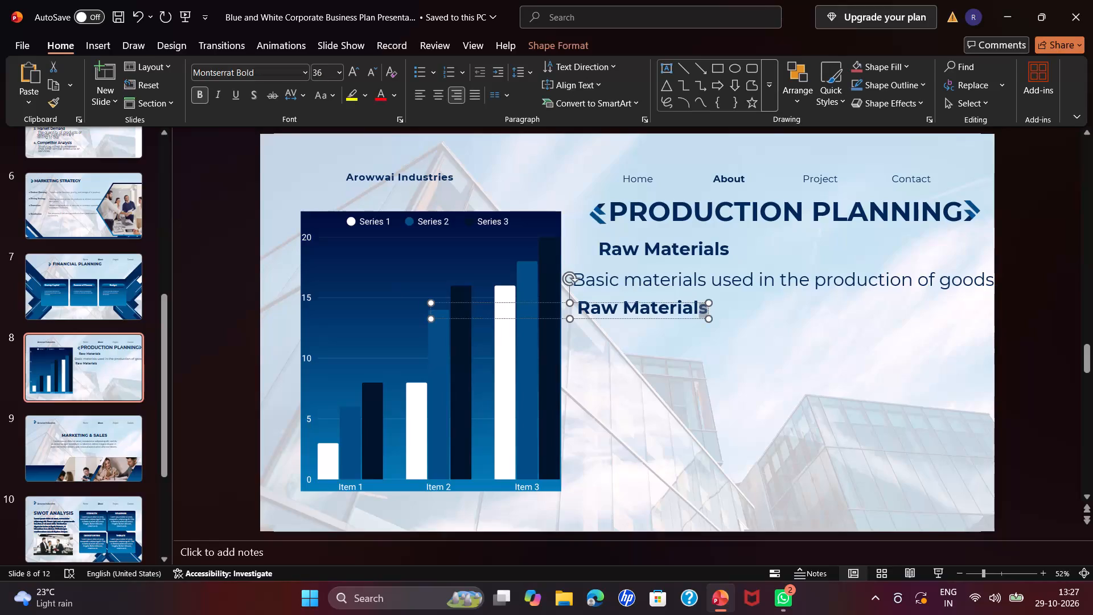
{"action": "left_click_drag", "start_coordinate": [699, 307], "coordinate": [585, 317]}
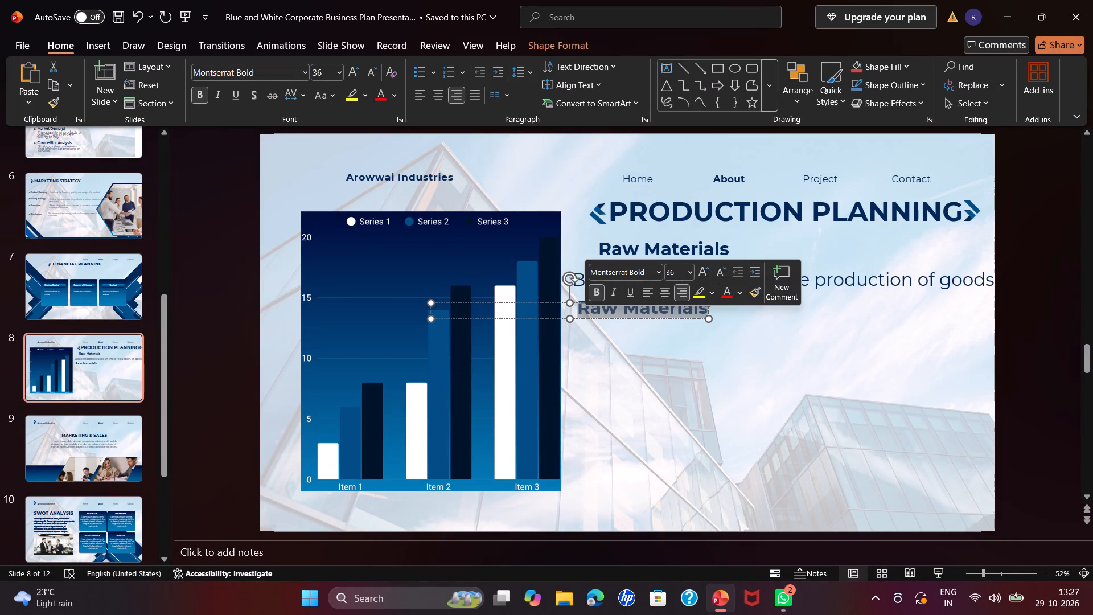
{"action": "key", "text": "BackSpace"}
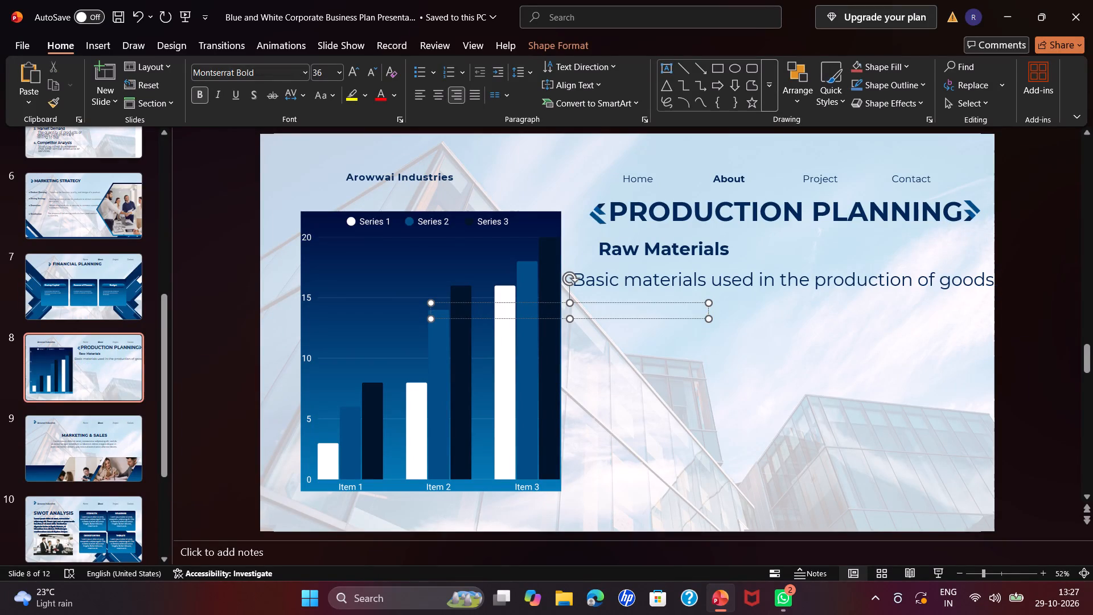
{"action": "key", "text": "ctrl+v"}
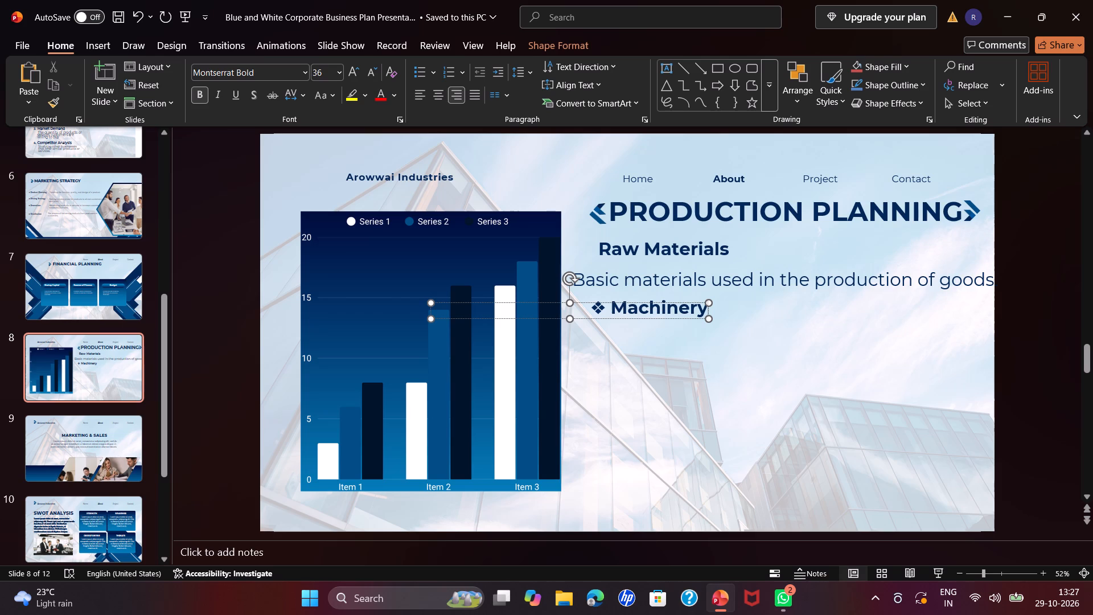
{"action": "left_click", "coordinate": [858, 432]}
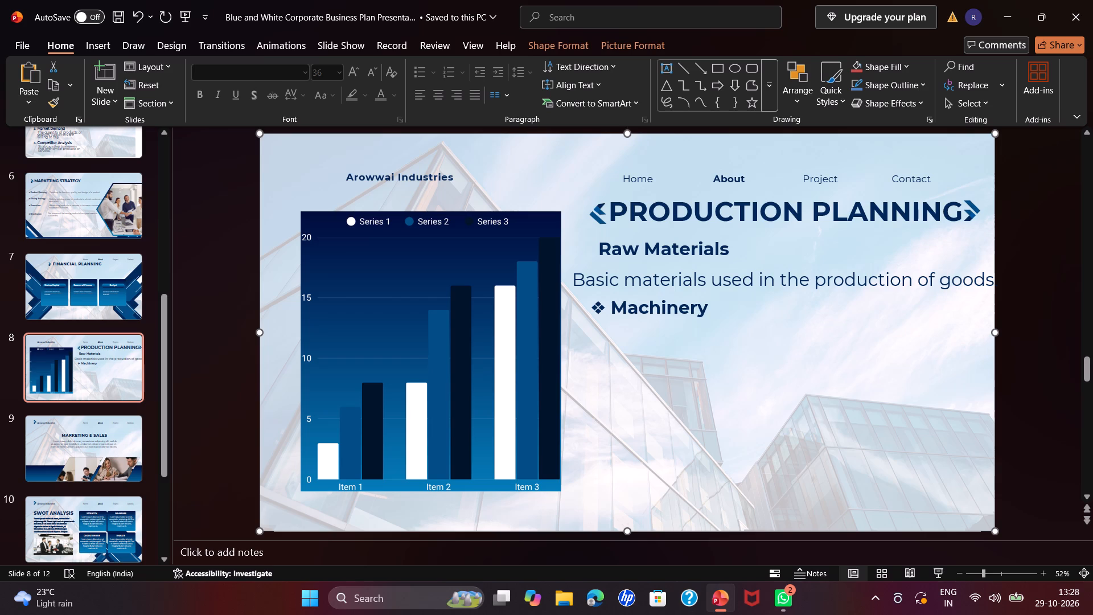
Duplicate the Raw Materials description's text box and place the copy directly beneath the Machinery heading.
{"action": "left_click", "coordinate": [806, 282]}
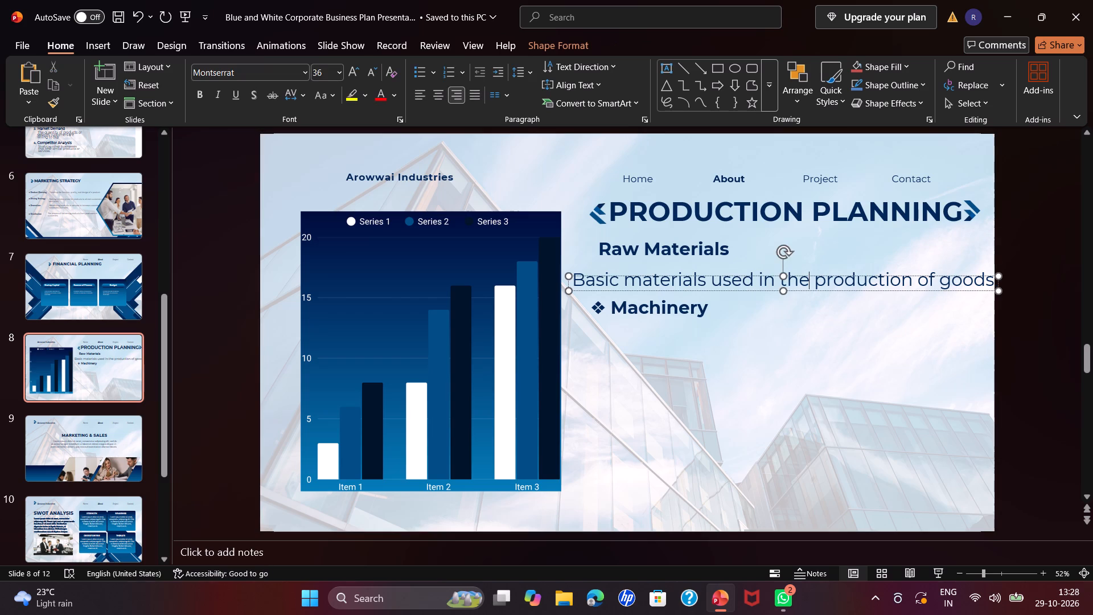
{"action": "left_click_drag", "start_coordinate": [800, 292], "coordinate": [800, 291]}
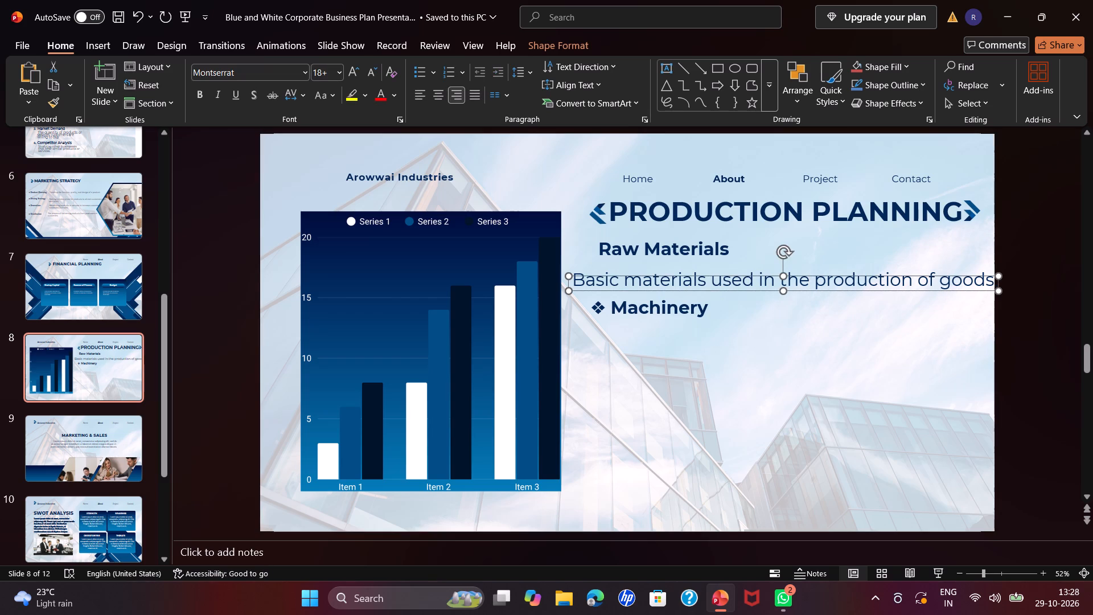
{"action": "left_click_drag", "start_coordinate": [800, 291], "coordinate": [788, 360]}
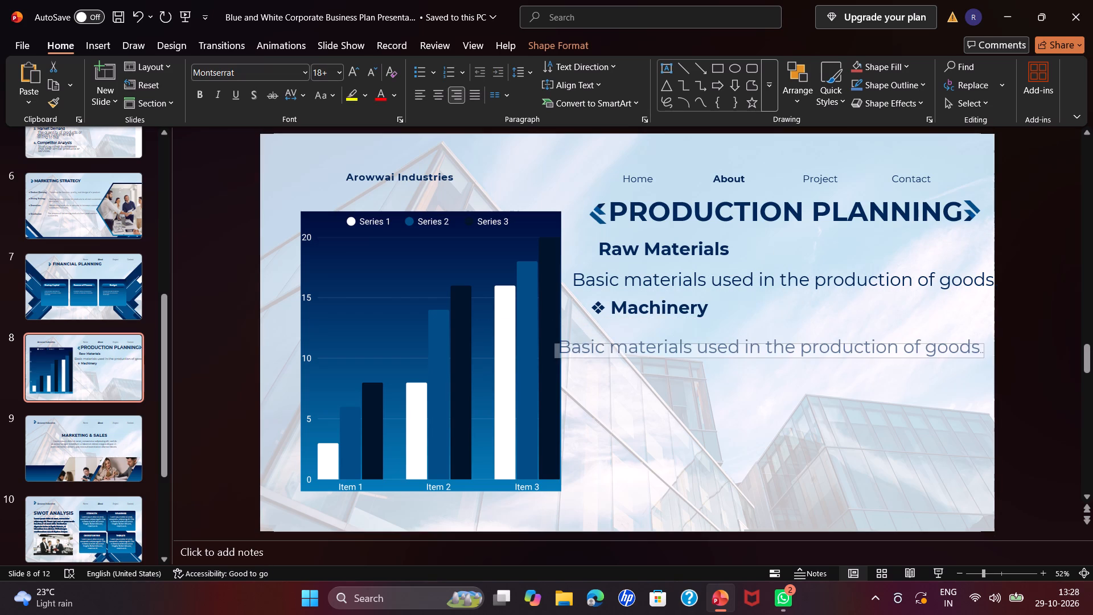
{"action": "left_click_drag", "start_coordinate": [788, 360], "coordinate": [793, 351]}
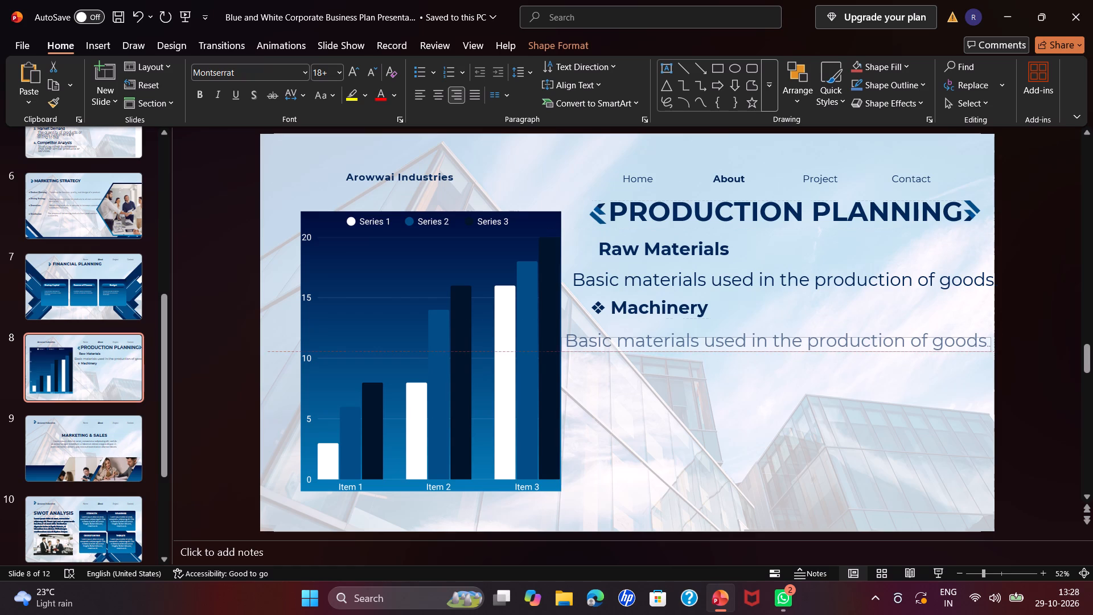
{"action": "left_click_drag", "start_coordinate": [793, 351], "coordinate": [793, 345]}
{"action": "left_click", "coordinate": [798, 420]}
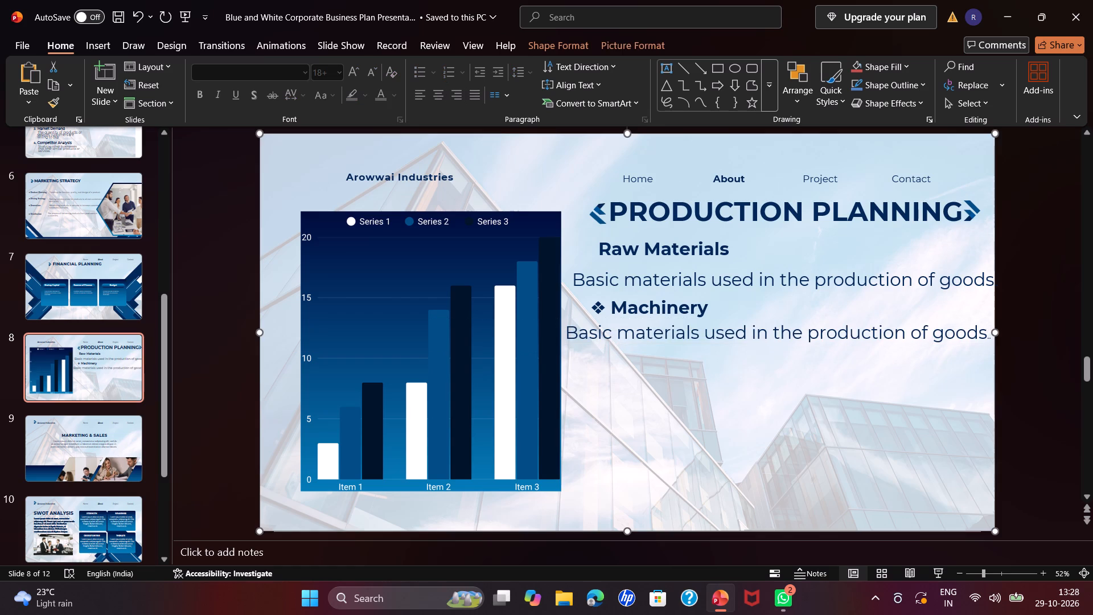
Clear the duplicated description text in the text box beneath the Machinery heading.
{"action": "left_click", "coordinate": [824, 341]}
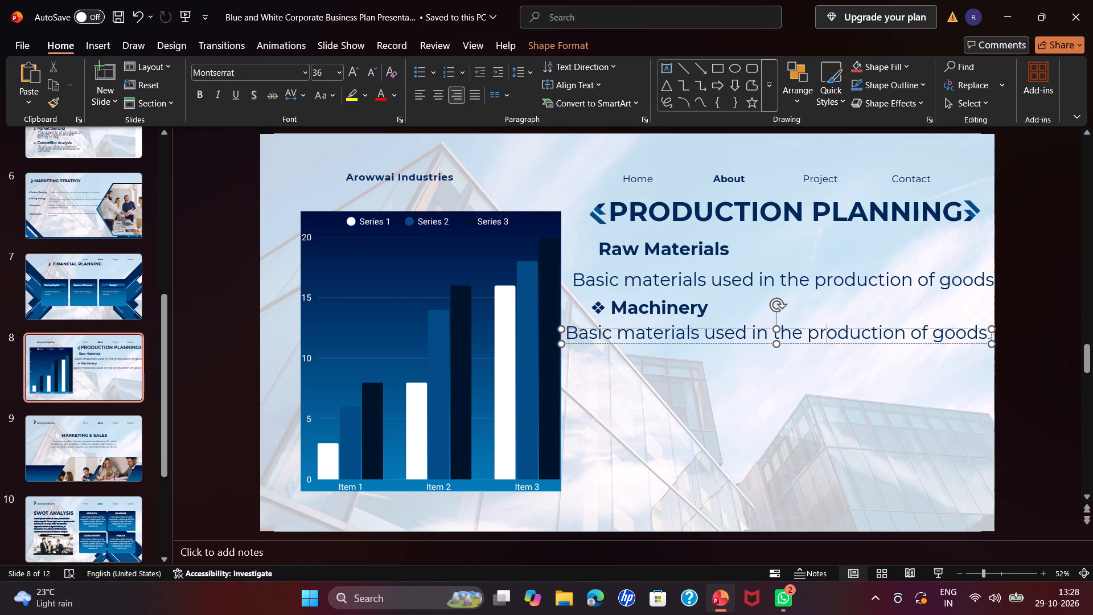
{"action": "left_click_drag", "start_coordinate": [987, 338], "coordinate": [983, 337]}
{"action": "left_click_drag", "start_coordinate": [983, 337], "coordinate": [552, 372]}
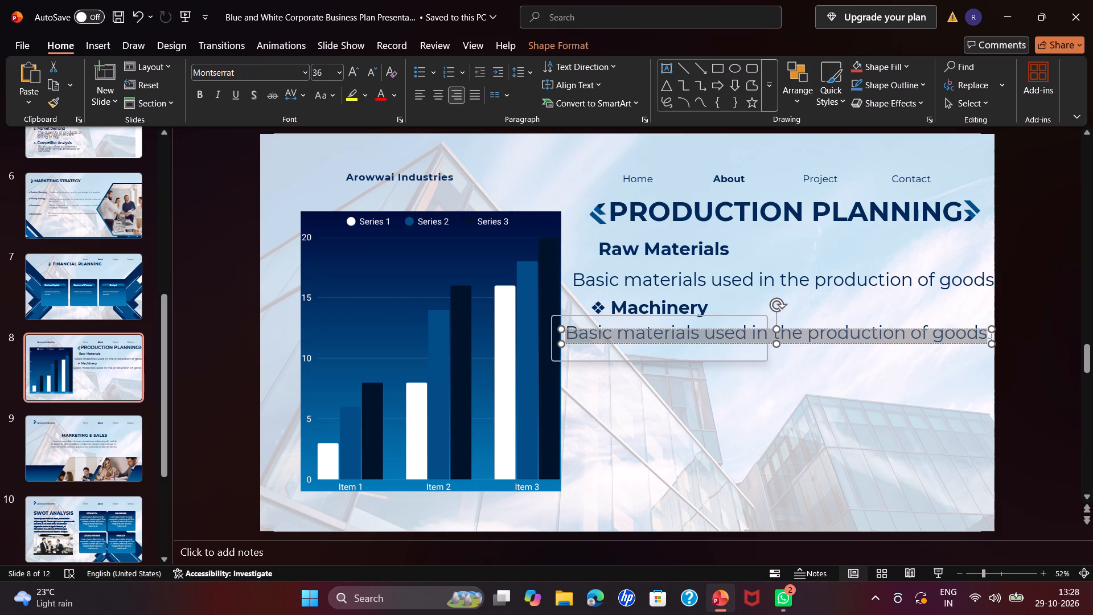
{"action": "key", "text": "BackSpace"}
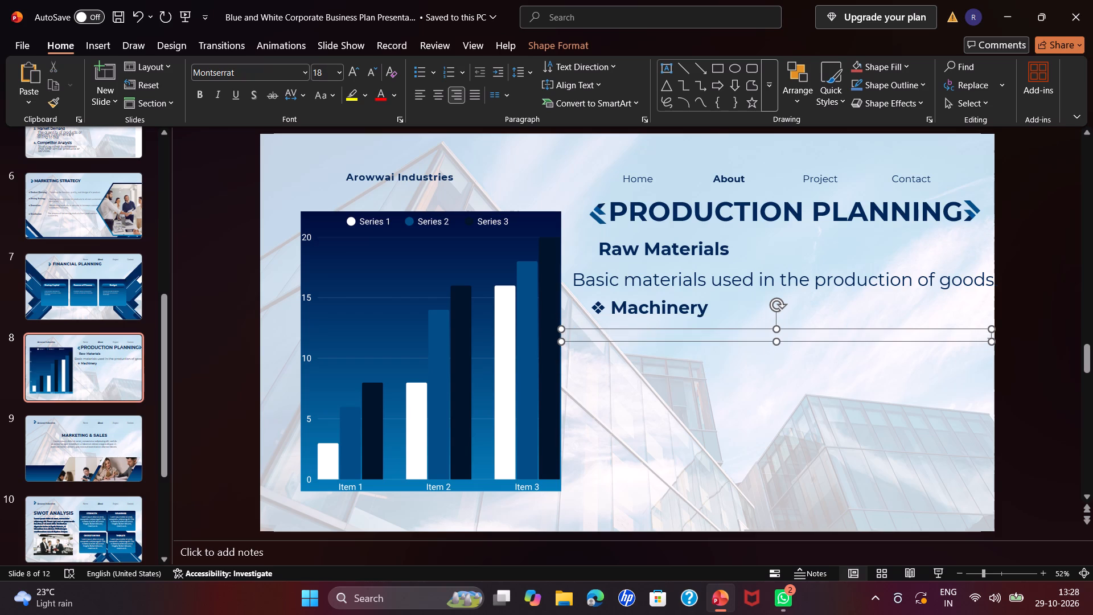
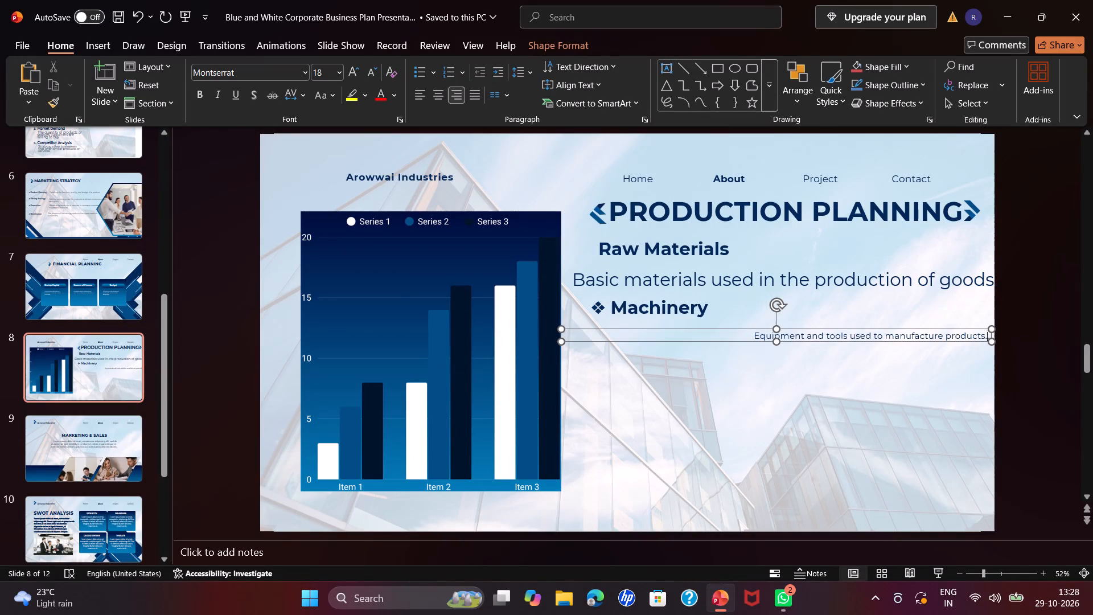
Move the Machinery description so its text starts just beneath the Machinery heading, near the chart's edge.
{"action": "left_click_drag", "start_coordinate": [747, 341], "coordinate": [607, 340]}
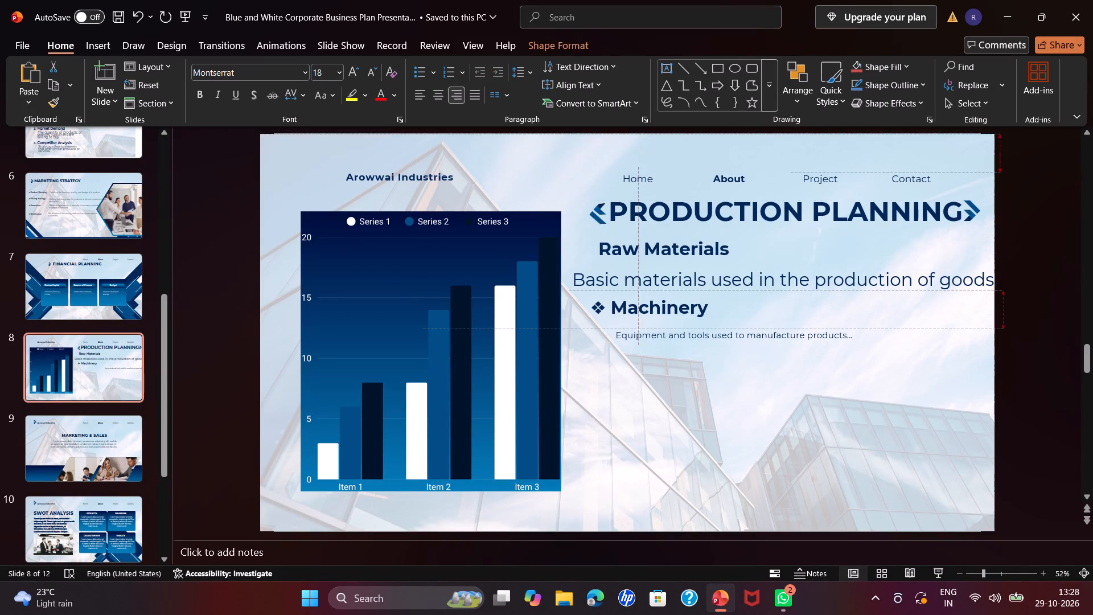
{"action": "left_click_drag", "start_coordinate": [607, 340], "coordinate": [581, 339]}
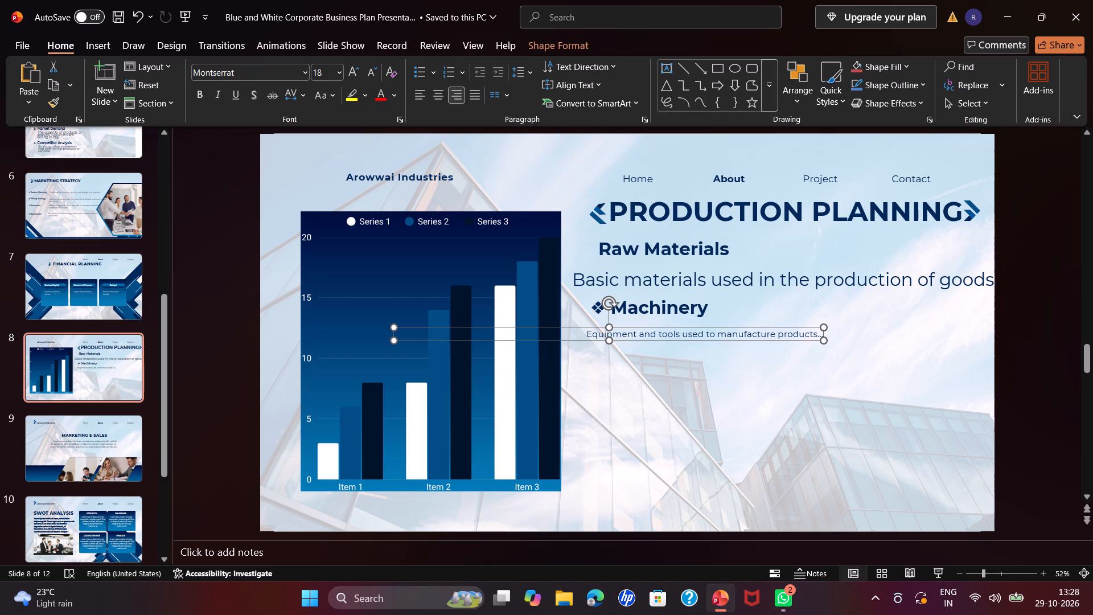
Select the description text "Equipment and tools used to manufacture products" beneath the Machinery heading.
{"action": "left_click_drag", "start_coordinate": [817, 334], "coordinate": [589, 344]}
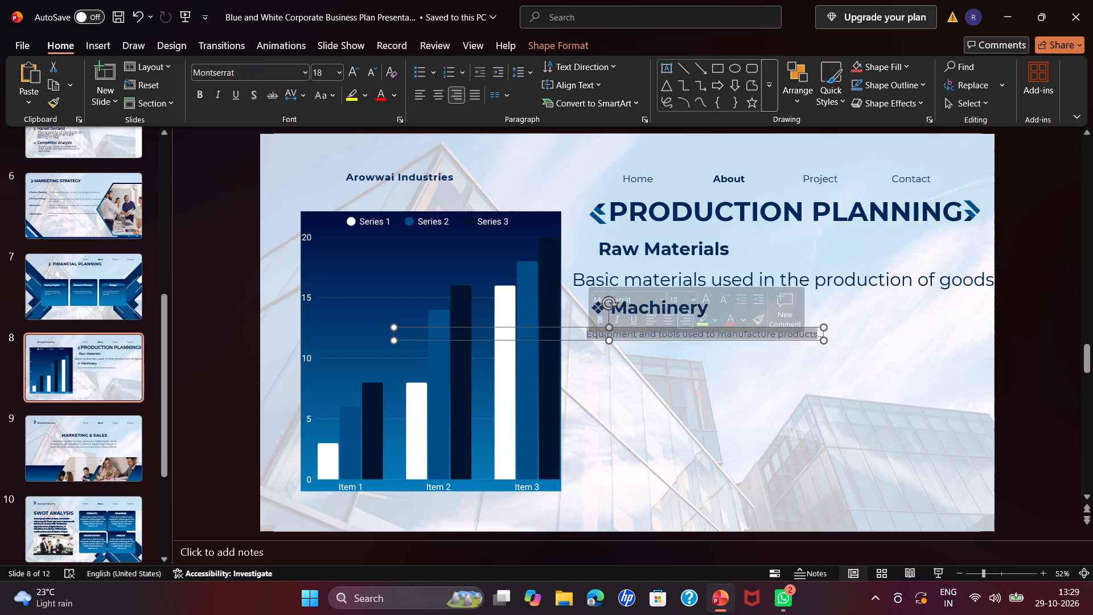
Set the font size of the Machinery description on slide 8 to 36.
{"action": "left_click", "coordinate": [342, 77]}
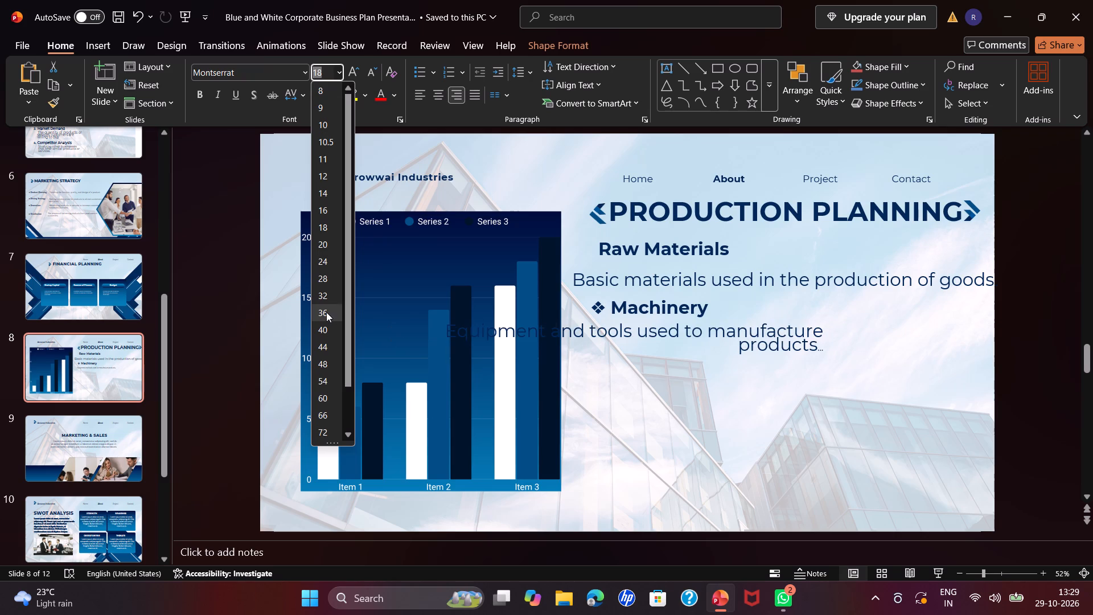
{"action": "left_click", "coordinate": [326, 312]}
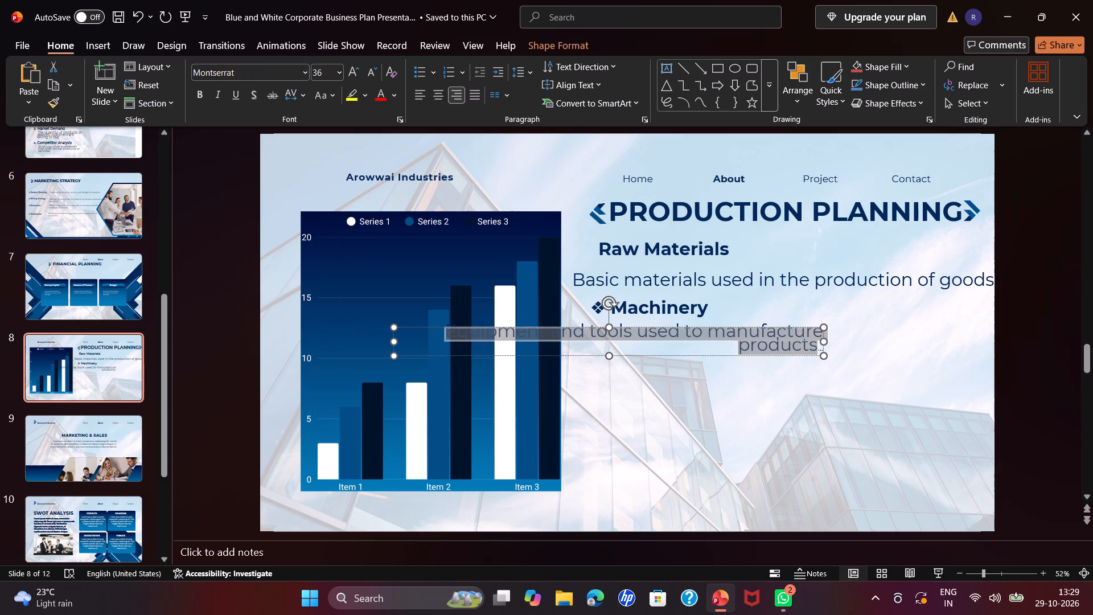
Resize and move the Machinery description box so it spans from the chart's edge to the end of the Production Planning title.
{"action": "left_click_drag", "start_coordinate": [826, 356], "coordinate": [928, 346]}
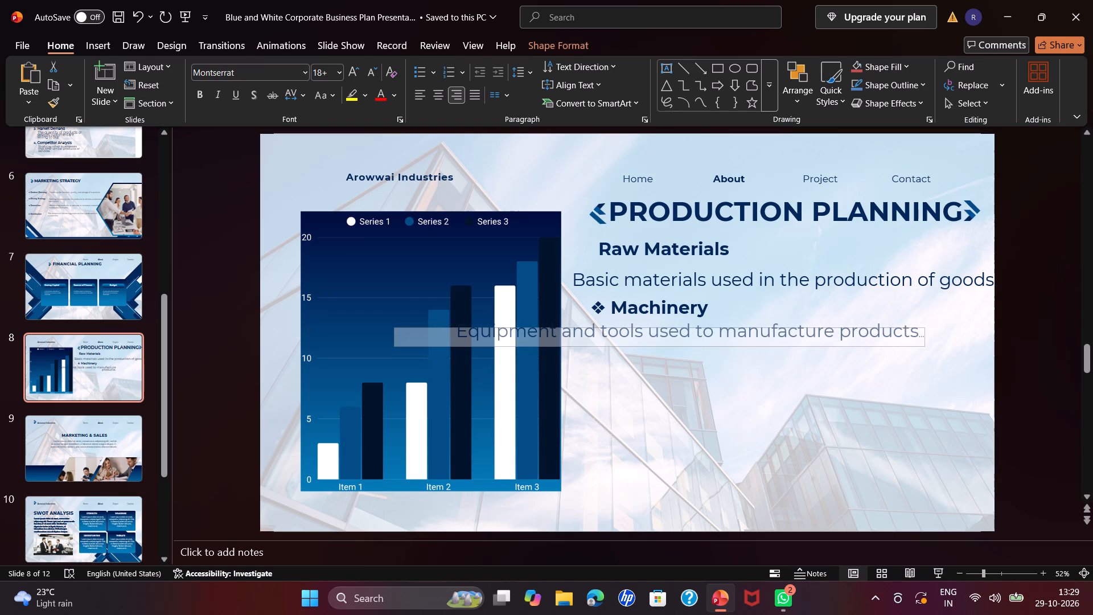
{"action": "left_click_drag", "start_coordinate": [928, 346], "coordinate": [1006, 338]}
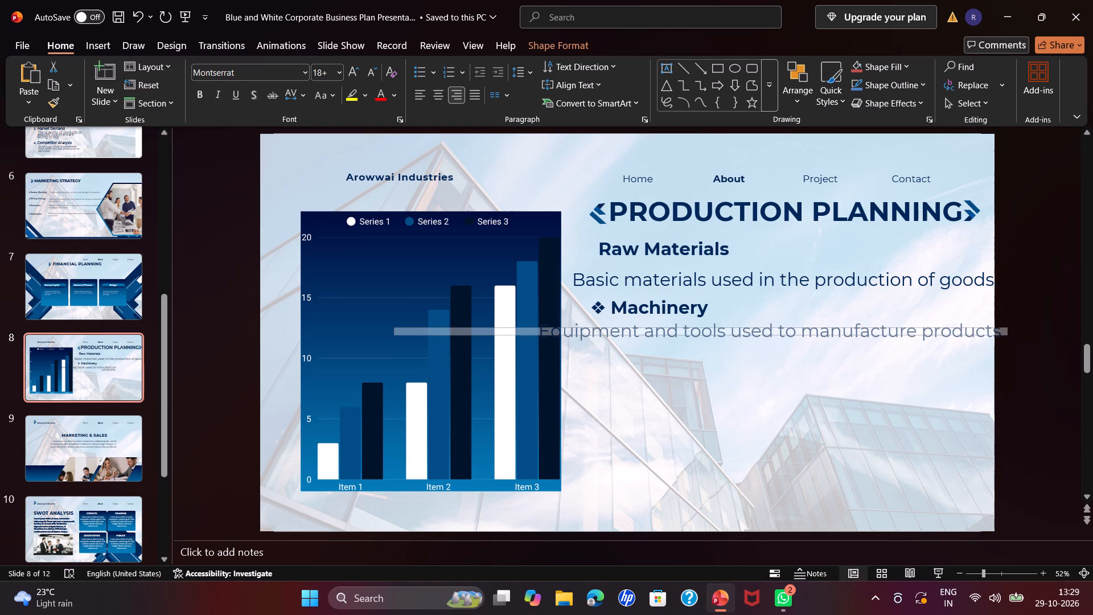
{"action": "left_click_drag", "start_coordinate": [1006, 338], "coordinate": [979, 384]}
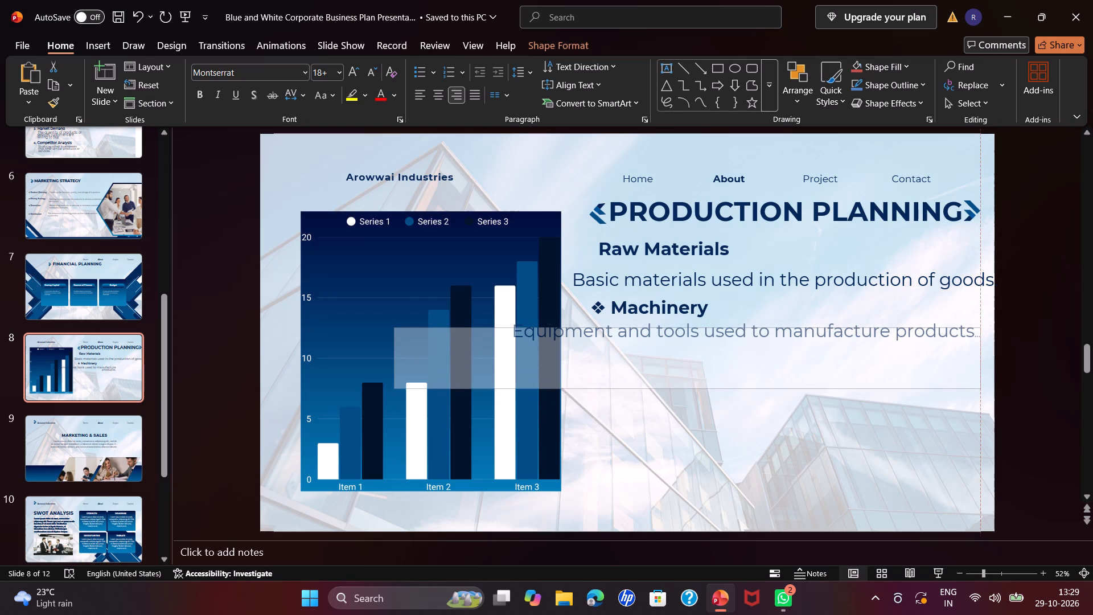
{"action": "left_click_drag", "start_coordinate": [979, 384], "coordinate": [979, 374]}
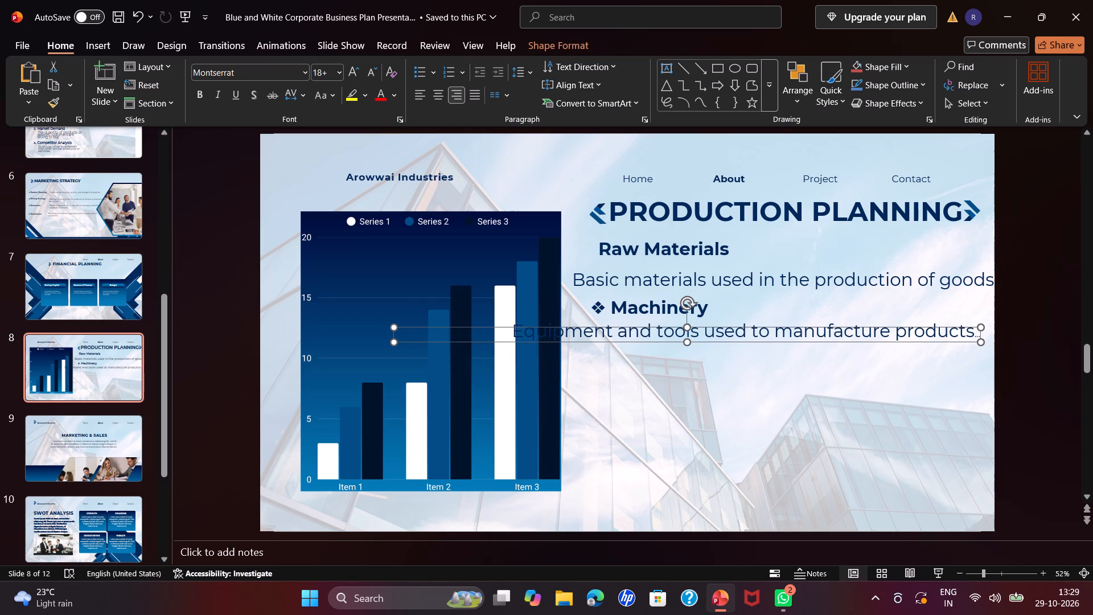
{"action": "left_click_drag", "start_coordinate": [453, 343], "coordinate": [516, 350]}
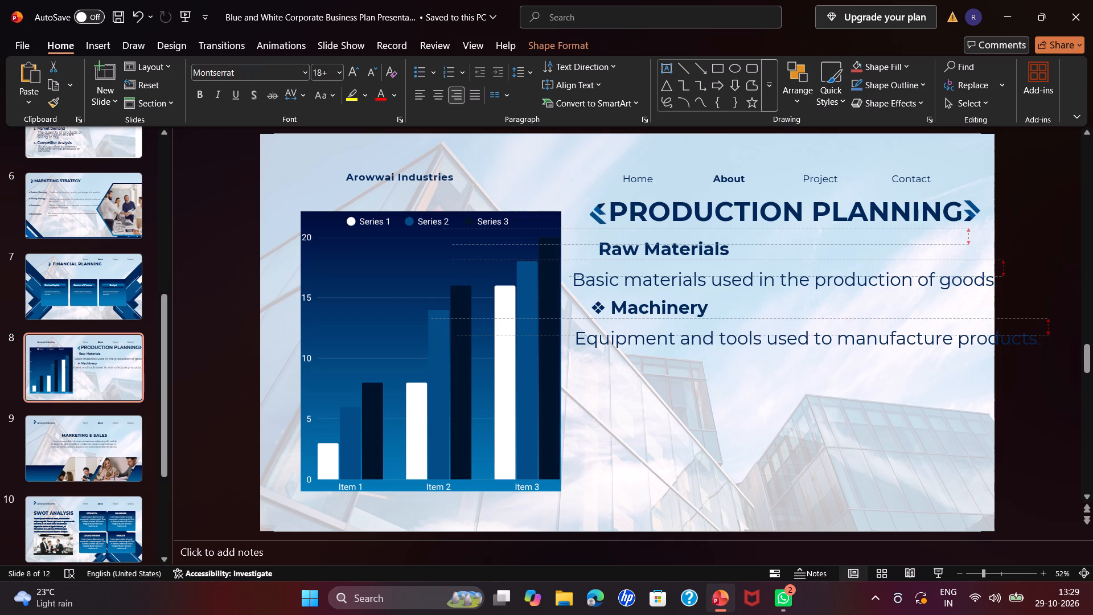
{"action": "left_click_drag", "start_coordinate": [516, 350], "coordinate": [504, 344]}
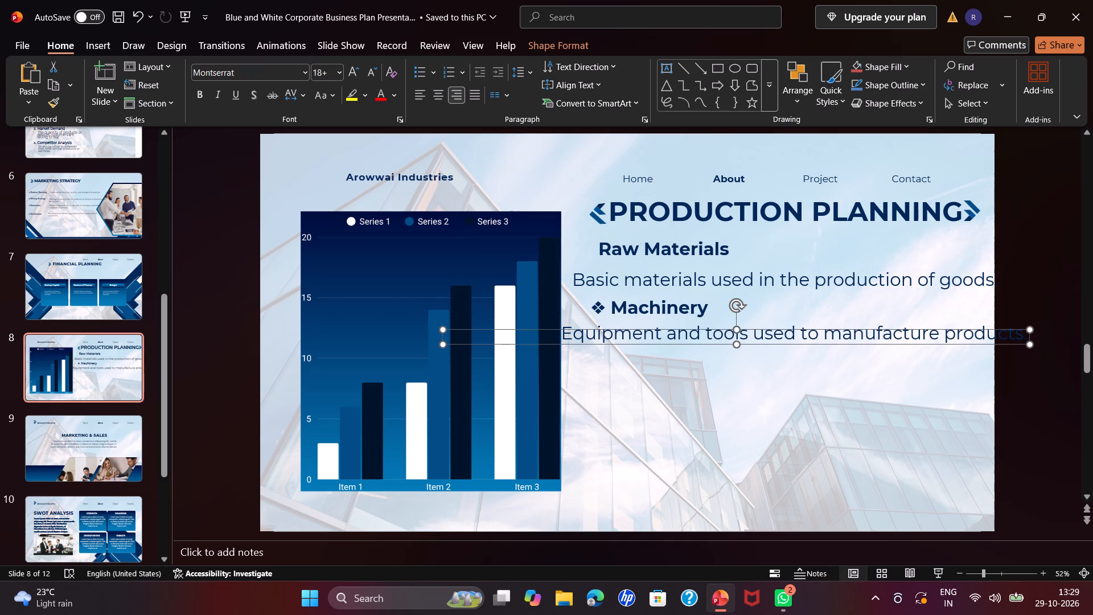
{"action": "left_click_drag", "start_coordinate": [1029, 343], "coordinate": [1013, 364]}
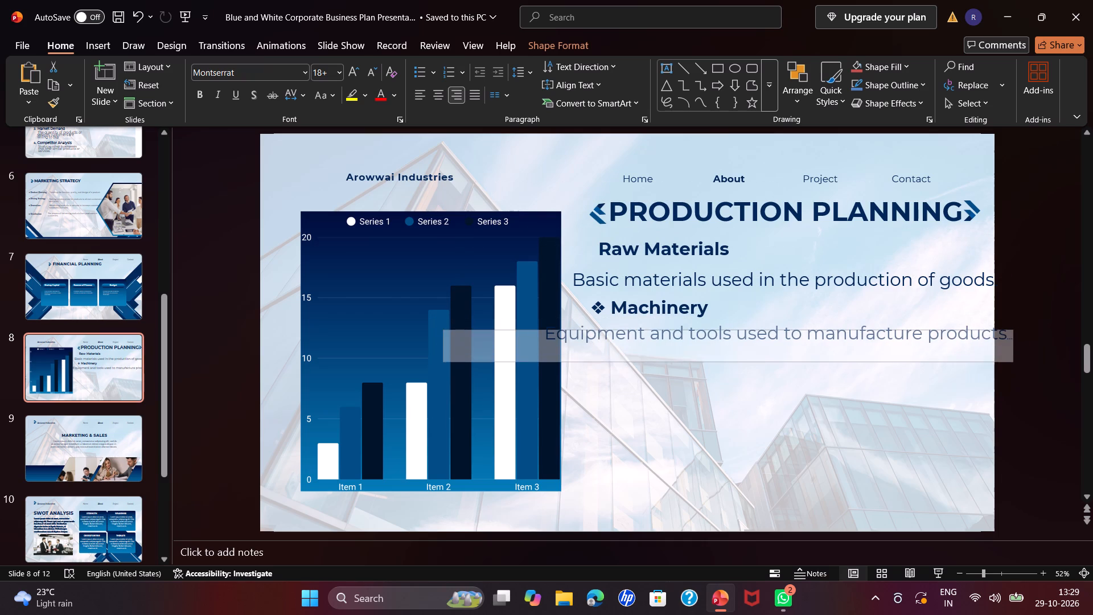
{"action": "left_click_drag", "start_coordinate": [1013, 364], "coordinate": [979, 401]}
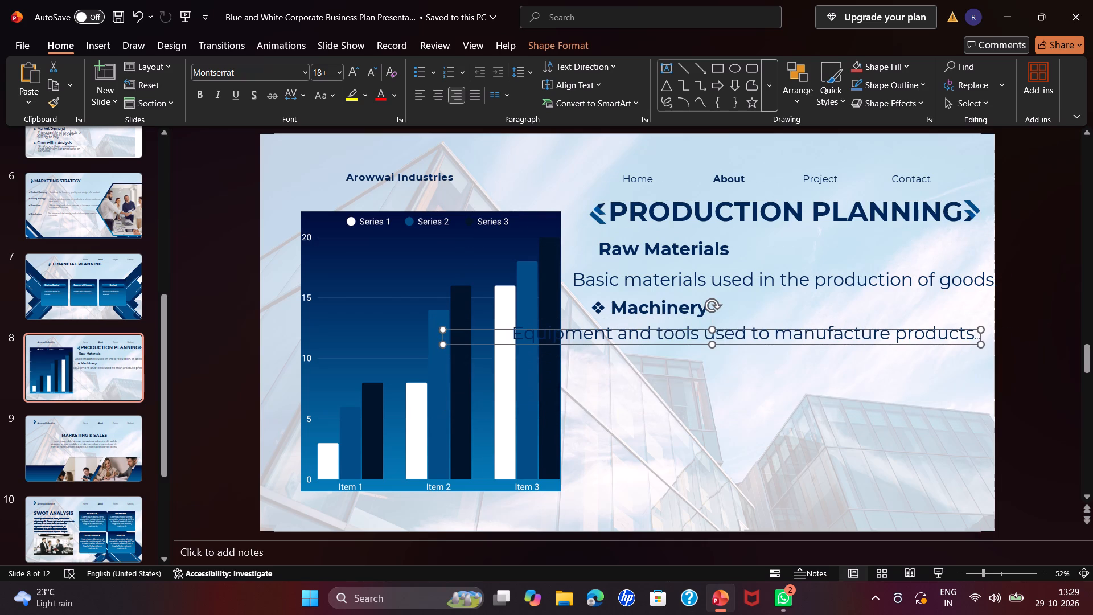
{"action": "left_click_drag", "start_coordinate": [446, 346], "coordinate": [466, 361]}
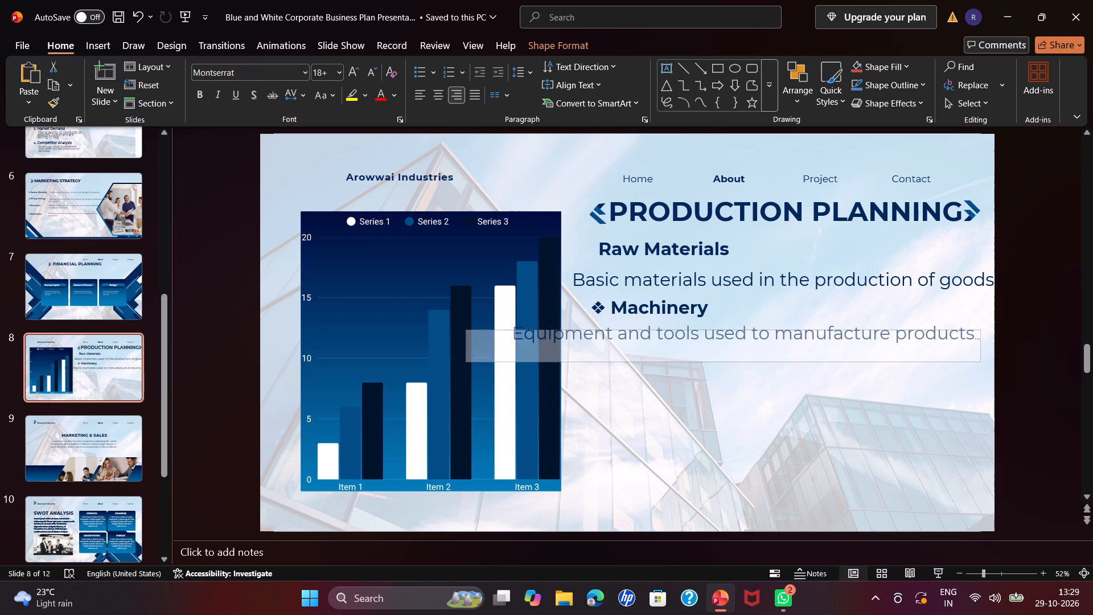
{"action": "left_click_drag", "start_coordinate": [466, 361], "coordinate": [541, 413]}
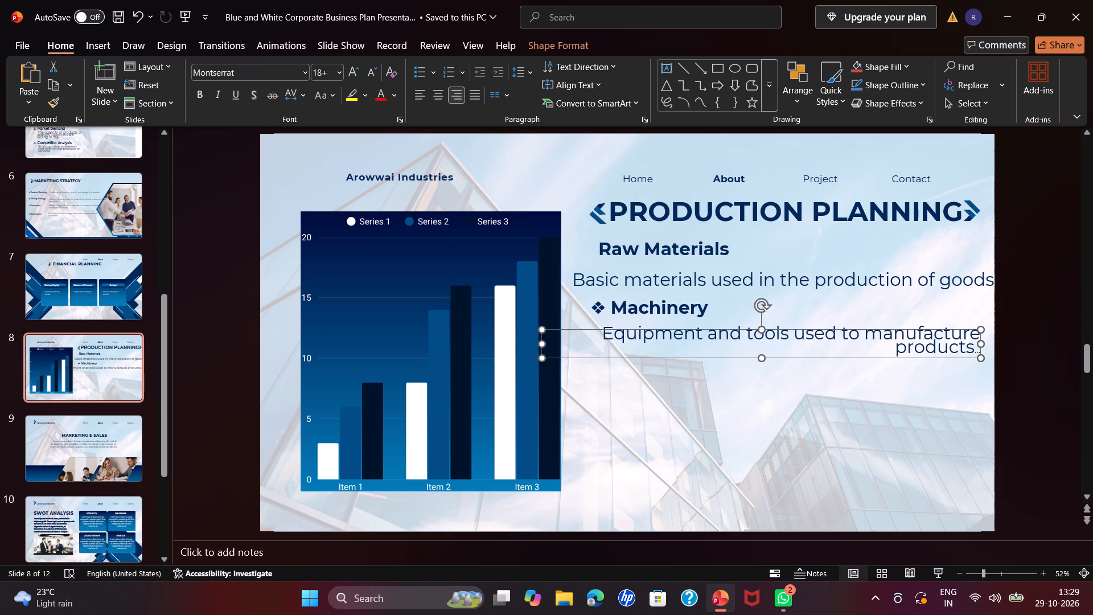
{"action": "left_click", "coordinate": [648, 424]}
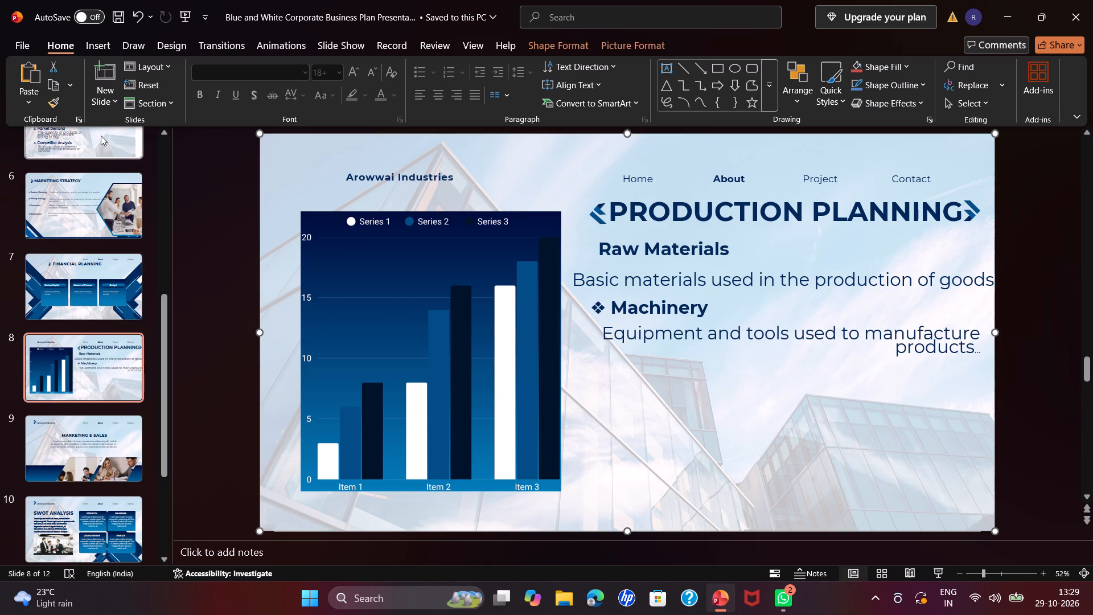
Review the Welcome slide and the Business Plan title slide at the start of the presentation.
{"action": "scroll", "coordinate": [128, 208], "scroll_direction": "up", "scroll_amount": 6}
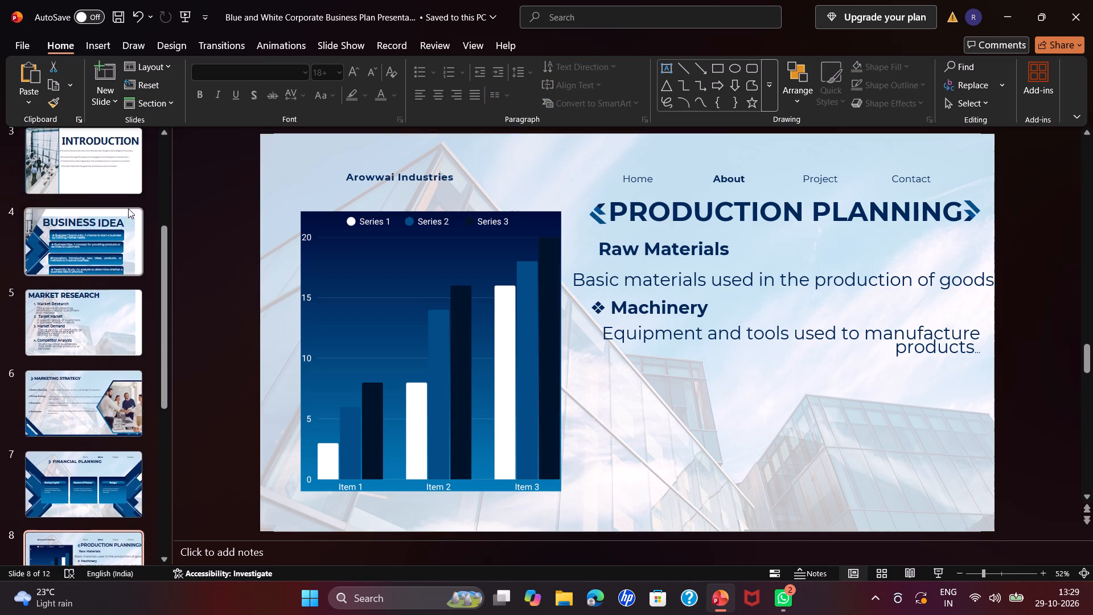
{"action": "scroll", "coordinate": [128, 208], "scroll_direction": "up", "scroll_amount": 6}
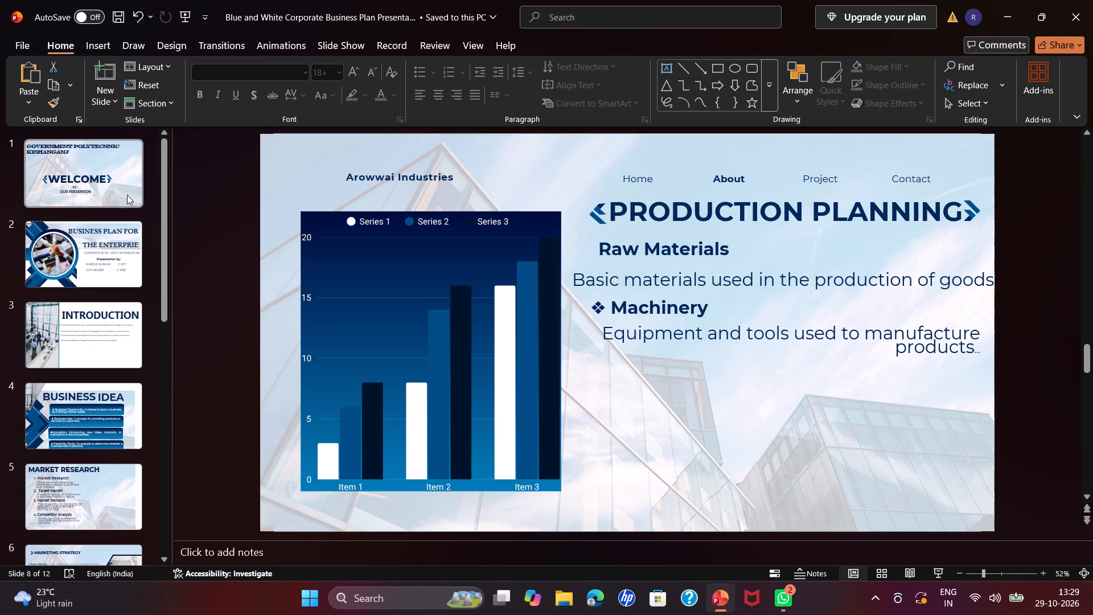
{"action": "left_click_drag", "start_coordinate": [125, 191], "coordinate": [125, 196]}
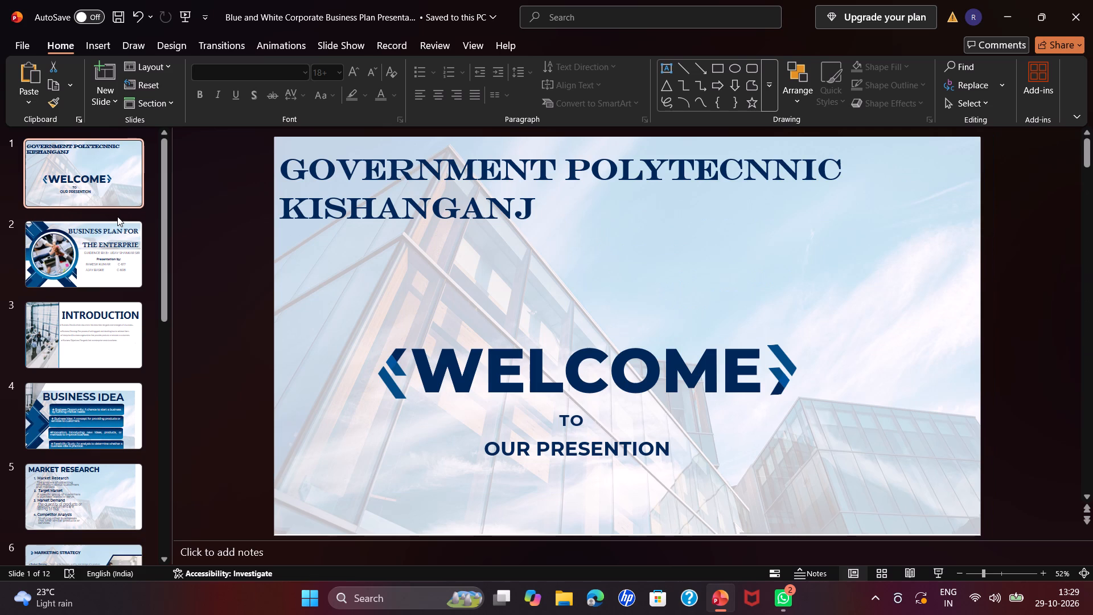
{"action": "left_click", "coordinate": [110, 249]}
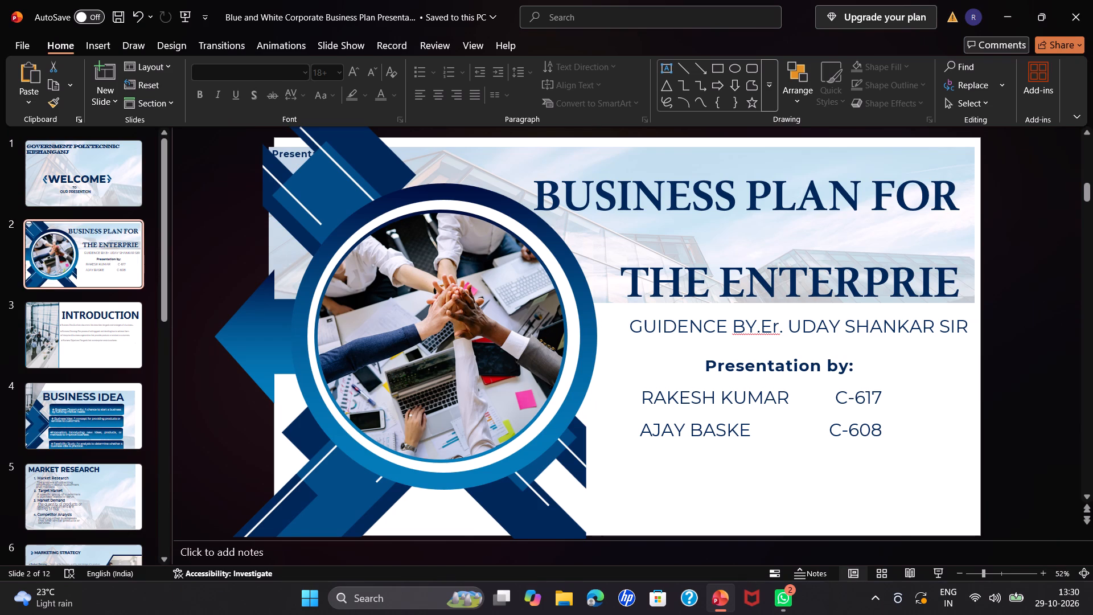
{"action": "left_click", "coordinate": [621, 282]}
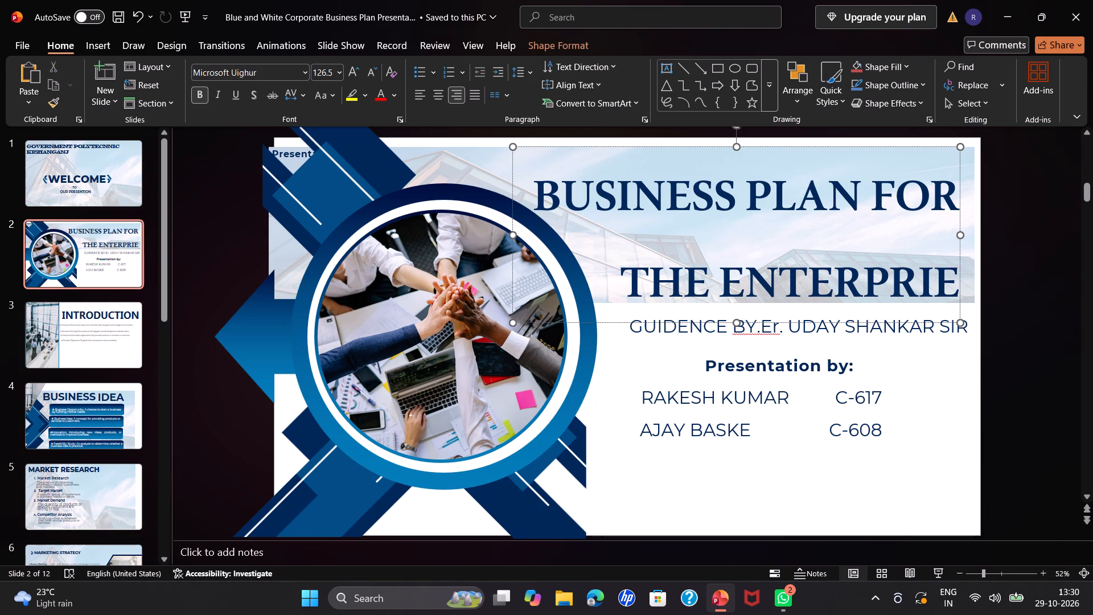
{"action": "left_click", "coordinate": [903, 417]}
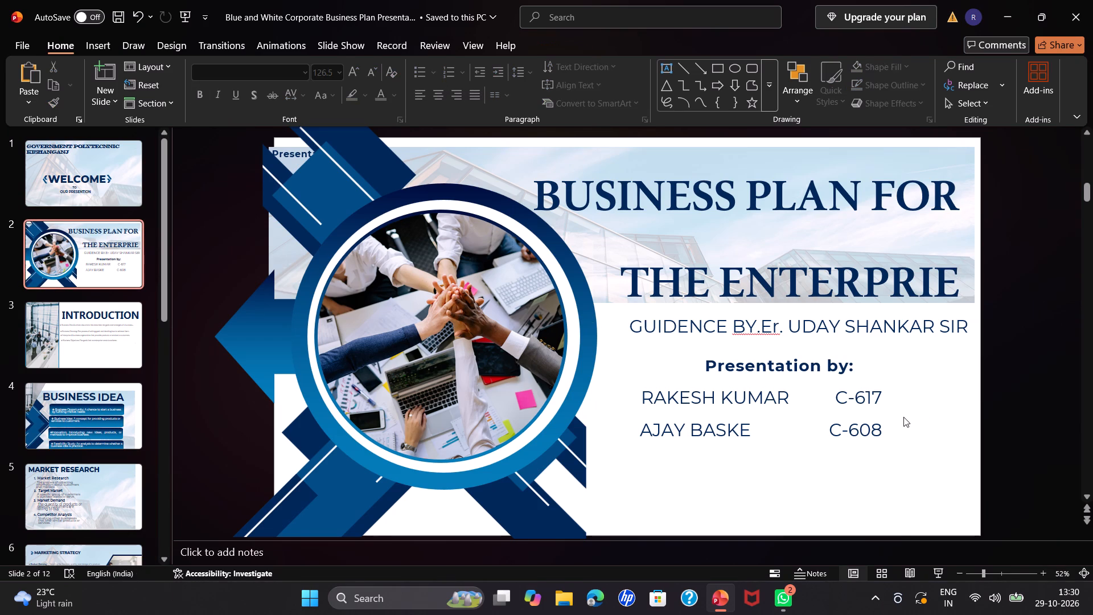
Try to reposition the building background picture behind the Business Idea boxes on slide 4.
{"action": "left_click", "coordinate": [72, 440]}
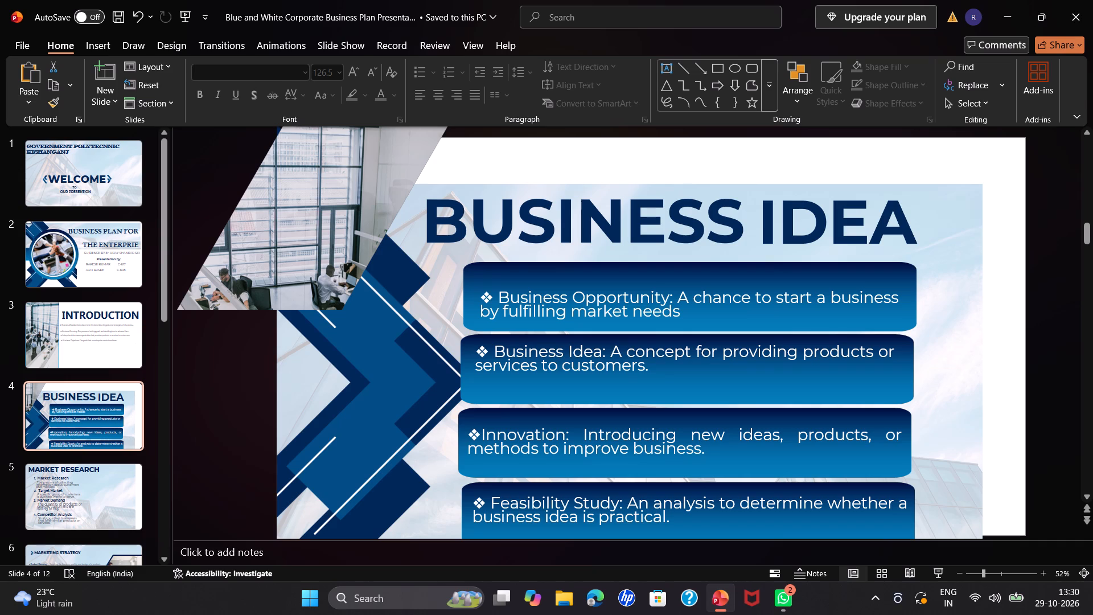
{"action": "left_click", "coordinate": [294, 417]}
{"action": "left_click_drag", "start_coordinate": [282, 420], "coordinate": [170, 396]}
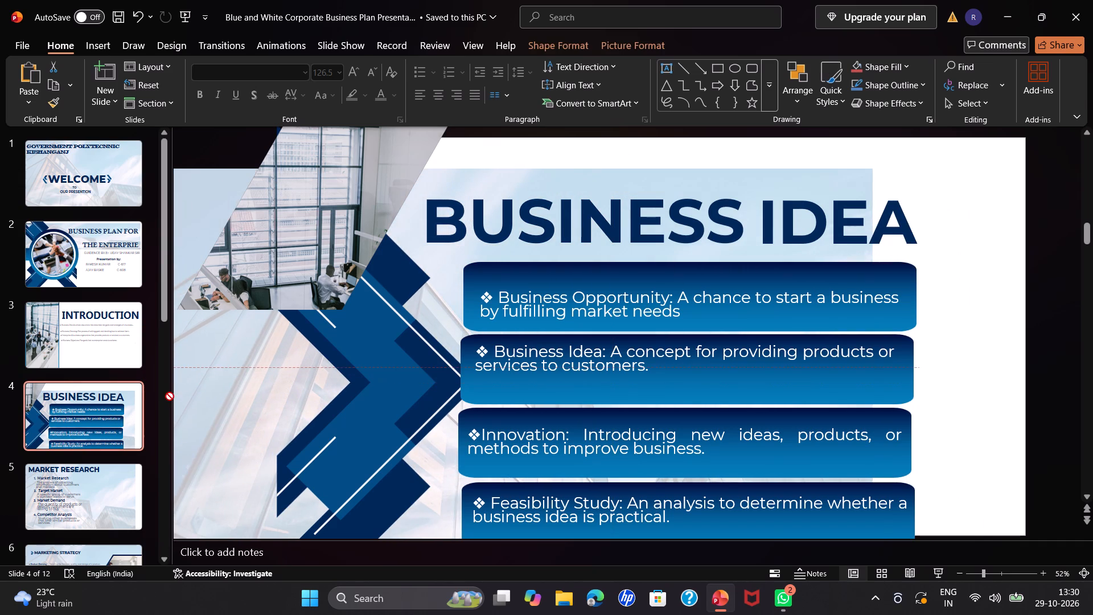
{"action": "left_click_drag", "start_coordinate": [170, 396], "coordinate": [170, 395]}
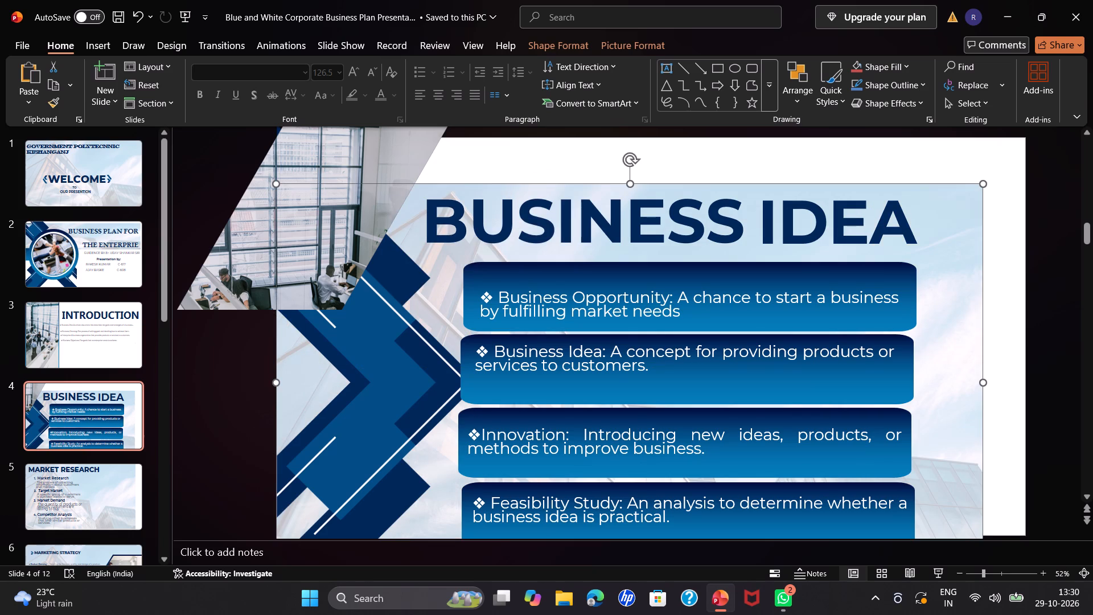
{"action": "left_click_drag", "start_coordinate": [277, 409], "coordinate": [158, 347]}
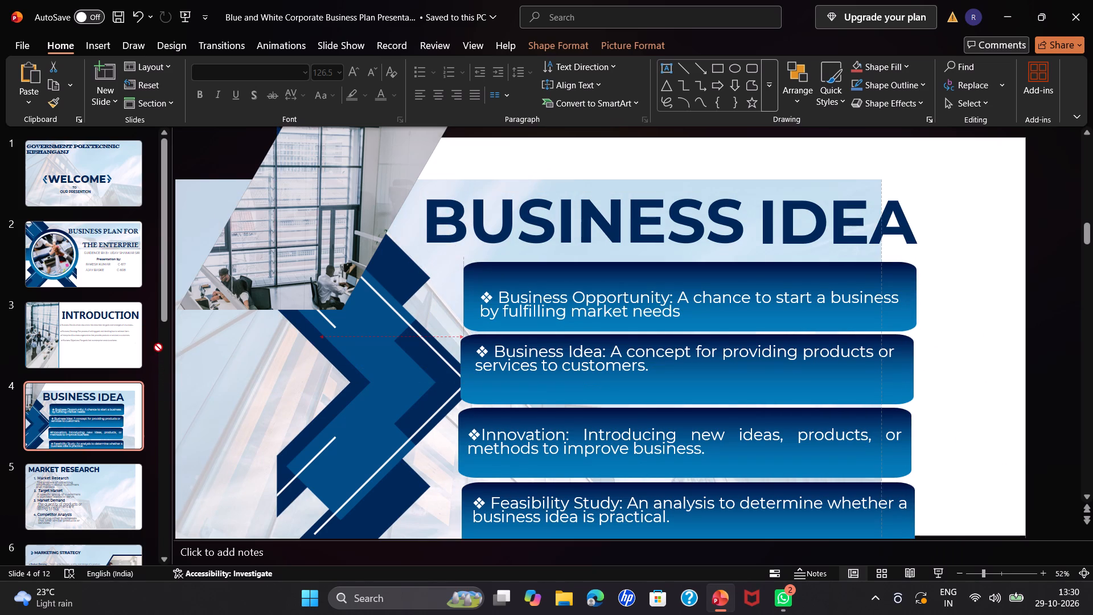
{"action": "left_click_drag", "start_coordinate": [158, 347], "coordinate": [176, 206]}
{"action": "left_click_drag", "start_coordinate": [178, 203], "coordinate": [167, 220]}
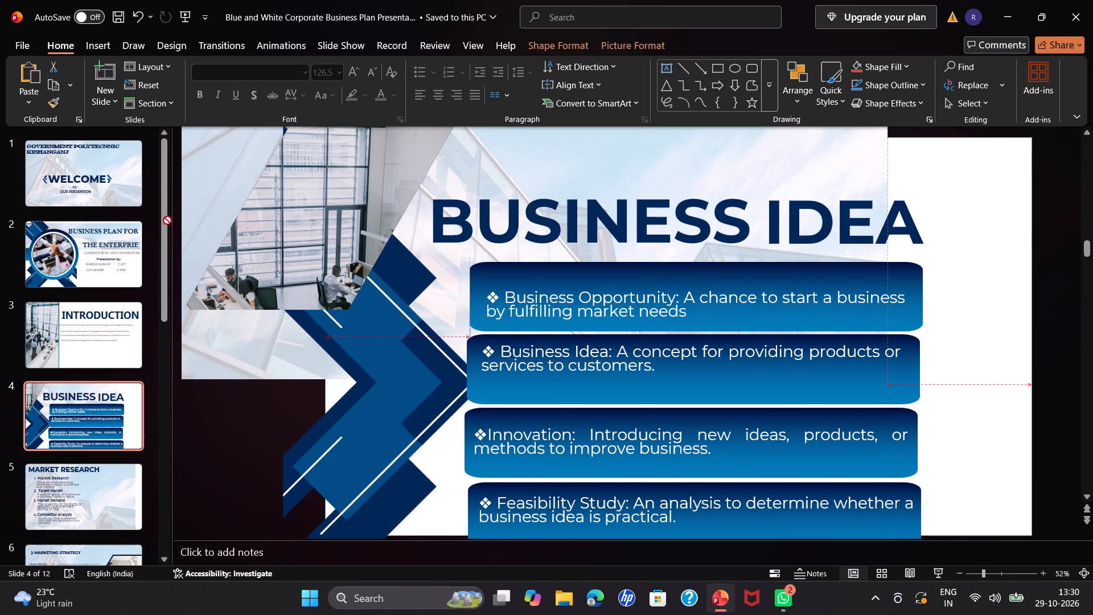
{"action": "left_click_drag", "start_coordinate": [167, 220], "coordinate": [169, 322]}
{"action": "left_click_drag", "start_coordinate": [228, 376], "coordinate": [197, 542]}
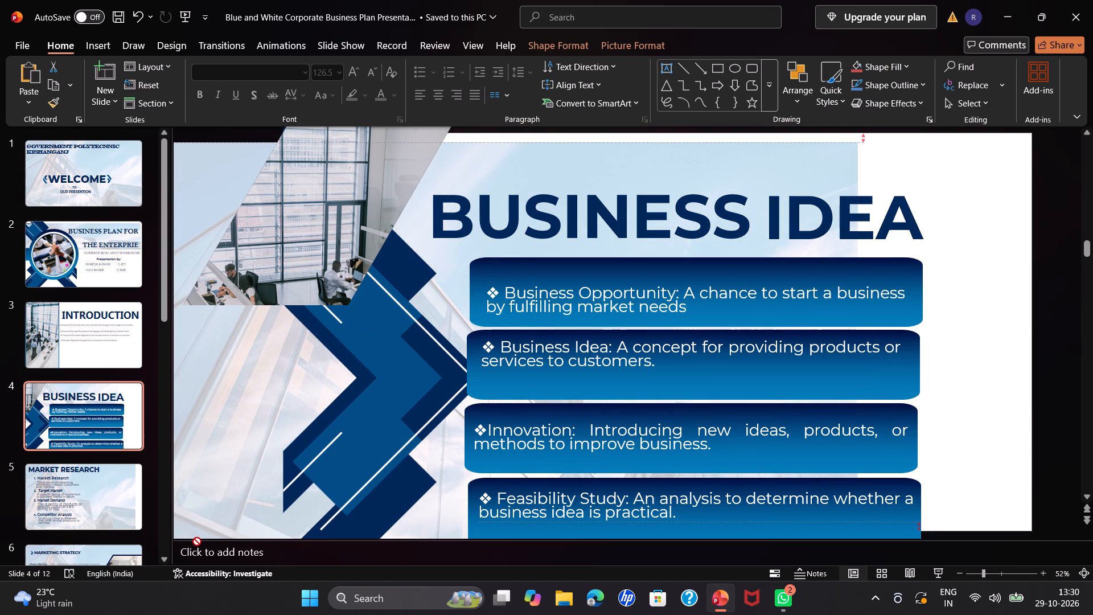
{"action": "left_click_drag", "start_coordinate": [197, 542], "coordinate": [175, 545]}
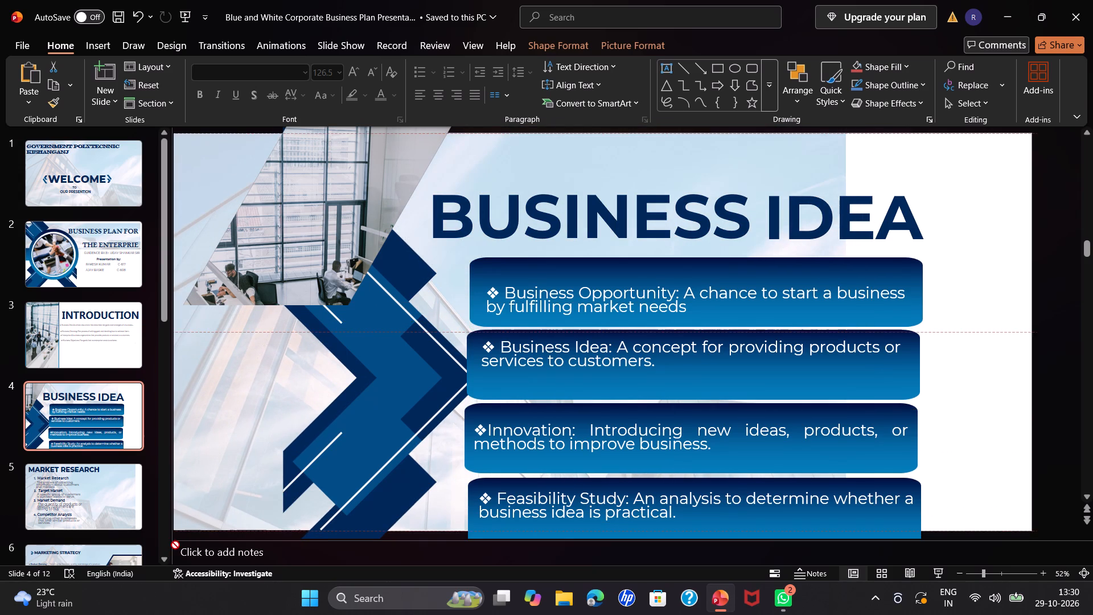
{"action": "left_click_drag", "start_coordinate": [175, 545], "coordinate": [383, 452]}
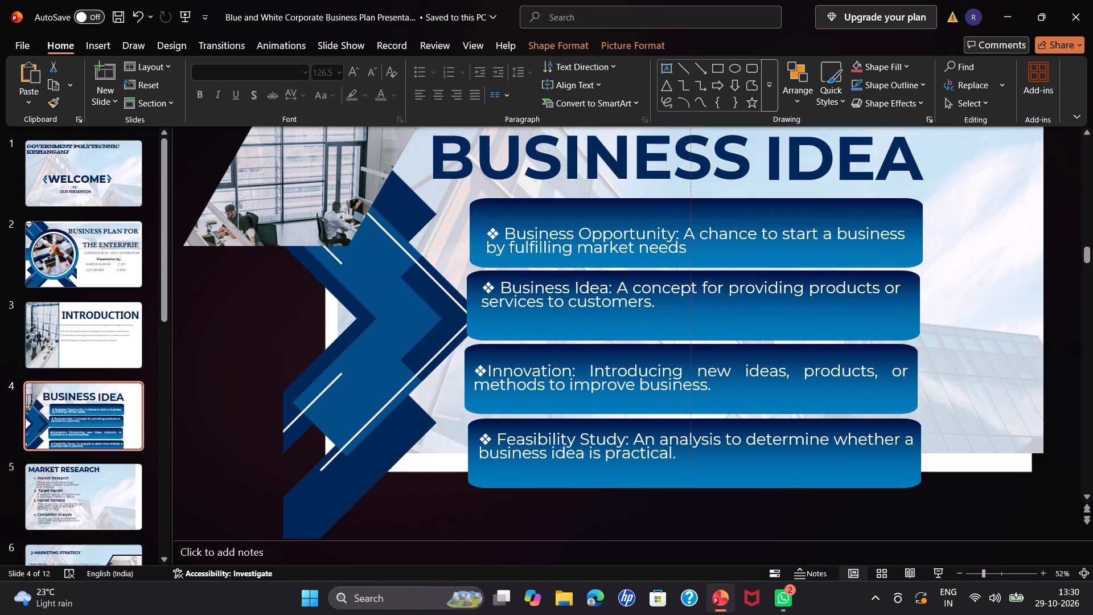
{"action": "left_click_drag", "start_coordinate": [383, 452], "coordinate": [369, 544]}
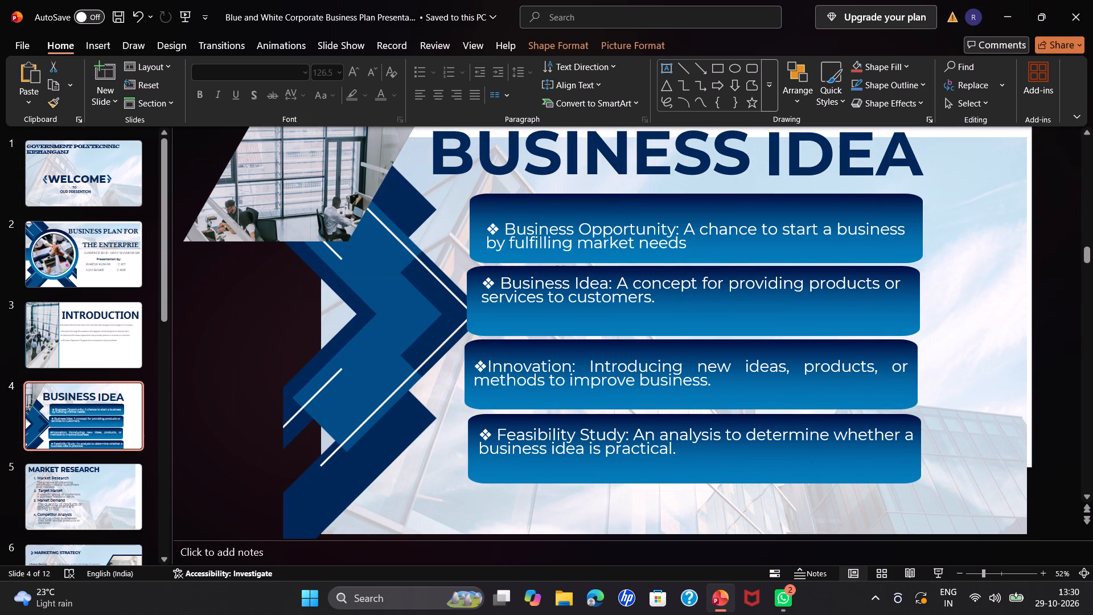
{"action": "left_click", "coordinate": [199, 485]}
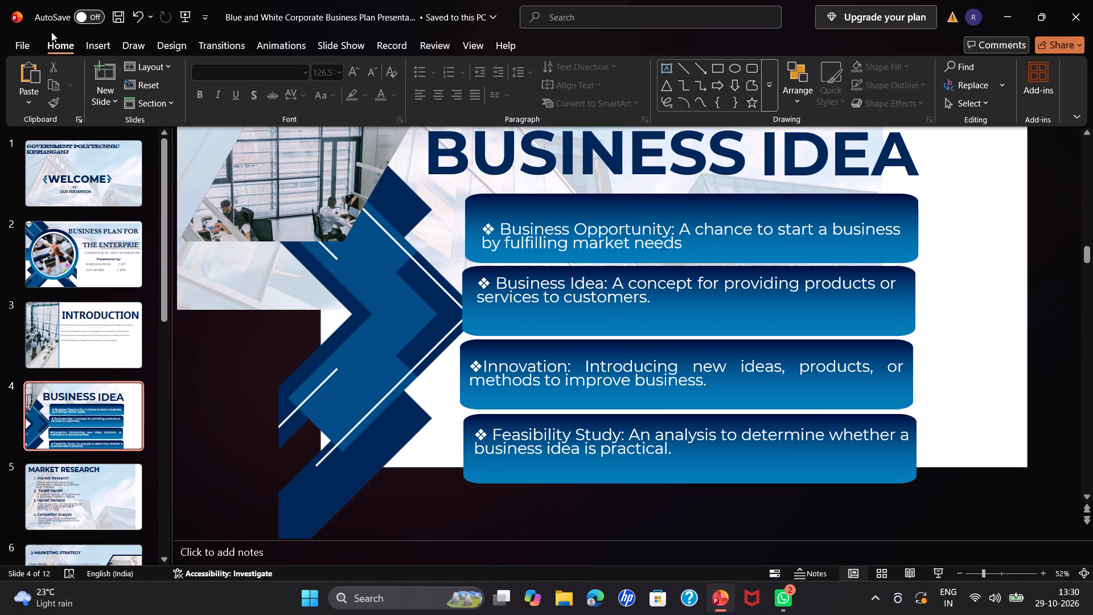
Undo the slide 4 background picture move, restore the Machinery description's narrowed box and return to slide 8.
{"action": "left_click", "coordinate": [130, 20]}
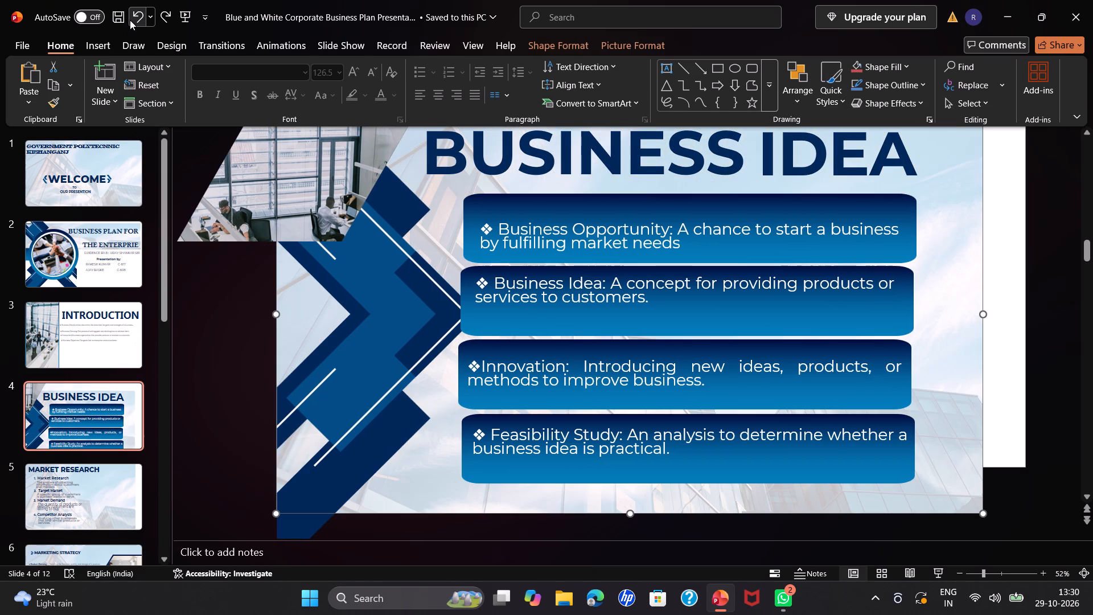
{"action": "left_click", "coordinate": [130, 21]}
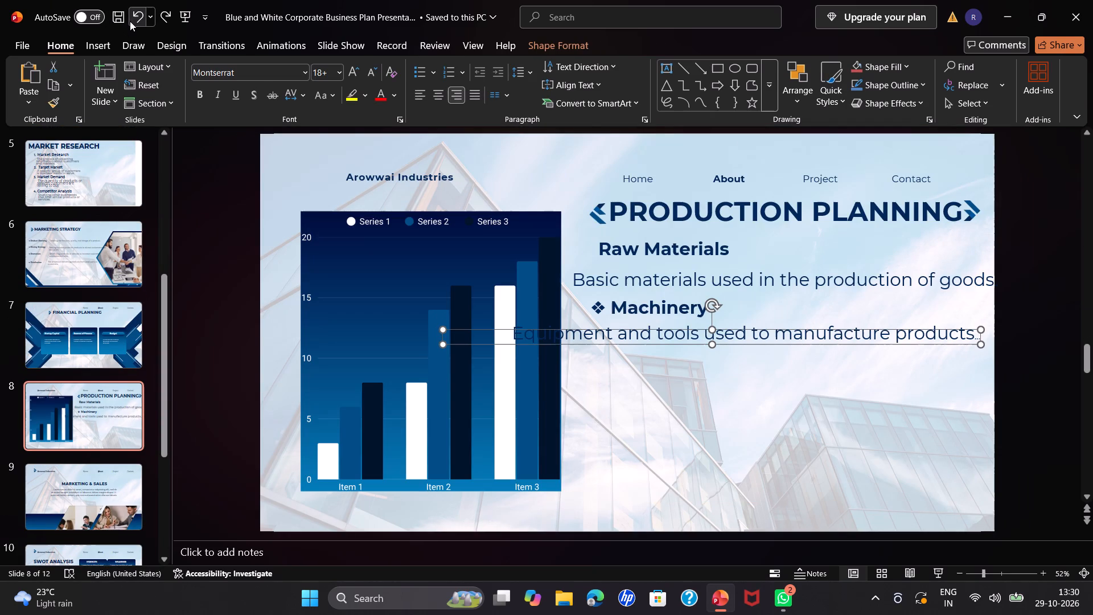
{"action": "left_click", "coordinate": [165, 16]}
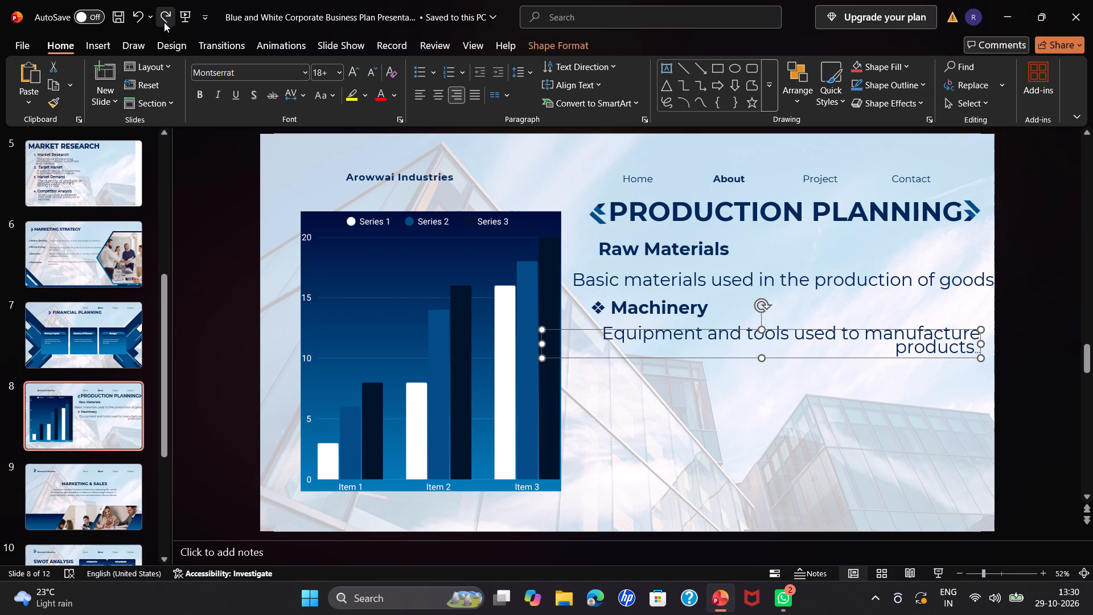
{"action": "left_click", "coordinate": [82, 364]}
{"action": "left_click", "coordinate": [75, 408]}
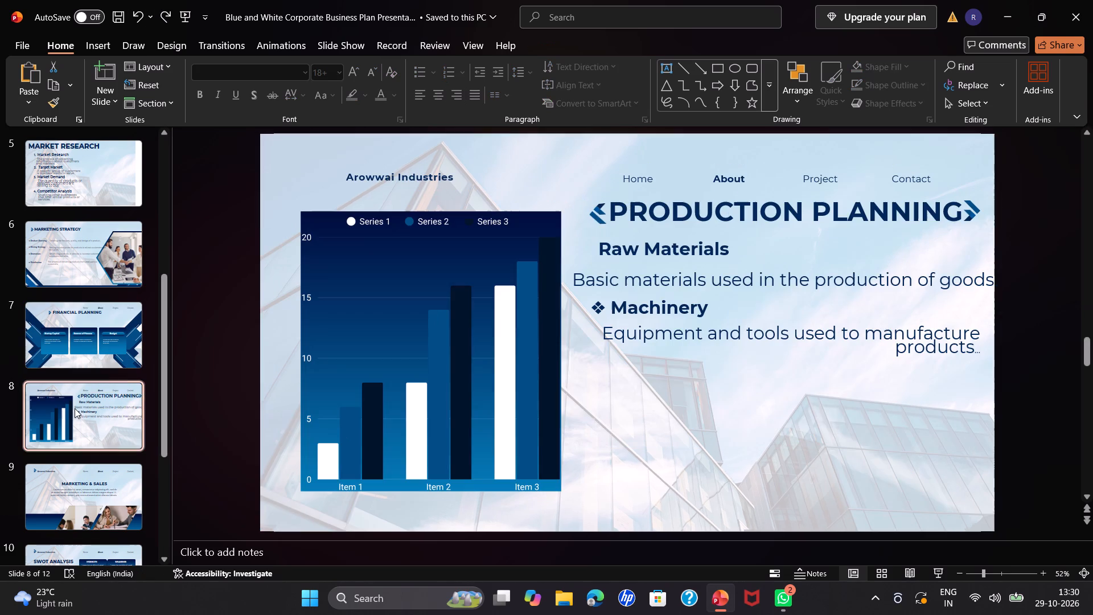
Place a copy of the Raw Materials heading just below the Machinery description and clear the copy's text.
{"action": "left_click", "coordinate": [666, 477]}
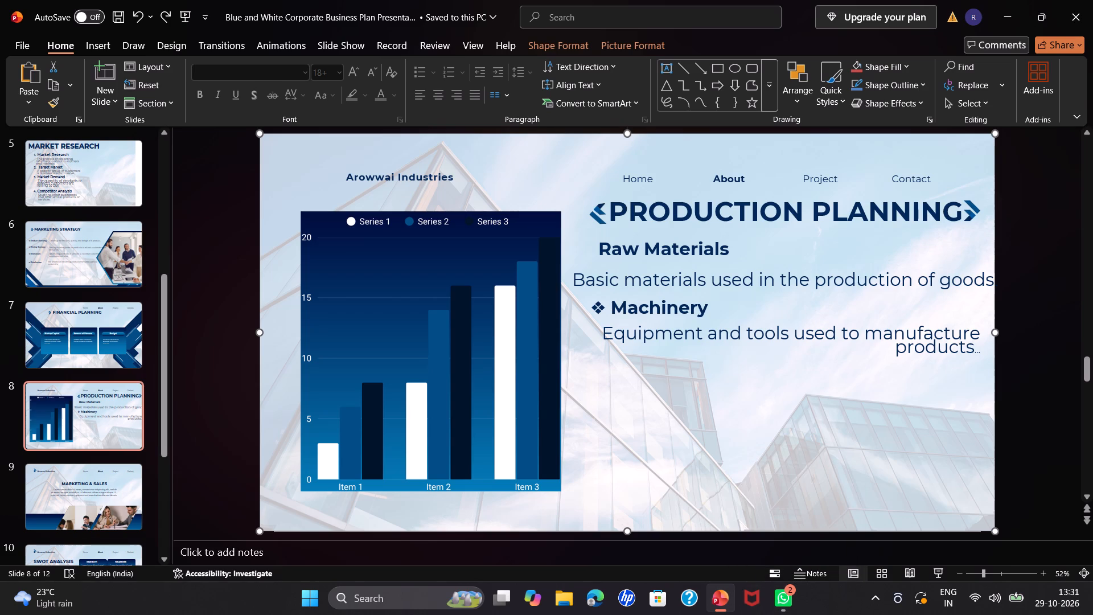
{"action": "left_click", "coordinate": [599, 250]}
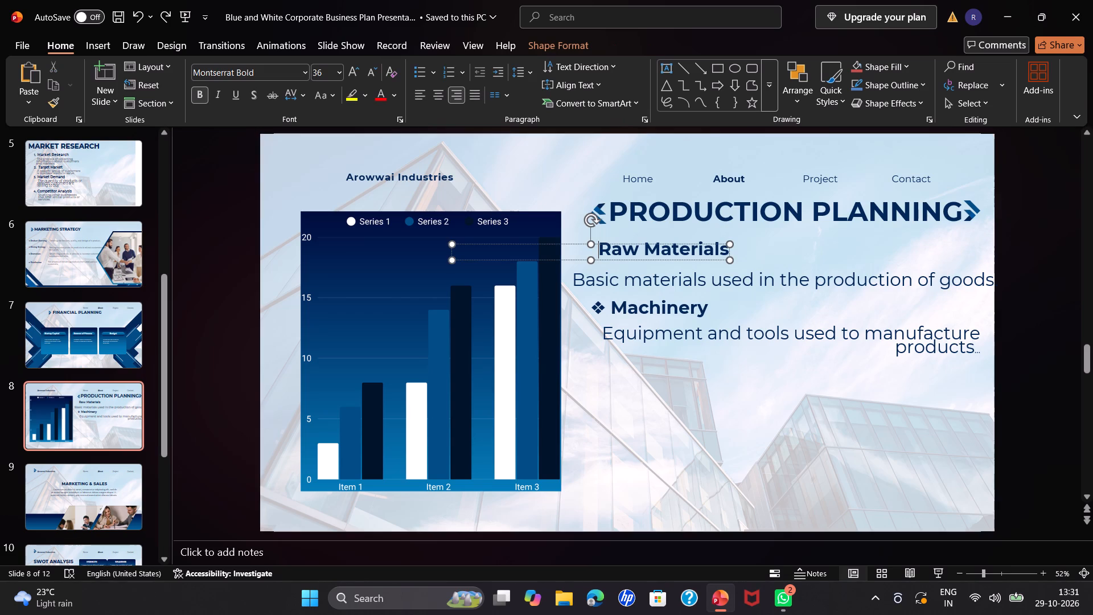
{"action": "left_click_drag", "start_coordinate": [626, 260], "coordinate": [626, 260]}
{"action": "left_click_drag", "start_coordinate": [626, 260], "coordinate": [626, 383]}
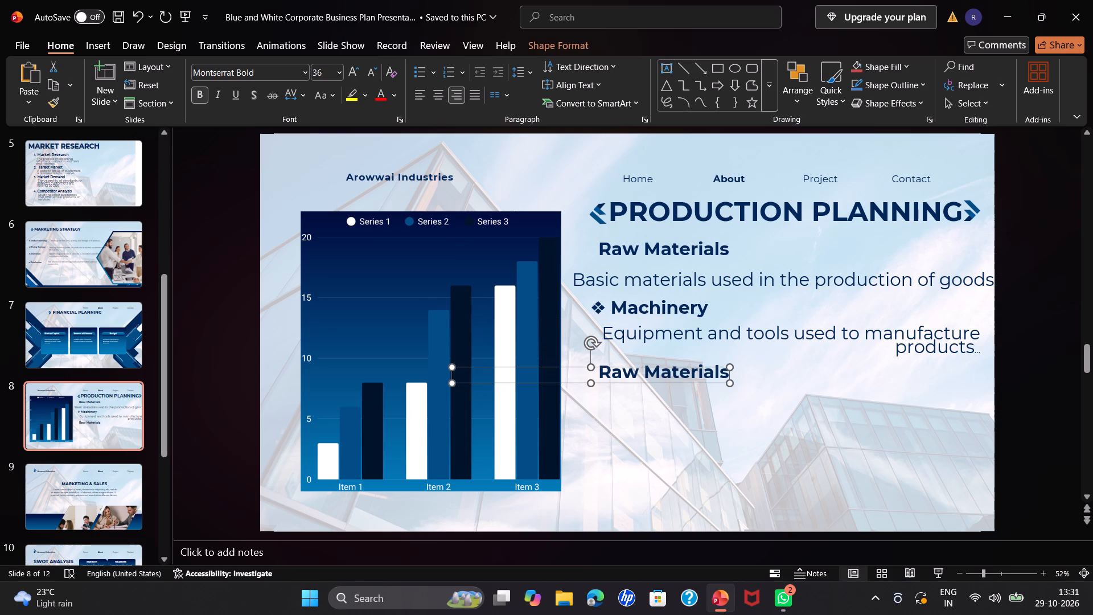
{"action": "left_click_drag", "start_coordinate": [724, 370], "coordinate": [594, 384]}
{"action": "key", "text": "BackSpace"}
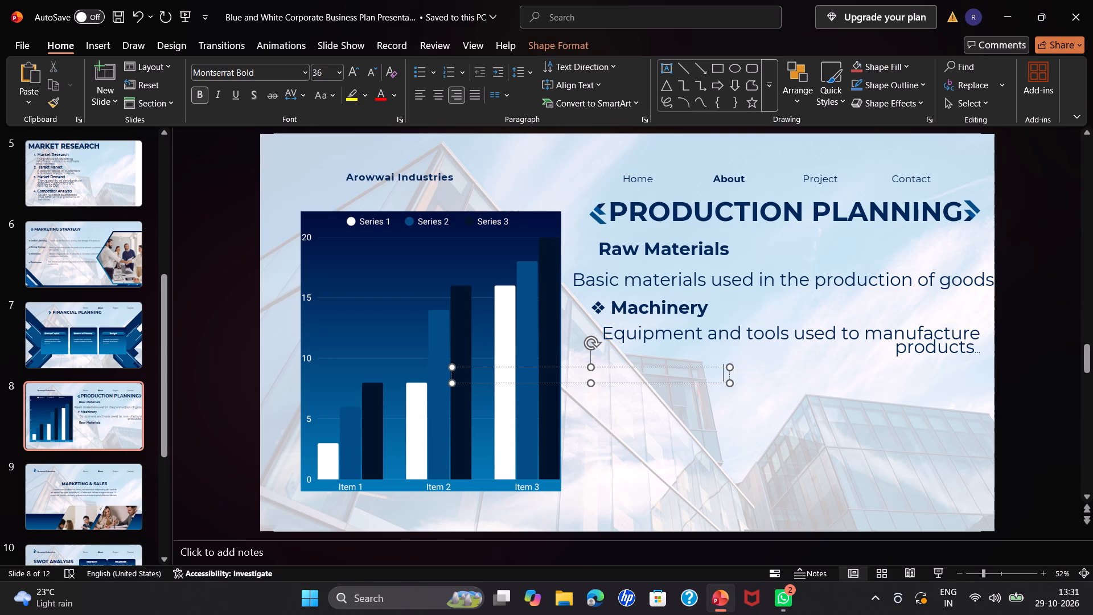
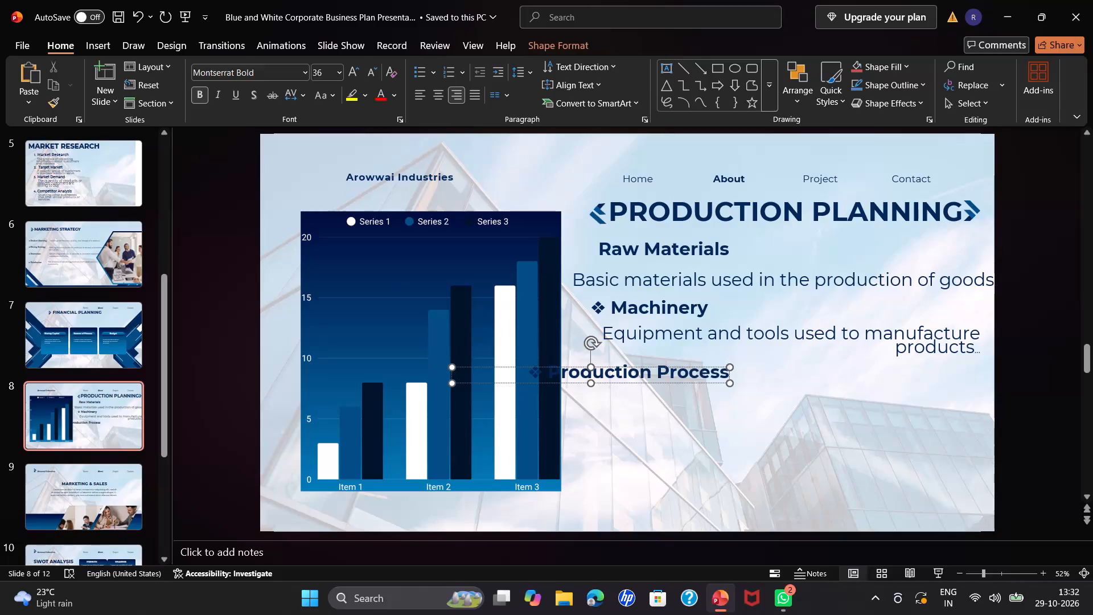
Widen the Production Process heading's text box so its bullet and text shift clear of the bar chart.
{"action": "left_click", "coordinate": [728, 388]}
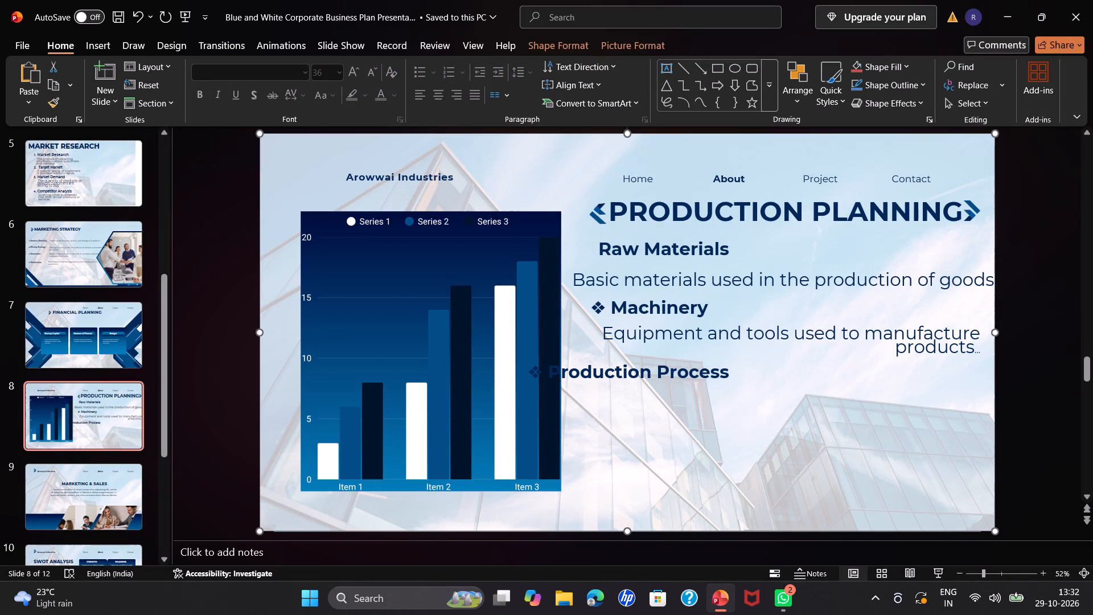
{"action": "left_click", "coordinate": [723, 379]}
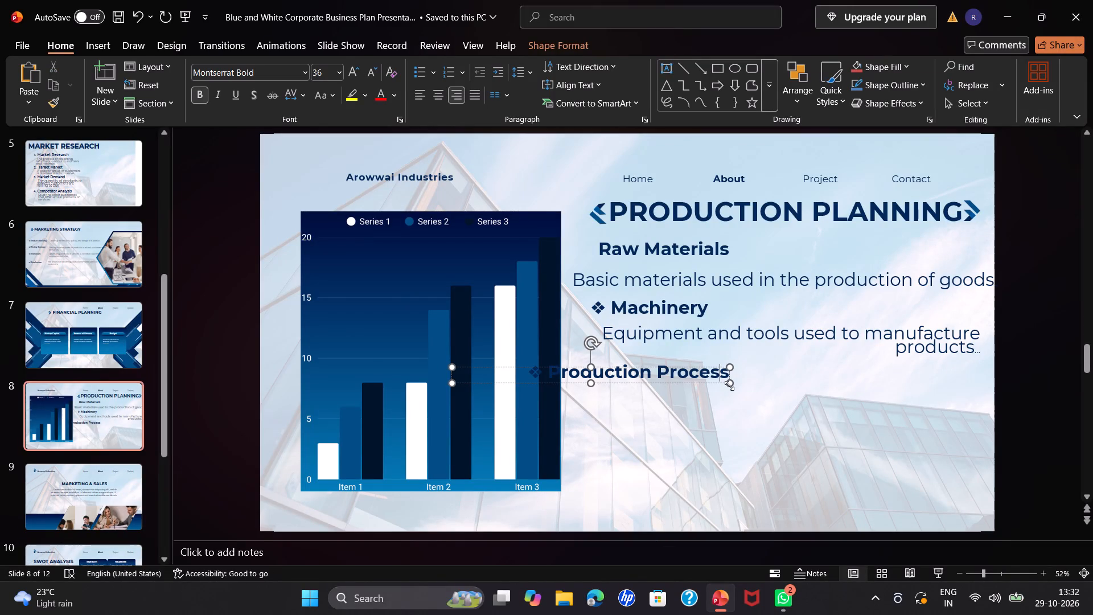
{"action": "left_click_drag", "start_coordinate": [729, 386], "coordinate": [765, 378]}
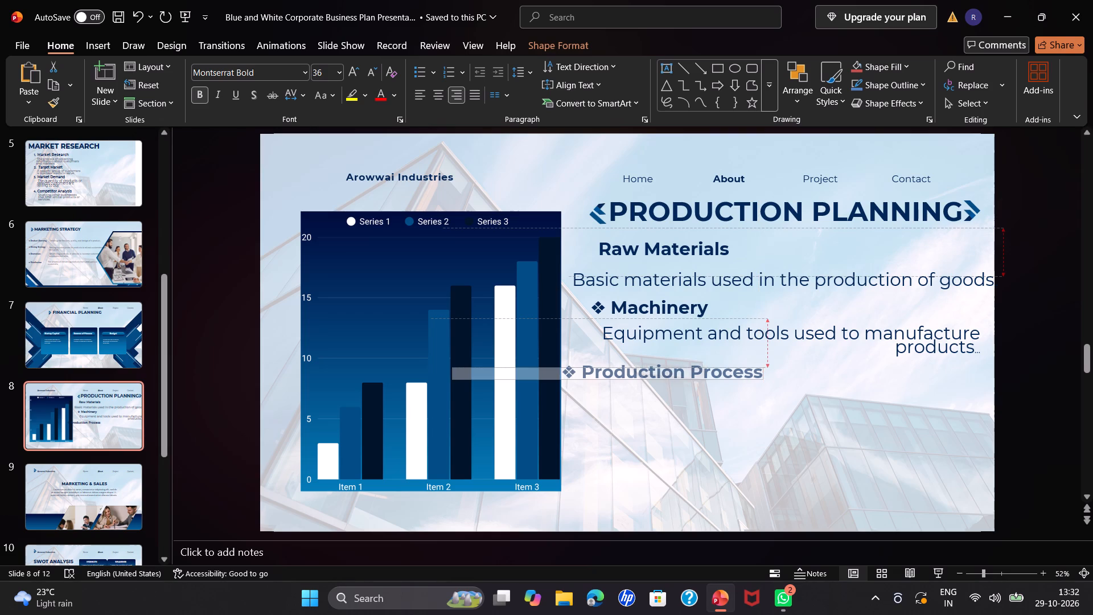
Move the Production Process heading on slide 8 so it lines up roughly beneath the Machinery heading.
{"action": "left_click_drag", "start_coordinate": [765, 378], "coordinate": [786, 379]}
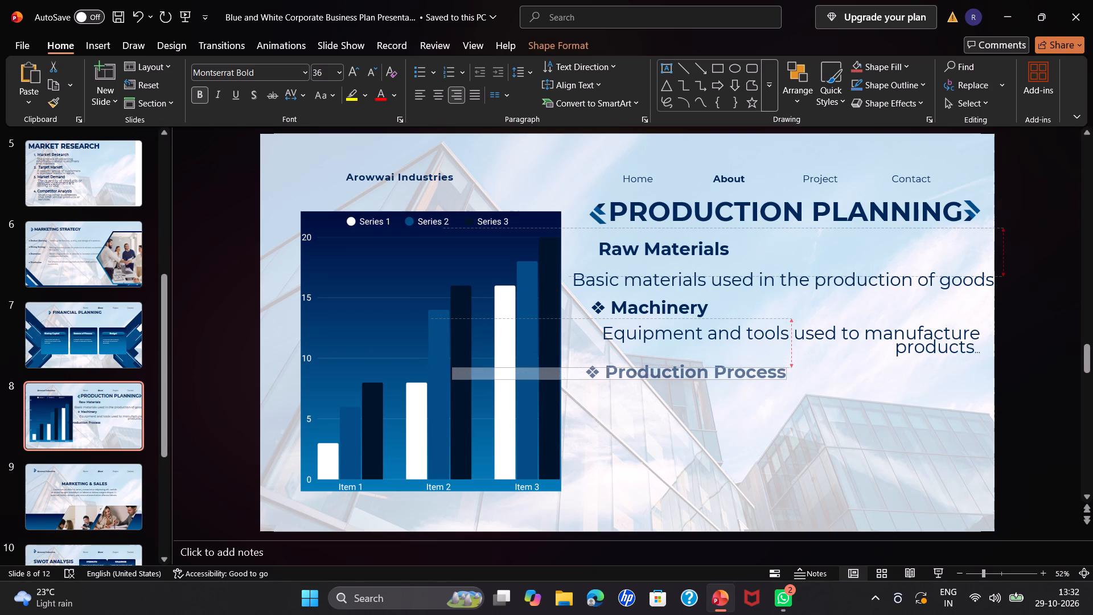
{"action": "left_click_drag", "start_coordinate": [786, 379], "coordinate": [786, 378]}
{"action": "left_click_drag", "start_coordinate": [786, 378], "coordinate": [784, 390]}
{"action": "left_click", "coordinate": [852, 391]}
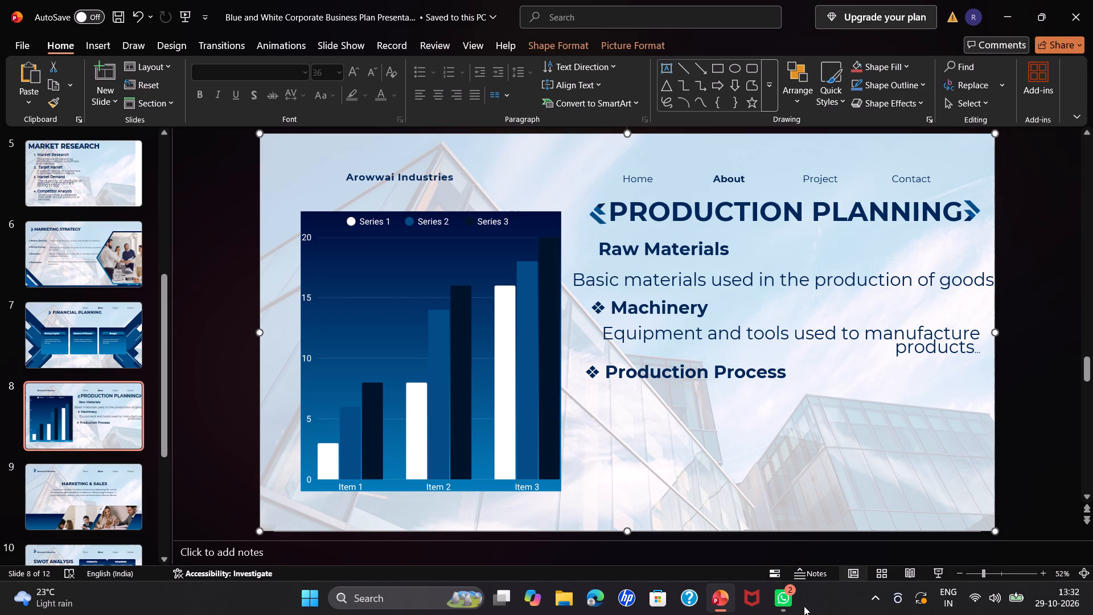
{"action": "left_click", "coordinate": [942, 440]}
Duplicate the Raw Materials description box just below the Production Process heading and clear the copy's text.
{"action": "left_click", "coordinate": [574, 284]}
{"action": "left_click", "coordinate": [629, 284]}
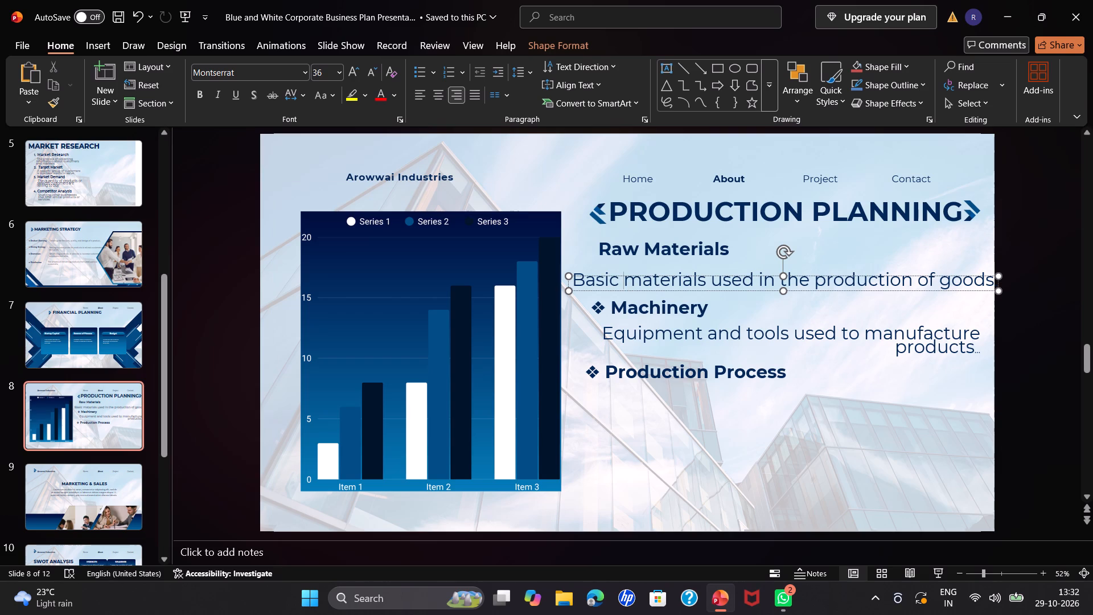
{"action": "left_click_drag", "start_coordinate": [663, 290], "coordinate": [669, 324]}
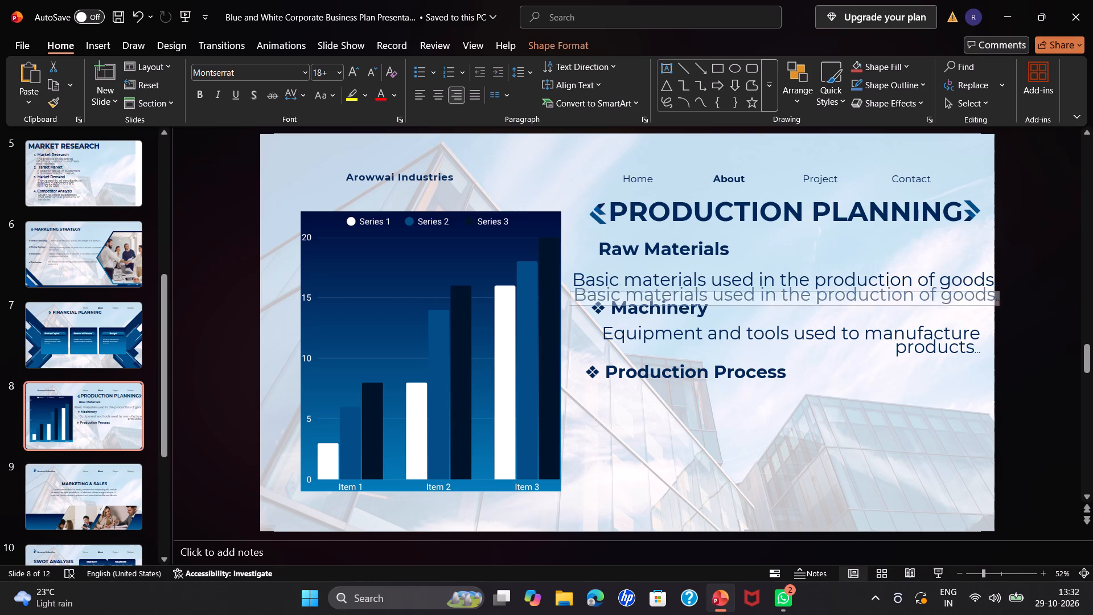
{"action": "left_click_drag", "start_coordinate": [669, 324], "coordinate": [654, 409]}
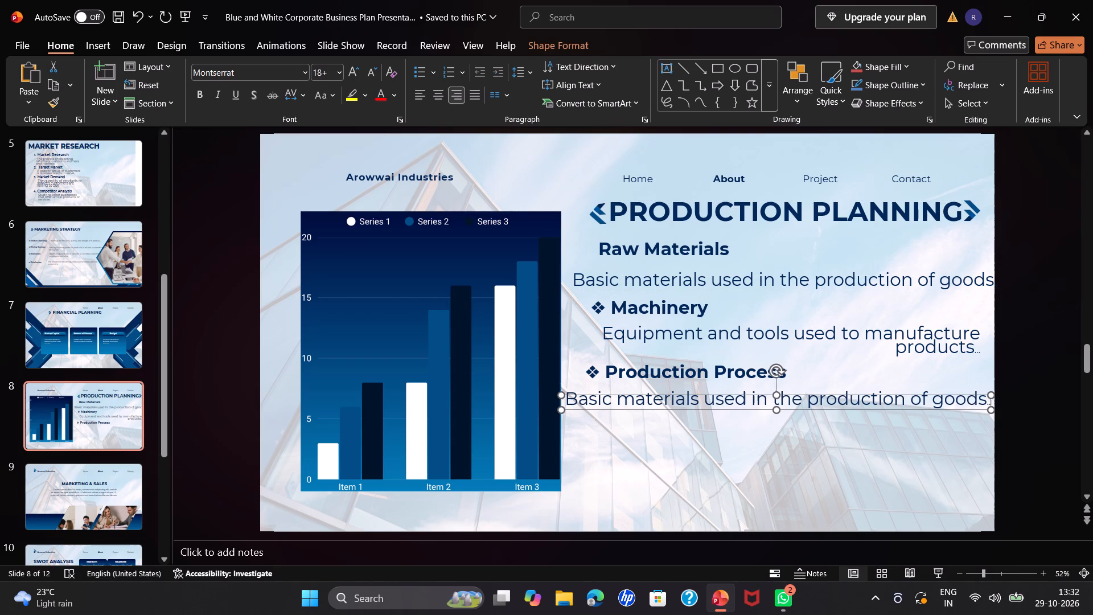
{"action": "left_click_drag", "start_coordinate": [987, 399], "coordinate": [584, 416]}
{"action": "key", "text": "BackSpace"}
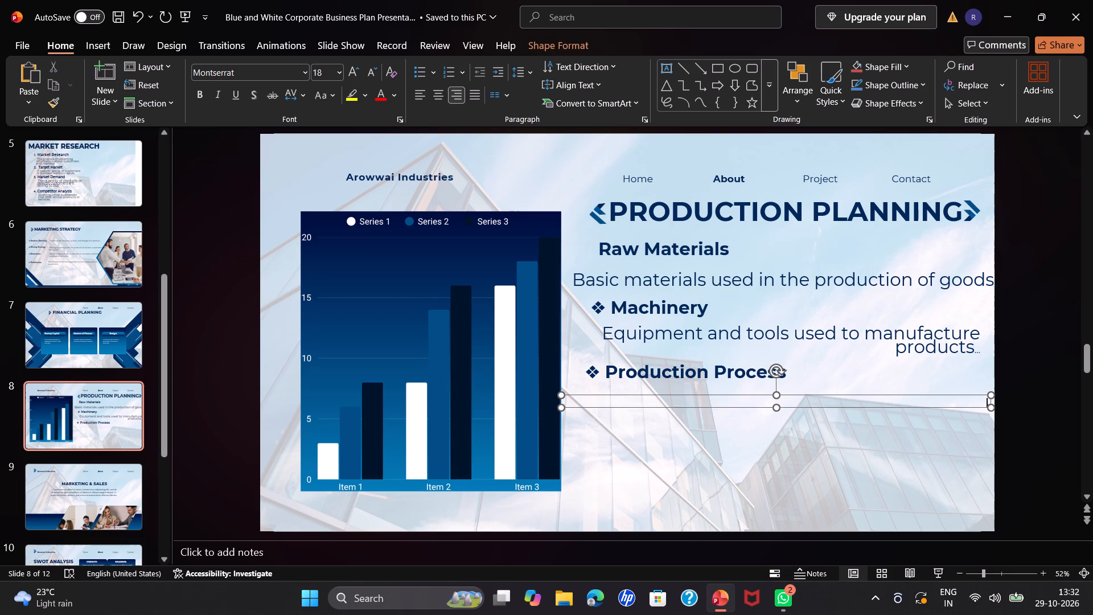
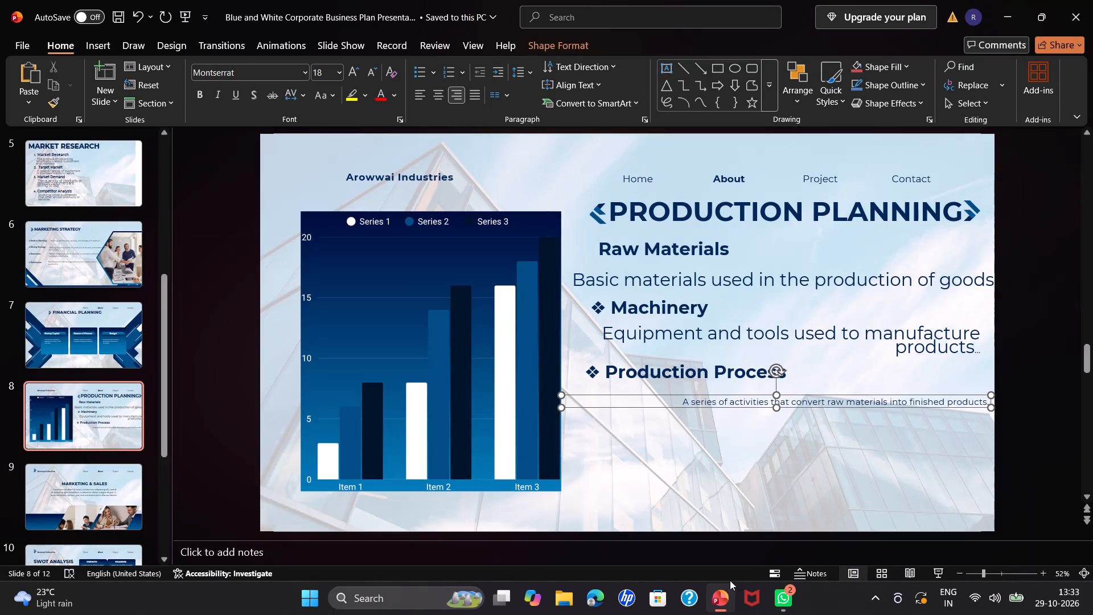
Shift the Production Process description box leftward so its text starts beneath the heading, and slightly widen the box.
{"action": "left_click", "coordinate": [668, 410]}
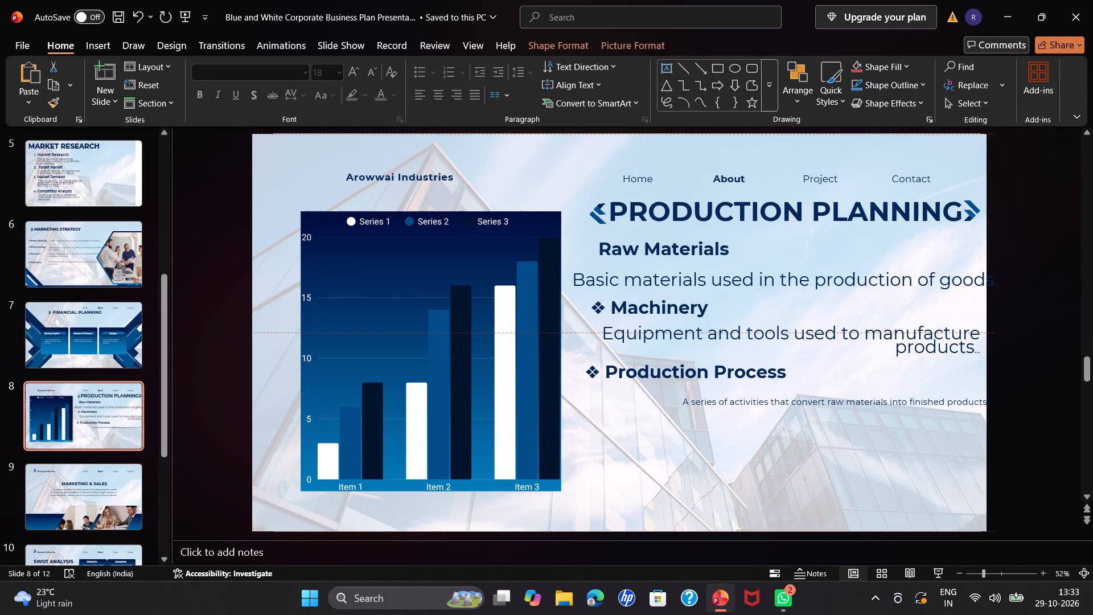
{"action": "left_click", "coordinate": [697, 401]}
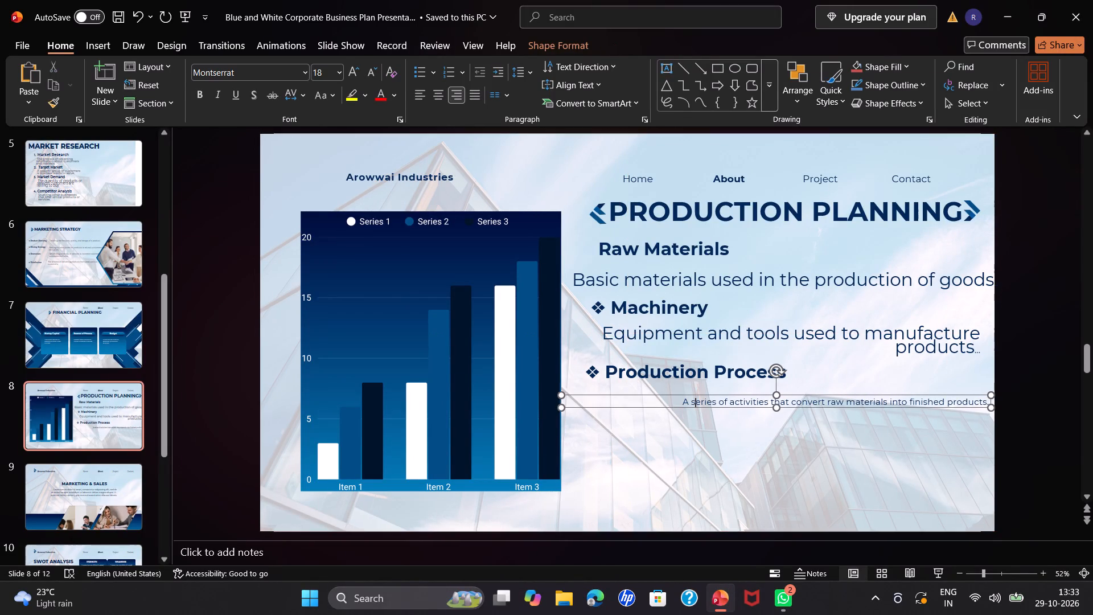
{"action": "left_click_drag", "start_coordinate": [688, 408], "coordinate": [628, 405]}
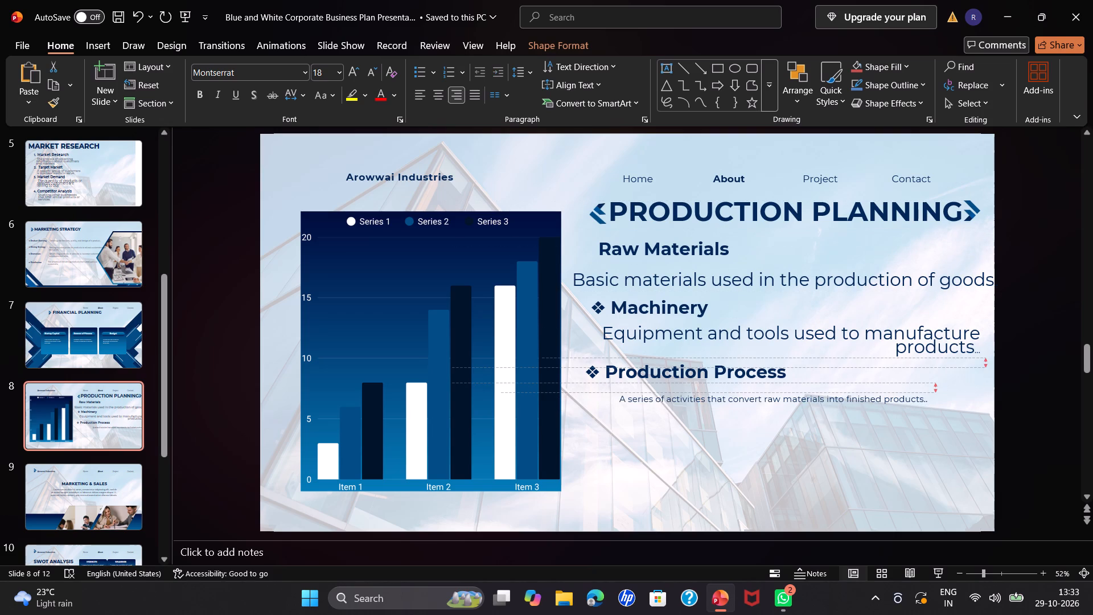
{"action": "left_click_drag", "start_coordinate": [628, 405], "coordinate": [614, 409]}
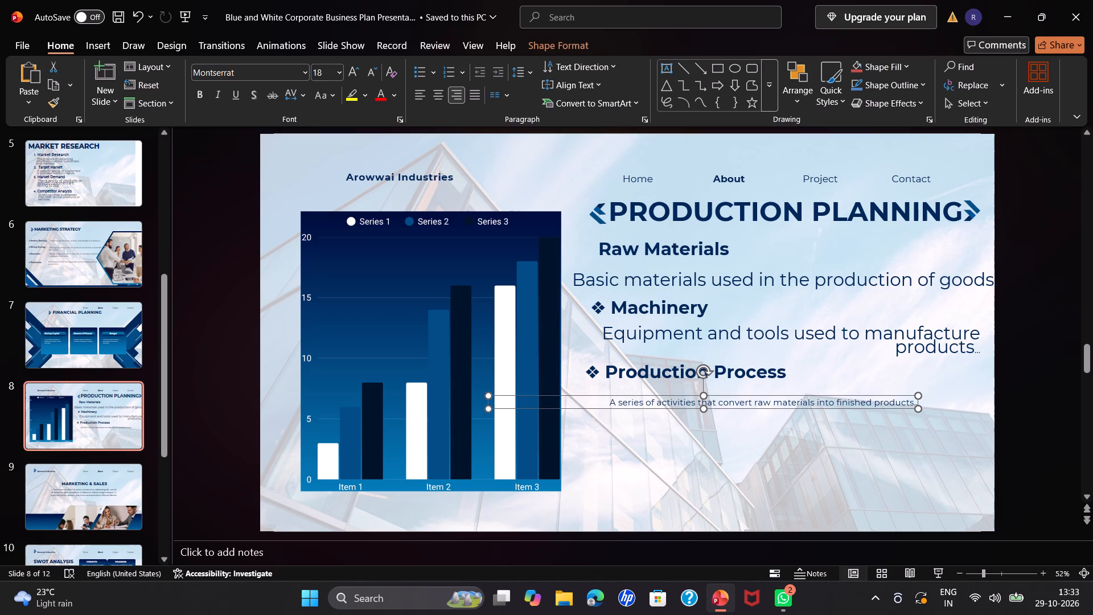
{"action": "left_click_drag", "start_coordinate": [915, 405], "coordinate": [910, 405]}
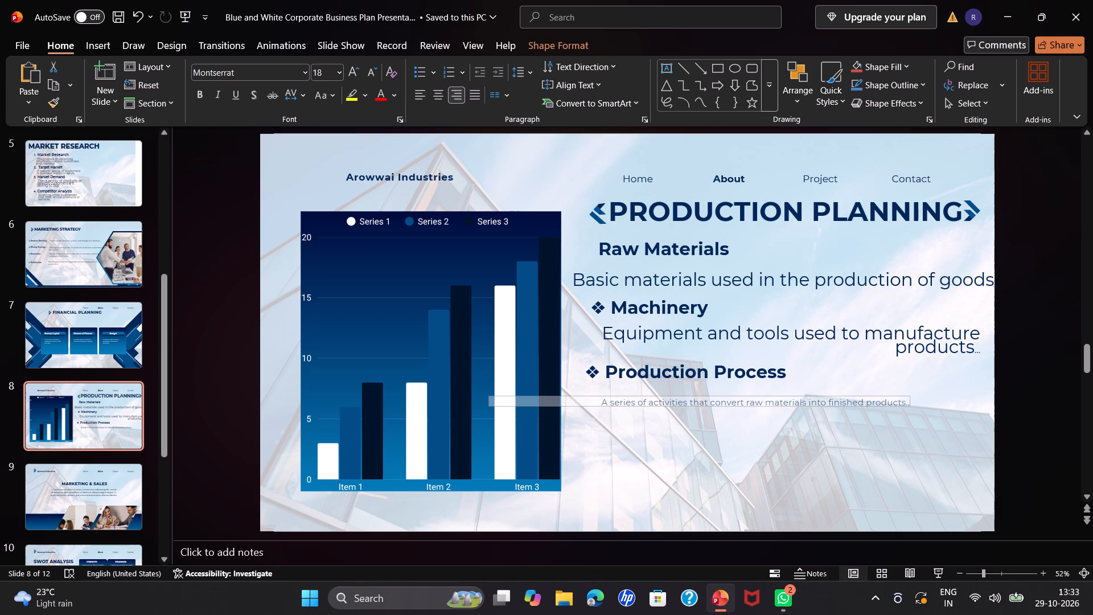
{"action": "left_click_drag", "start_coordinate": [910, 405], "coordinate": [926, 407]}
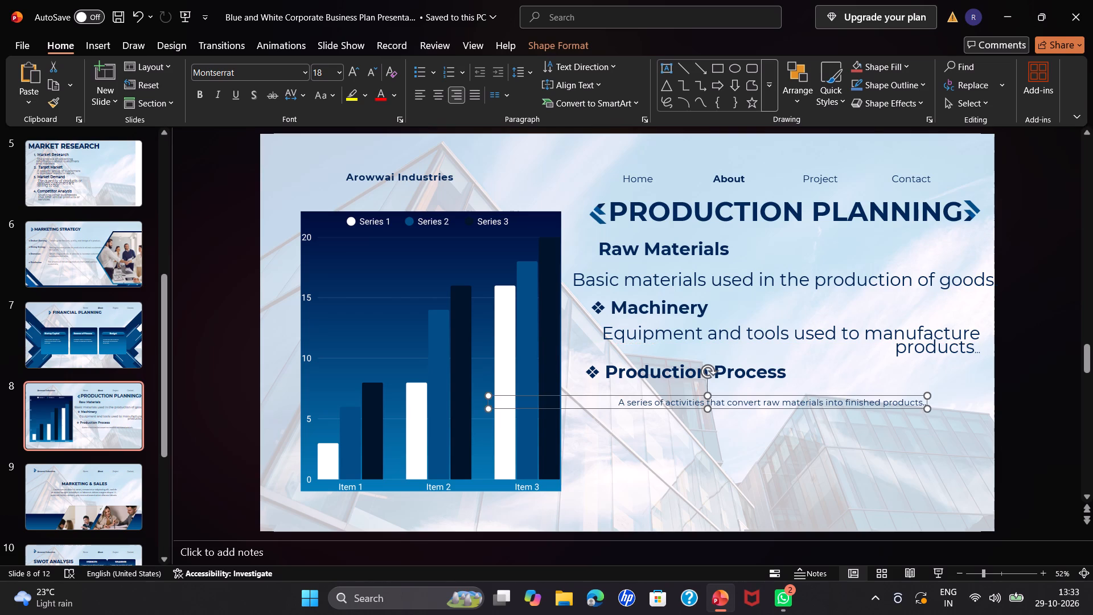
Set the font size of "A series of activities that convert raw materials into finished products" to 36.
{"action": "left_click_drag", "start_coordinate": [922, 400], "coordinate": [689, 412]}
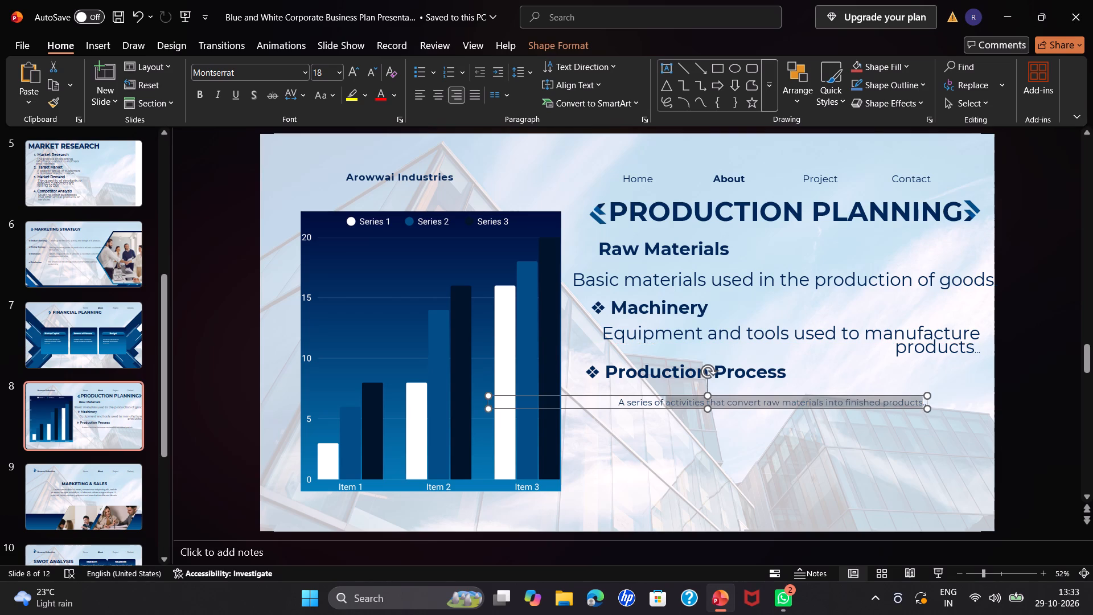
{"action": "left_click_drag", "start_coordinate": [689, 412], "coordinate": [615, 416]}
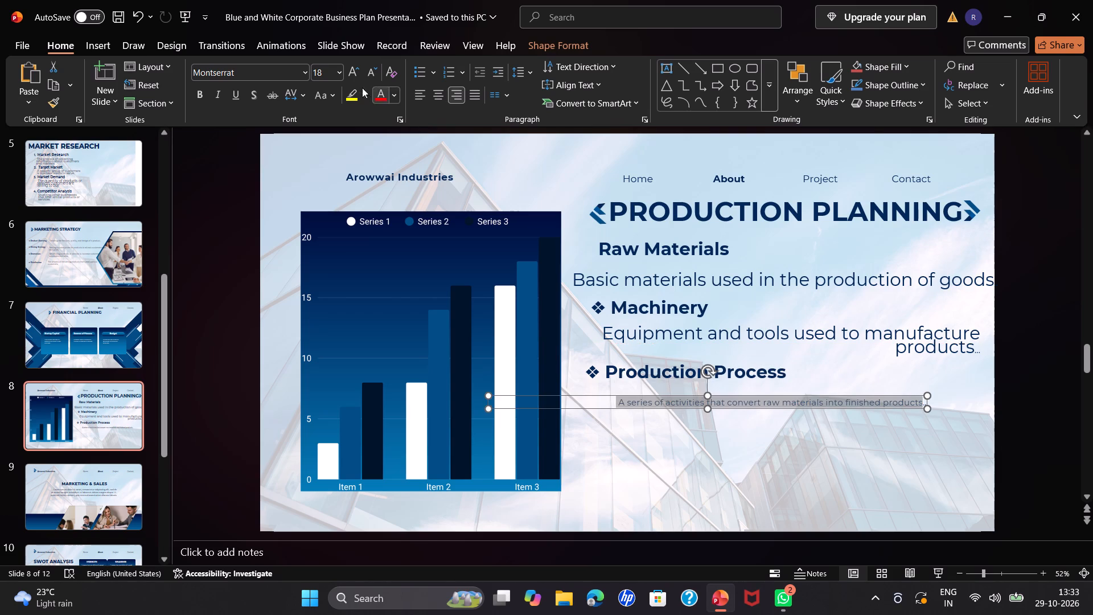
{"action": "left_click", "coordinate": [338, 73]}
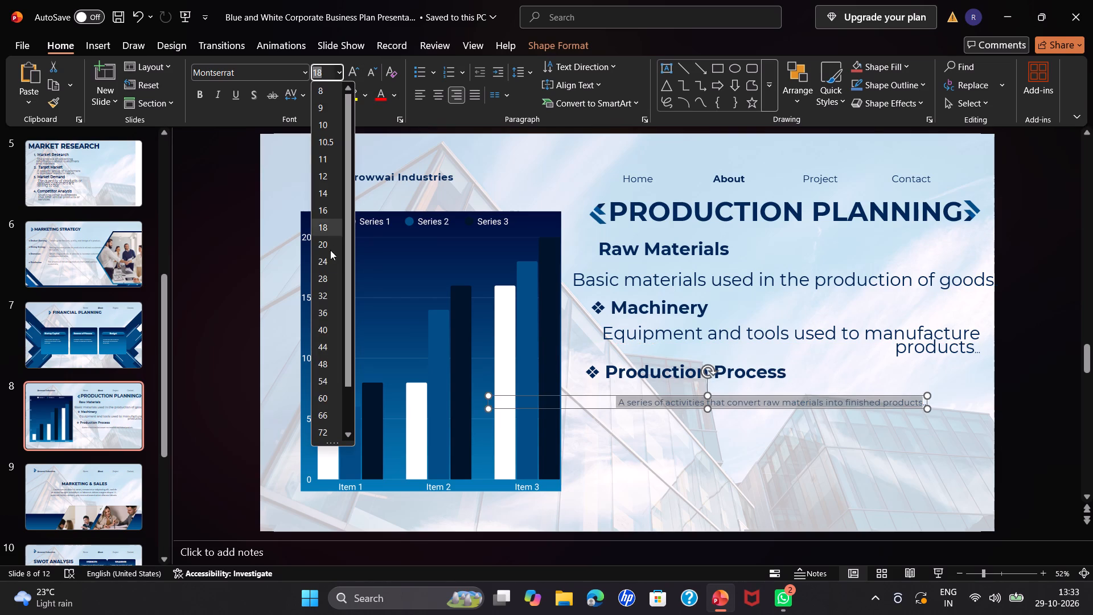
{"action": "left_click", "coordinate": [324, 317]}
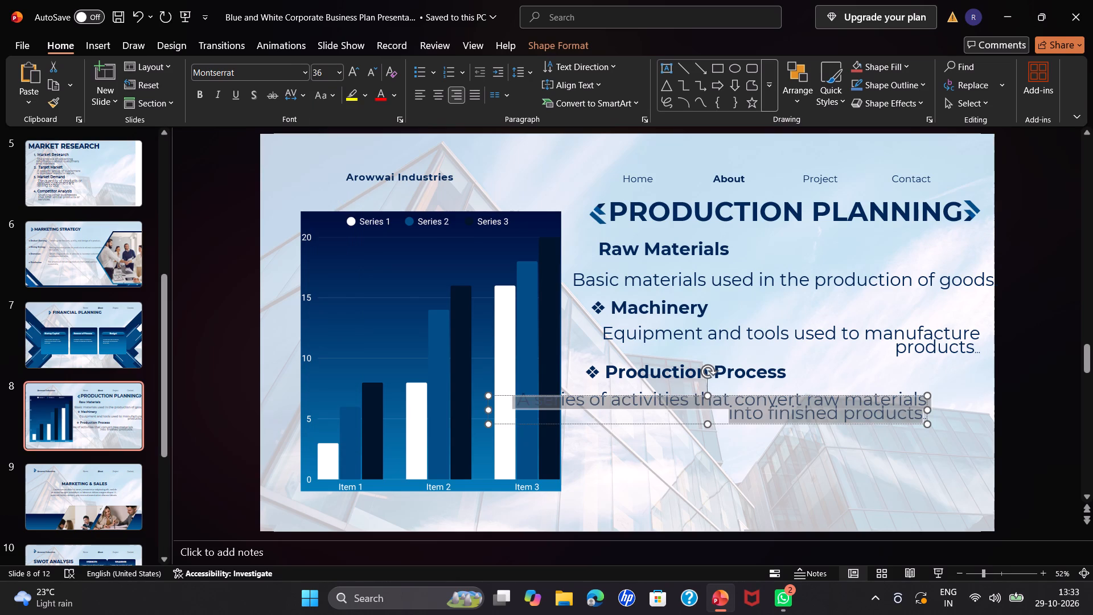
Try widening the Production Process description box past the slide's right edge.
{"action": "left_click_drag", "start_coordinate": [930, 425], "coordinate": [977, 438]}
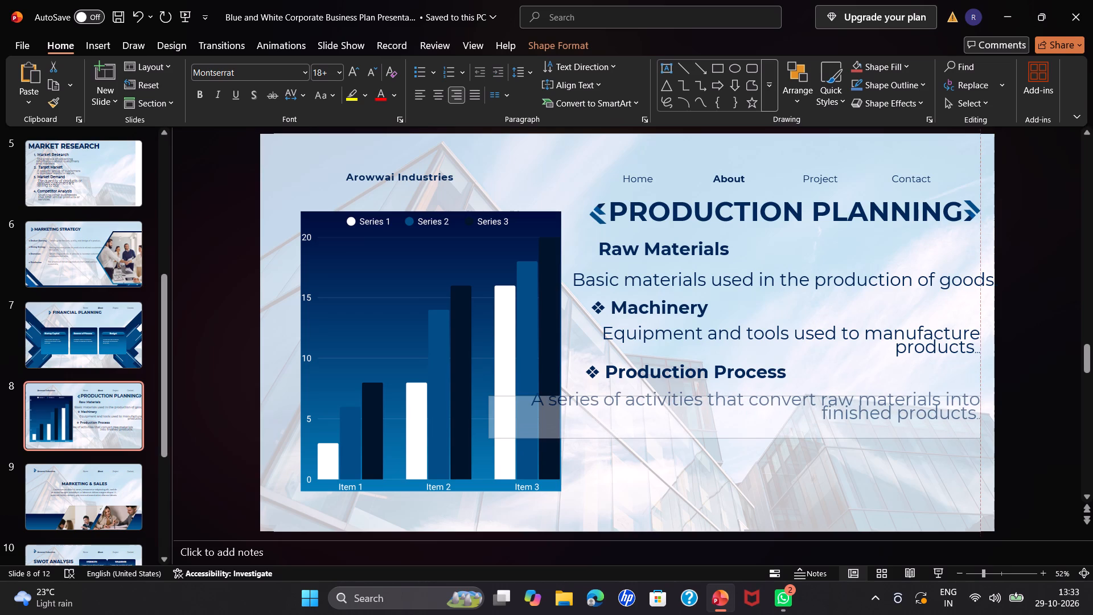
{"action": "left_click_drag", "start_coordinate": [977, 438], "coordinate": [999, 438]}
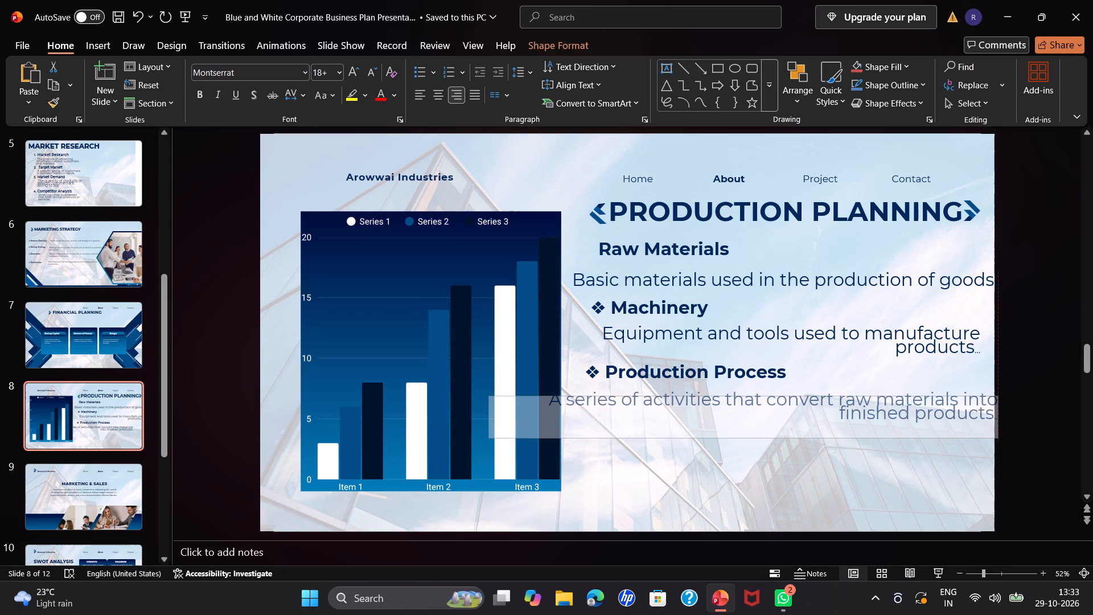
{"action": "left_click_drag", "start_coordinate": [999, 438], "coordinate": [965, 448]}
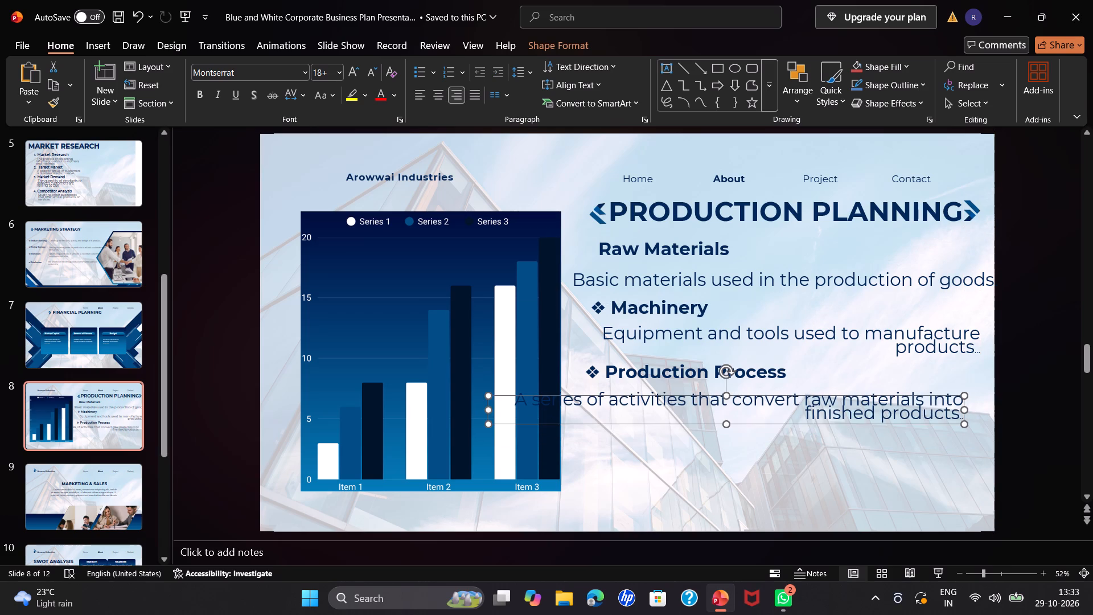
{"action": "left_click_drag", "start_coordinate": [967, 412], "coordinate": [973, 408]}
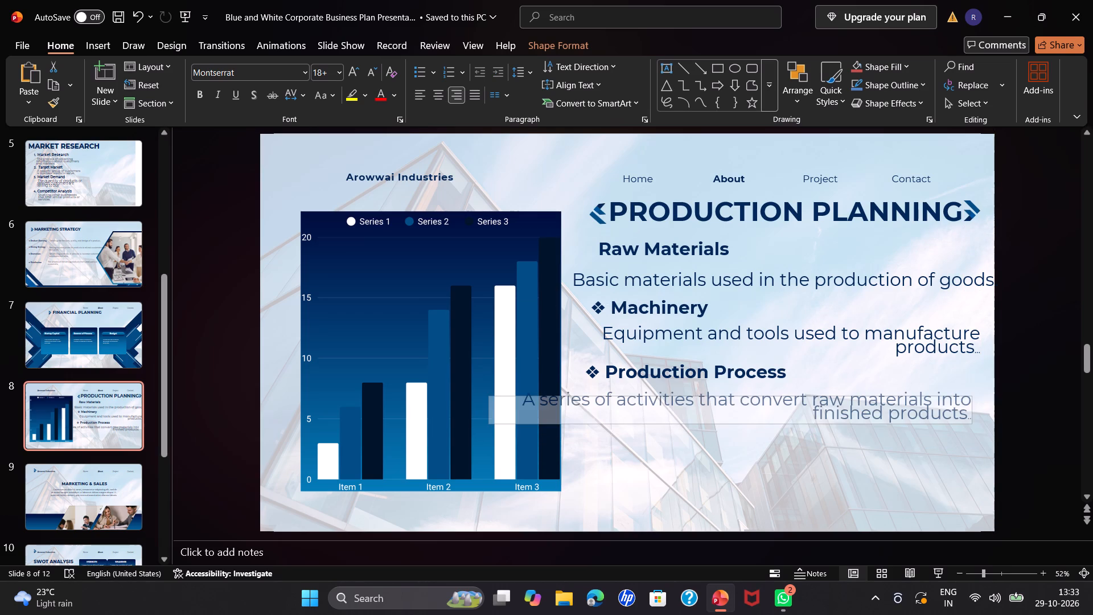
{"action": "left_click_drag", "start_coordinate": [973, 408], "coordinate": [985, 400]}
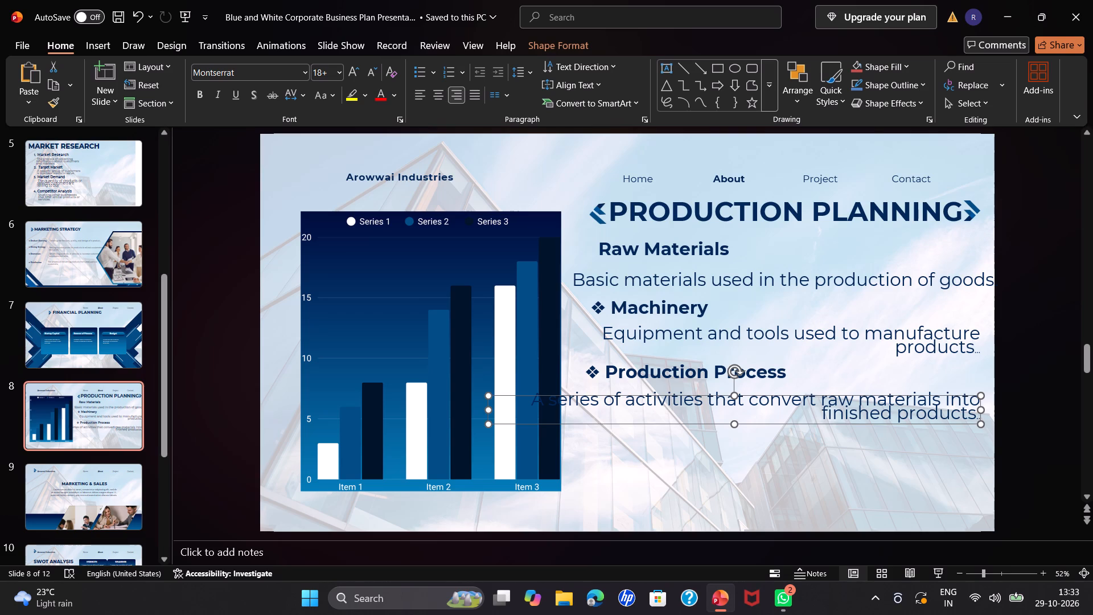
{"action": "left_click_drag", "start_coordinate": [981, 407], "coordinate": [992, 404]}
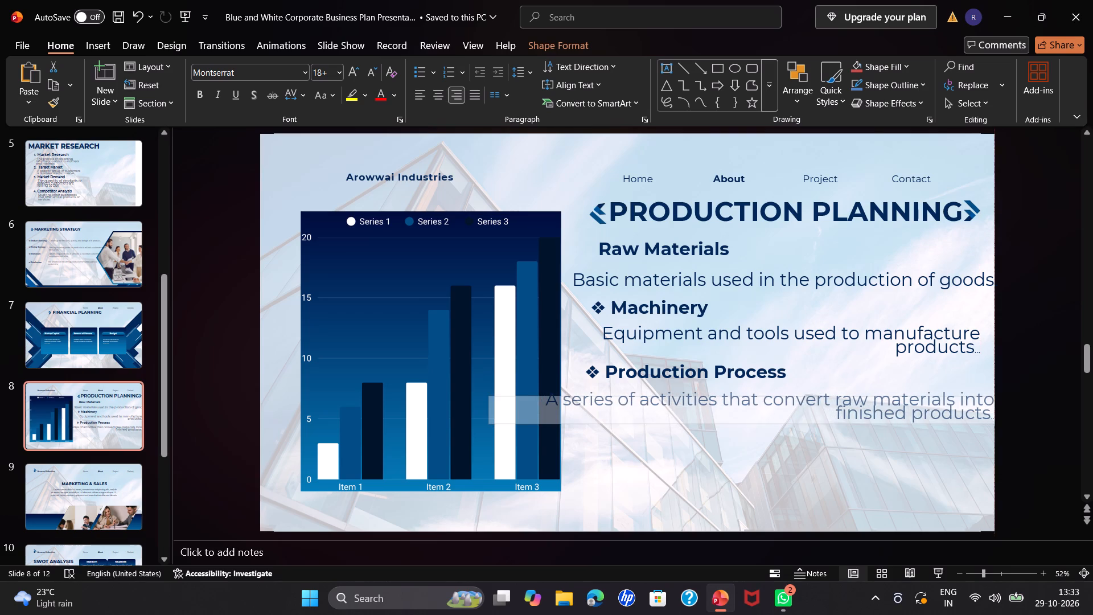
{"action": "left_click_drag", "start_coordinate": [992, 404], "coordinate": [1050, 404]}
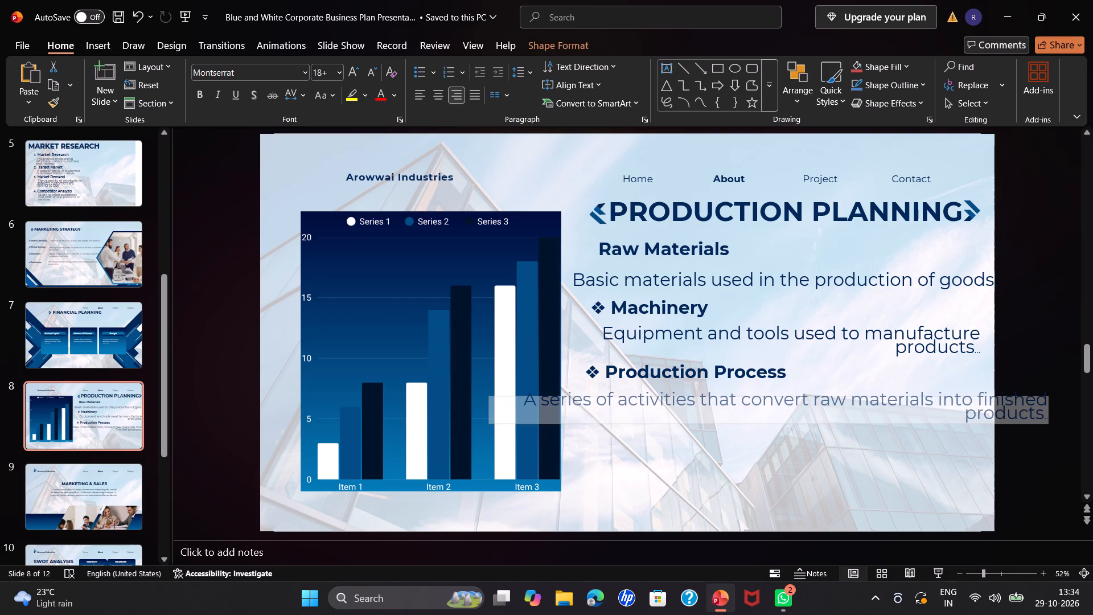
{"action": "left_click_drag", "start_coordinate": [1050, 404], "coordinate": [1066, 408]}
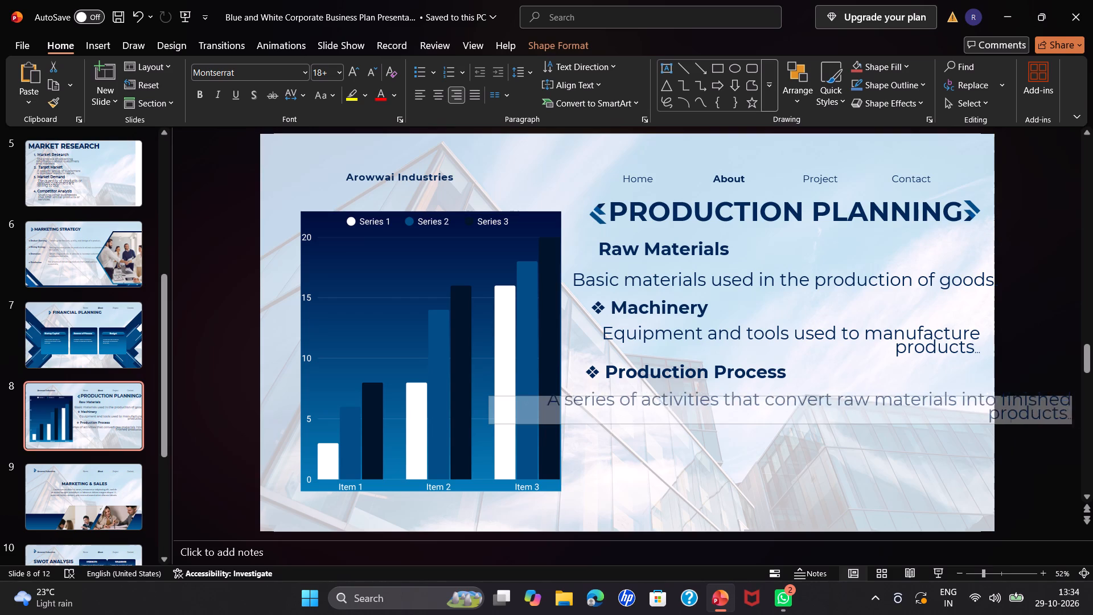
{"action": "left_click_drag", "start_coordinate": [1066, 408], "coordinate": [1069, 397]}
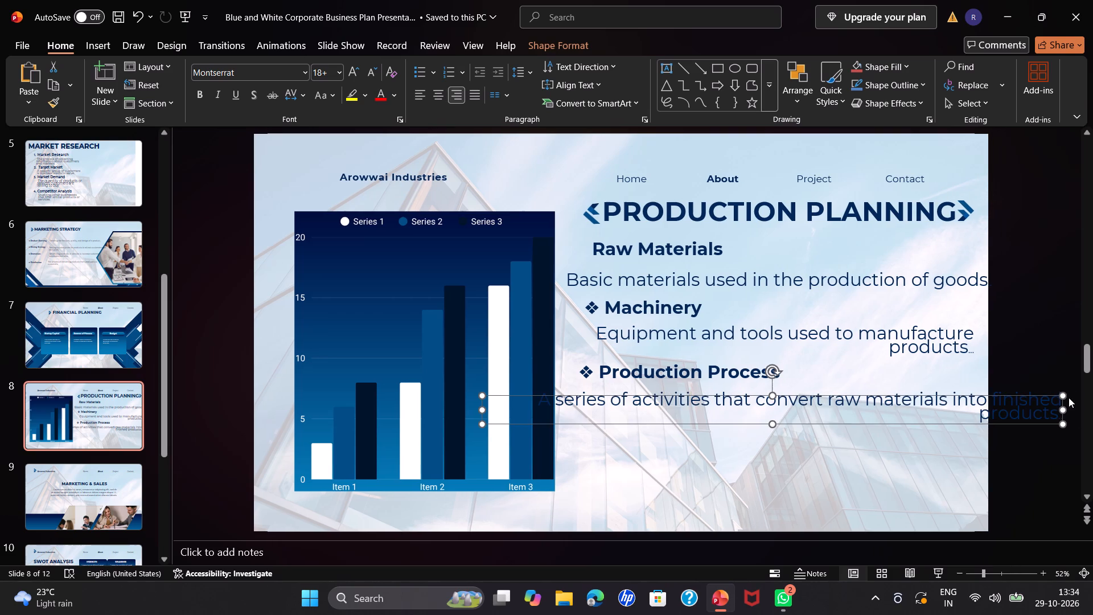
Narrow the Production Process description box so its two-line text wraps after "convert raw" and stays within the slide.
{"action": "left_click_drag", "start_coordinate": [1065, 404], "coordinate": [1042, 415]}
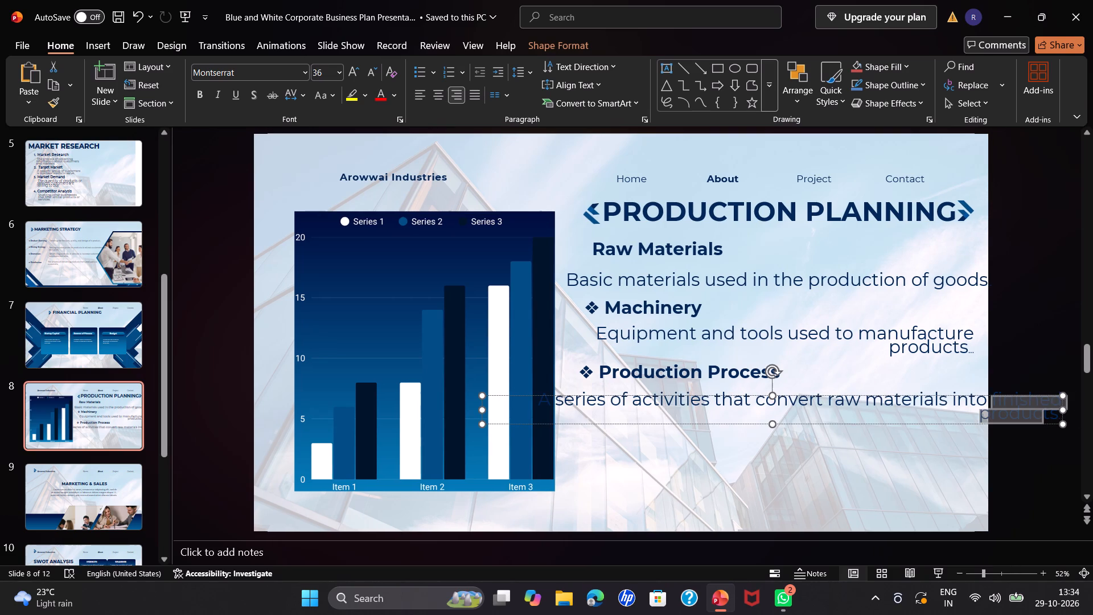
{"action": "left_click_drag", "start_coordinate": [1042, 415], "coordinate": [1046, 414]}
{"action": "left_click_drag", "start_coordinate": [1065, 408], "coordinate": [1024, 421]}
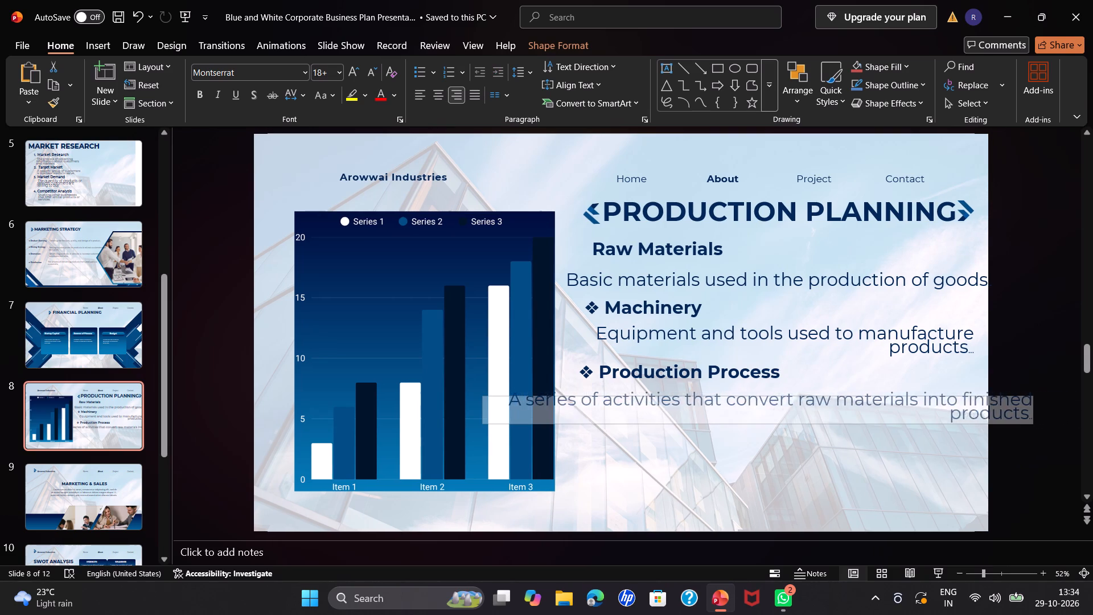
{"action": "left_click_drag", "start_coordinate": [1024, 421], "coordinate": [878, 475]}
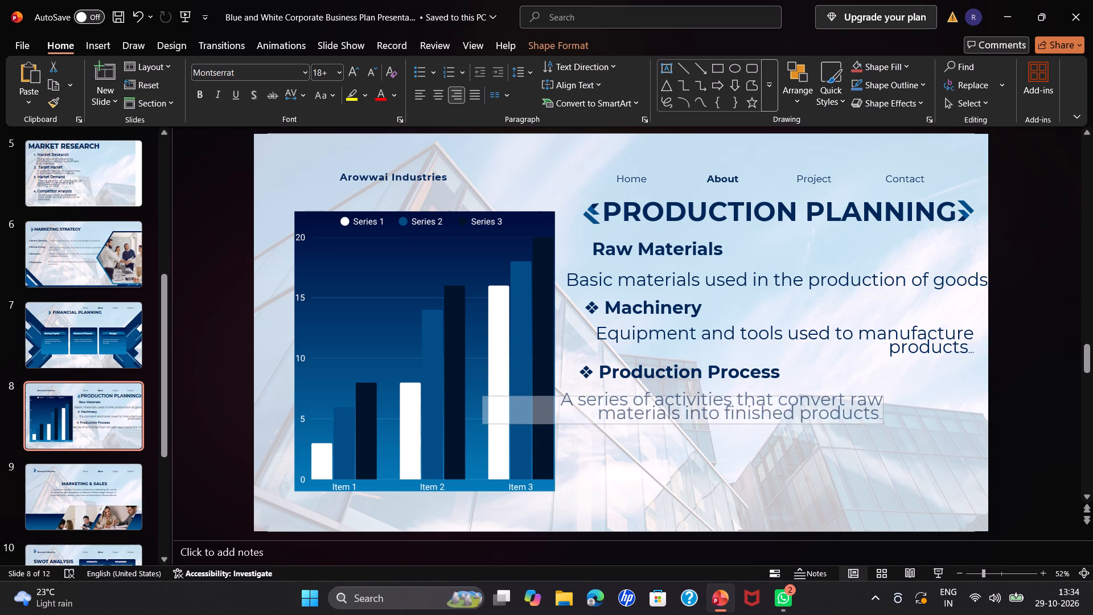
{"action": "left_click_drag", "start_coordinate": [878, 475], "coordinate": [873, 480]}
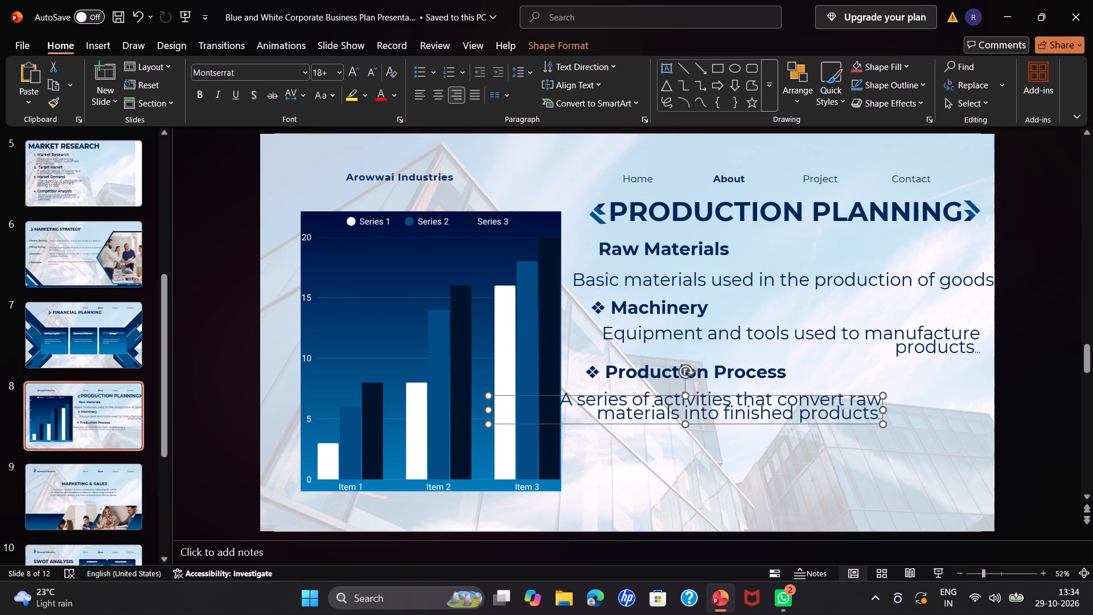
{"action": "left_click", "coordinate": [815, 488]}
{"action": "left_click", "coordinate": [876, 423]}
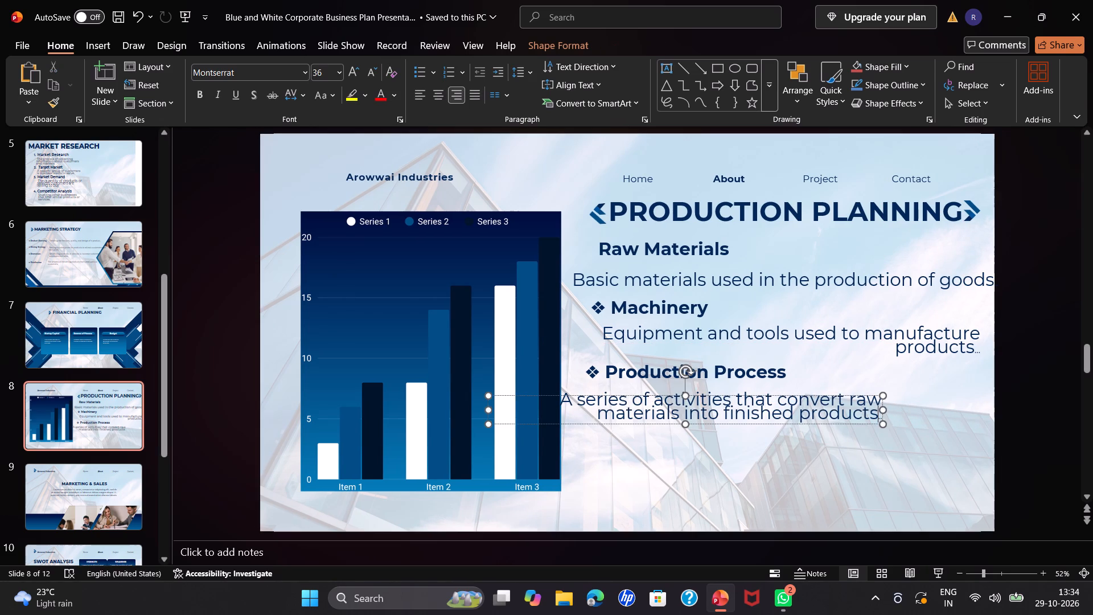
{"action": "left_click_drag", "start_coordinate": [881, 422], "coordinate": [895, 420]}
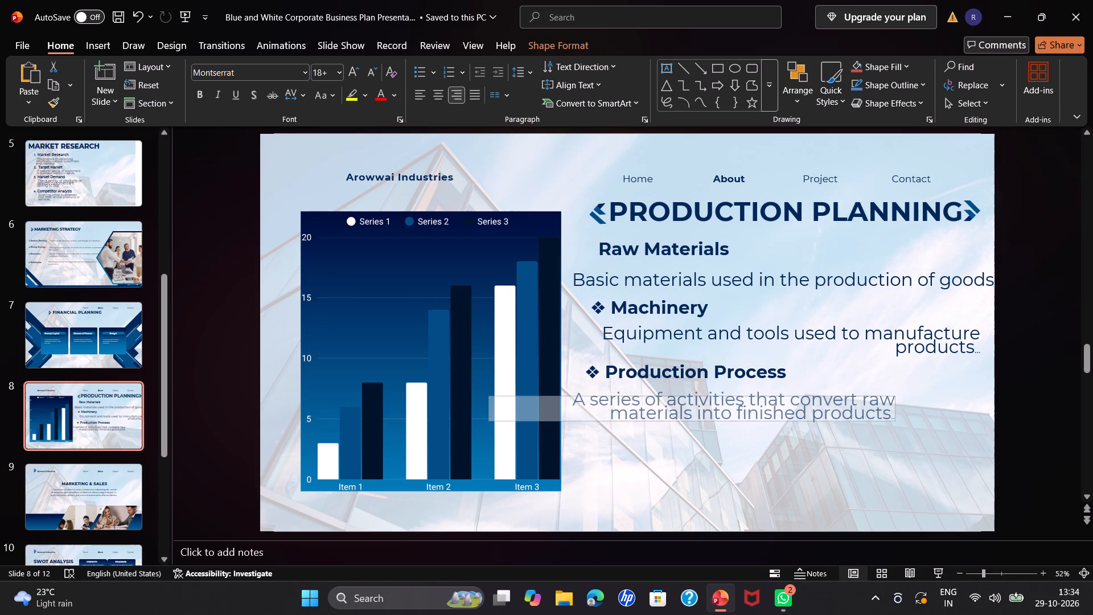
{"action": "left_click_drag", "start_coordinate": [895, 420], "coordinate": [897, 423]}
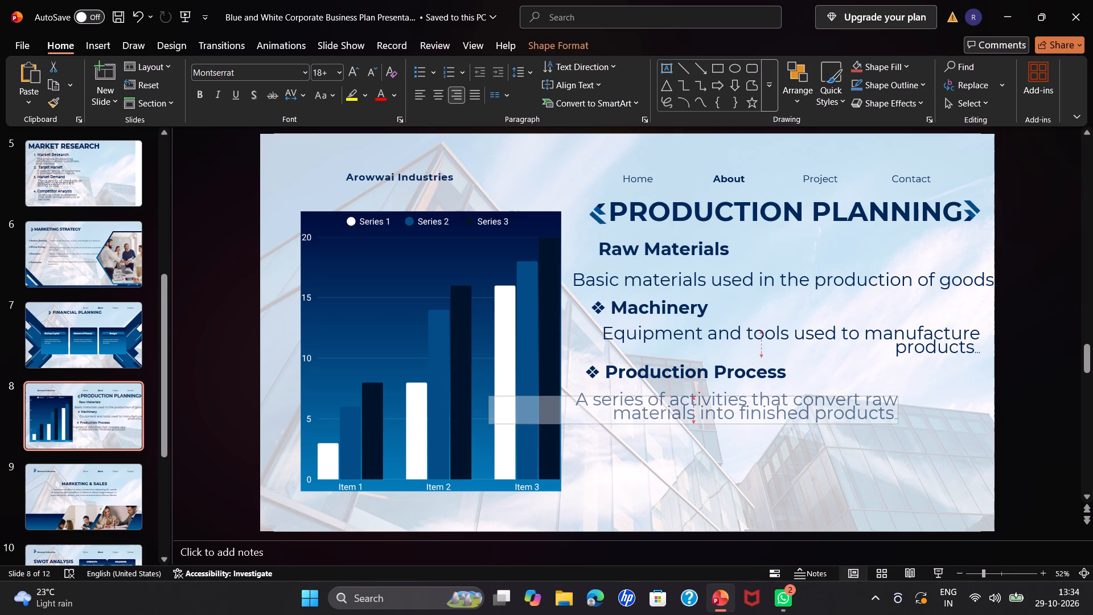
{"action": "left_click_drag", "start_coordinate": [897, 423], "coordinate": [893, 433]}
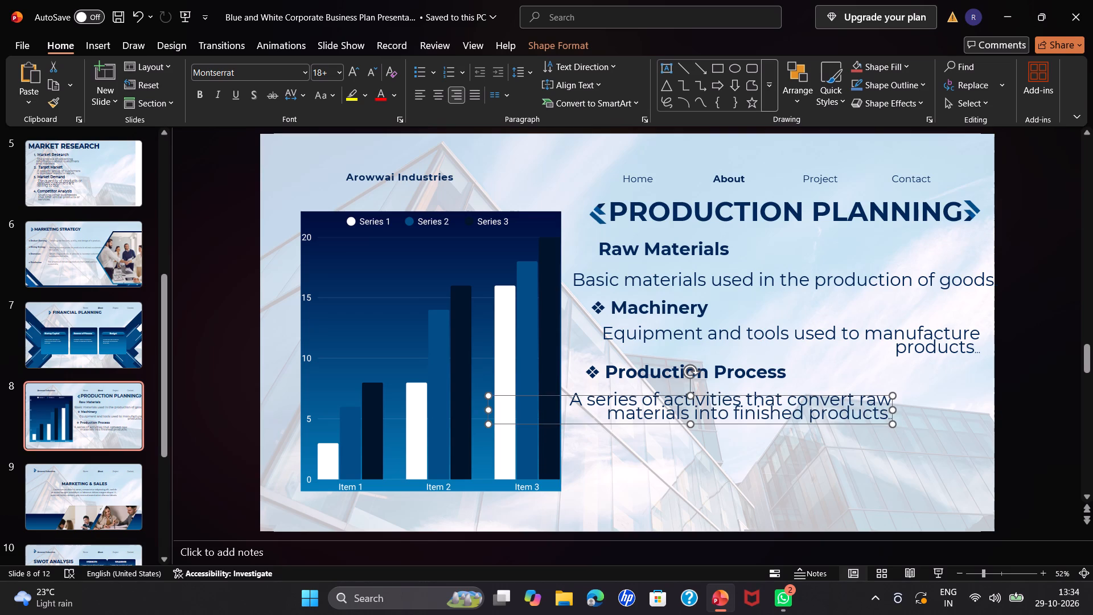
Move the Production Process description box rightward so its text clears the chart and starts under the heading's words.
{"action": "left_click_drag", "start_coordinate": [701, 426], "coordinate": [695, 437]}
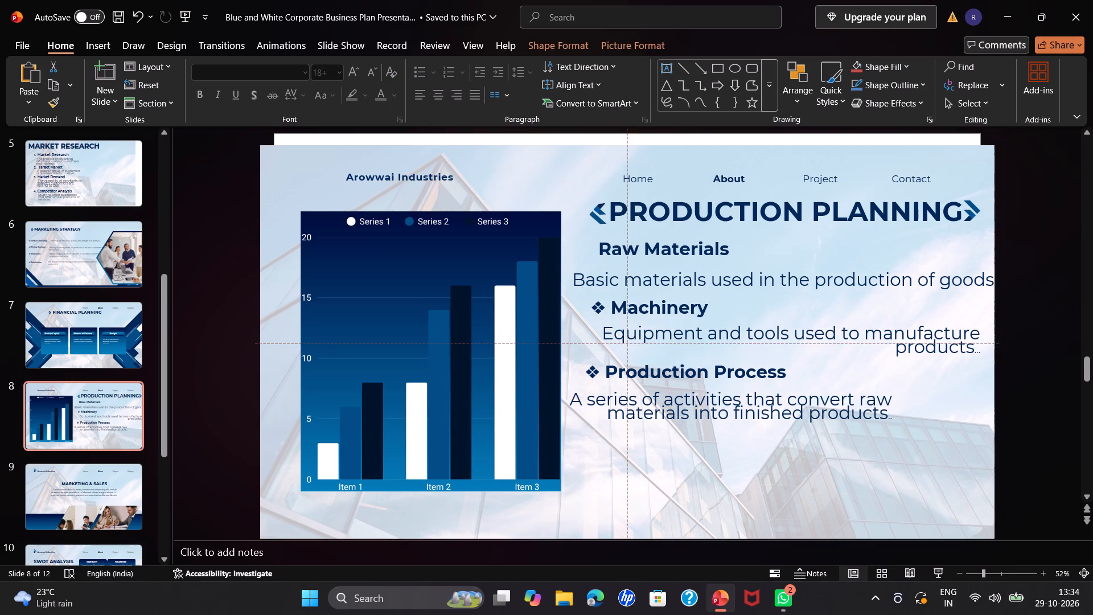
{"action": "left_click_drag", "start_coordinate": [695, 437], "coordinate": [695, 435]}
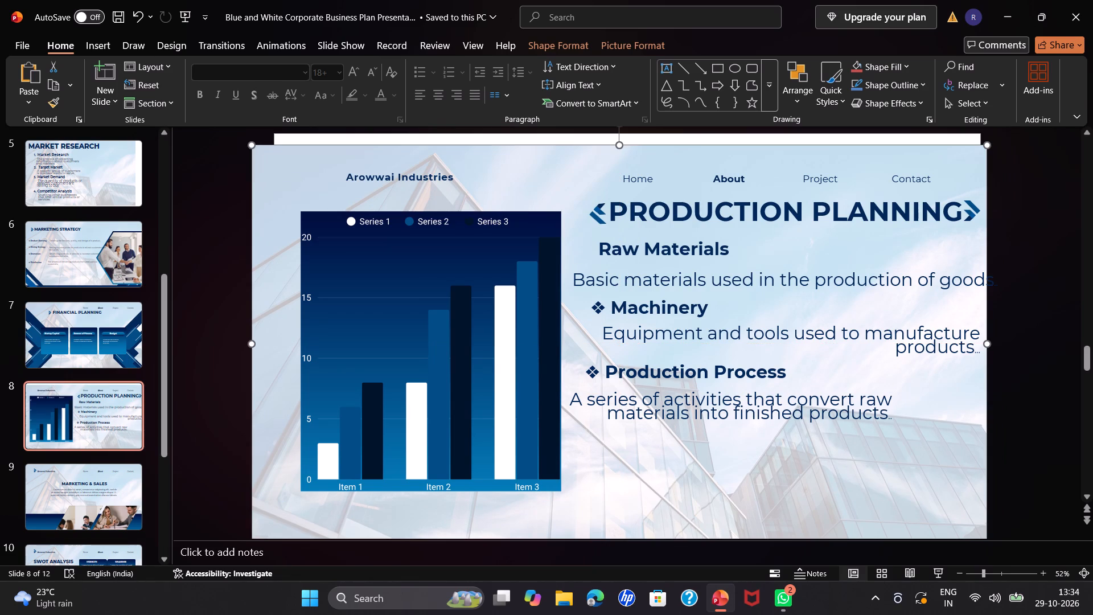
{"action": "left_click", "coordinate": [703, 418]}
{"action": "left_click_drag", "start_coordinate": [703, 418], "coordinate": [709, 419]}
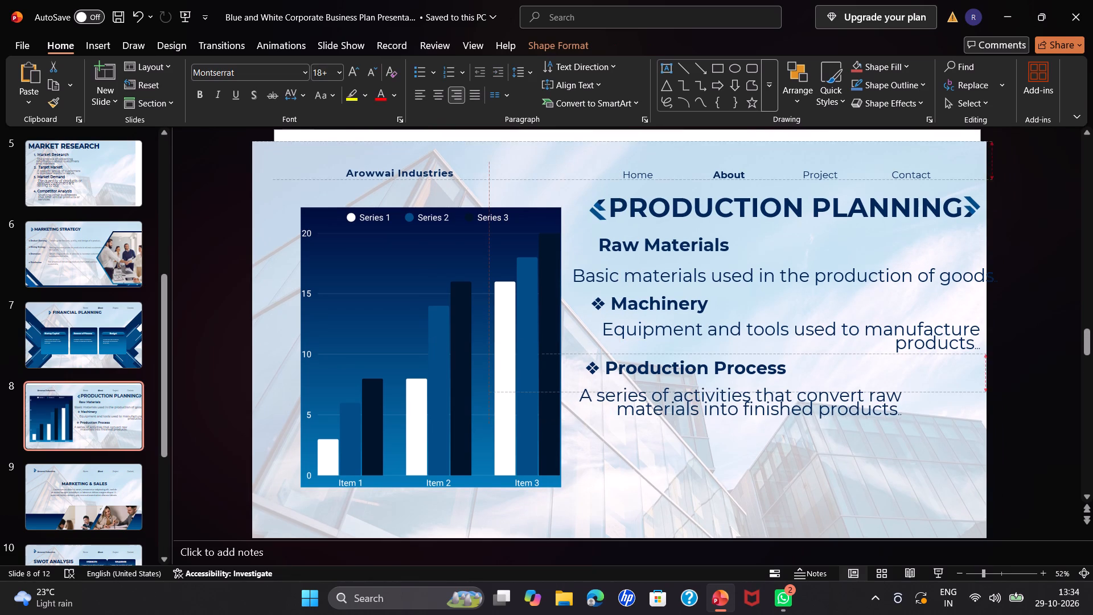
{"action": "left_click_drag", "start_coordinate": [709, 419], "coordinate": [738, 419]}
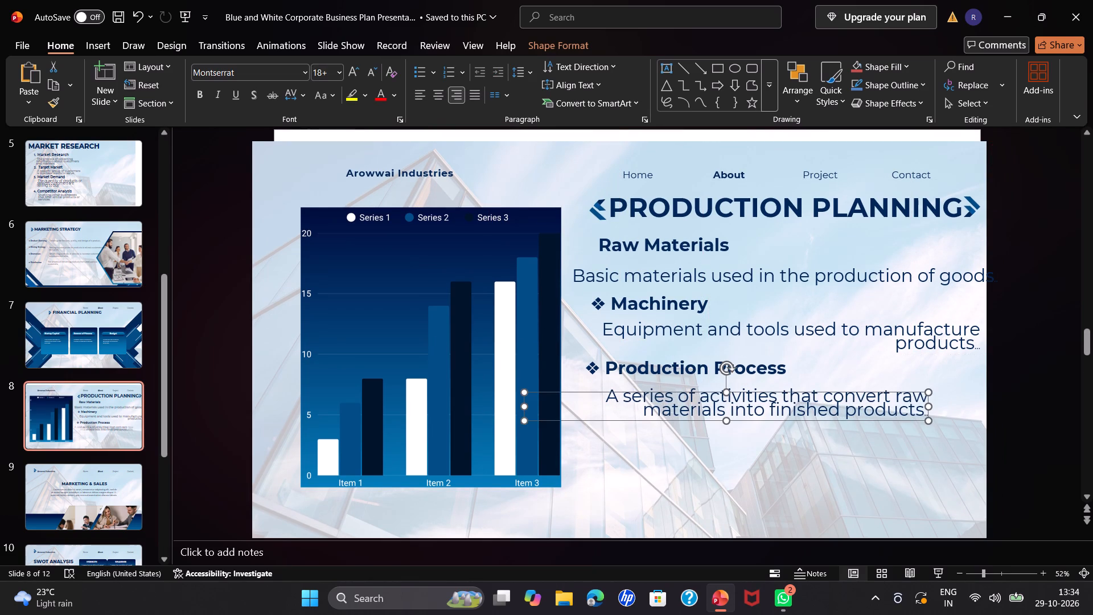
Move slide 8's background picture up so it covers the slide's top edge.
{"action": "left_click", "coordinate": [737, 472]}
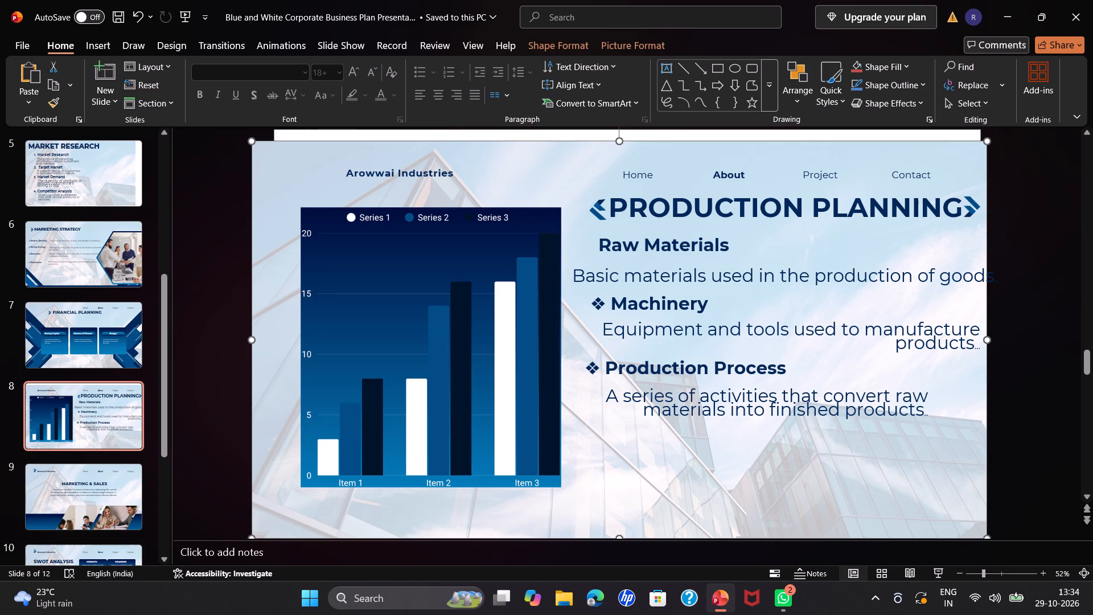
{"action": "left_click_drag", "start_coordinate": [744, 444], "coordinate": [743, 434]}
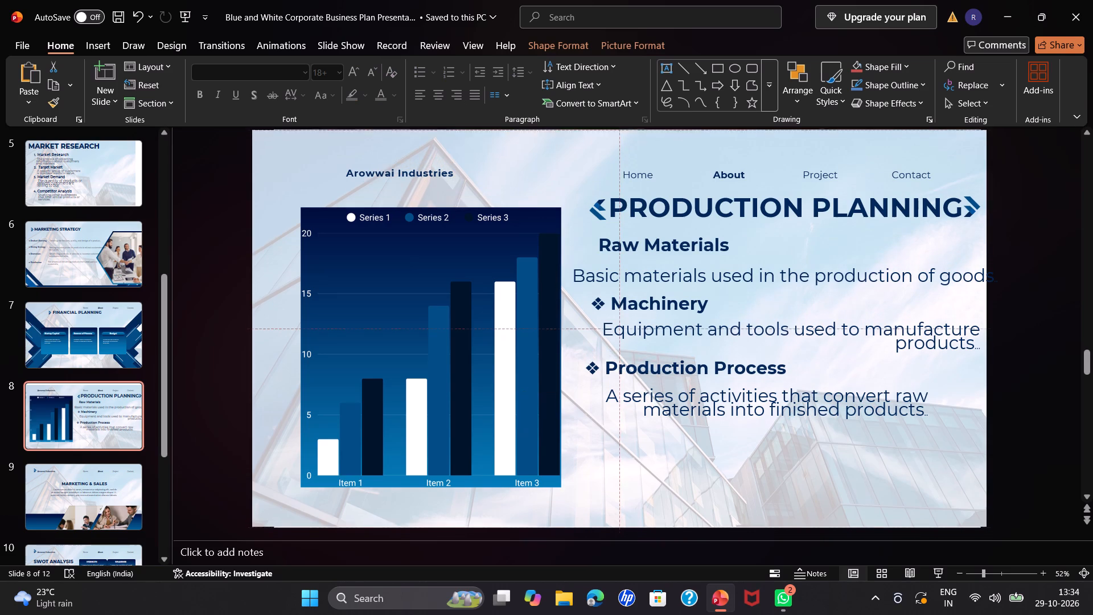
{"action": "left_click_drag", "start_coordinate": [743, 434], "coordinate": [742, 437]}
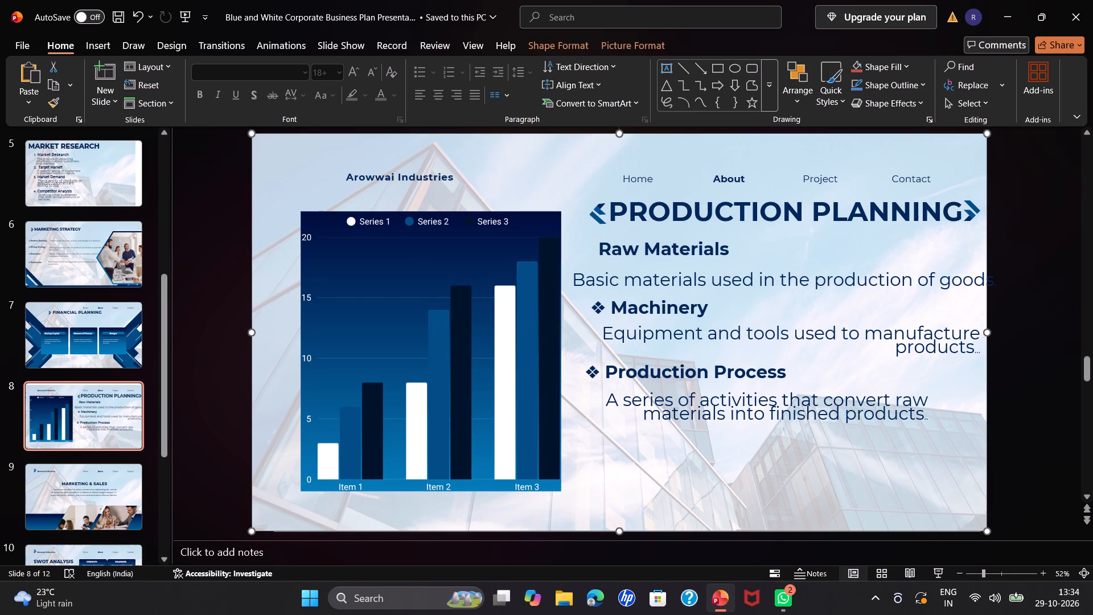
{"action": "left_click", "coordinate": [731, 455]}
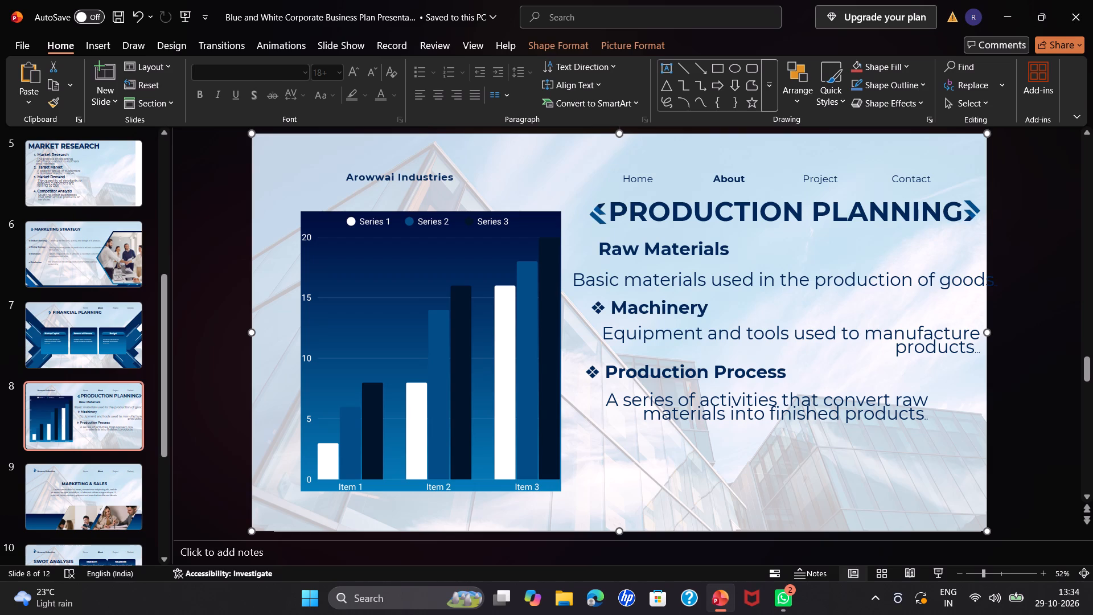
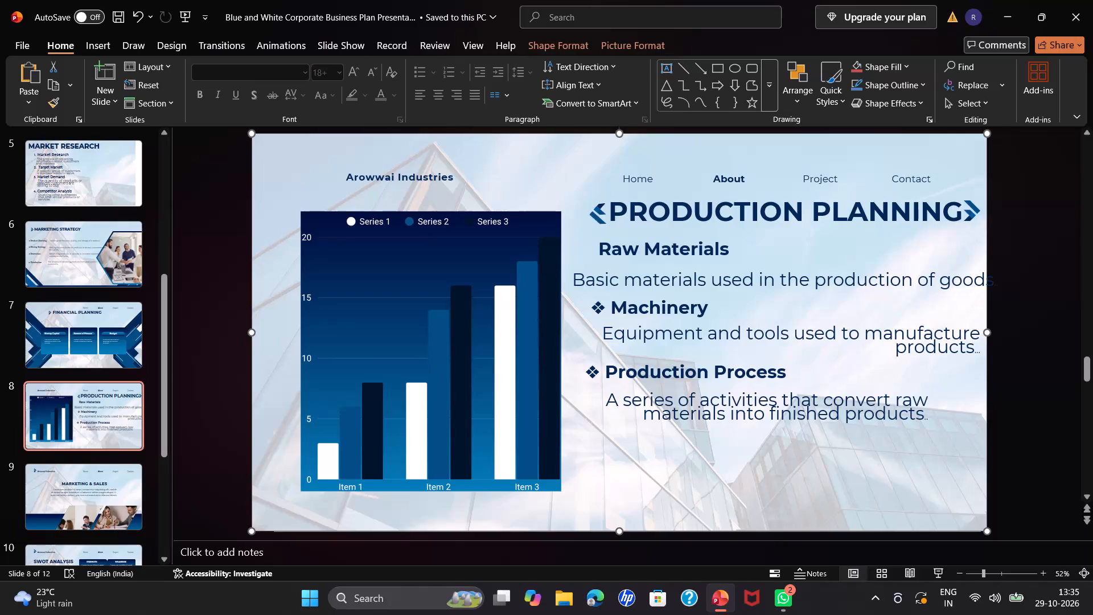
Duplicate the Production Process heading and place the copy just below the Production Process description.
{"action": "left_click", "coordinate": [782, 371]}
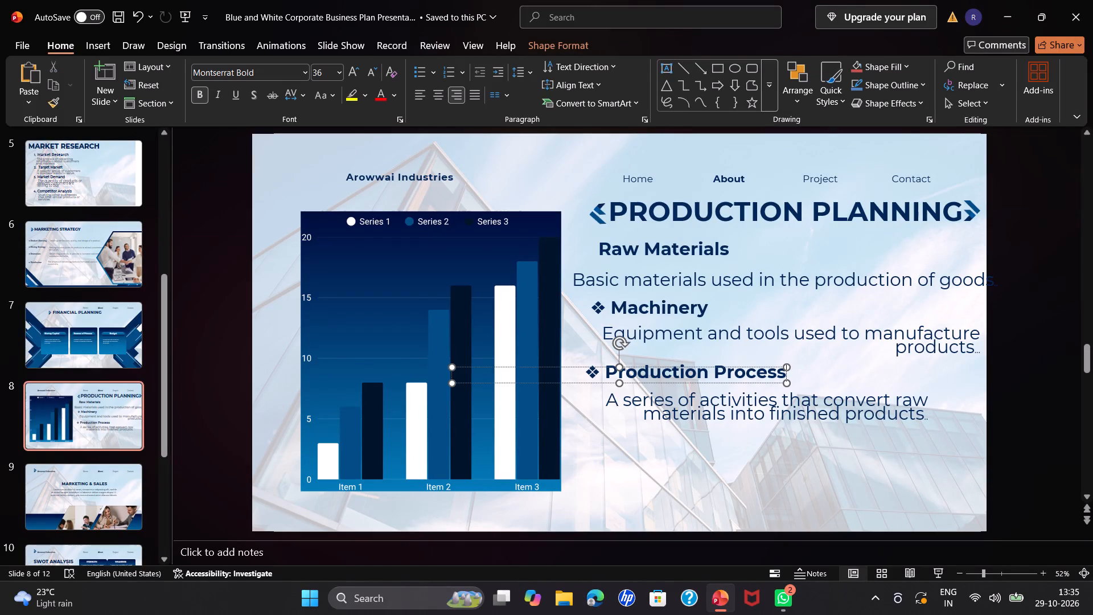
{"action": "left_click_drag", "start_coordinate": [769, 383], "coordinate": [767, 454]}
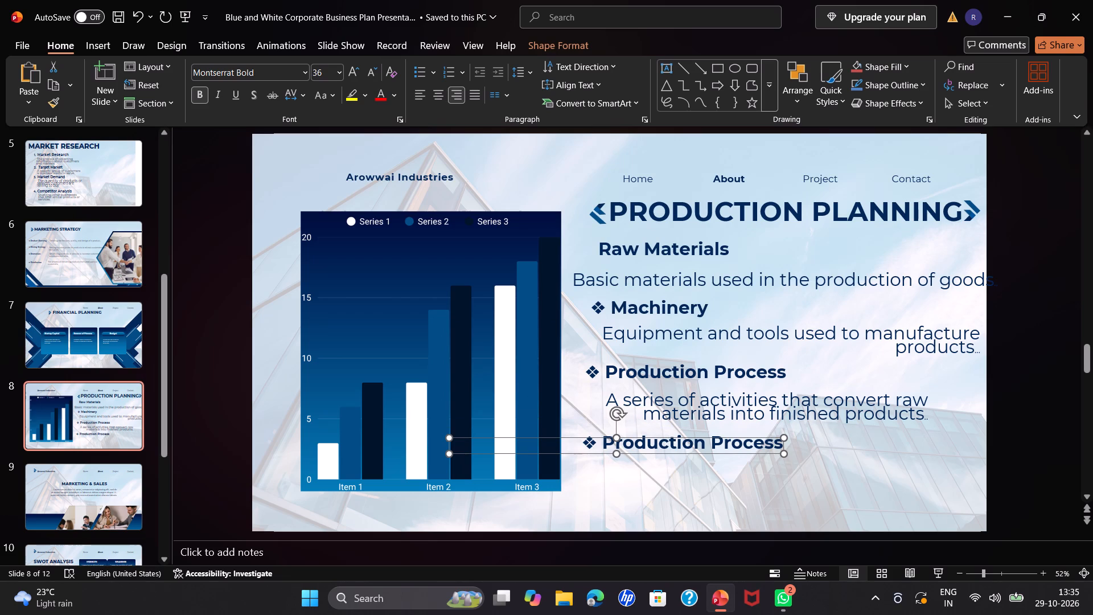
{"action": "left_click_drag", "start_coordinate": [782, 448], "coordinate": [794, 452]}
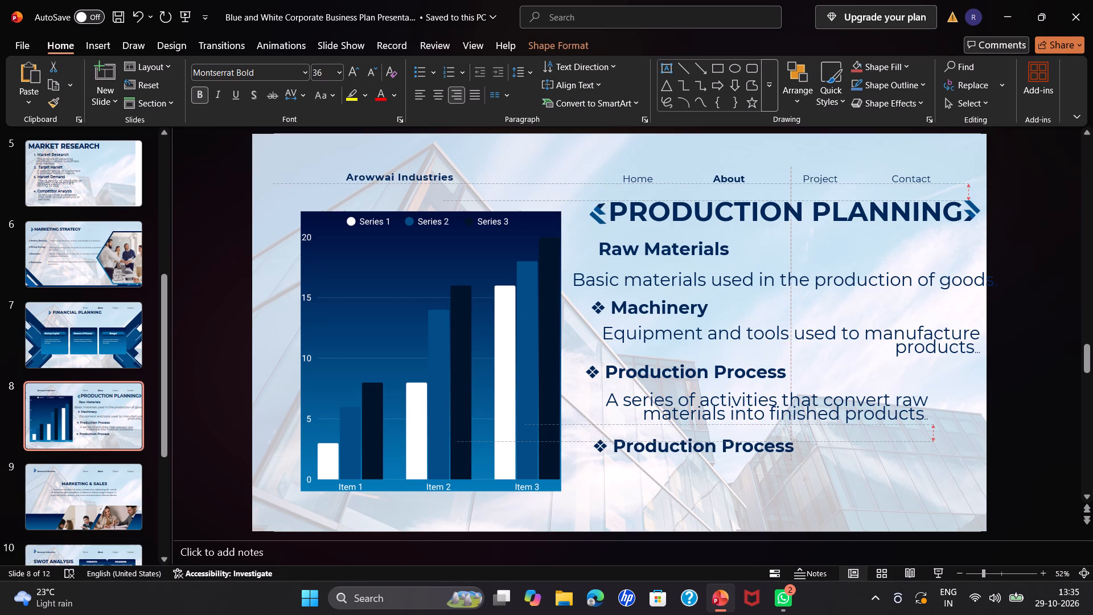
{"action": "left_click_drag", "start_coordinate": [794, 452], "coordinate": [791, 444]}
Replace the copied heading's text, including its bullet, with the pasted text "Quality Control:".
{"action": "left_click", "coordinate": [790, 441]}
{"action": "left_click_drag", "start_coordinate": [790, 441], "coordinate": [588, 438]}
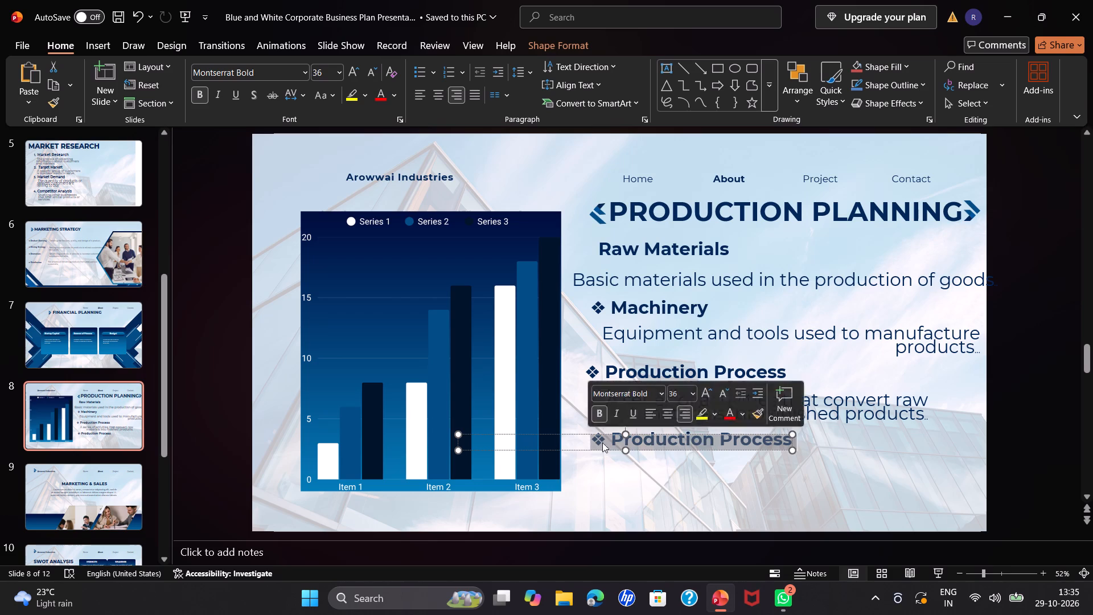
{"action": "key", "text": "BackSpace"}
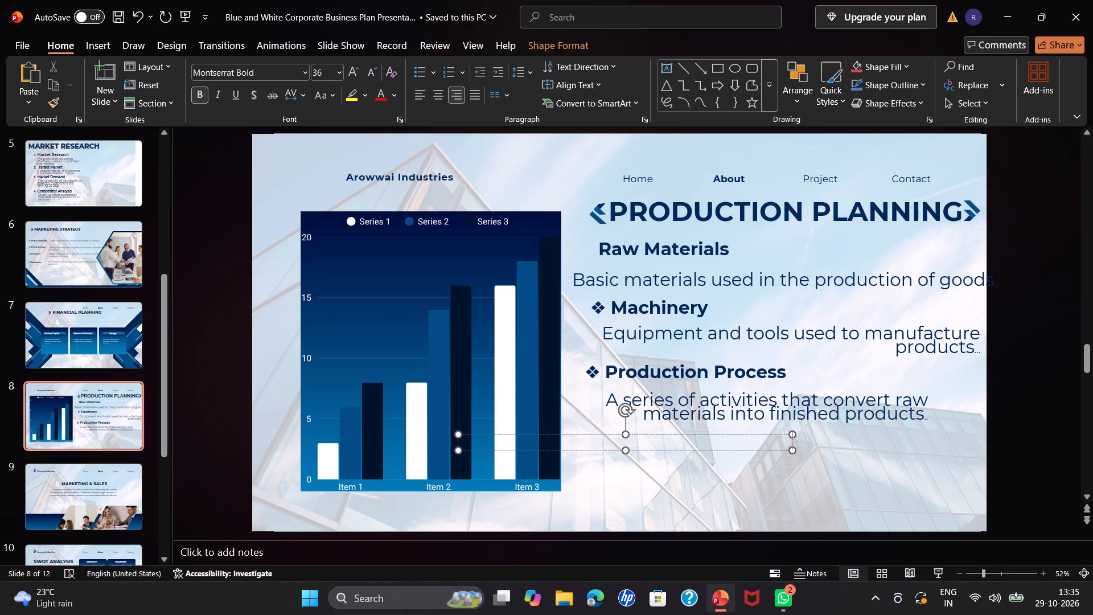
{"action": "key", "text": "ctrl+v"}
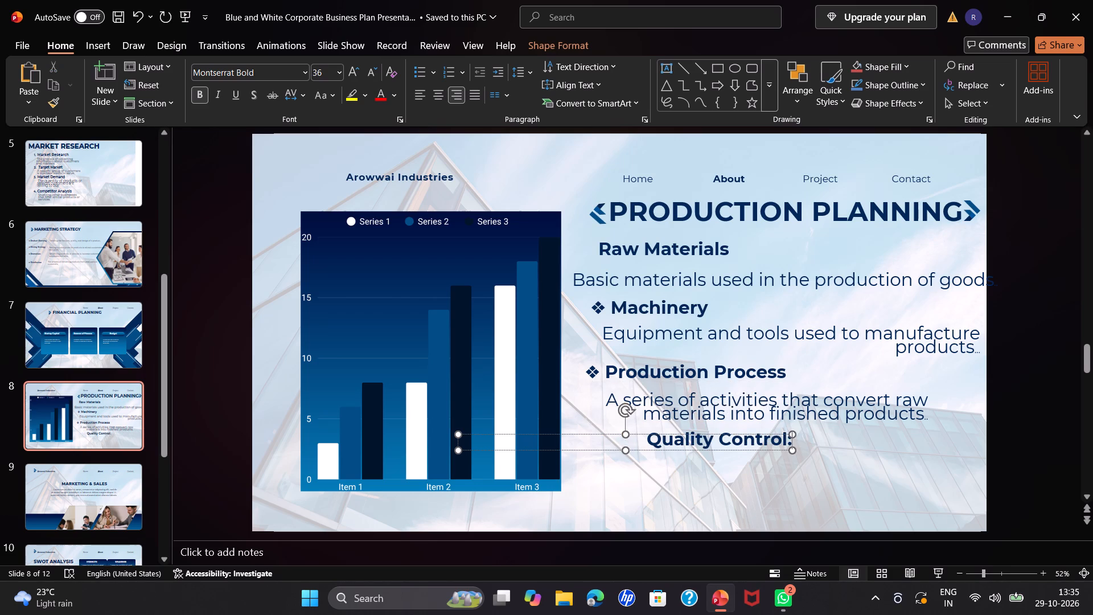
Move the Quality Control heading leftward so its text starts in line with the Production Process description above.
{"action": "left_click_drag", "start_coordinate": [648, 450], "coordinate": [628, 452]}
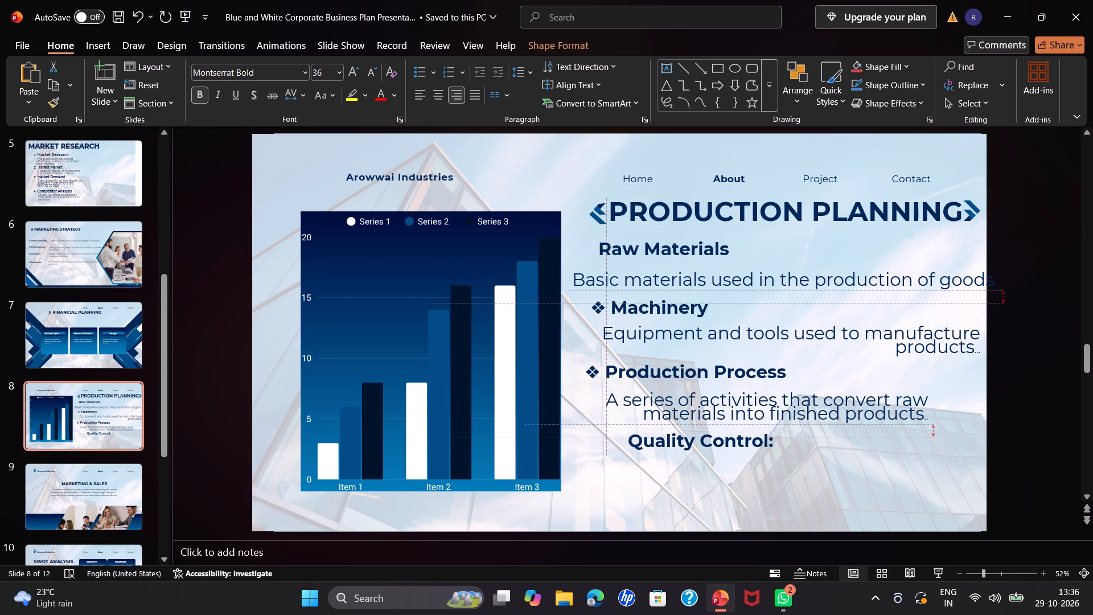
{"action": "left_click_drag", "start_coordinate": [628, 452], "coordinate": [599, 448]}
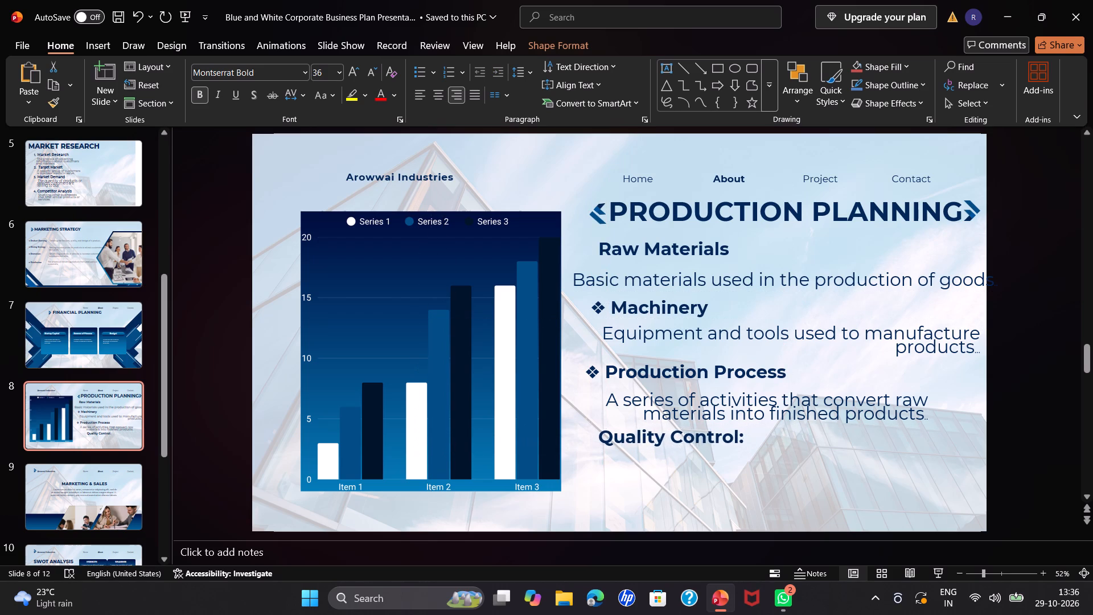
{"action": "left_click_drag", "start_coordinate": [599, 448], "coordinate": [606, 450]}
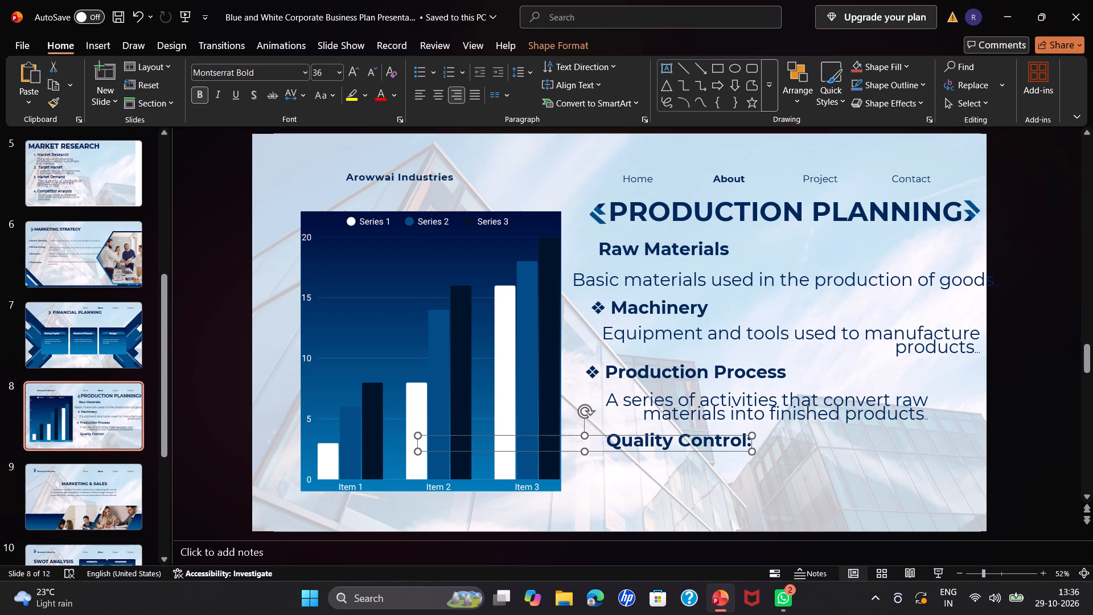
Delete the words "Quality Control" before the colon in the heading box below the Production Process description.
{"action": "left_click_drag", "start_coordinate": [747, 441], "coordinate": [712, 438]}
{"action": "left_click_drag", "start_coordinate": [712, 438], "coordinate": [613, 435]}
{"action": "key", "text": "BackSpace"}
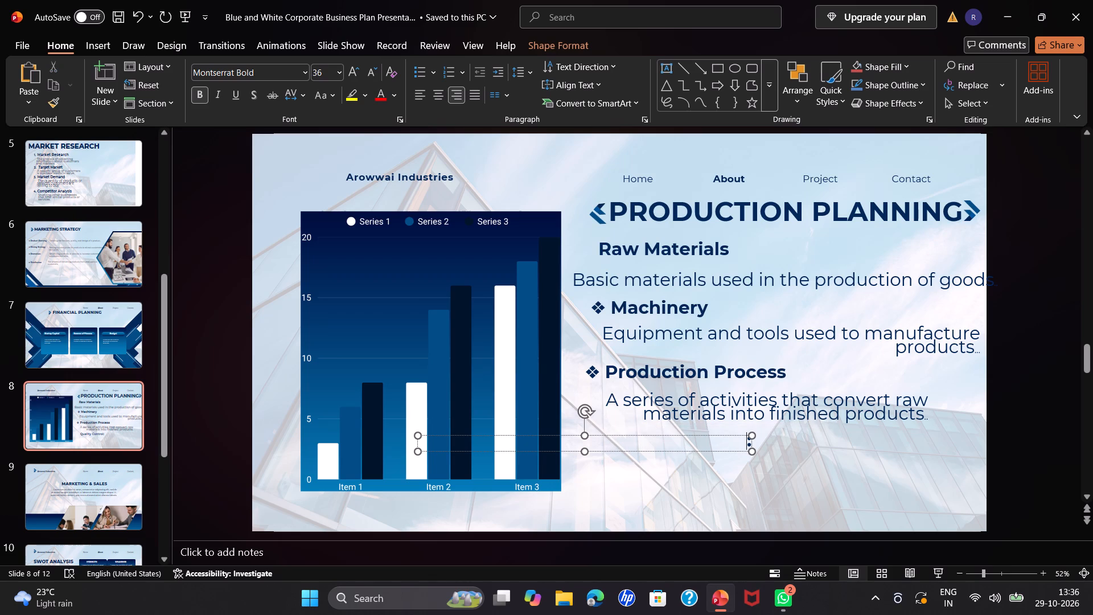
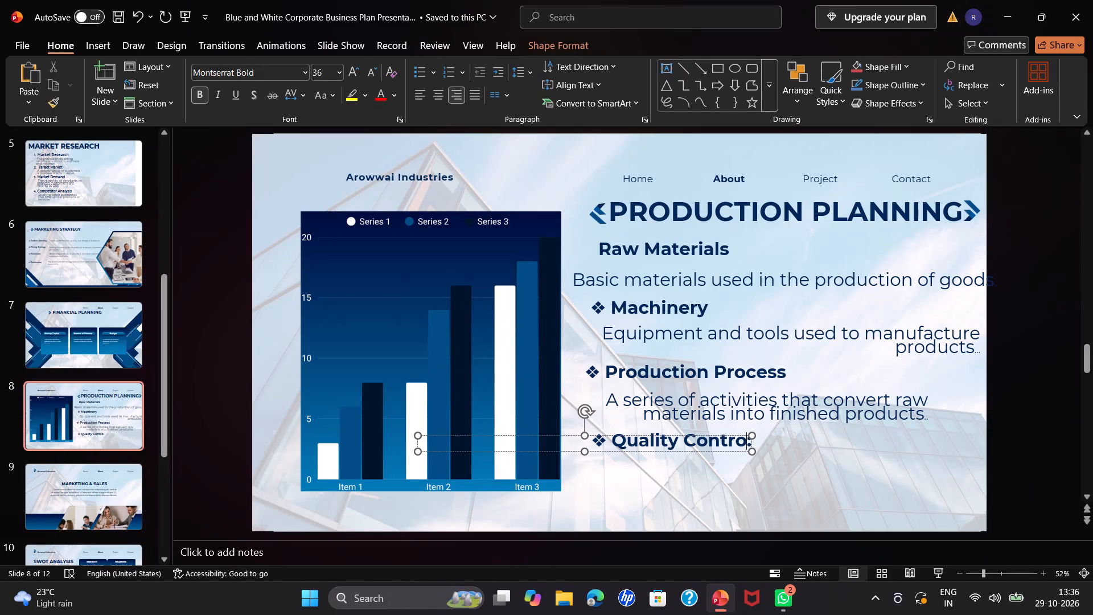
Place the text cursor at the end of the "Quality Contro:" heading on the Production Planning slide for editing.
{"action": "left_click", "coordinate": [749, 441]}
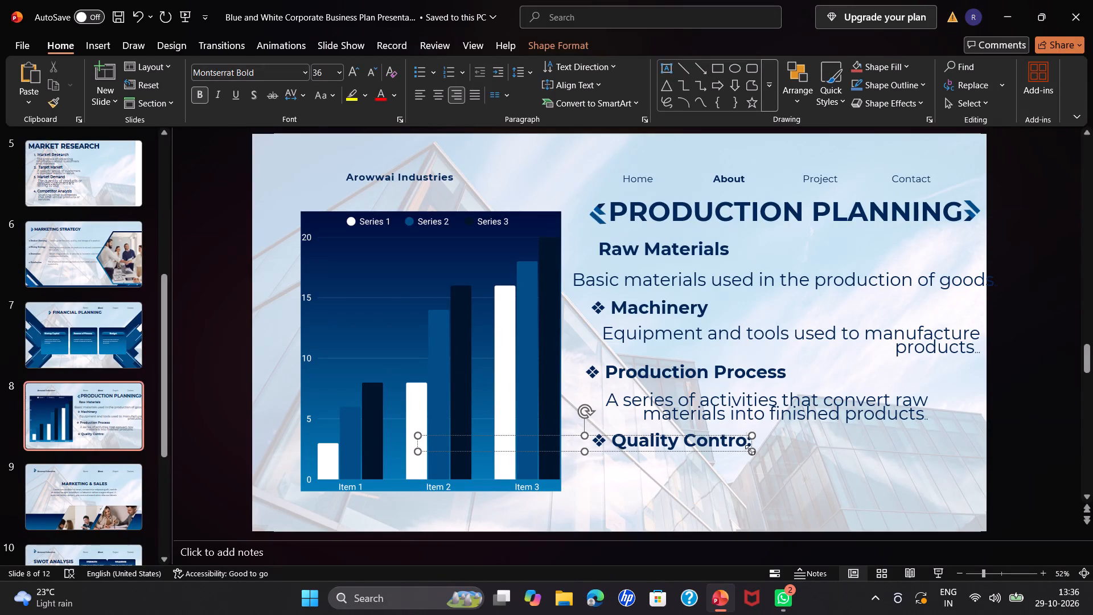
{"action": "left_click", "coordinate": [750, 451]}
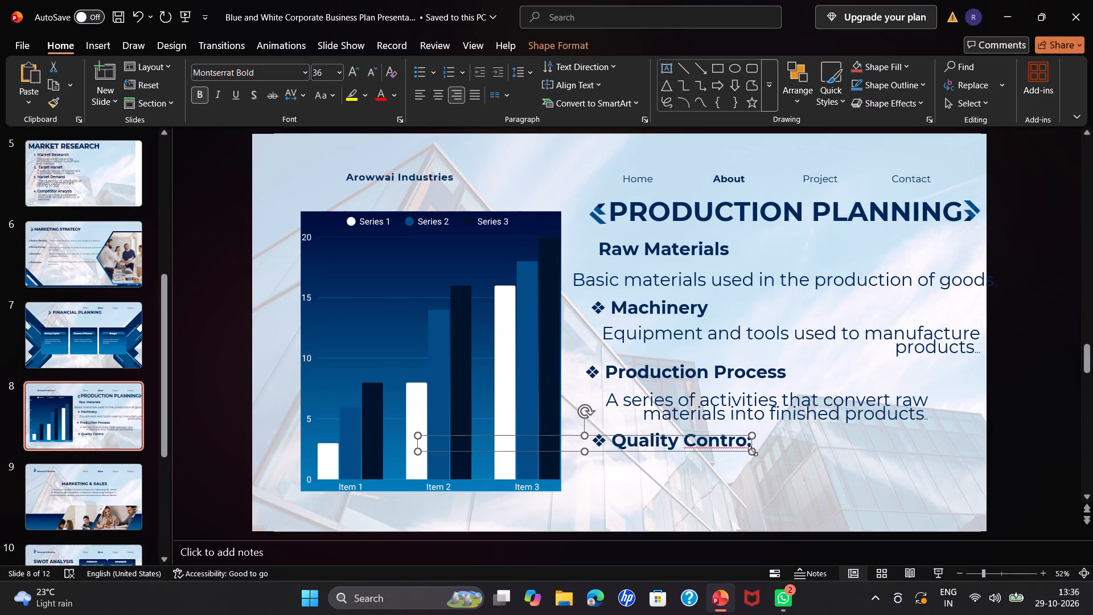
{"action": "left_click", "coordinate": [753, 440]}
{"action": "left_click", "coordinate": [752, 444]}
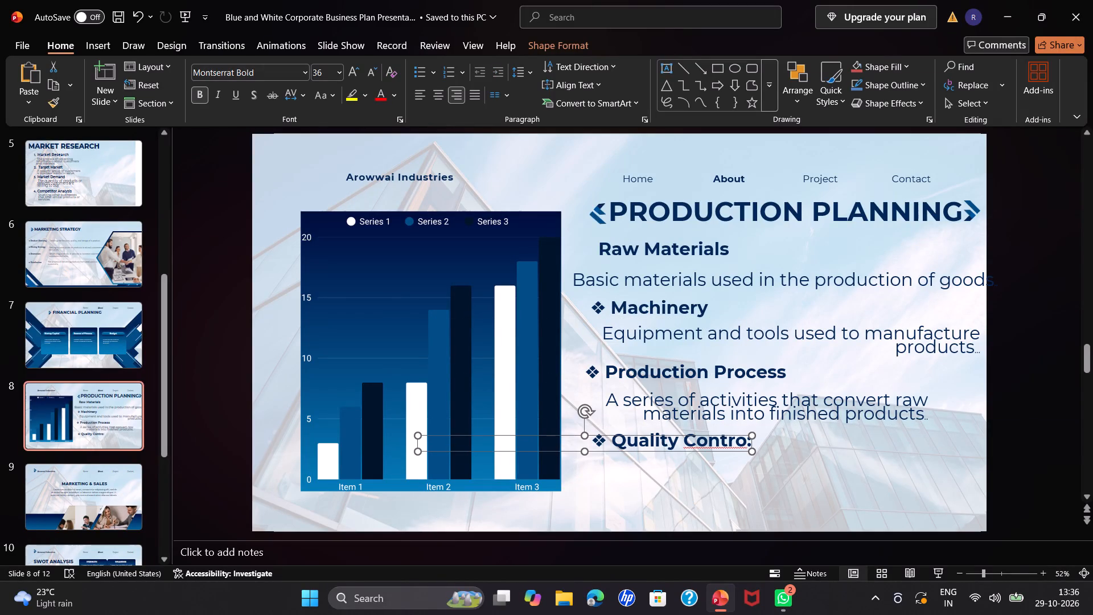
{"action": "left_click", "coordinate": [751, 444]}
{"action": "left_click", "coordinate": [804, 470]}
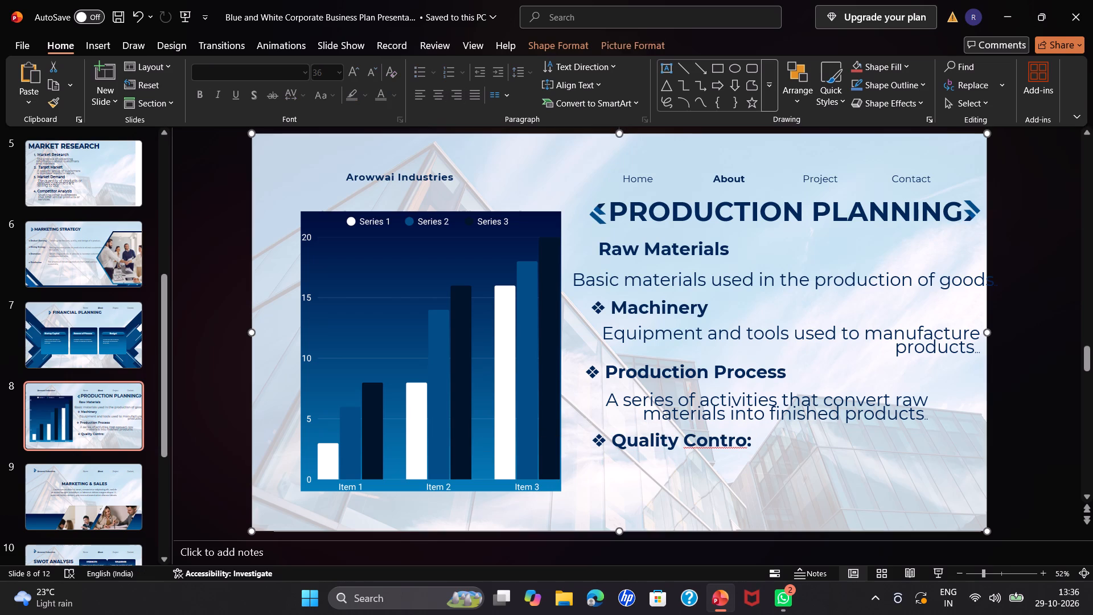
{"action": "left_click", "coordinate": [752, 443]}
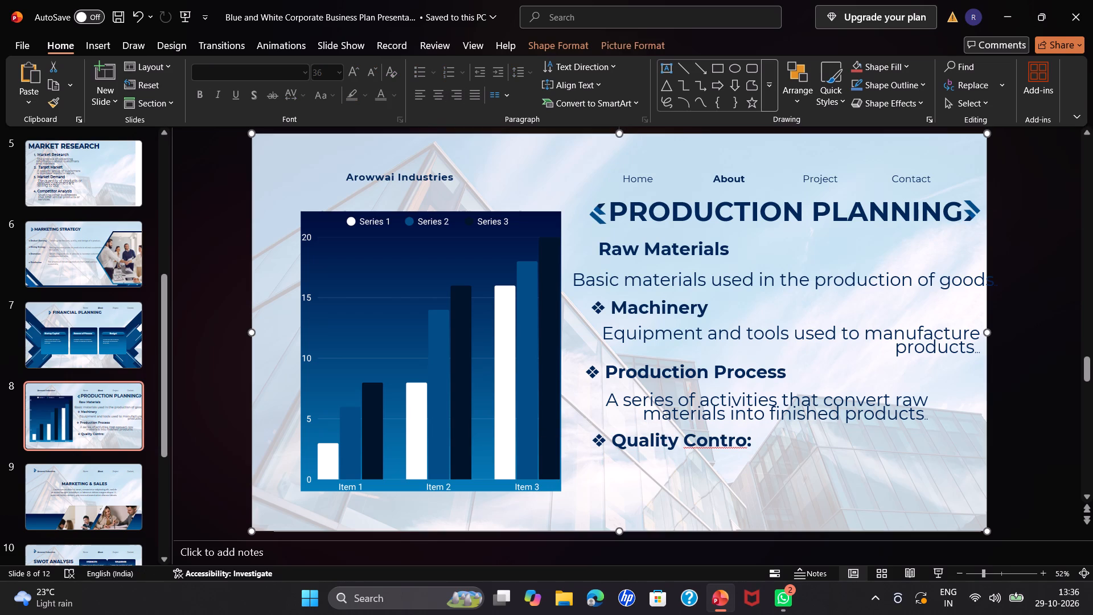
Delete the colon at the end of slide 8's "Quality Contro:" heading.
{"action": "left_click", "coordinate": [752, 443]}
{"action": "left_click", "coordinate": [737, 440]}
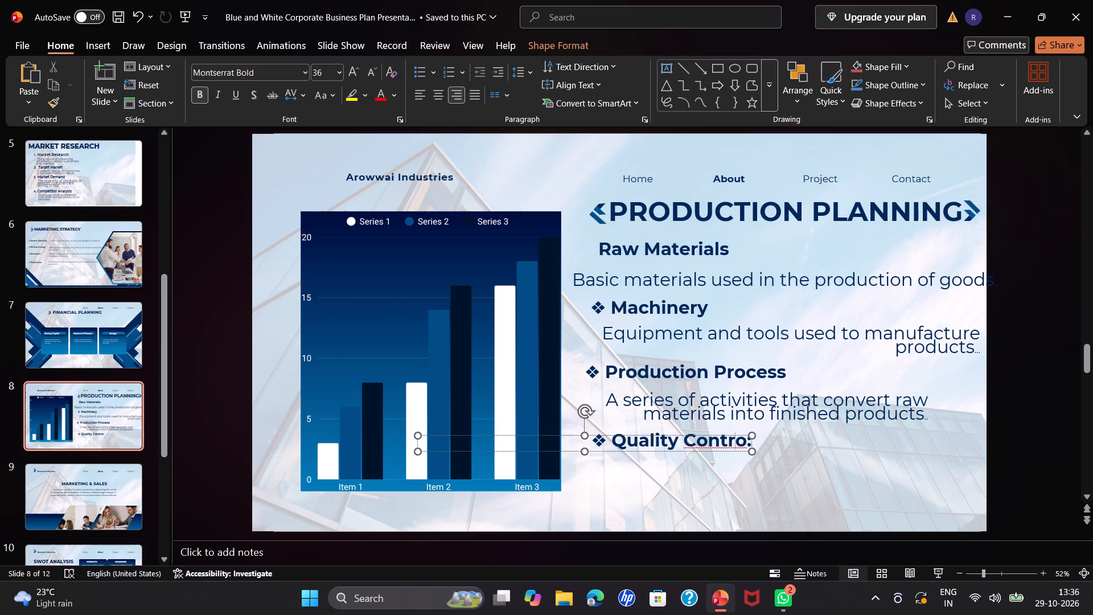
{"action": "left_click", "coordinate": [746, 441]}
{"action": "left_click", "coordinate": [747, 442]}
{"action": "left_click", "coordinate": [747, 442]}
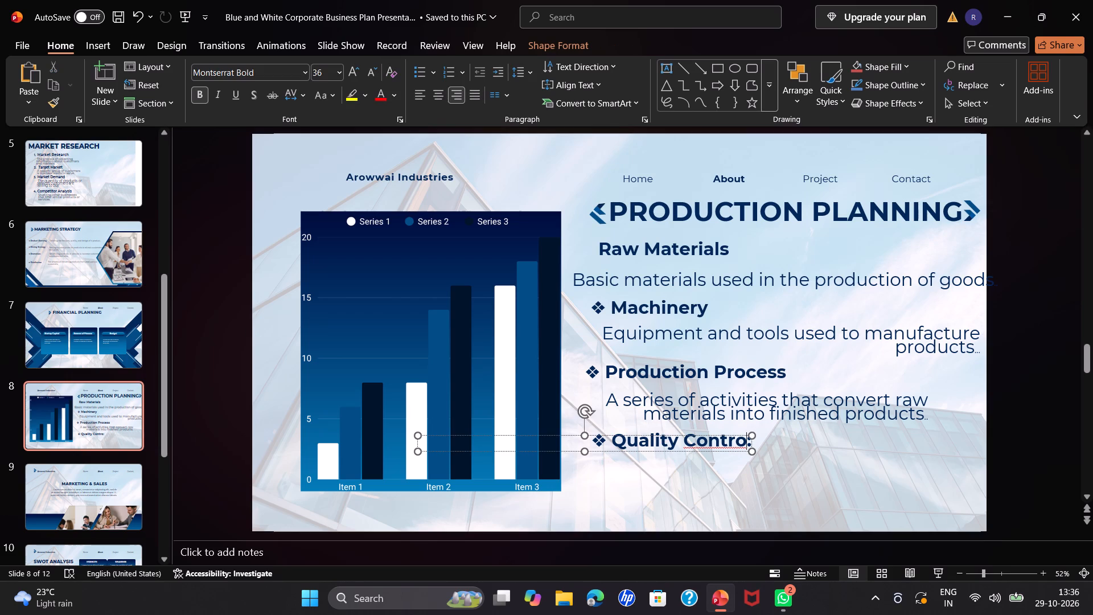
{"action": "left_click", "coordinate": [747, 442]}
{"action": "key", "text": "BackSpace"}
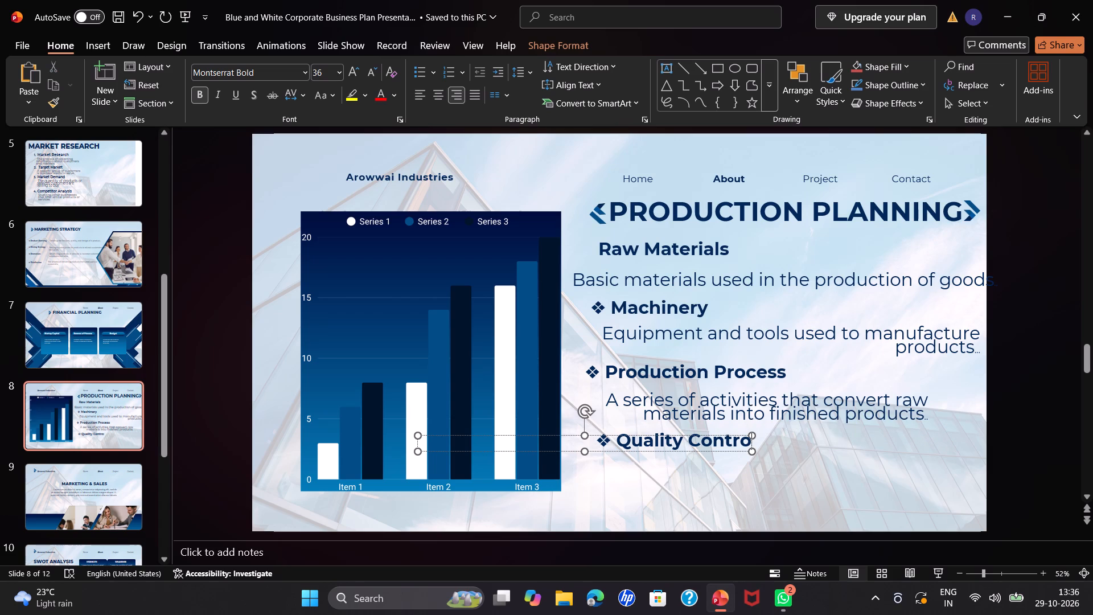
{"action": "left_click", "coordinate": [822, 454]}
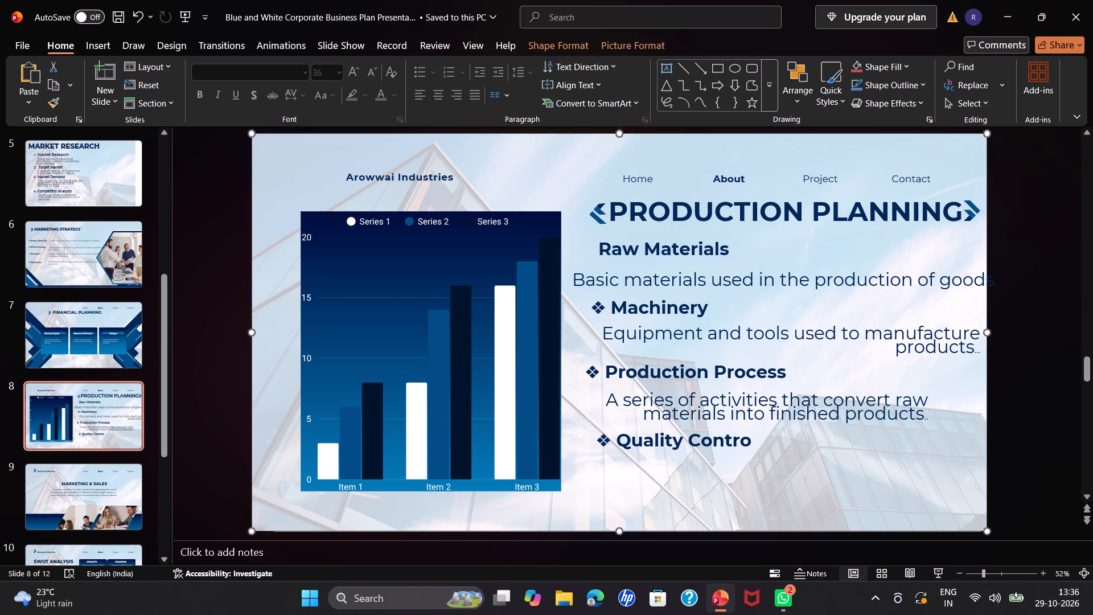
Duplicate the "Basic materials used in the production of goods" description box and place the copy just below the Quality Control heading.
{"action": "left_click", "coordinate": [600, 281]}
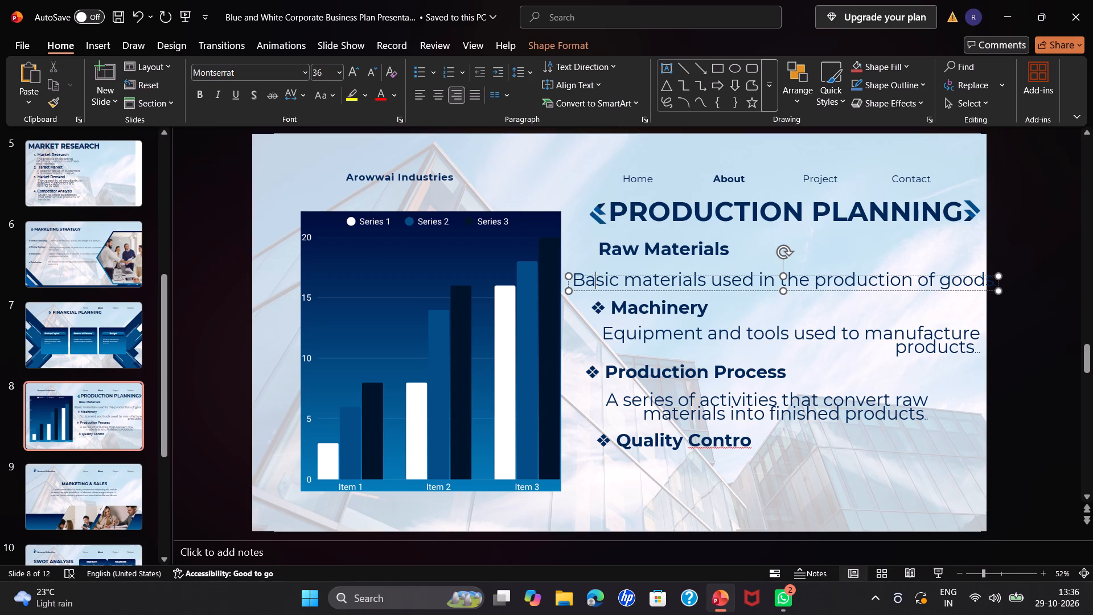
{"action": "left_click_drag", "start_coordinate": [651, 291], "coordinate": [642, 489]}
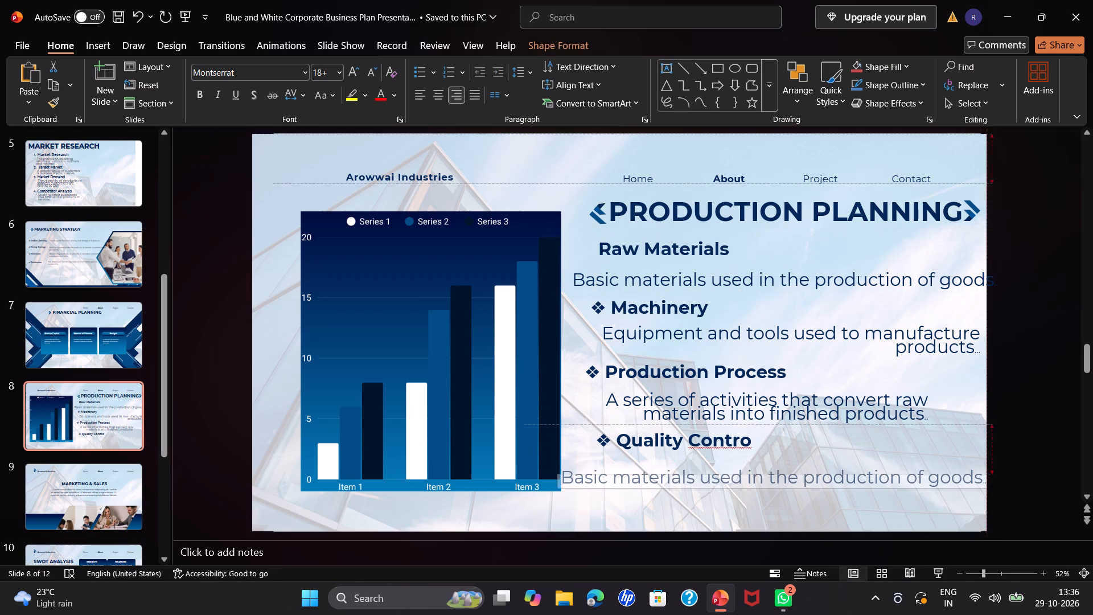
{"action": "left_click_drag", "start_coordinate": [642, 489], "coordinate": [645, 485]}
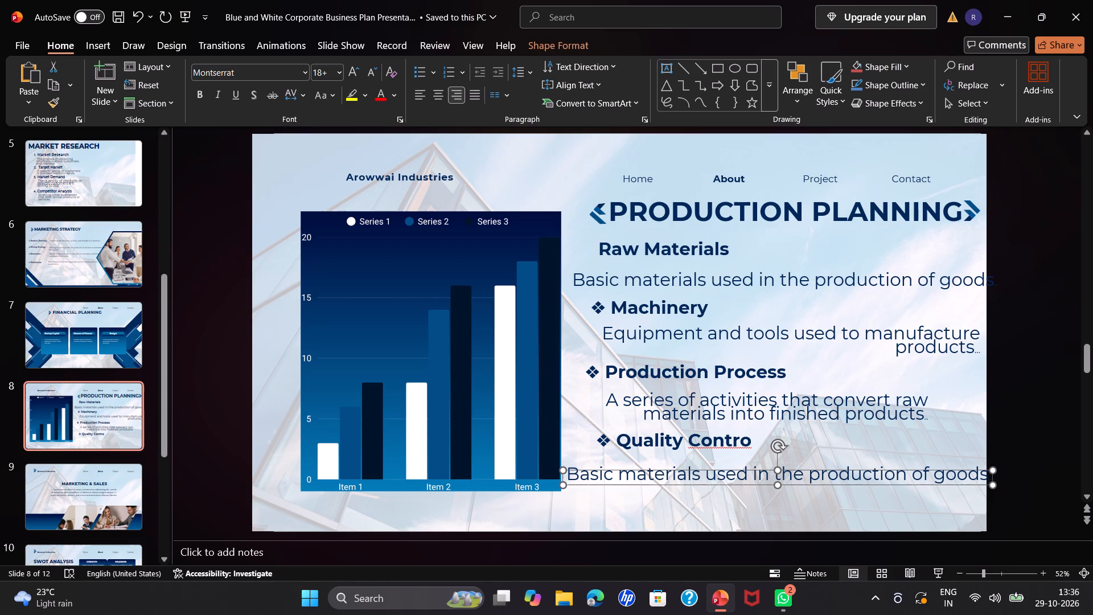
{"action": "left_click", "coordinate": [653, 513]}
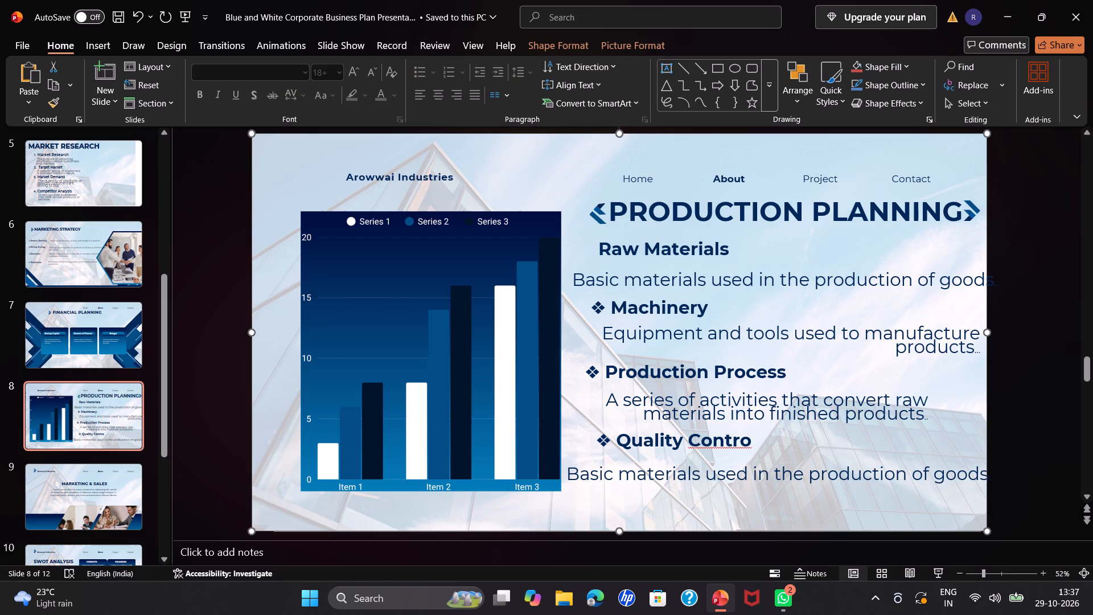
Clear all the text from the copied description box below the Quality Control heading.
{"action": "left_click", "coordinate": [666, 478]}
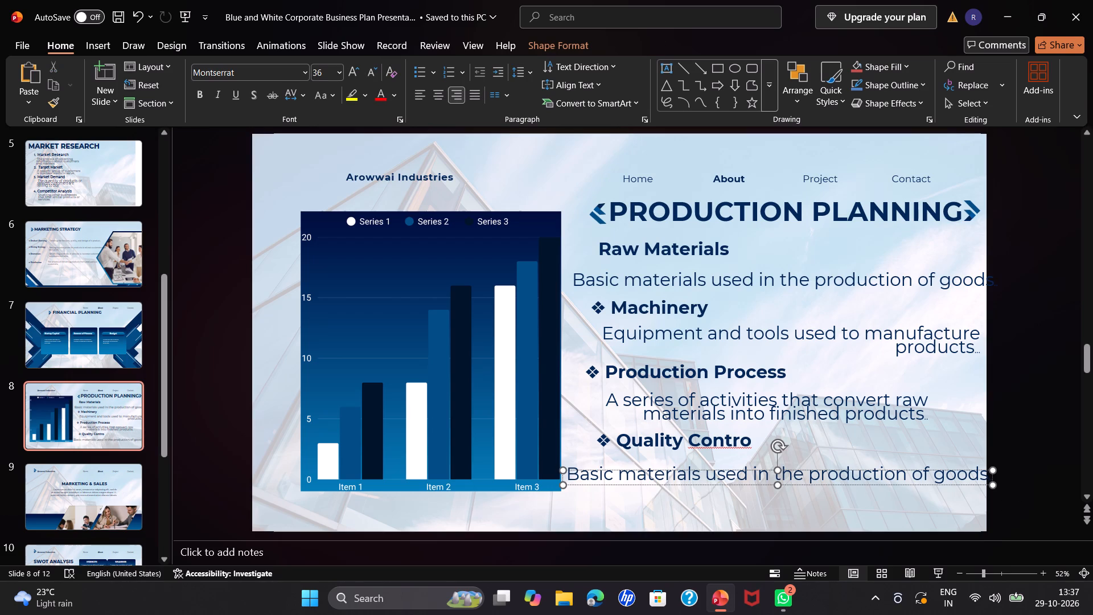
{"action": "left_click_drag", "start_coordinate": [988, 475], "coordinate": [571, 495]}
{"action": "key", "text": "BackSpace"}
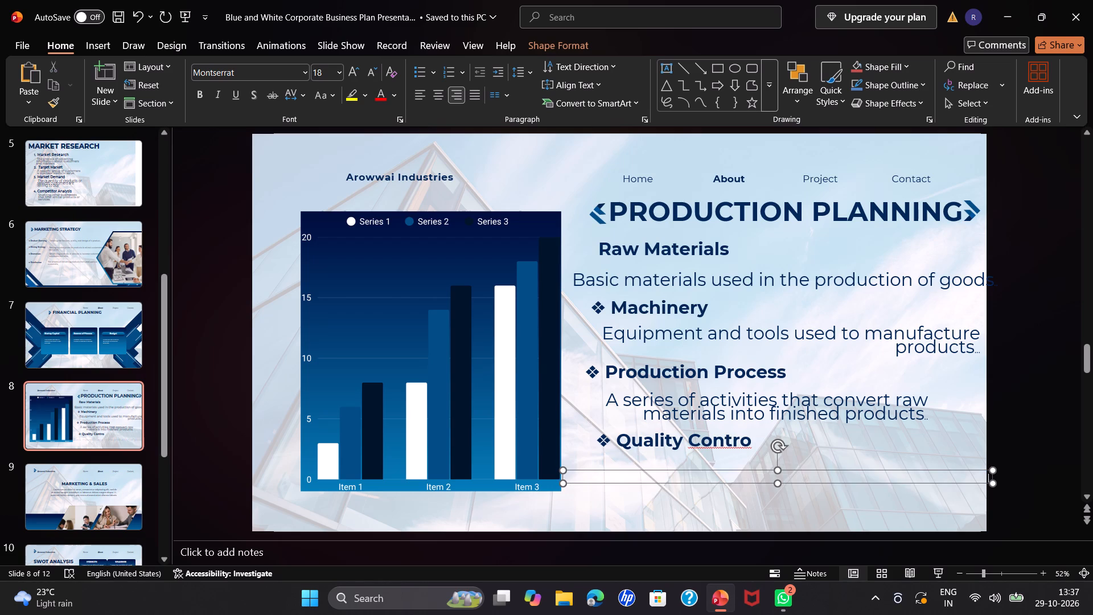
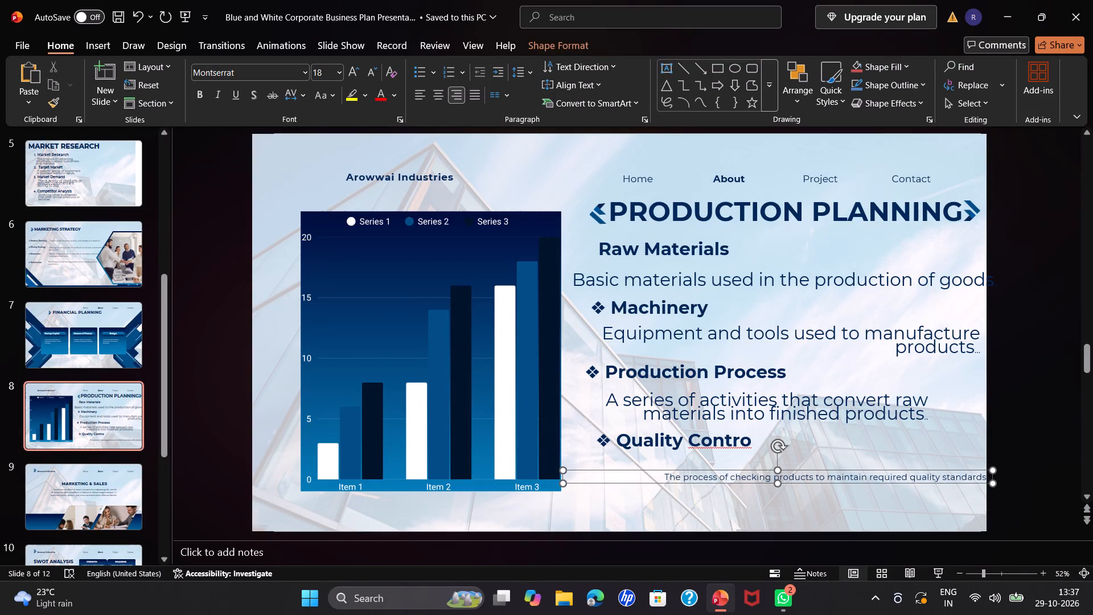
Move the "The process of checking products to maintain required quality standards" box up and left, just beneath the Quality Control heading.
{"action": "left_click_drag", "start_coordinate": [654, 471], "coordinate": [611, 464]}
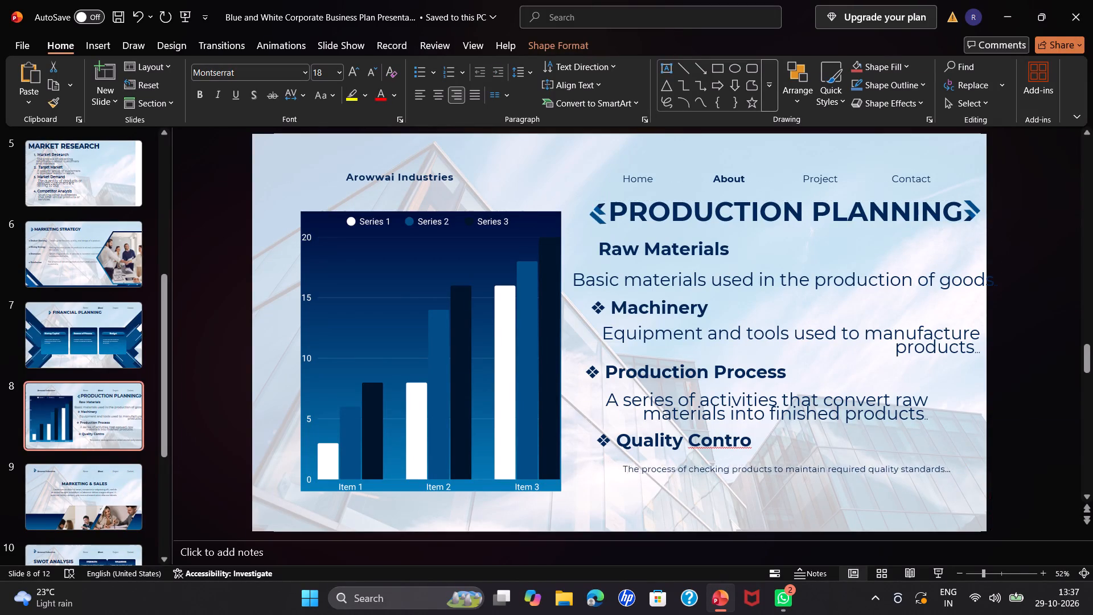
{"action": "left_click_drag", "start_coordinate": [611, 464], "coordinate": [584, 464]}
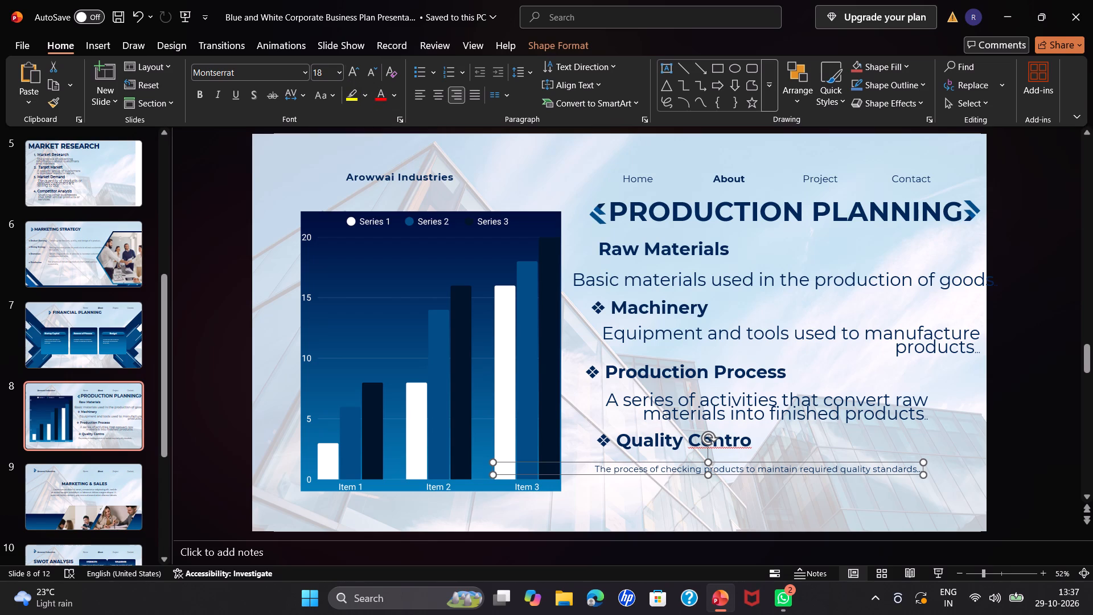
Set the whole Quality Control description text to font size 36.
{"action": "left_click_drag", "start_coordinate": [917, 470], "coordinate": [862, 475]}
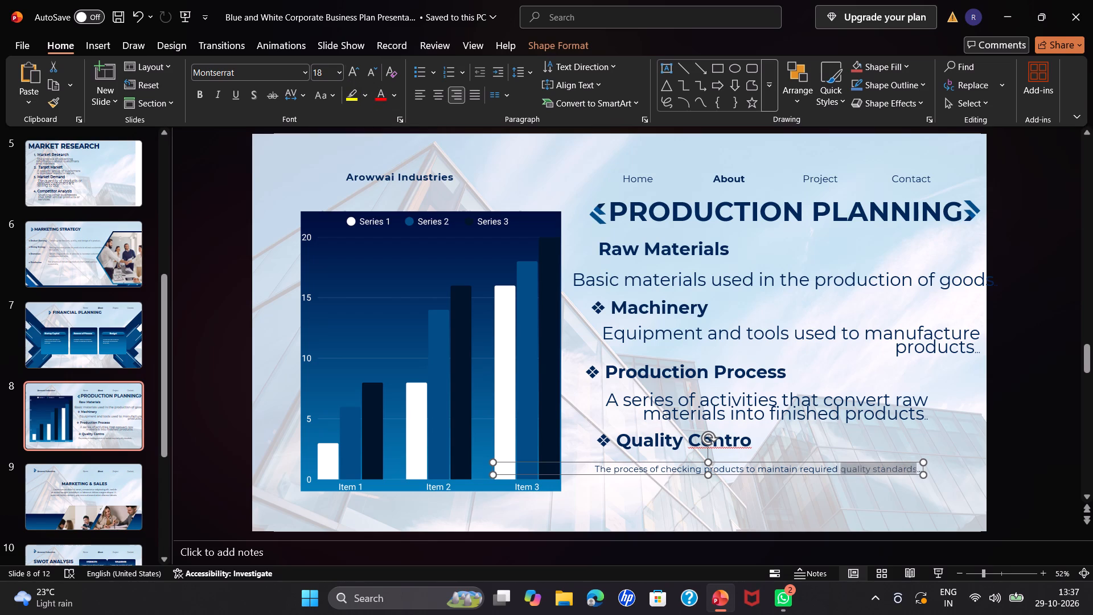
{"action": "left_click_drag", "start_coordinate": [862, 475], "coordinate": [598, 485]}
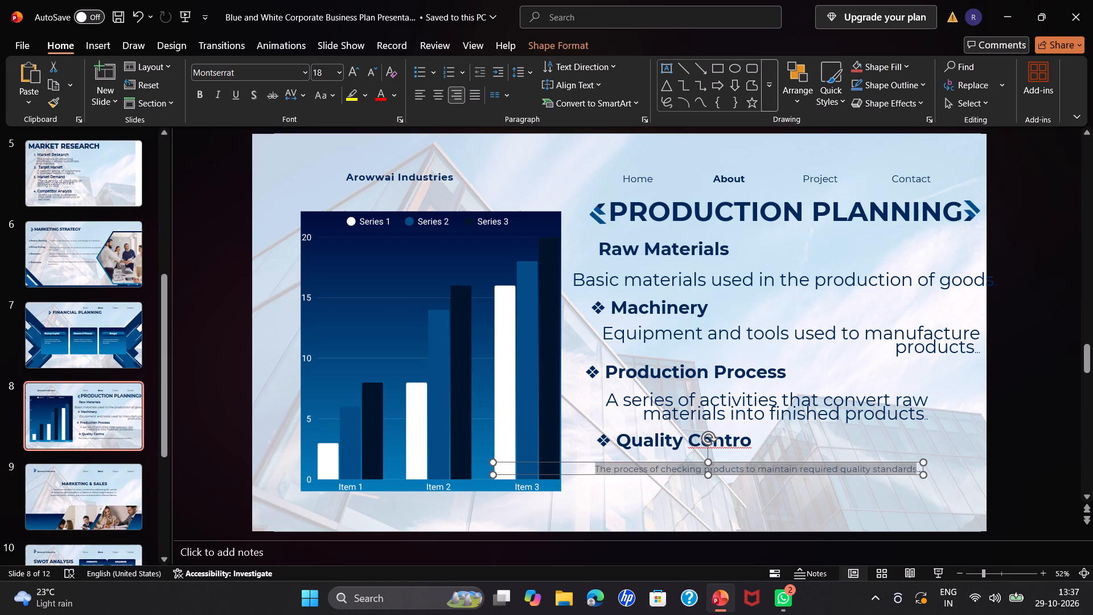
{"action": "left_click_drag", "start_coordinate": [598, 485], "coordinate": [598, 486]}
{"action": "left_click", "coordinate": [336, 76]}
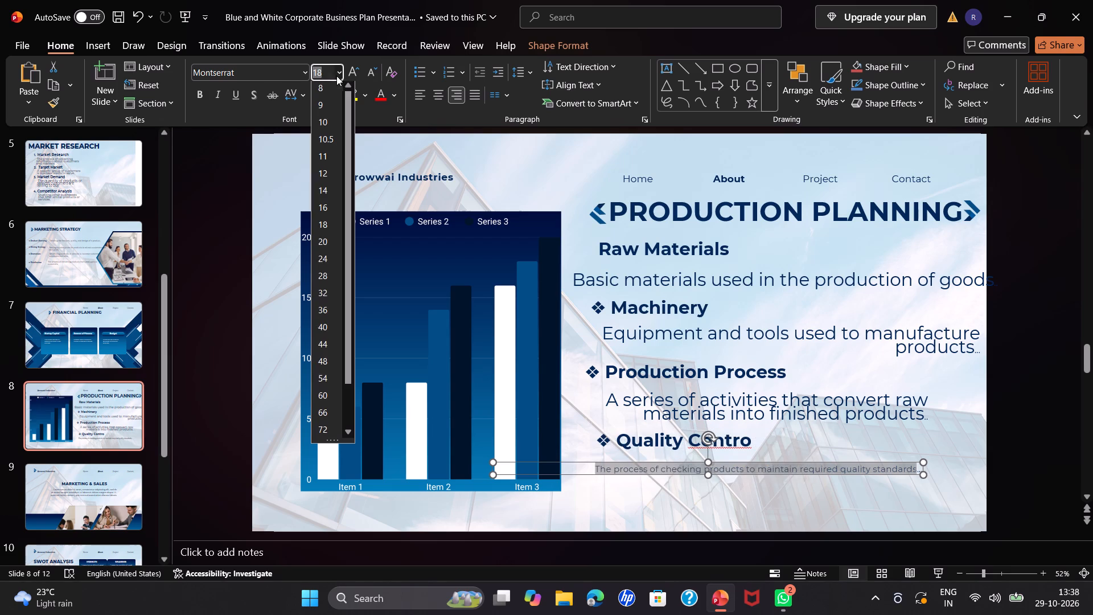
{"action": "left_click", "coordinate": [340, 315]}
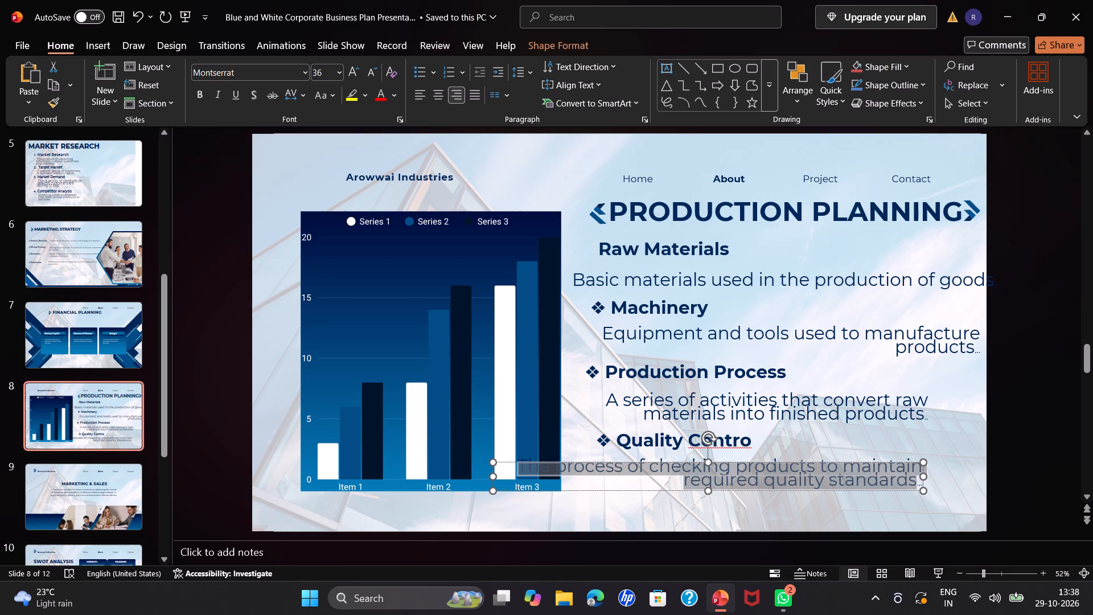
Widen the Quality Control description box rightward to near the slide's edge so its text clears the bar chart.
{"action": "left_click", "coordinate": [926, 484]}
{"action": "left_click", "coordinate": [918, 469]}
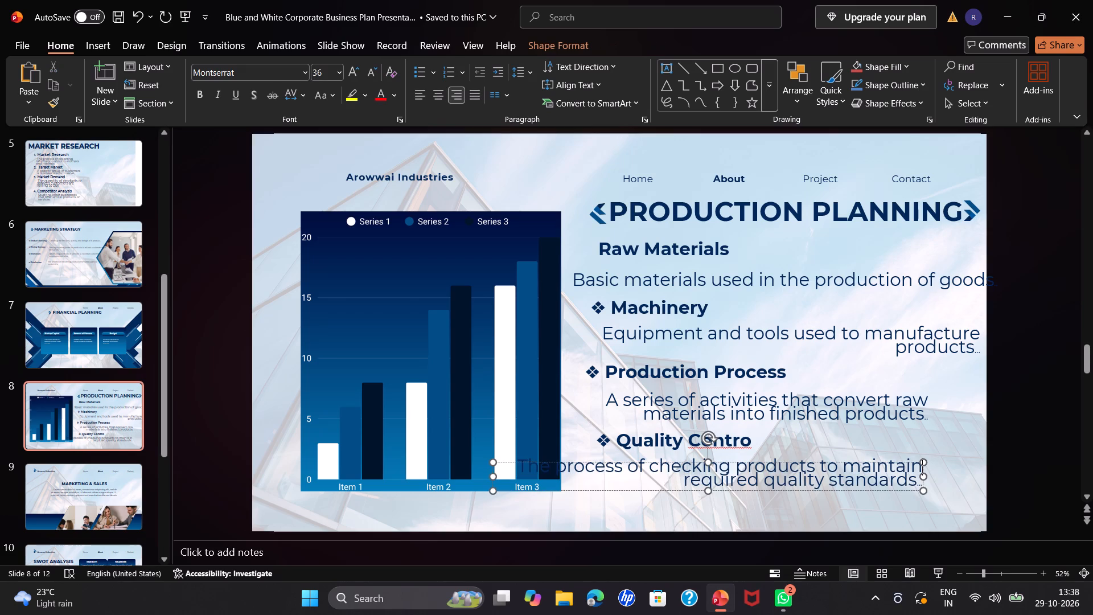
{"action": "left_click_drag", "start_coordinate": [926, 475], "coordinate": [931, 477]}
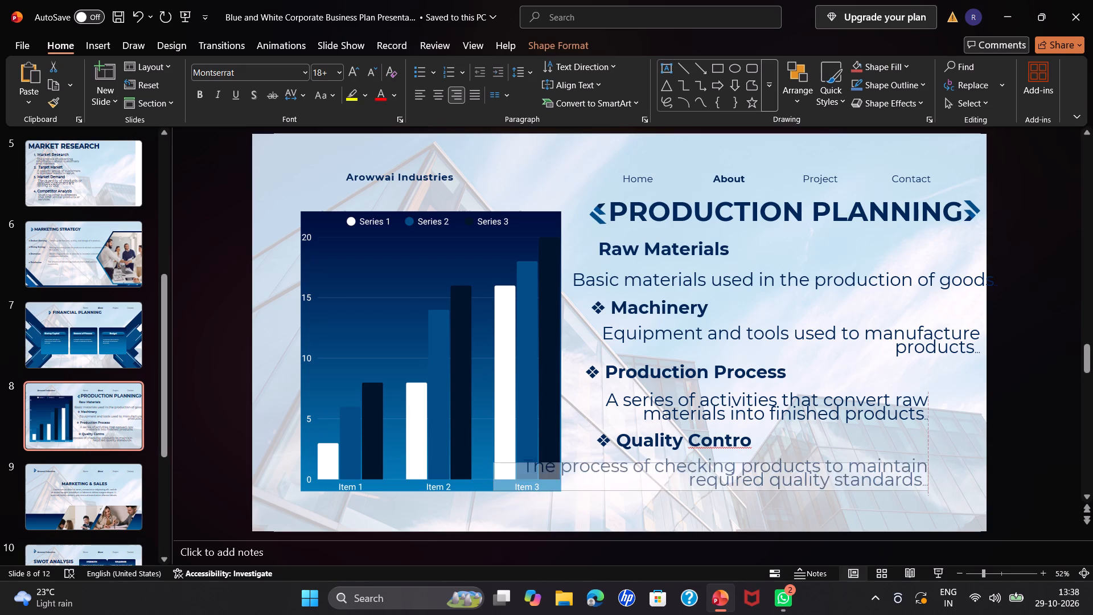
{"action": "left_click_drag", "start_coordinate": [931, 477], "coordinate": [975, 478]}
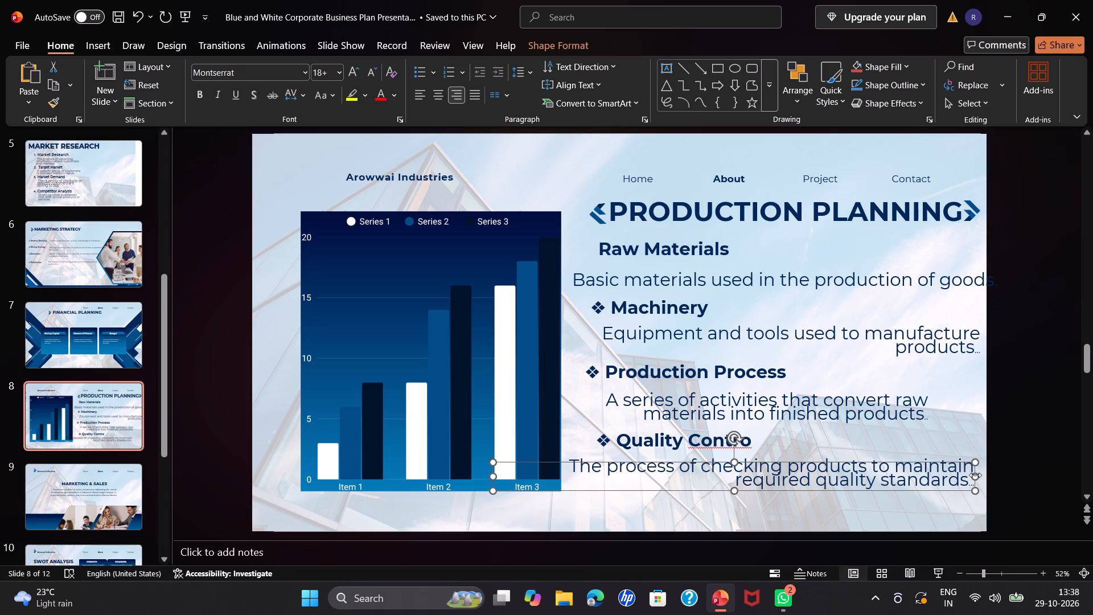
{"action": "left_click", "coordinate": [1023, 458]}
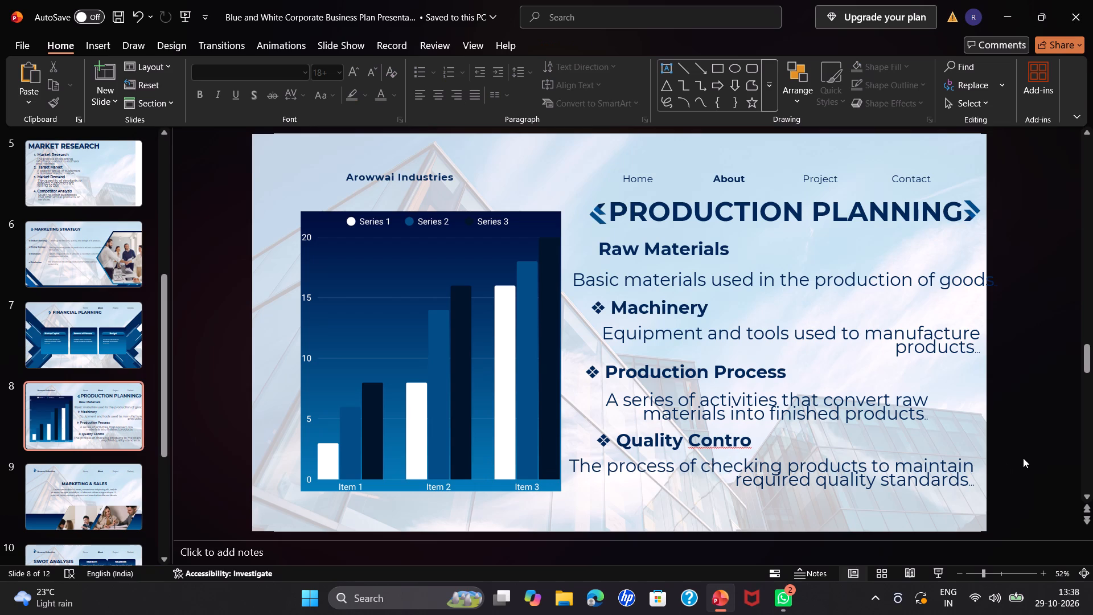
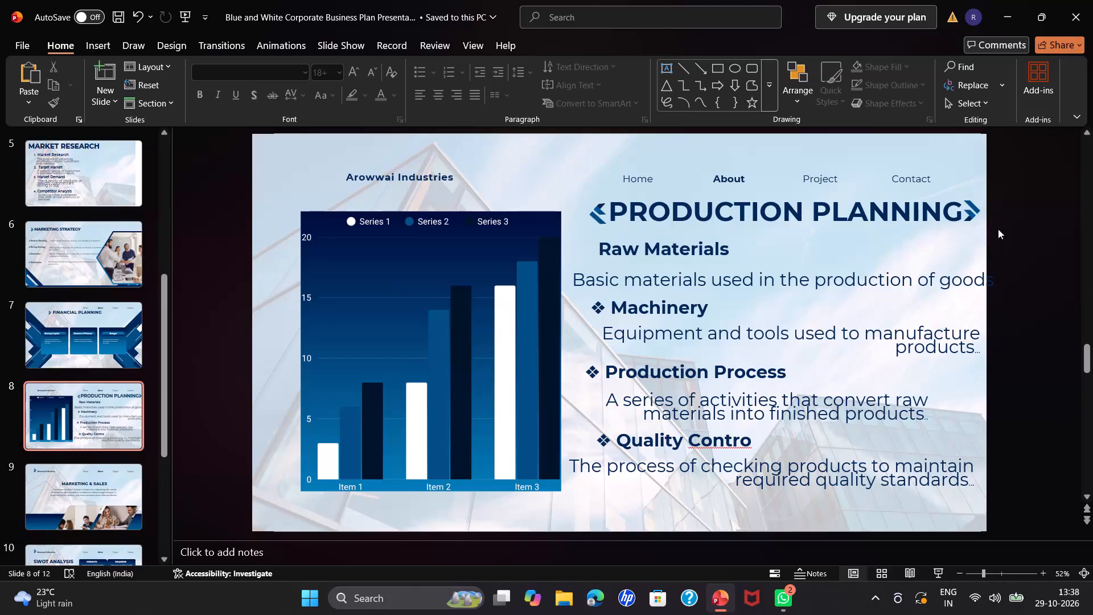
Delete the Contact, Project, About and Home navigation labels from the header of the Production Planning slide.
{"action": "left_click", "coordinate": [927, 178]}
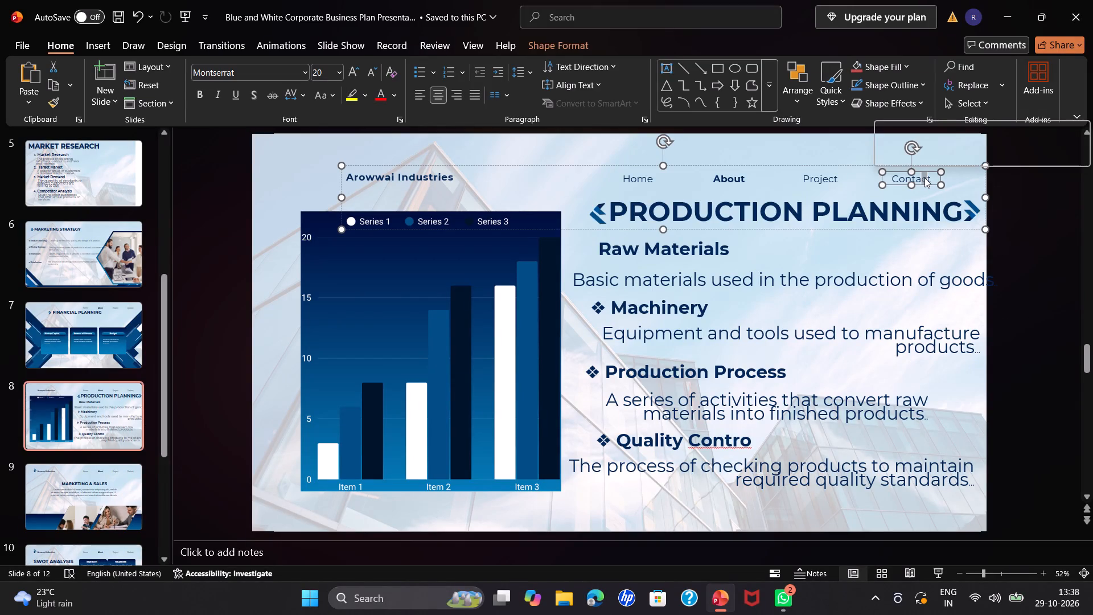
{"action": "left_click", "coordinate": [931, 185]}
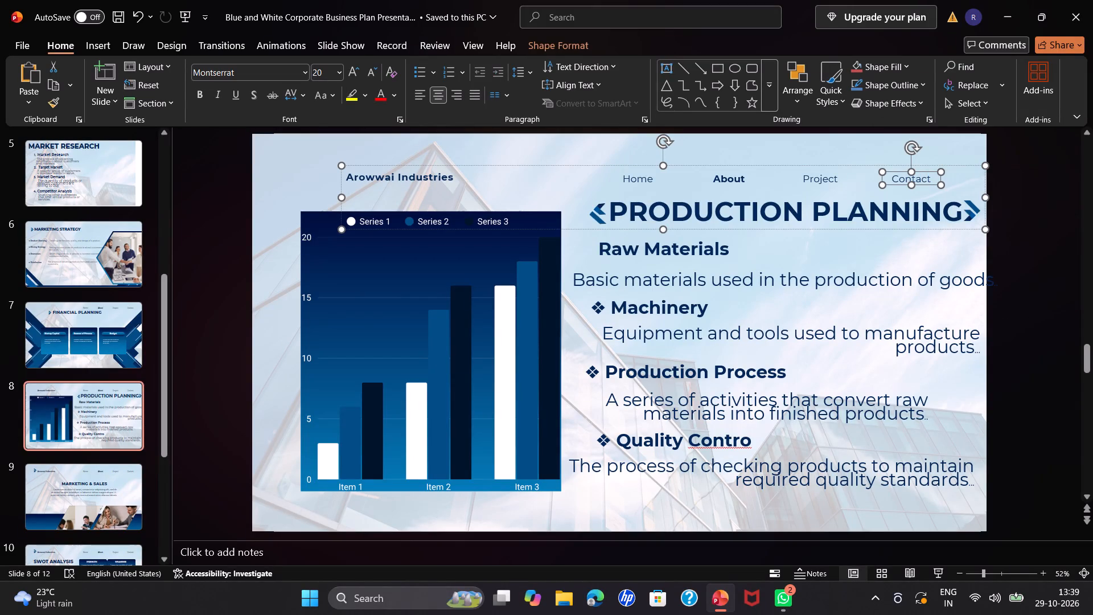
{"action": "key", "text": "BackSpace"}
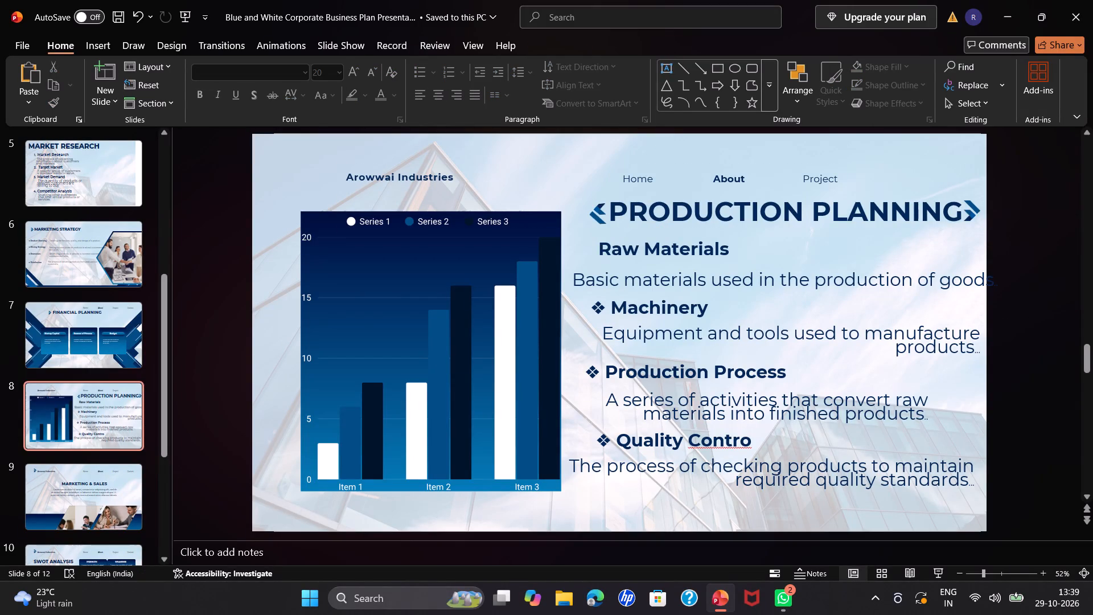
{"action": "left_click", "coordinate": [841, 181]}
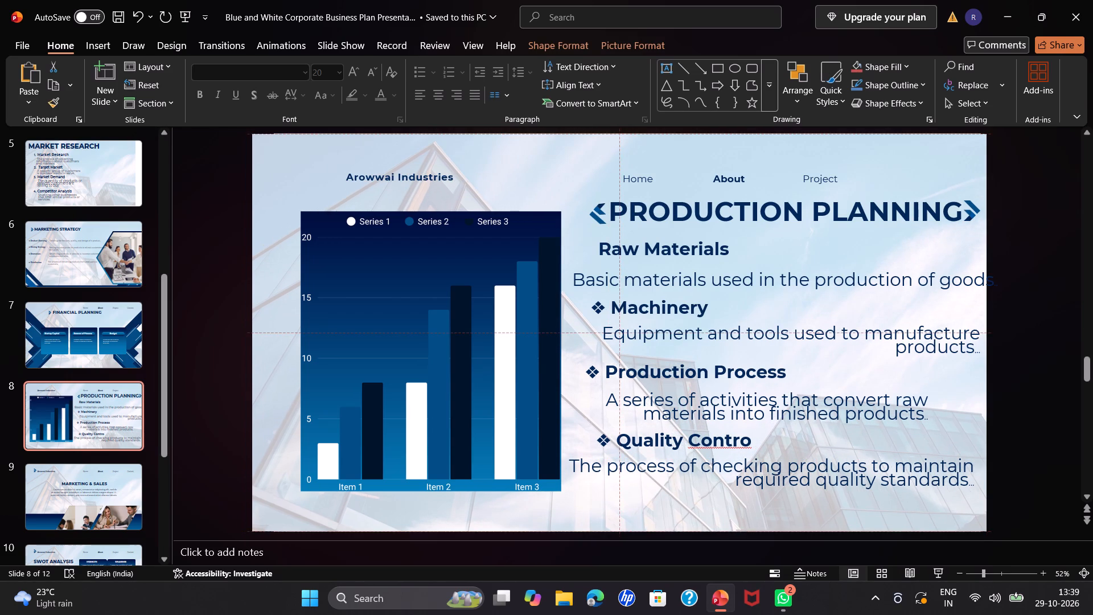
{"action": "left_click", "coordinate": [836, 179]}
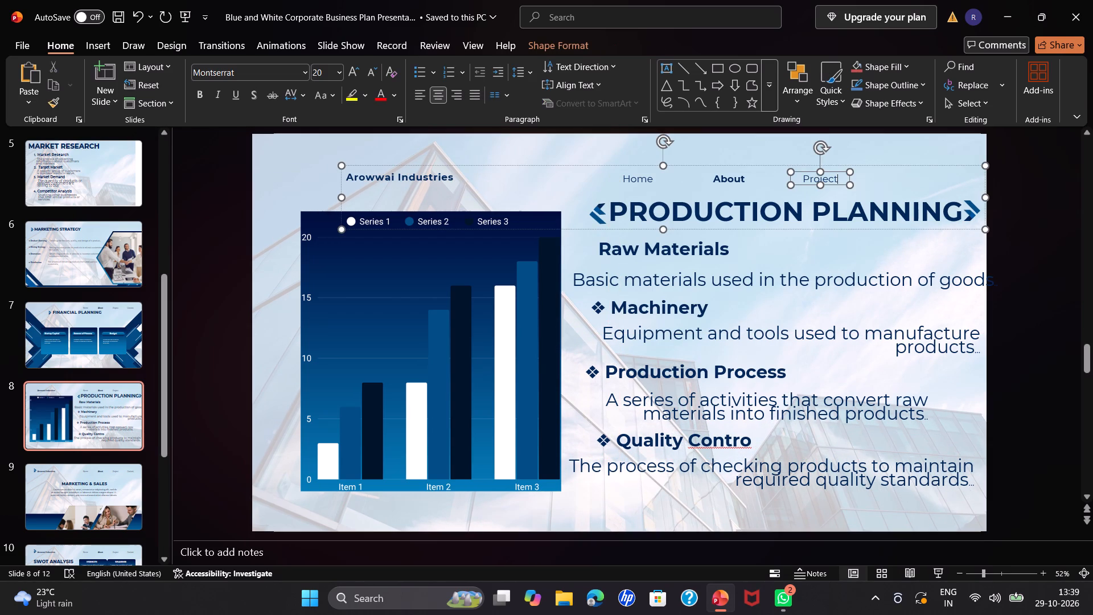
{"action": "left_click", "coordinate": [835, 184]}
{"action": "key", "text": "BackSpace"}
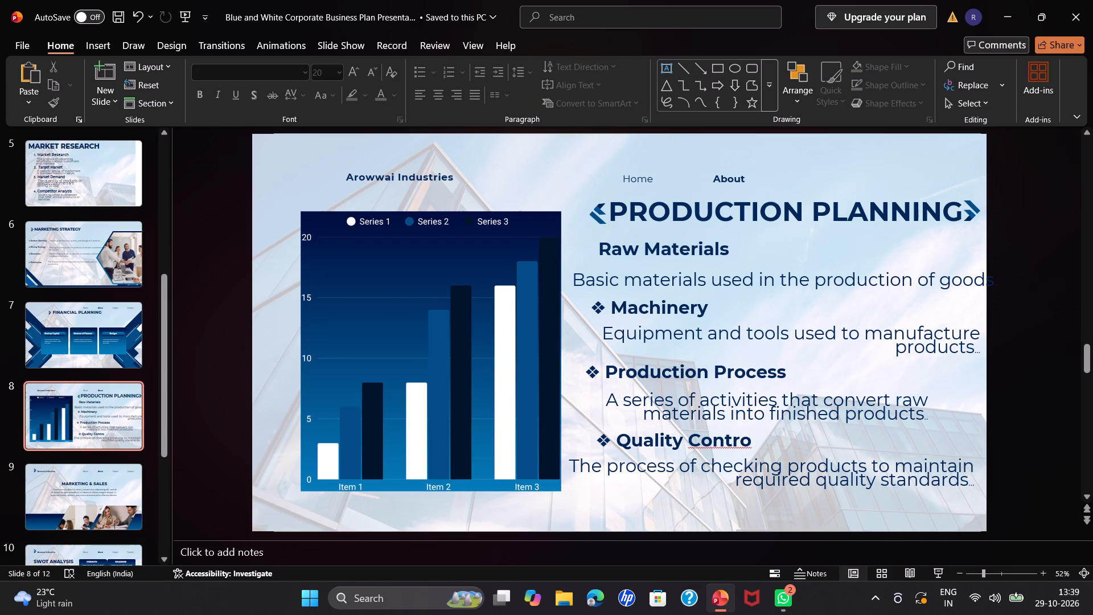
{"action": "left_click", "coordinate": [745, 179]}
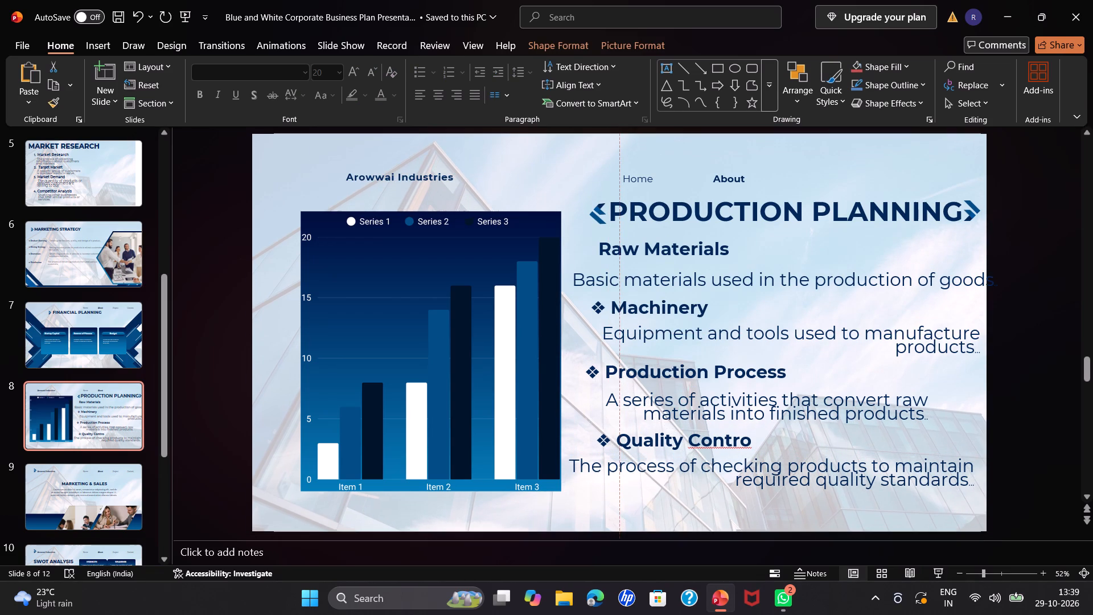
{"action": "left_click", "coordinate": [744, 180]}
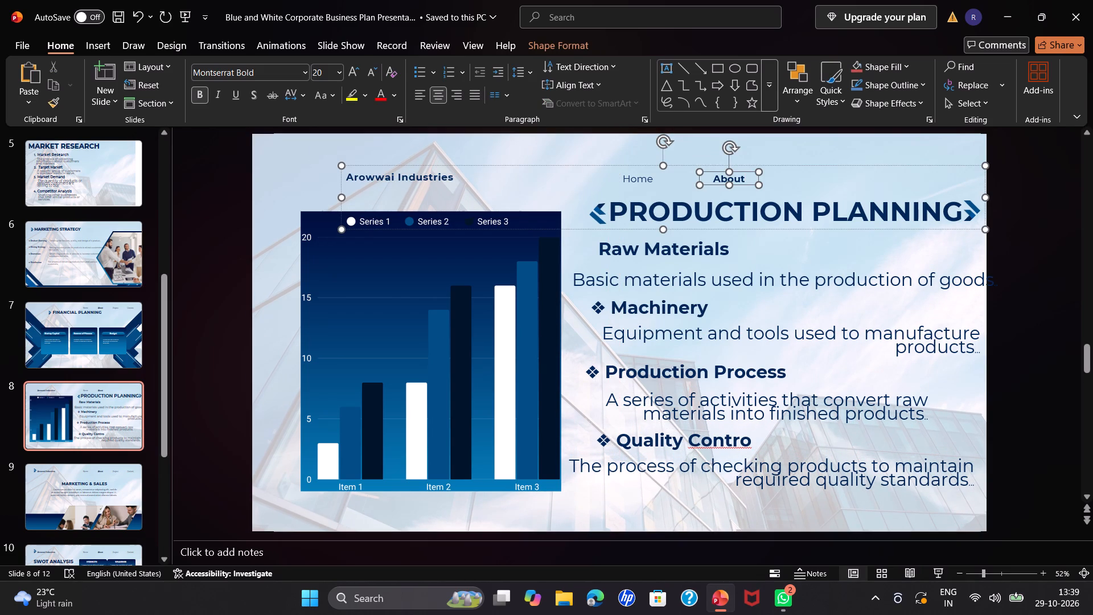
{"action": "left_click", "coordinate": [742, 185]}
{"action": "key", "text": "BackSpace"}
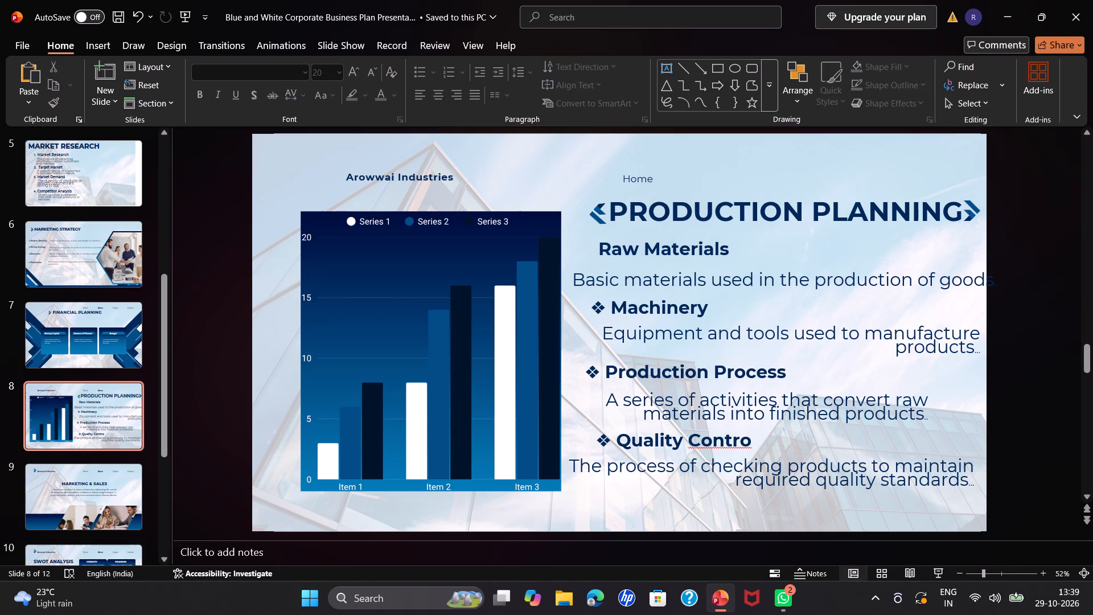
{"action": "left_click", "coordinate": [653, 181]}
{"action": "left_click", "coordinate": [652, 185]}
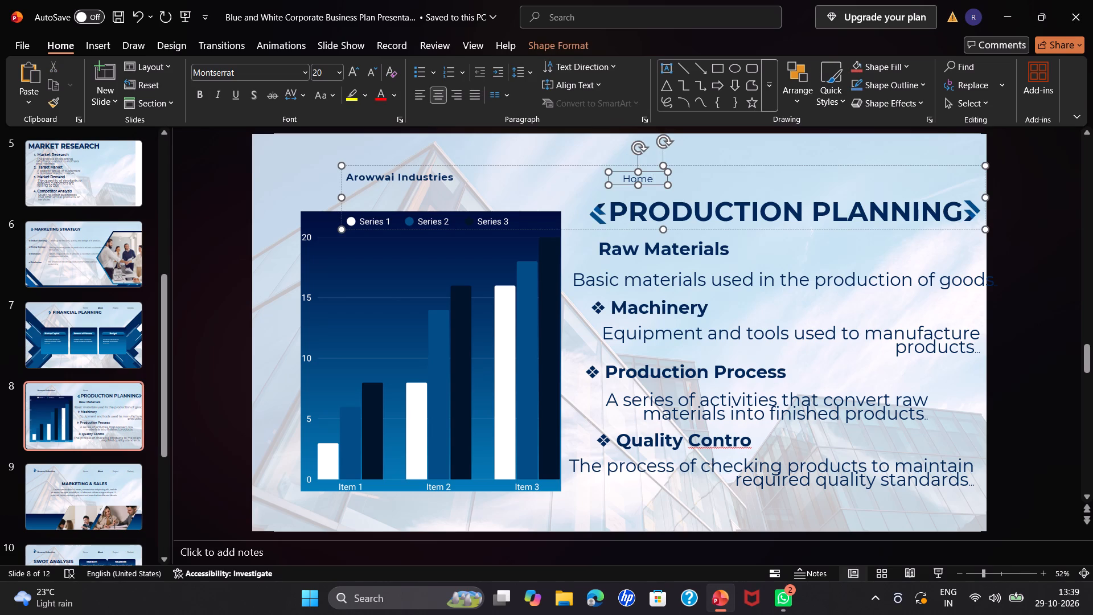
{"action": "key", "text": "BackSpace"}
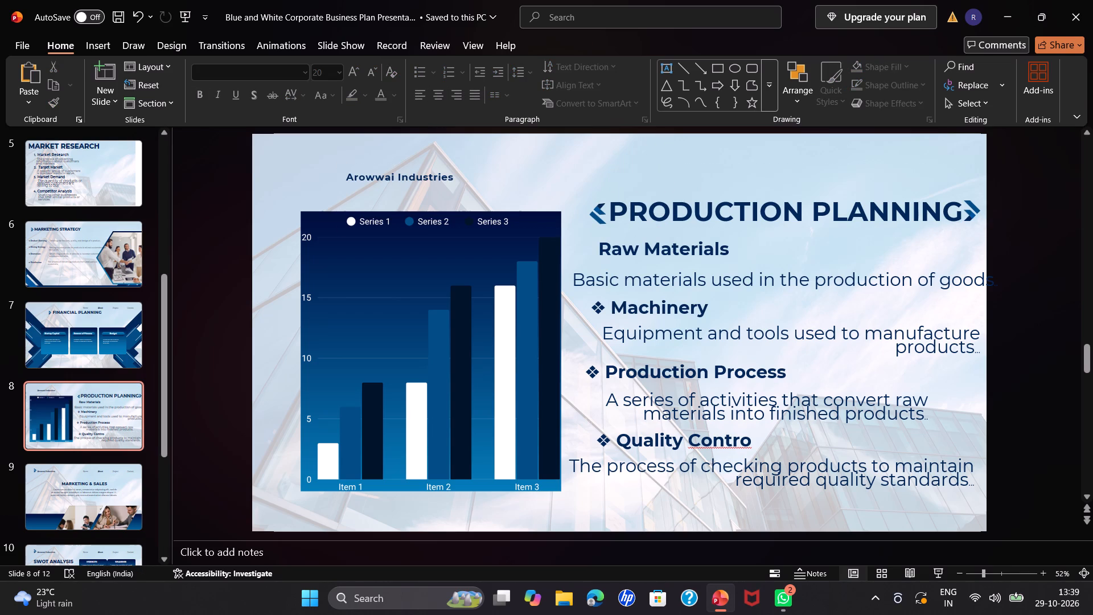
Select the "Arowwai Industries" text box in the header of the Production Planning slide.
{"action": "left_click", "coordinate": [453, 180]}
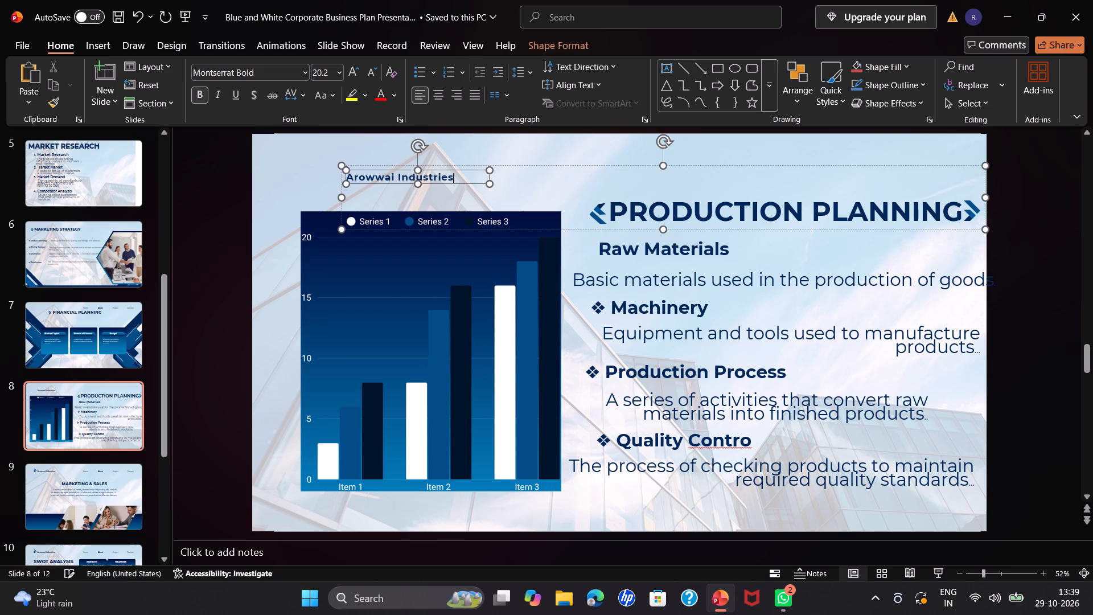
{"action": "left_click", "coordinate": [454, 183]}
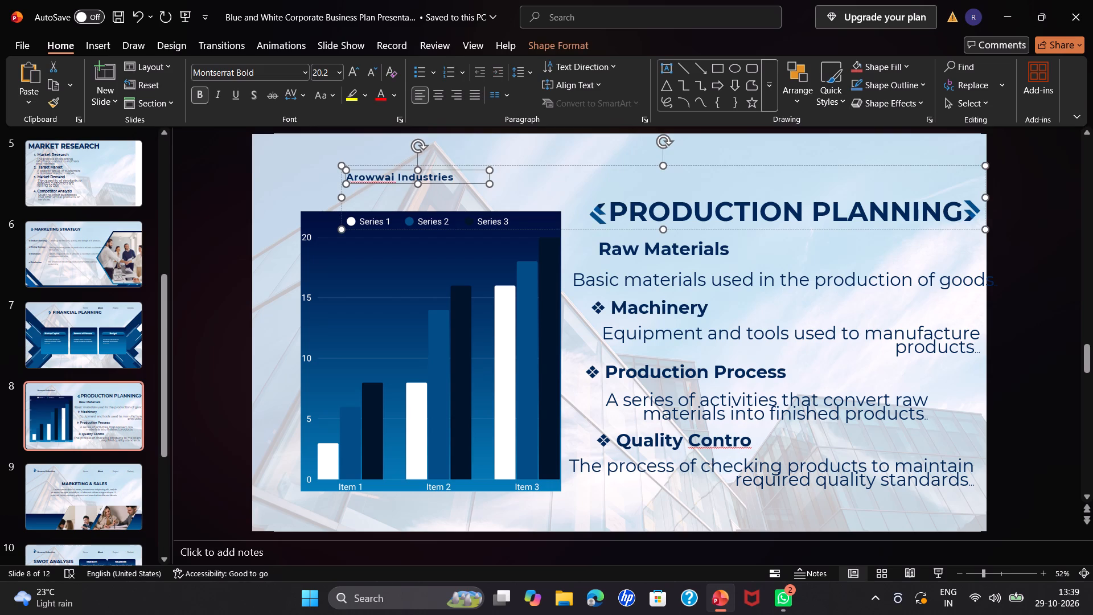
Delete the selected "Arowwai Industries" text box from the header of the Production Planning slide.
{"action": "key", "text": "BackSpace"}
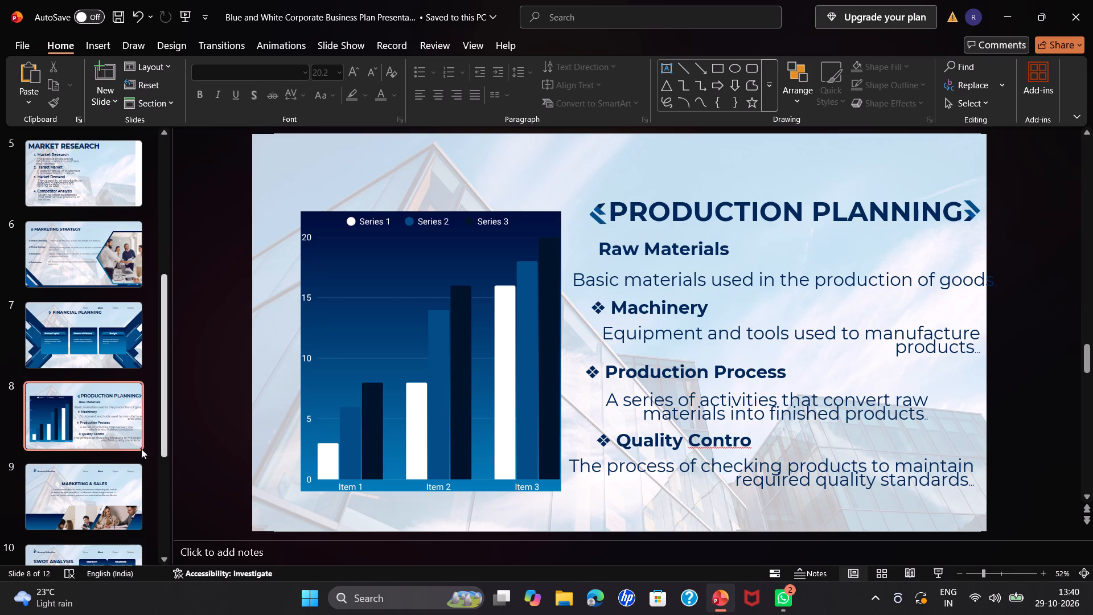
Open slide 9, Marketing & Sales, for editing.
{"action": "left_click", "coordinate": [100, 503]}
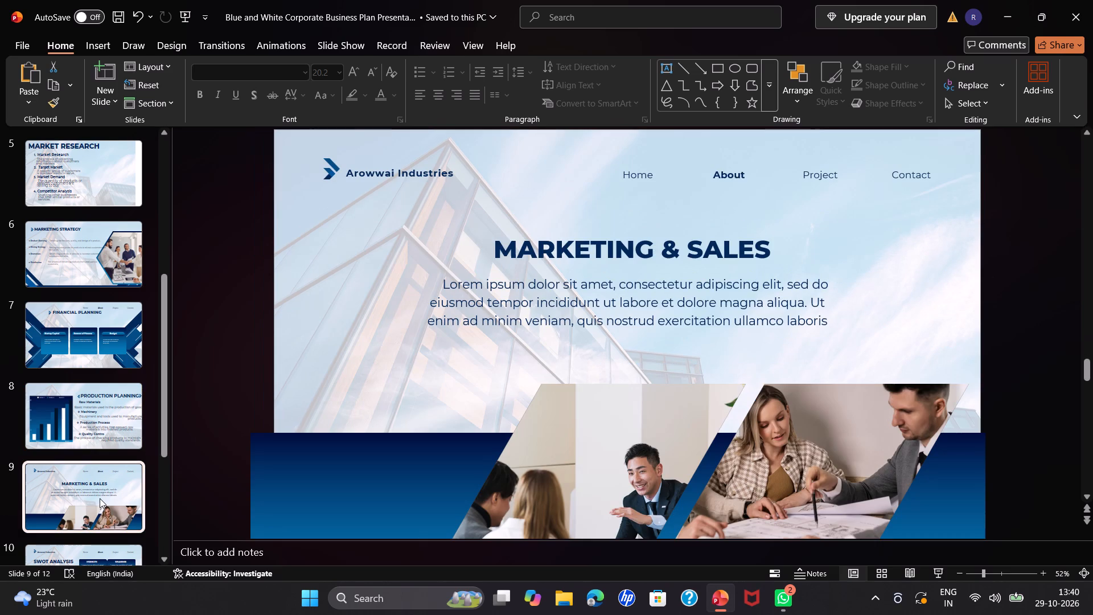
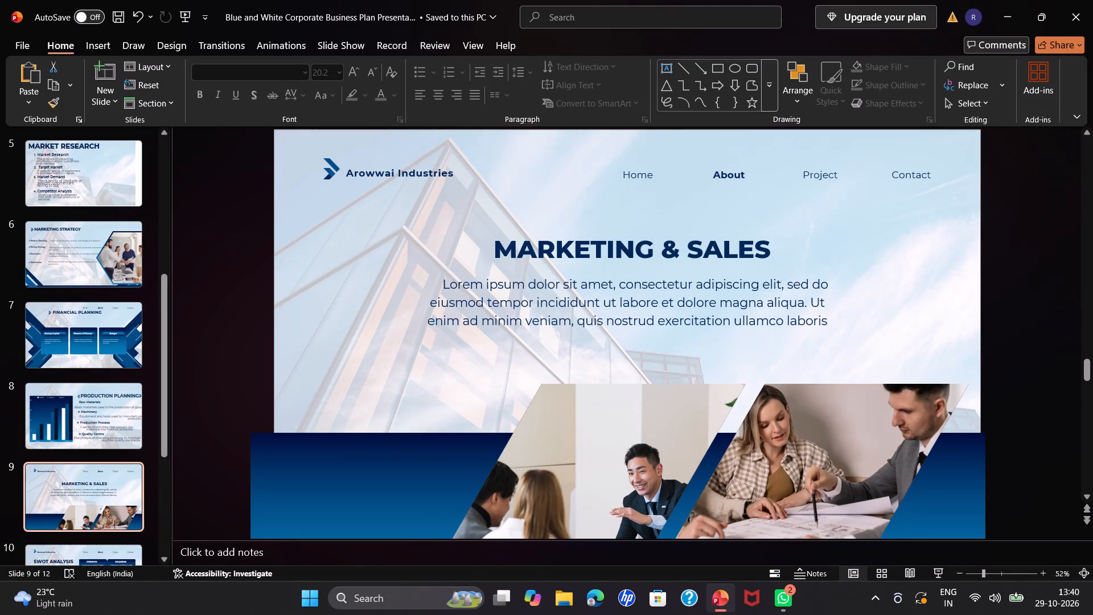
Replace the "MARKETING & SALES" title on slide 9 with the copied heading "HUMAN RESOURCE MANAGEMENT".
{"action": "left_click_drag", "start_coordinate": [494, 253], "coordinate": [759, 265]}
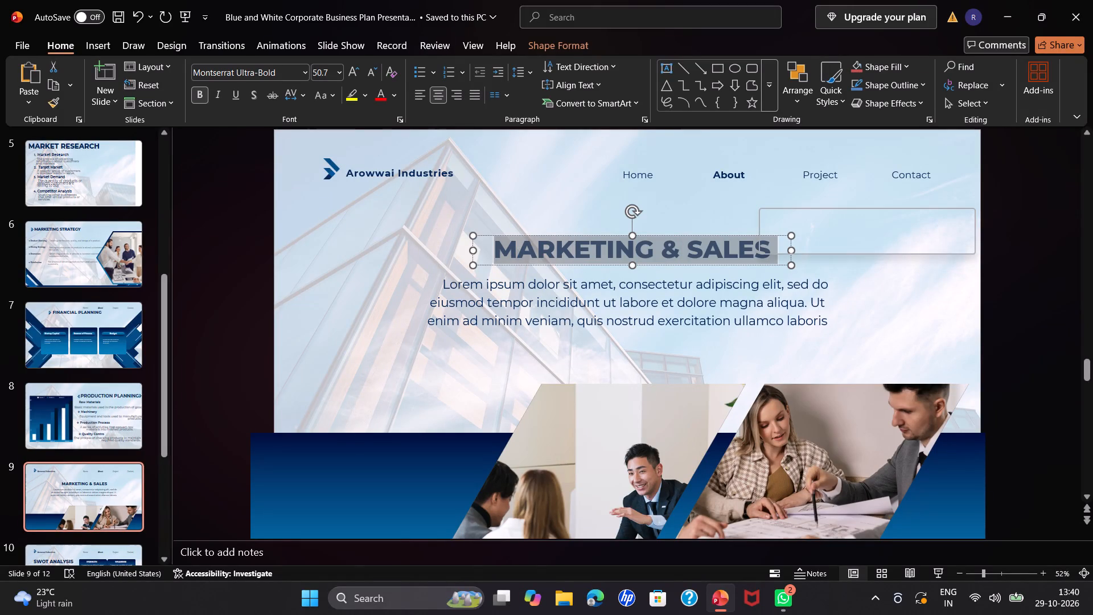
{"action": "key", "text": "BackSpace"}
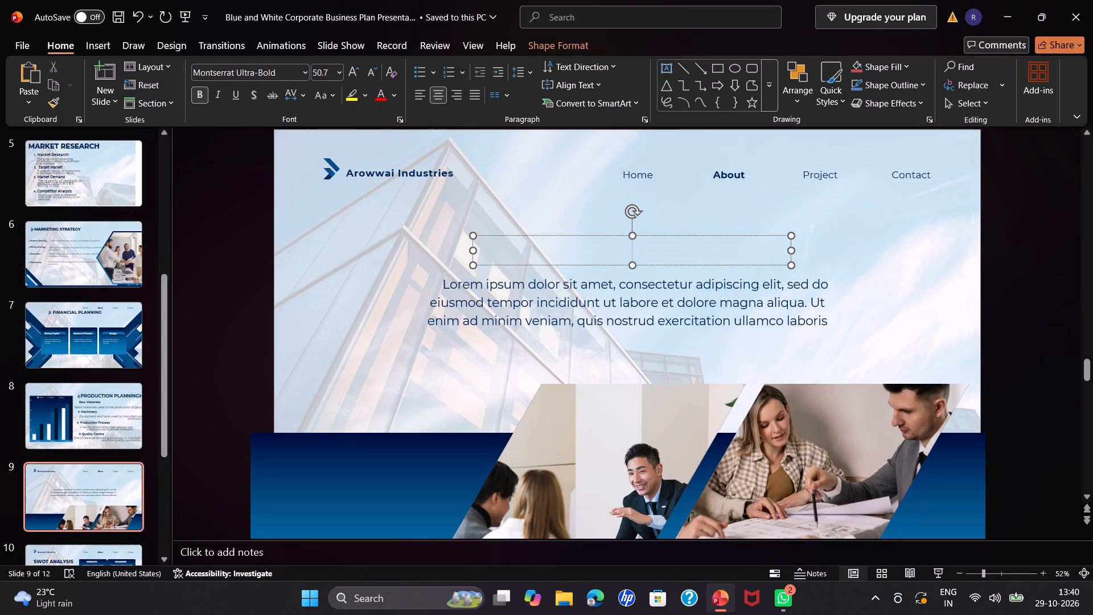
{"action": "key", "text": "ctrl+v"}
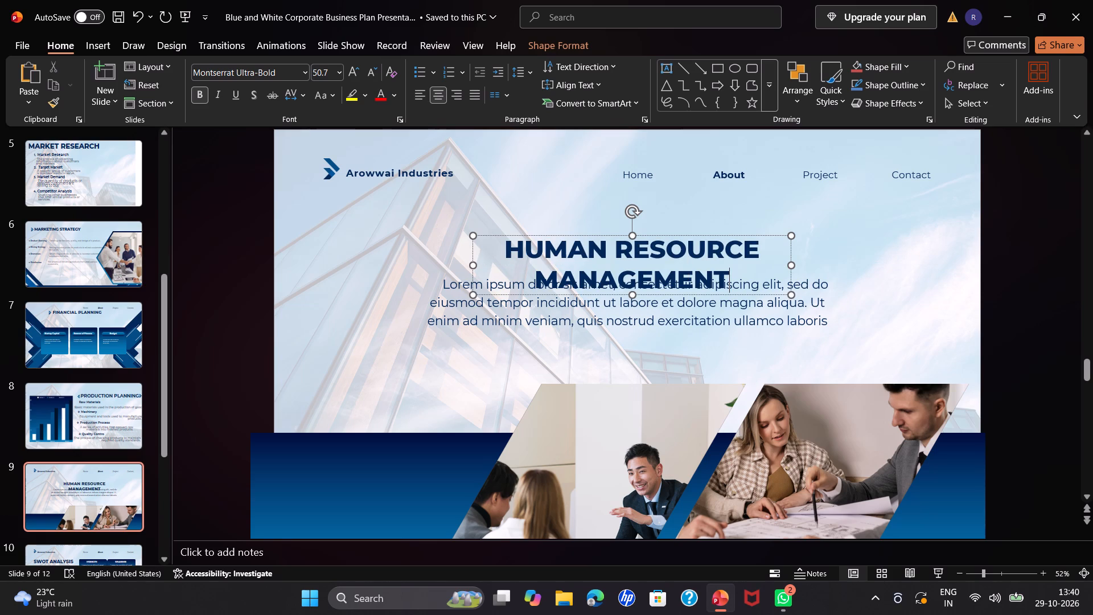
Move the "HUMAN RESOURCE MANAGEMENT" title on slide 9 up so it sits clear above the Lorem ipsum paragraph.
{"action": "left_click_drag", "start_coordinate": [770, 234], "coordinate": [770, 233]}
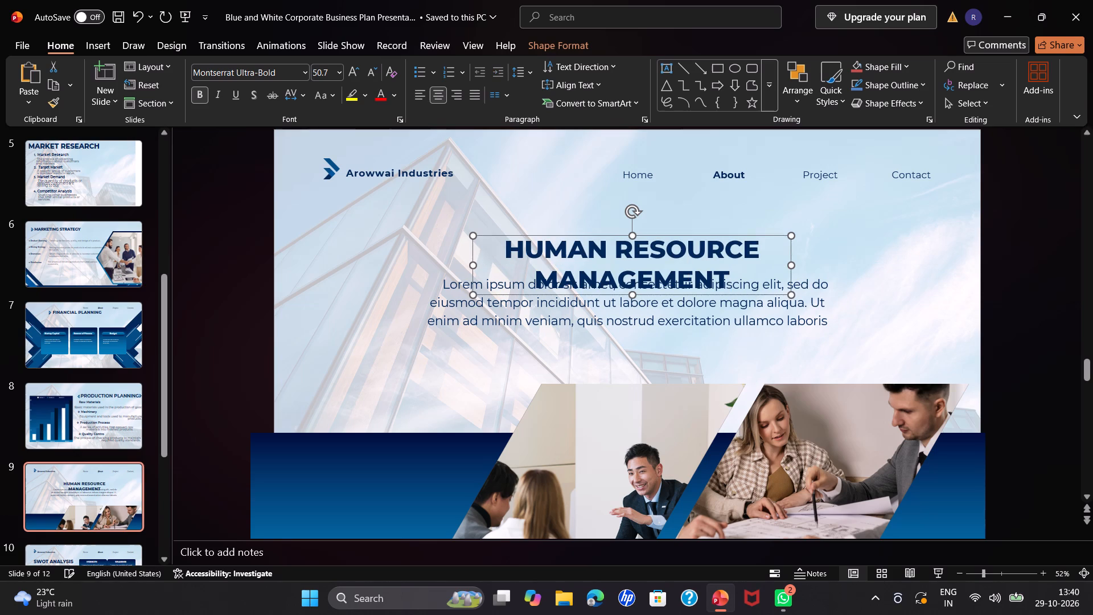
{"action": "left_click_drag", "start_coordinate": [770, 233], "coordinate": [779, 200]}
{"action": "left_click", "coordinate": [944, 281]}
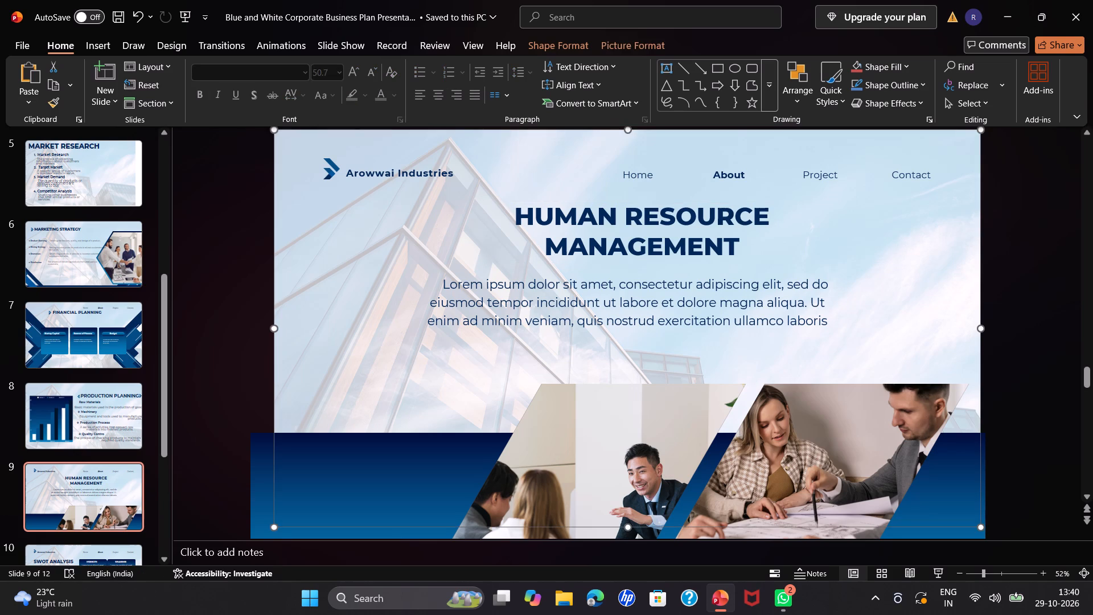
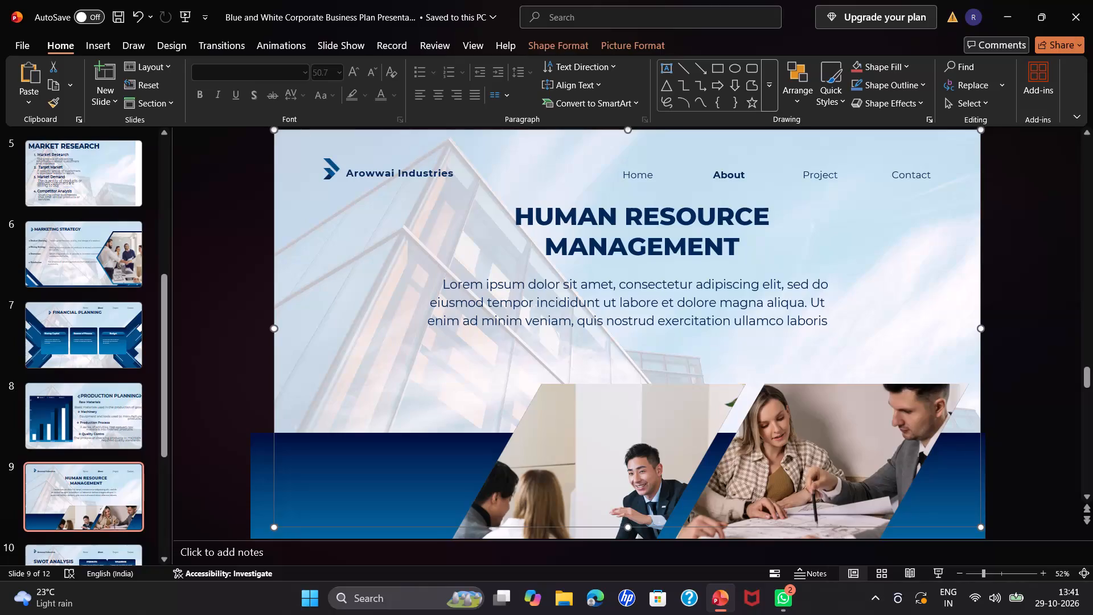
Replace slide 9's Lorem ipsum paragraph with the copied text "Recruitment: The process of finding and hiring suitable employees for a business.".
{"action": "left_click_drag", "start_coordinate": [441, 285], "coordinate": [866, 325]}
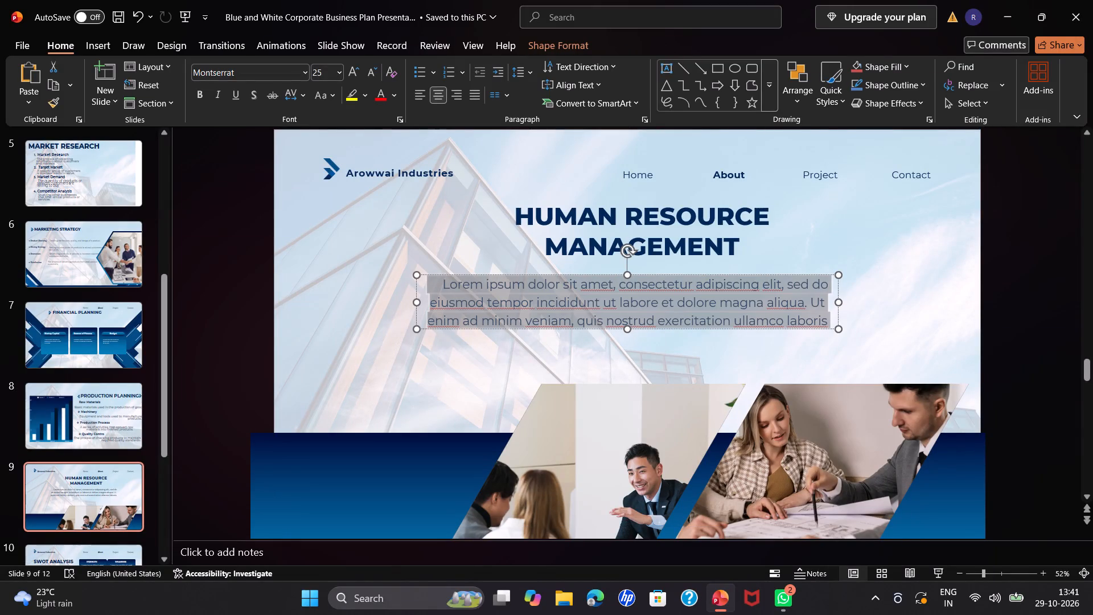
{"action": "left_click_drag", "start_coordinate": [866, 325], "coordinate": [864, 337]}
{"action": "key", "text": "BackSpace"}
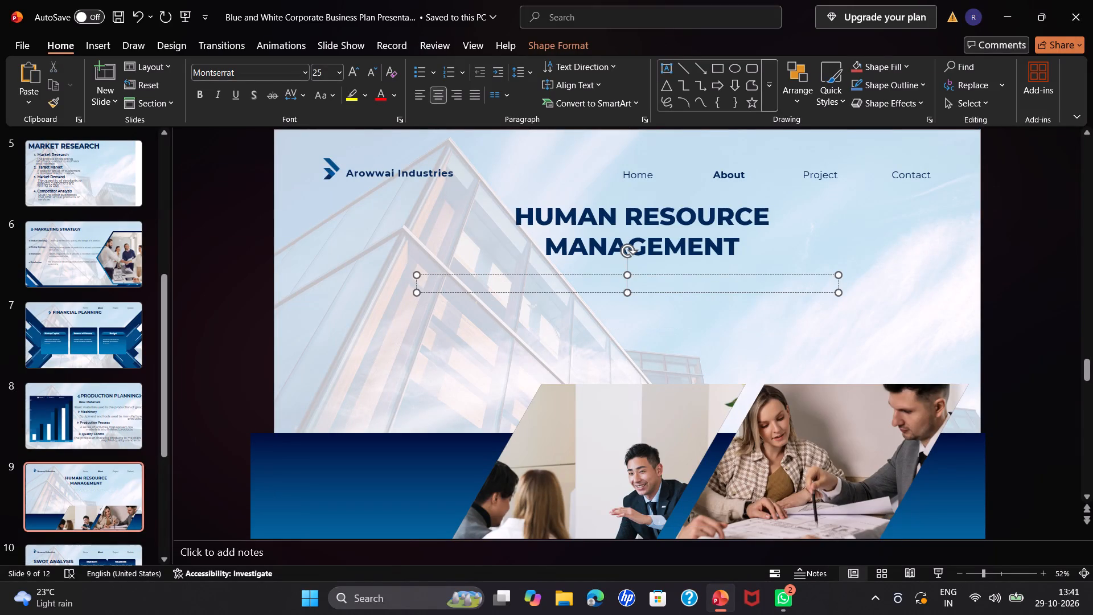
{"action": "key", "text": "ctrl+v"}
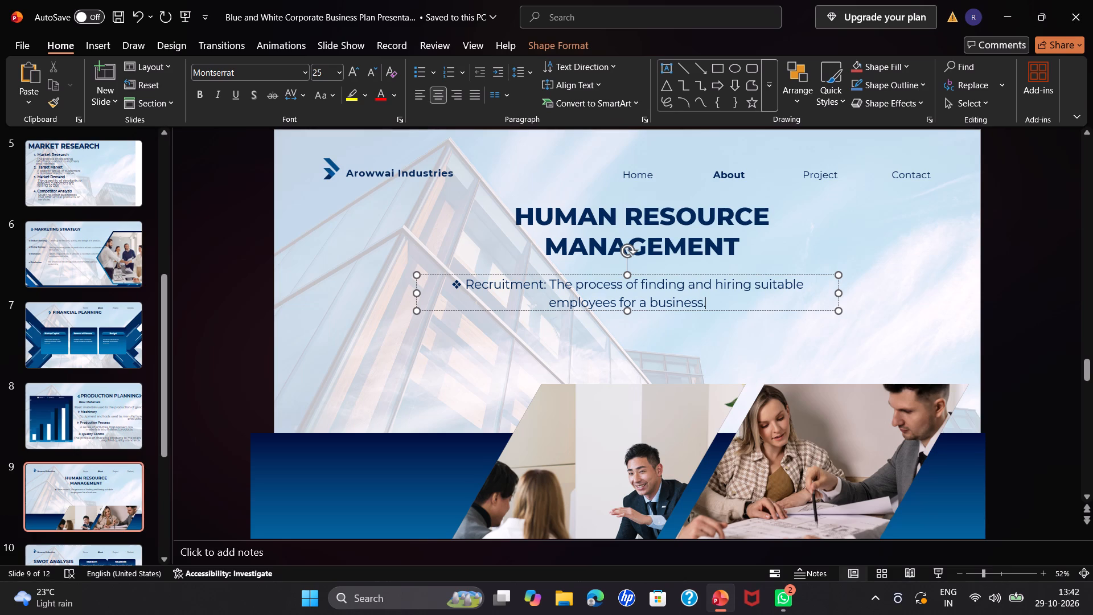
Format the word "Recruitment:" on slide 9 in Montserrat Bold at size 36.
{"action": "left_click_drag", "start_coordinate": [545, 286], "coordinate": [510, 285]}
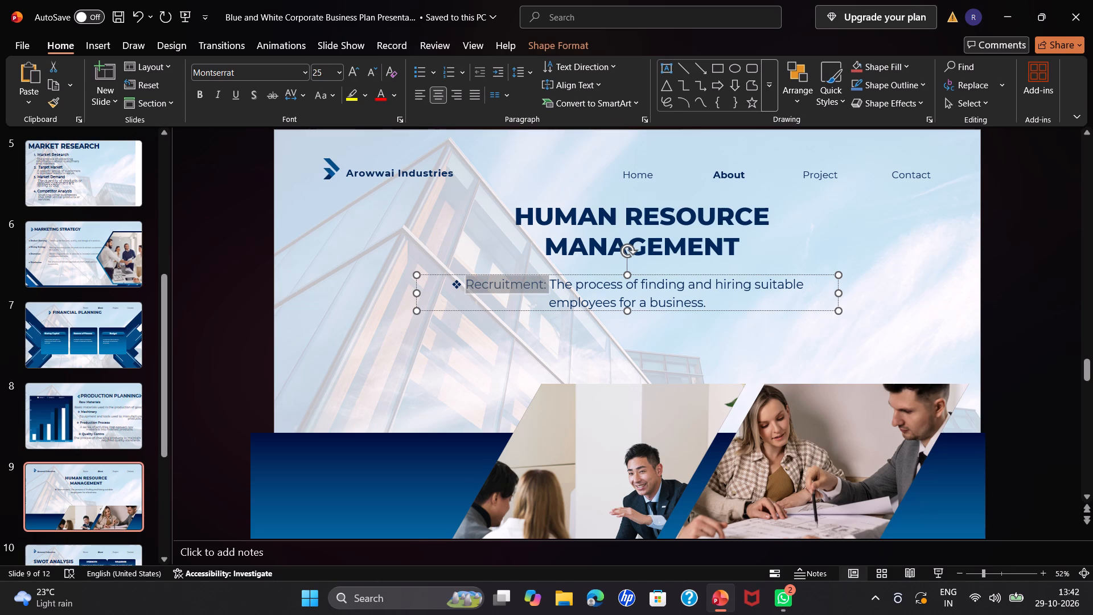
{"action": "left_click_drag", "start_coordinate": [510, 285], "coordinate": [502, 286]}
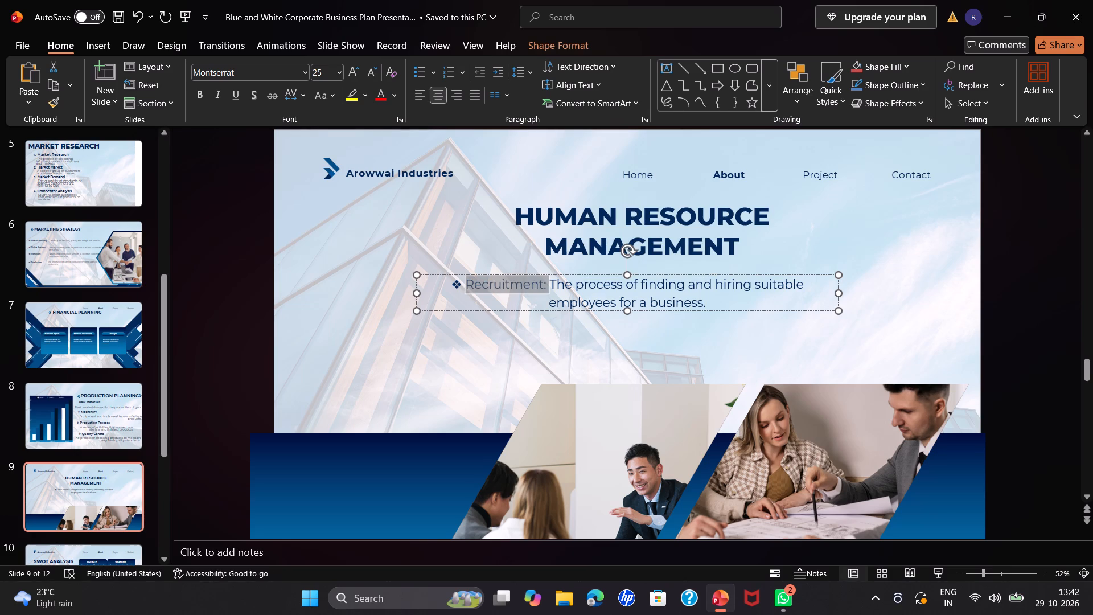
{"action": "left_click", "coordinate": [303, 75]}
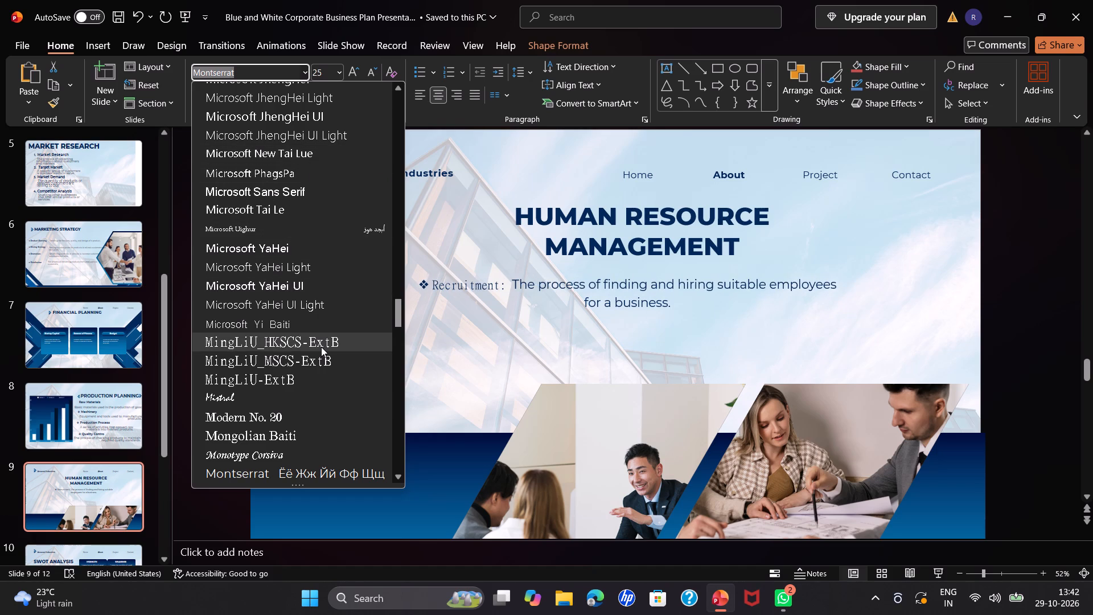
{"action": "scroll", "coordinate": [322, 347], "scroll_direction": "down", "scroll_amount": 2}
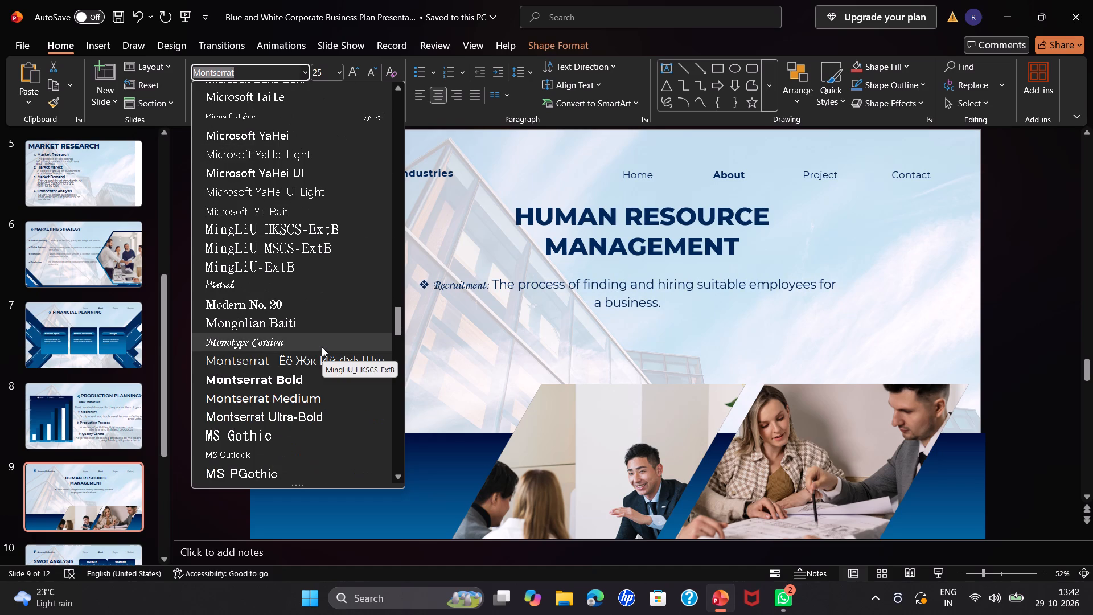
{"action": "scroll", "coordinate": [322, 347], "scroll_direction": "down", "scroll_amount": 1}
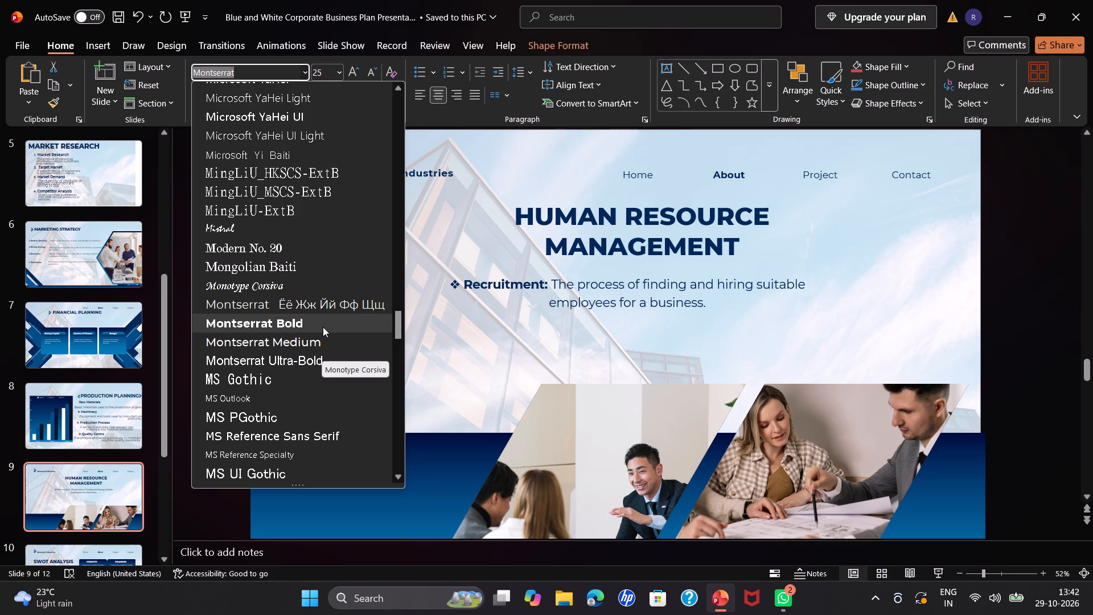
{"action": "left_click", "coordinate": [323, 327]}
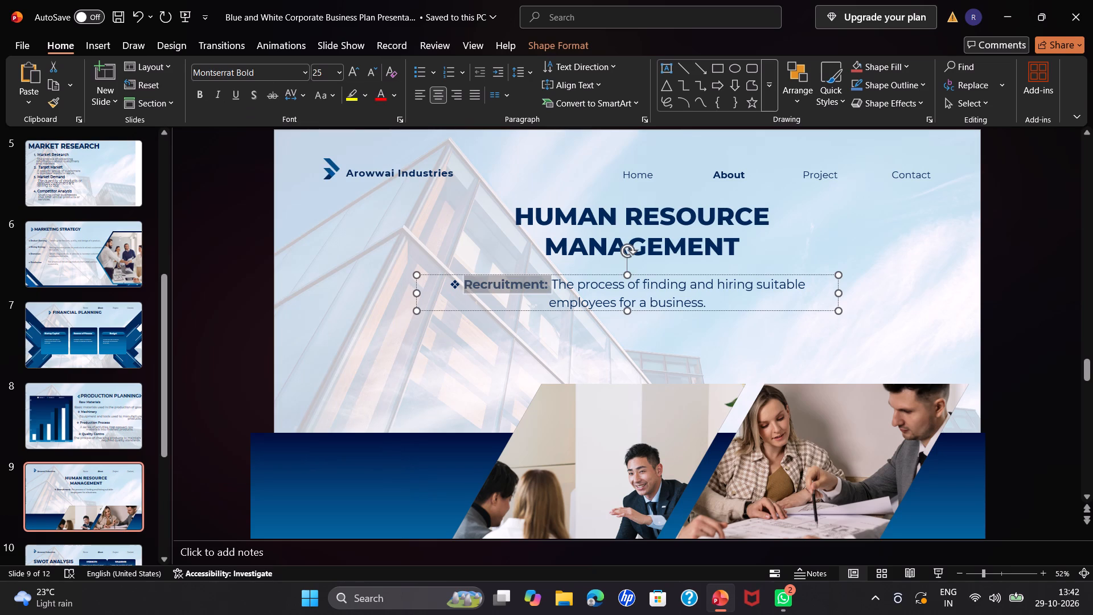
{"action": "left_click", "coordinate": [342, 73]}
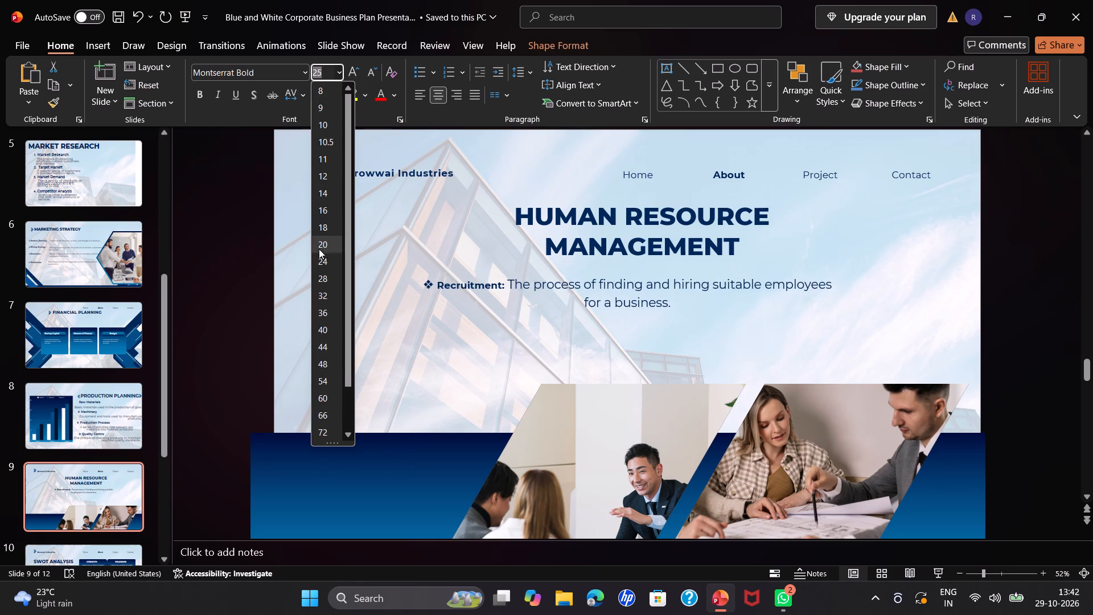
{"action": "left_click", "coordinate": [320, 311]}
{"action": "left_click", "coordinate": [469, 348]}
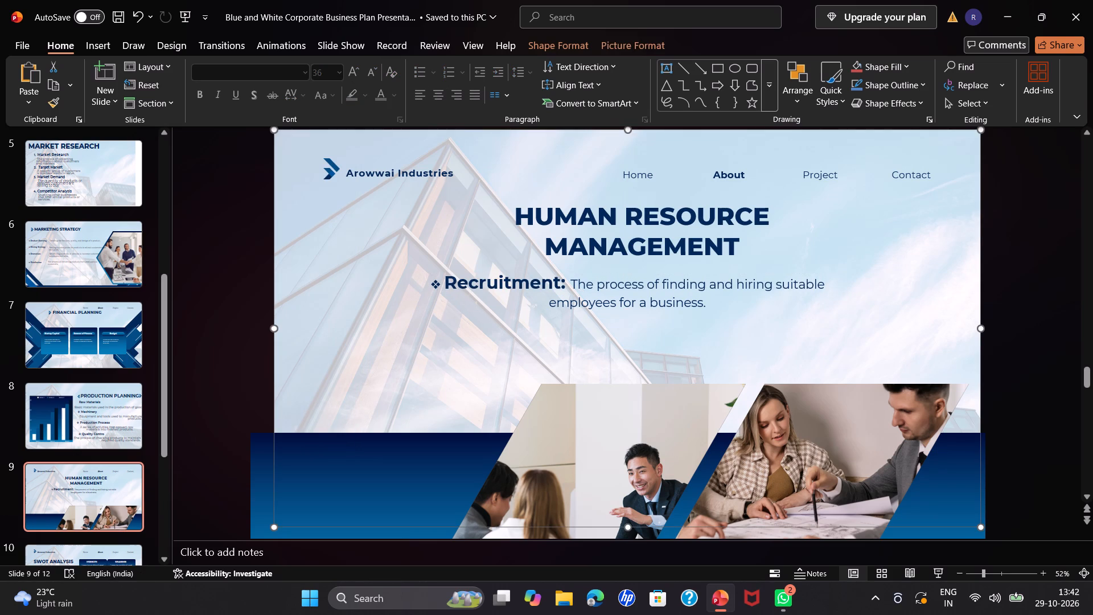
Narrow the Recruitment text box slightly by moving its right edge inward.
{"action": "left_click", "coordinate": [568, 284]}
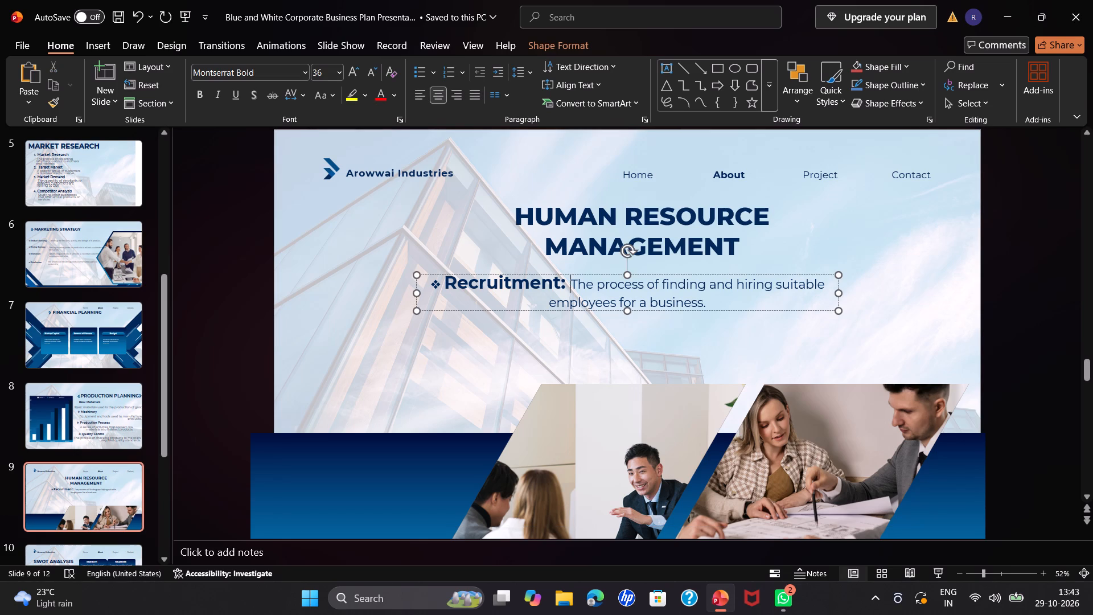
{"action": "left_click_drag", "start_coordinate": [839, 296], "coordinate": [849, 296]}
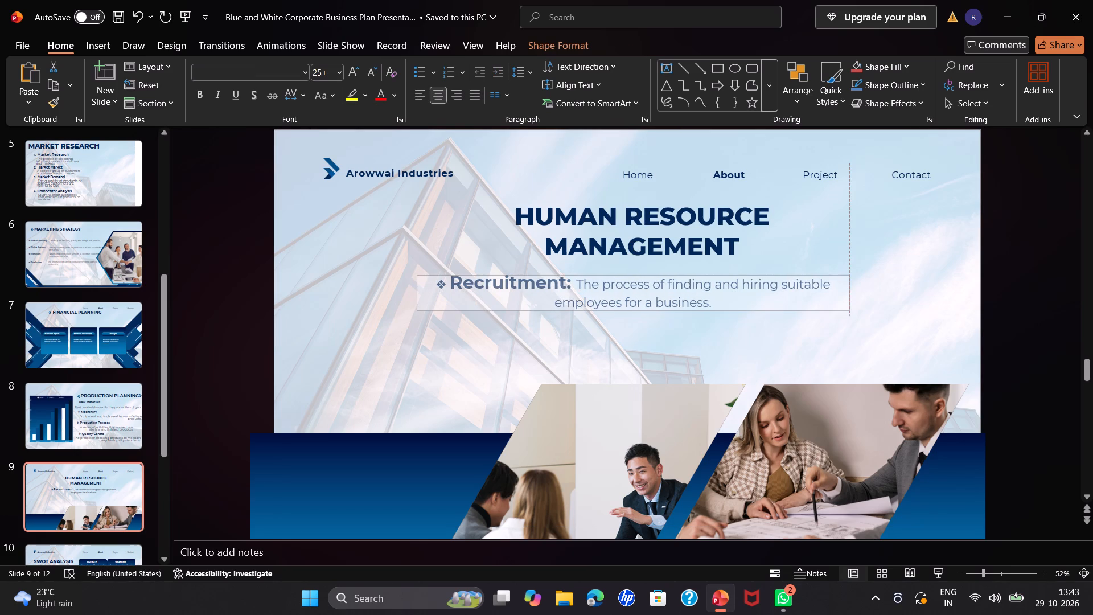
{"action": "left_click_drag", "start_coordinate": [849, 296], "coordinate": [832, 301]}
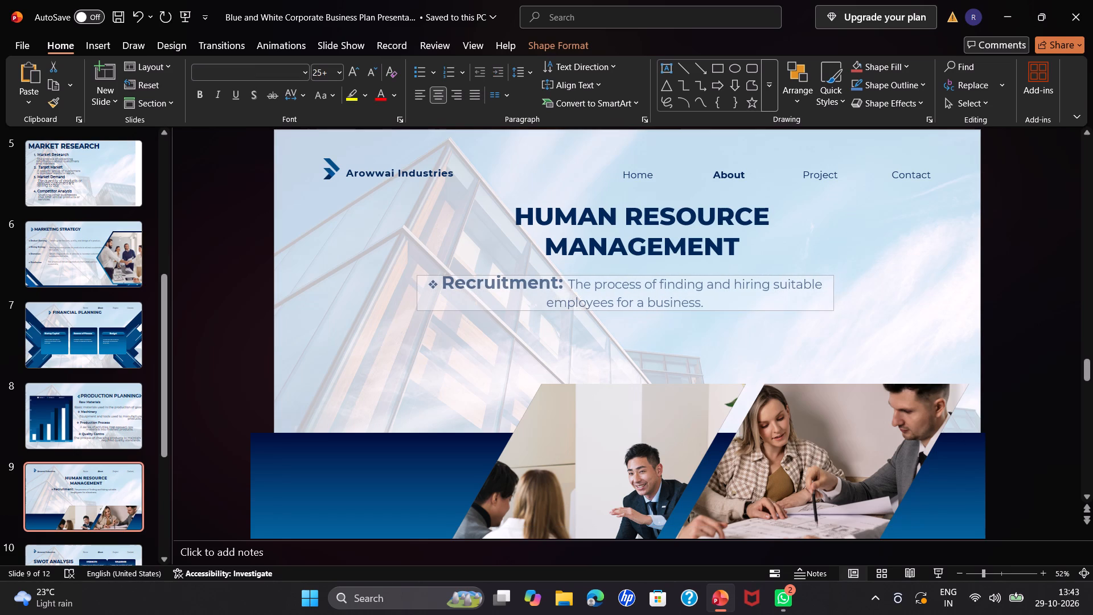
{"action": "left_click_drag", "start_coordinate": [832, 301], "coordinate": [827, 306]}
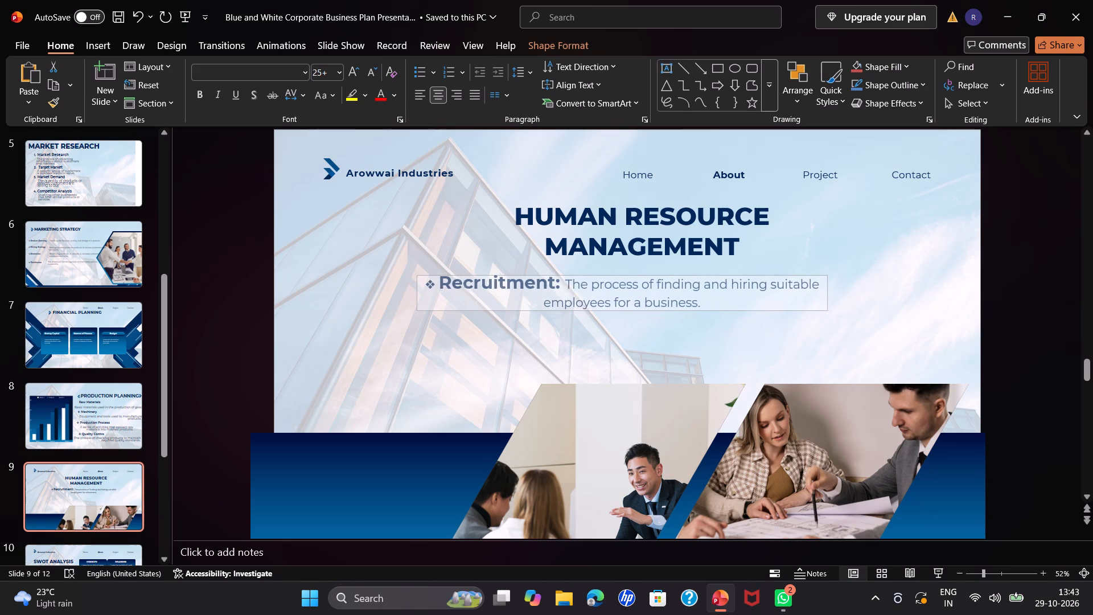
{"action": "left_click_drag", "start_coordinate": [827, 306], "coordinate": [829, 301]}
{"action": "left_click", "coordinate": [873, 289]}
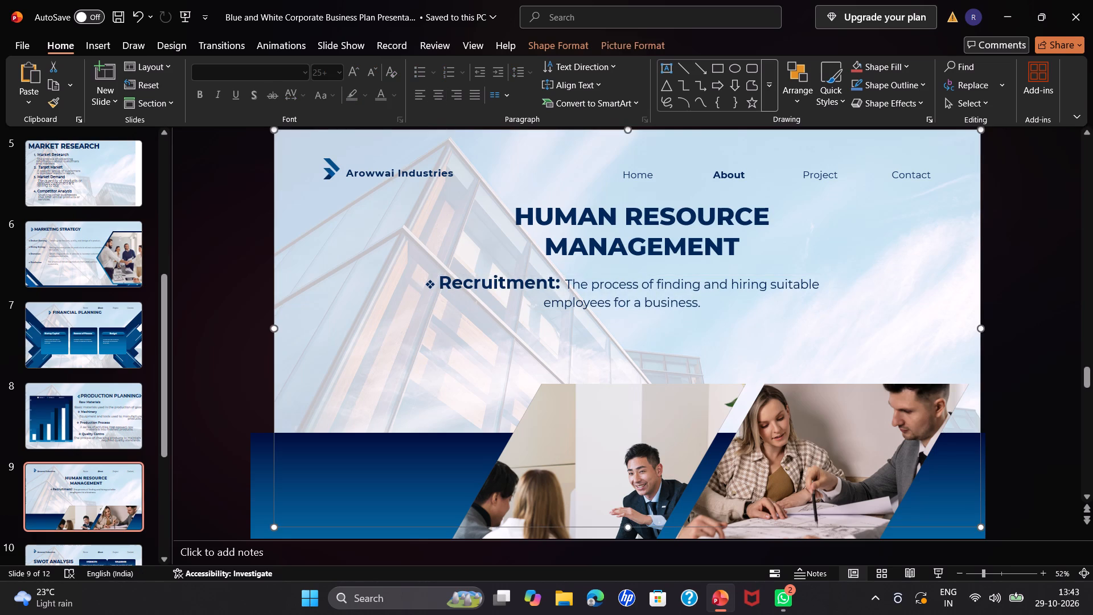
Insert several spaces after the word "suitable" at the end of the Recruitment text's first line.
{"action": "left_click", "coordinate": [822, 281]}
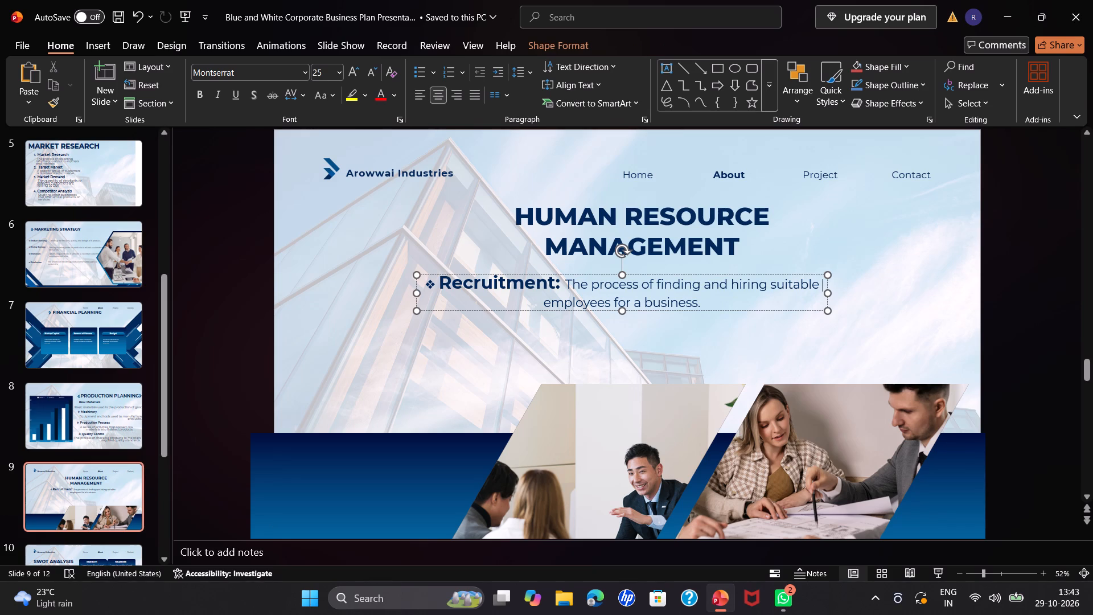
{"action": "key", "text": "space"}
{"action": "key", "text": "space"}
{"action": "key", "text": "space"}
{"action": "key", "text": "space"}
{"action": "key", "text": "space"}
{"action": "key", "text": "space"}
{"action": "key", "text": "space"}
Move the Recruitment text box slightly to the right beneath the Human Resource Management title.
{"action": "left_click_drag", "start_coordinate": [826, 287], "coordinate": [836, 287]}
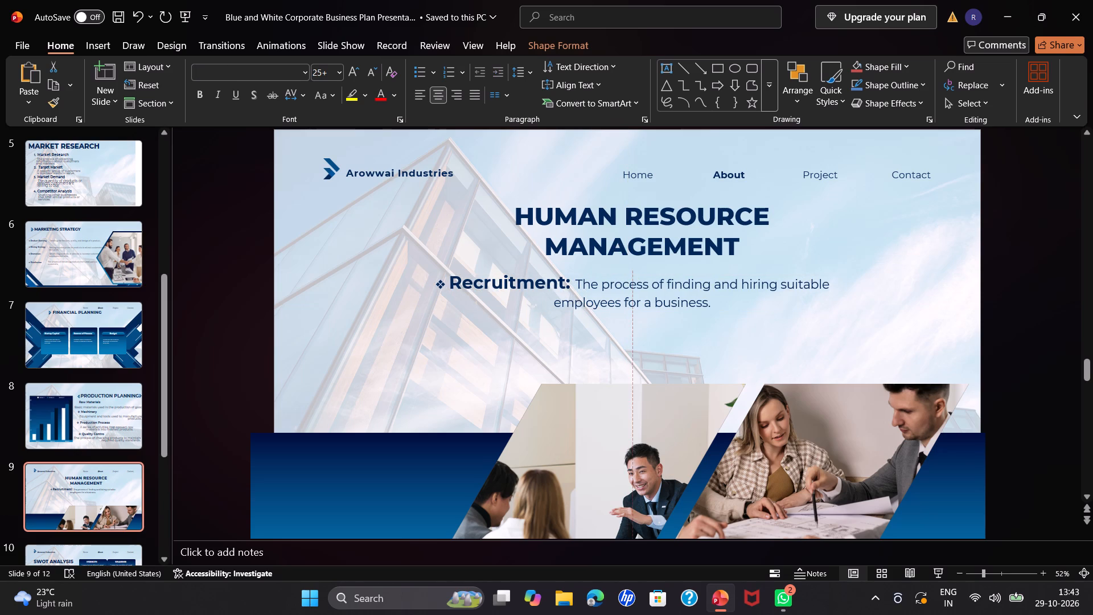
{"action": "left_click_drag", "start_coordinate": [836, 287], "coordinate": [853, 284]}
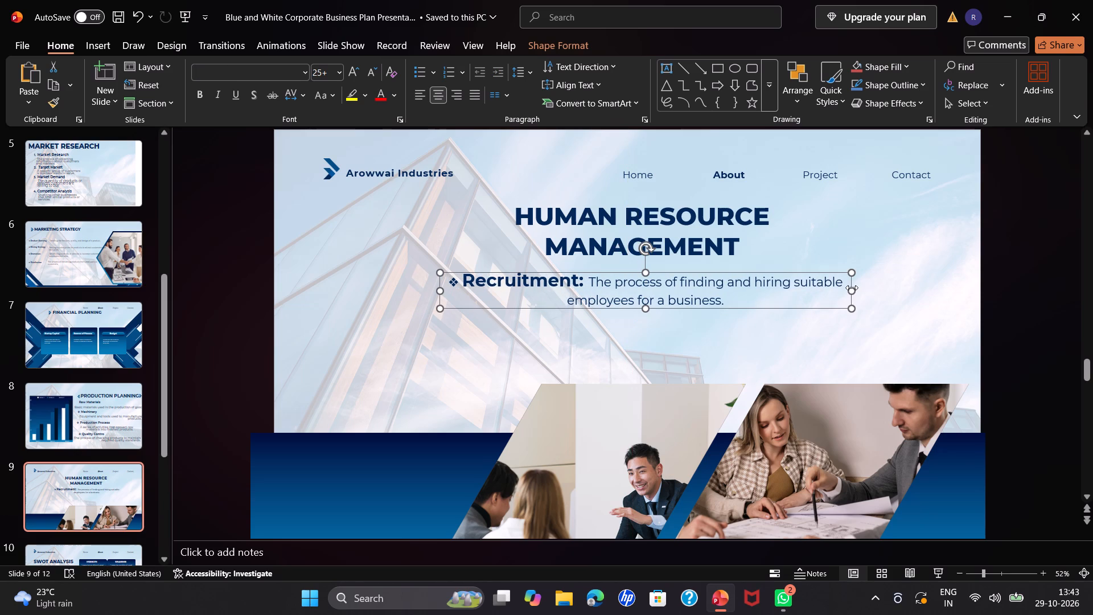
{"action": "left_click", "coordinate": [856, 294]}
{"action": "left_click", "coordinate": [851, 290]}
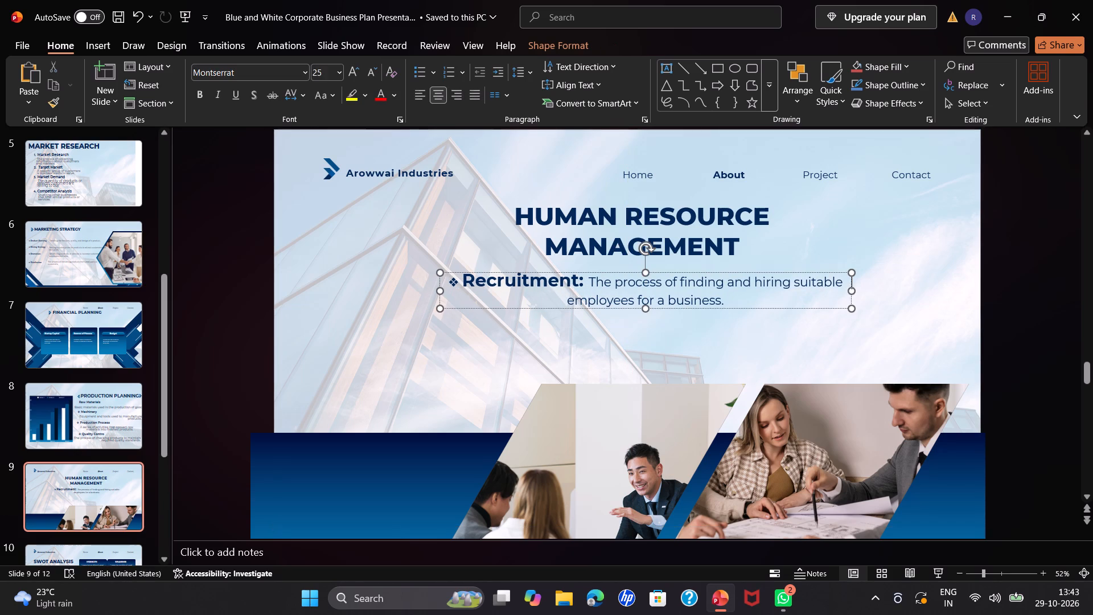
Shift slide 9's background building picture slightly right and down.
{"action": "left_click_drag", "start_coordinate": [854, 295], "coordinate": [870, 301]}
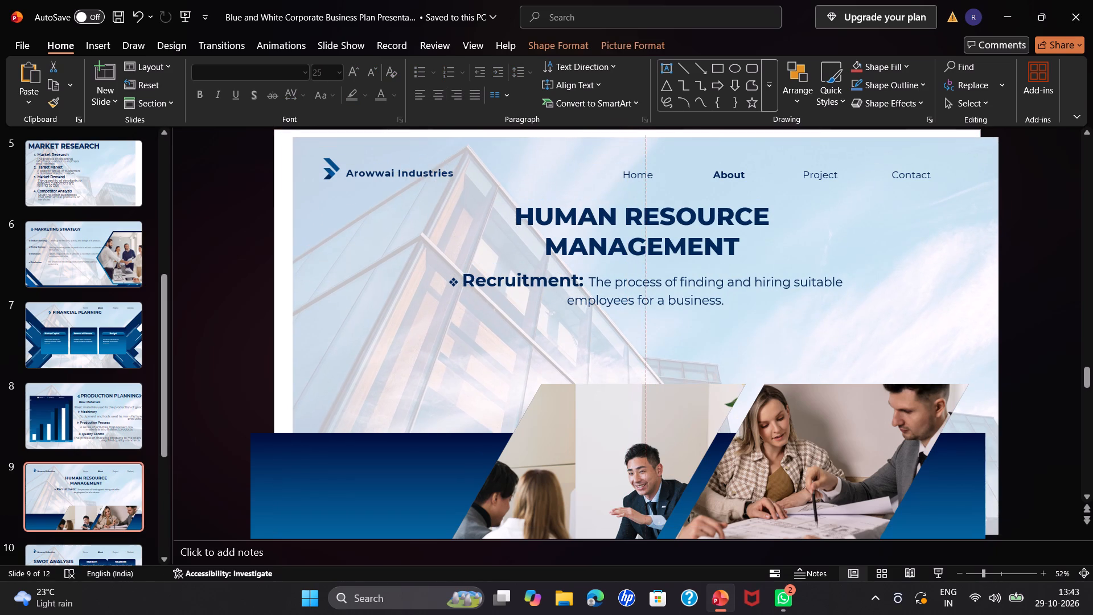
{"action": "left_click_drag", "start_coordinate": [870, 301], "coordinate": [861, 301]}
Widen the Recruitment text box by extending its right edge outward, keeping the text on two lines.
{"action": "left_click", "coordinate": [839, 286]}
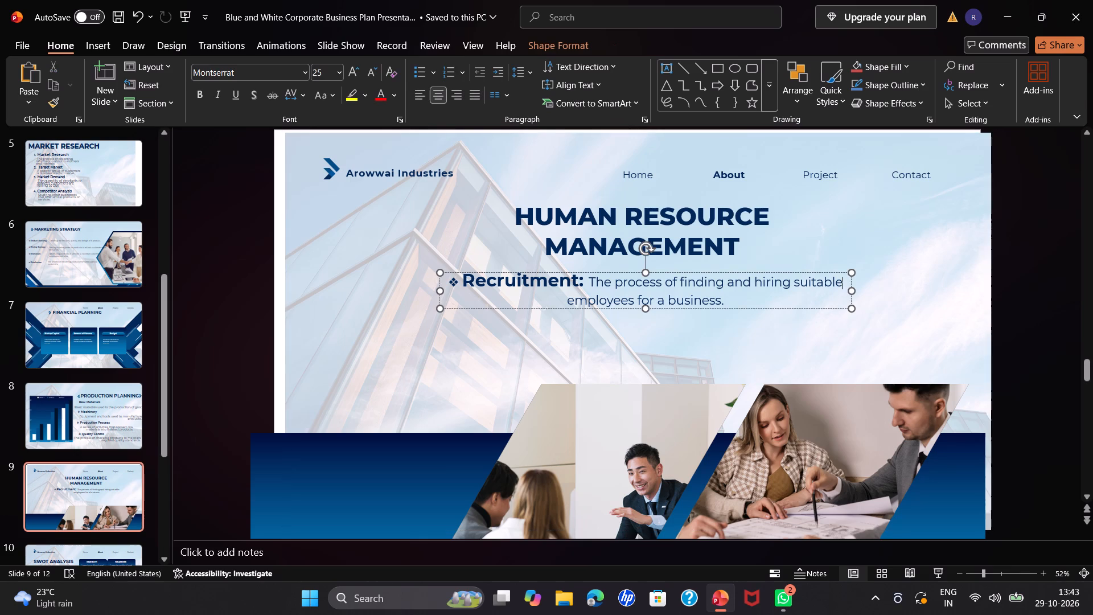
{"action": "left_click_drag", "start_coordinate": [853, 292], "coordinate": [873, 292]}
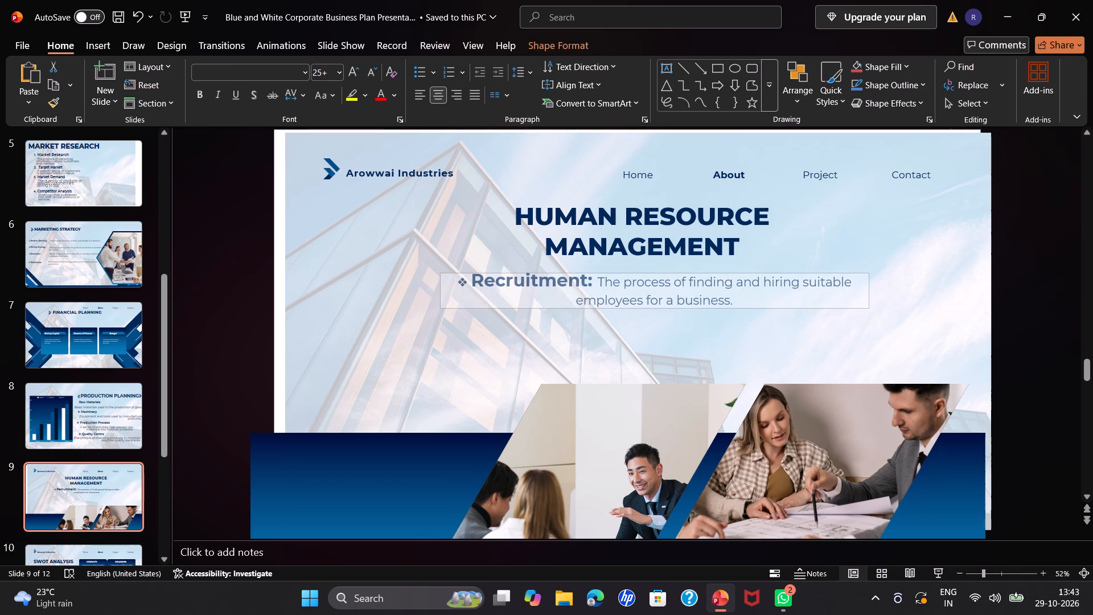
{"action": "left_click_drag", "start_coordinate": [873, 292], "coordinate": [902, 289]}
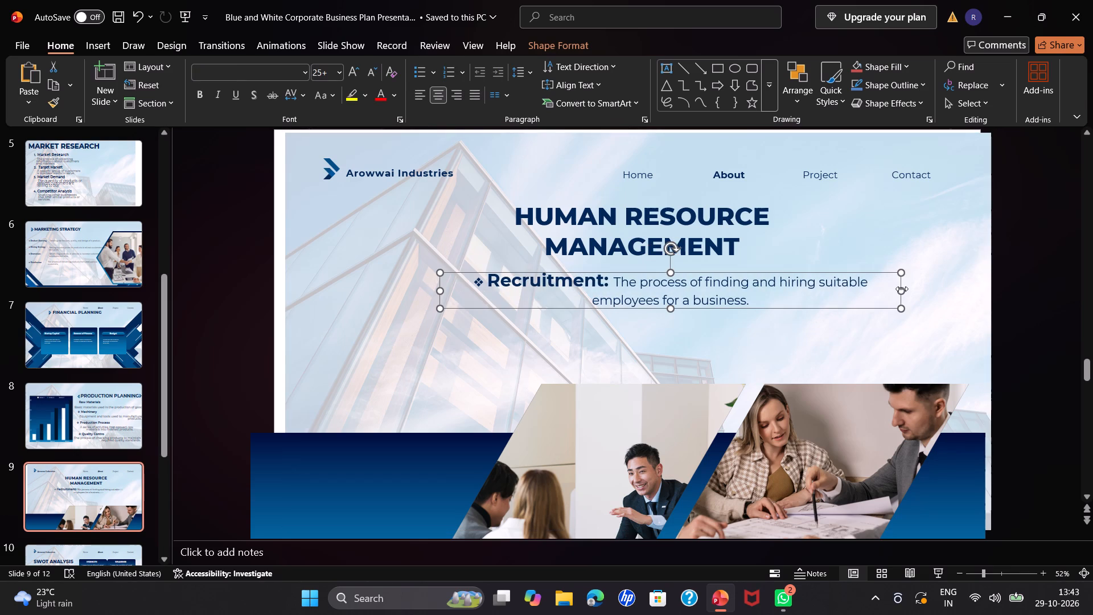
{"action": "left_click", "coordinate": [906, 312]}
{"action": "left_click", "coordinate": [906, 305]}
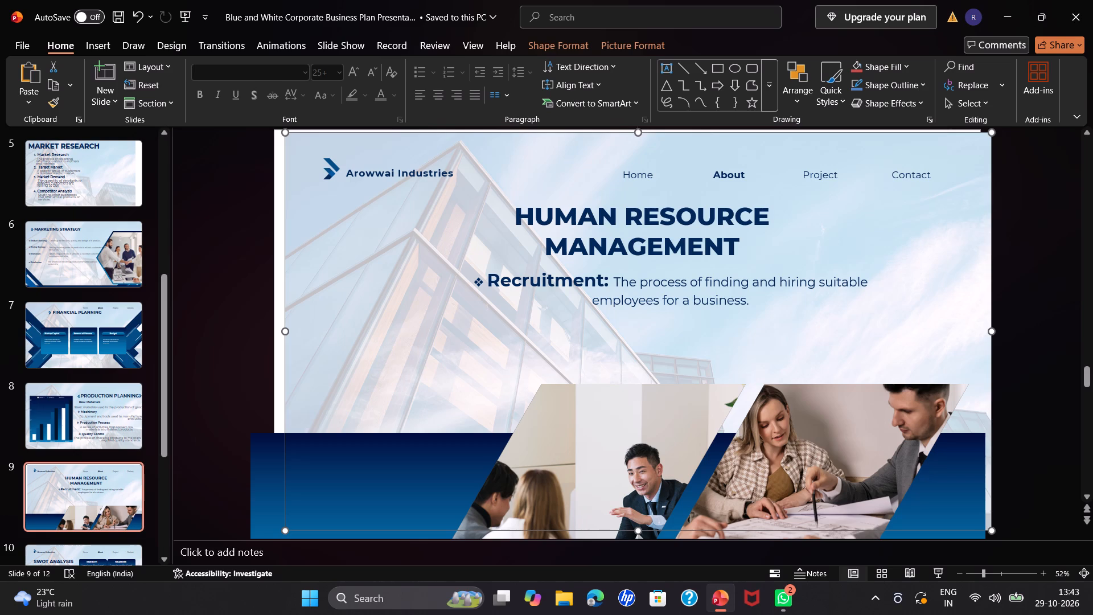
Move the background building picture back left and up so it covers slide 9's left and top edges.
{"action": "scroll", "coordinate": [812, 304], "scroll_direction": "up", "scroll_amount": 1}
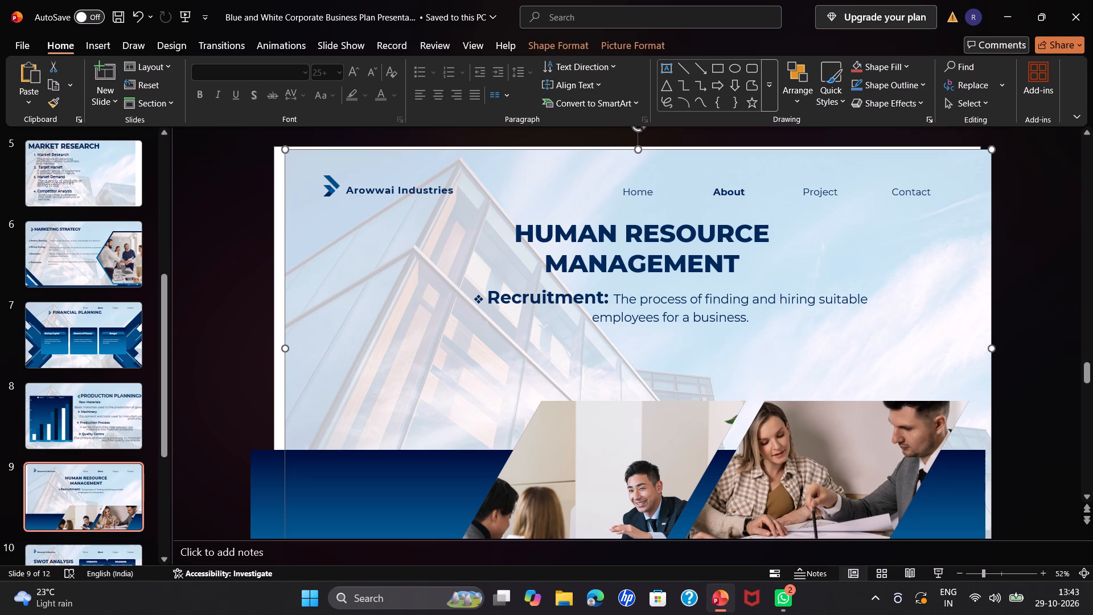
{"action": "left_click_drag", "start_coordinate": [824, 261], "coordinate": [806, 259]}
{"action": "left_click", "coordinate": [889, 376]}
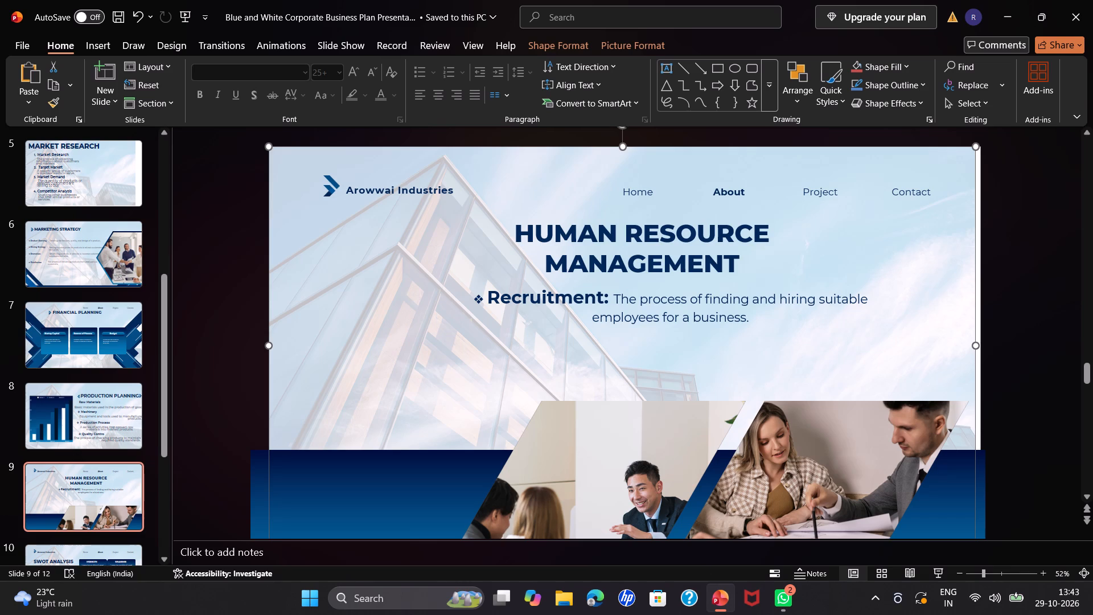
Delete the two slanted meeting photos from the lower part of slide 9.
{"action": "left_click", "coordinate": [654, 469]}
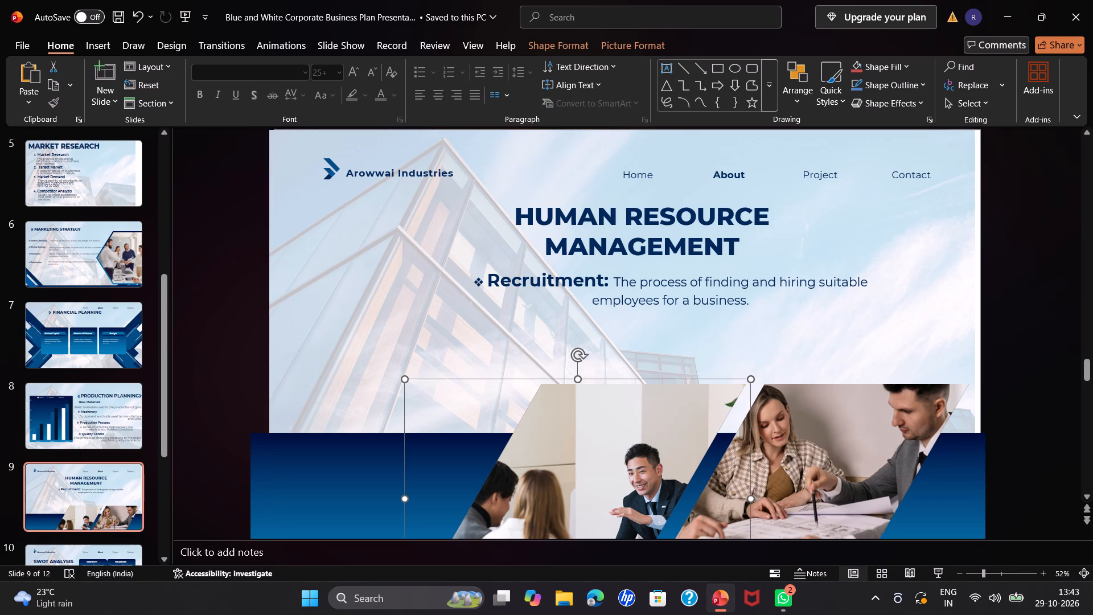
{"action": "left_click", "coordinate": [844, 456]}
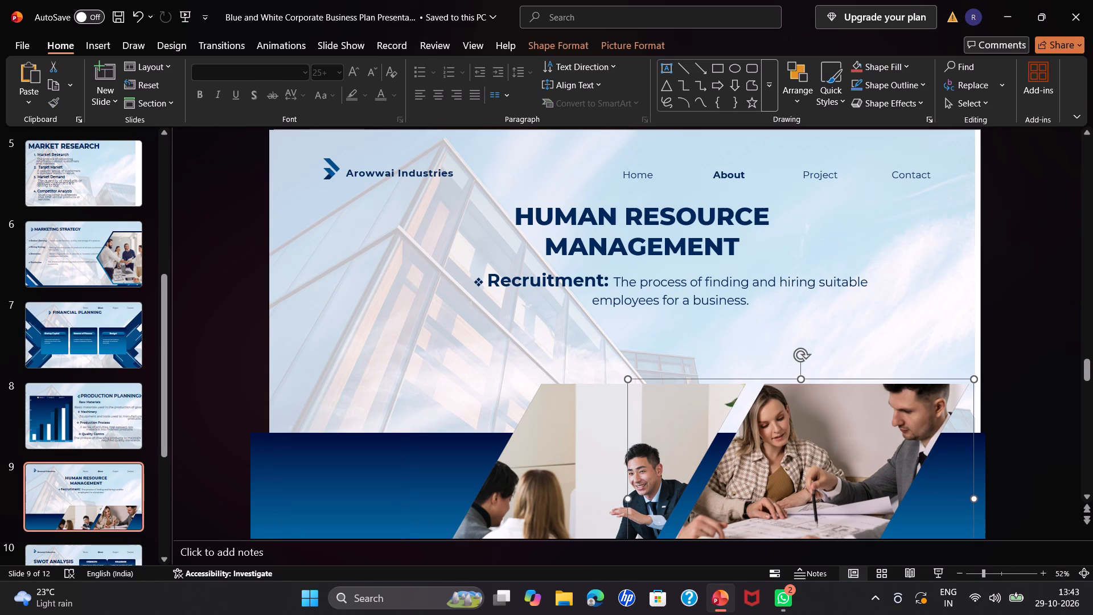
{"action": "key", "text": "BackSpace"}
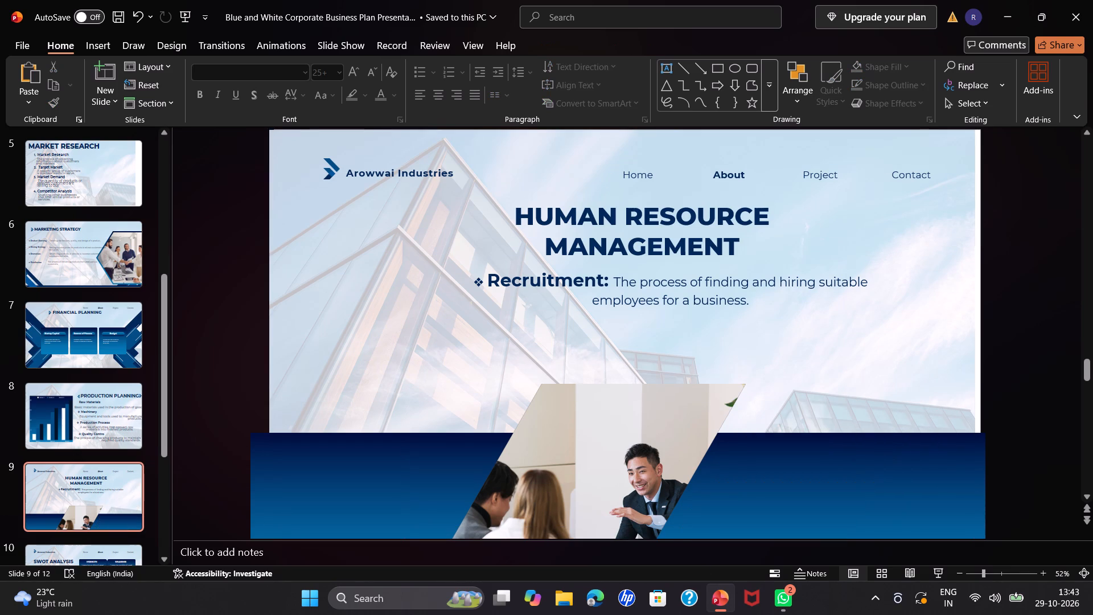
{"action": "left_click", "coordinate": [673, 440]}
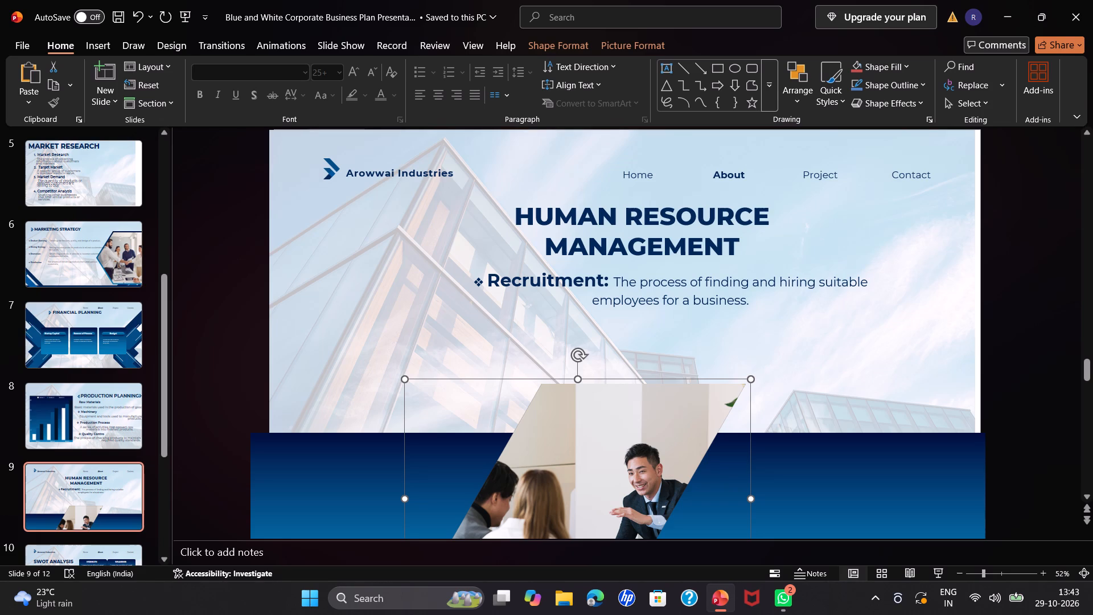
{"action": "key", "text": "BackSpace"}
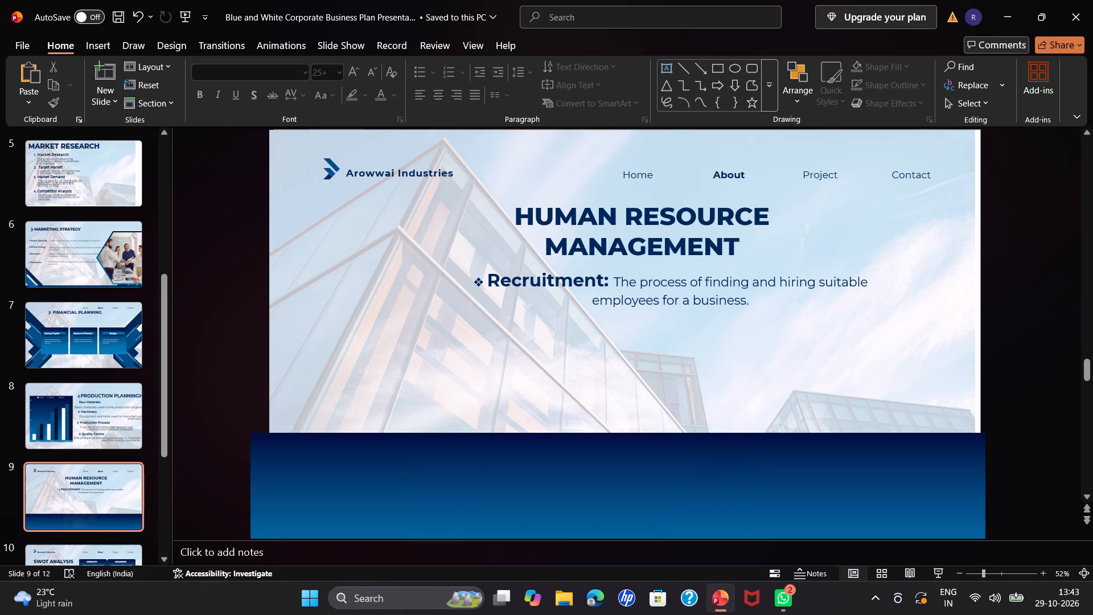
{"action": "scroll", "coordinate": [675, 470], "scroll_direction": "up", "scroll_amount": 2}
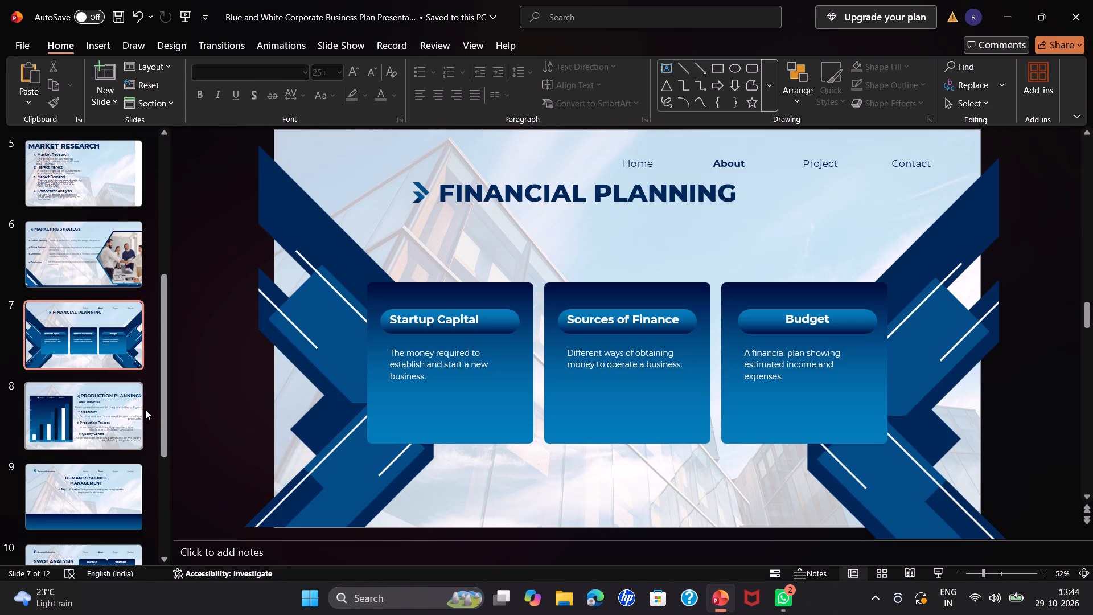
Go to slide 9 and move the Recruitment text box left so it sits just beneath the Human Resource Management title.
{"action": "left_click", "coordinate": [121, 415]}
{"action": "scroll", "coordinate": [121, 416], "scroll_direction": "down", "scroll_amount": 1}
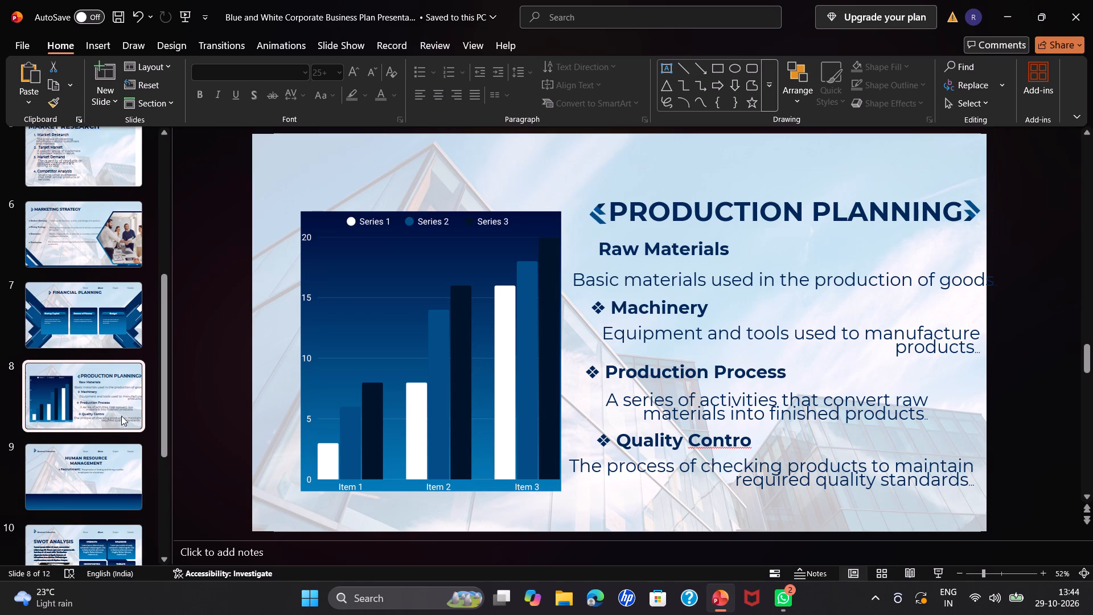
{"action": "left_click", "coordinate": [116, 432]}
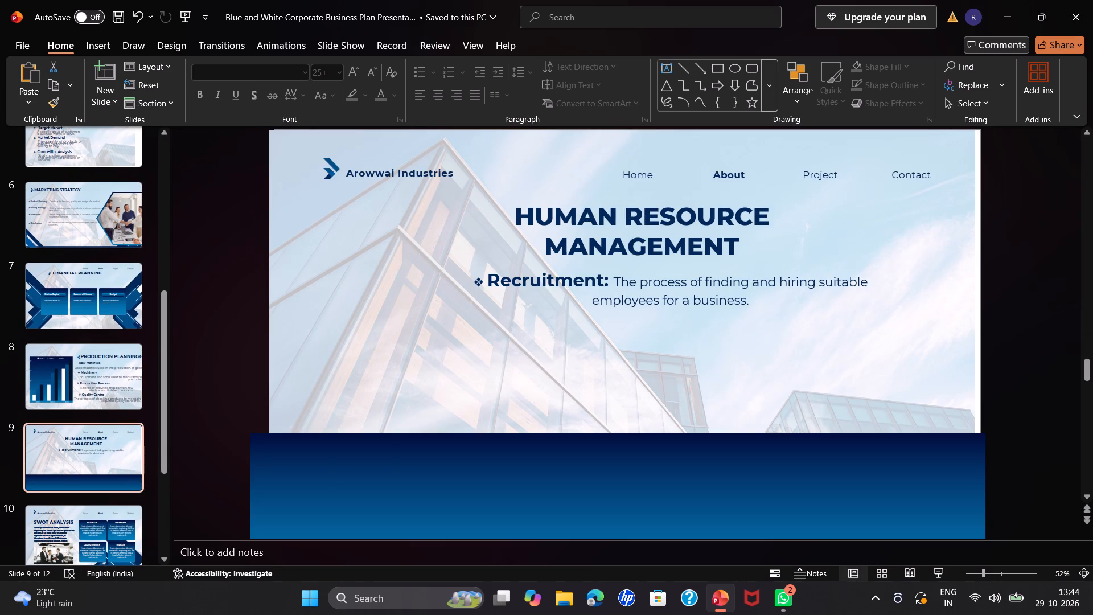
{"action": "left_click", "coordinate": [865, 284]}
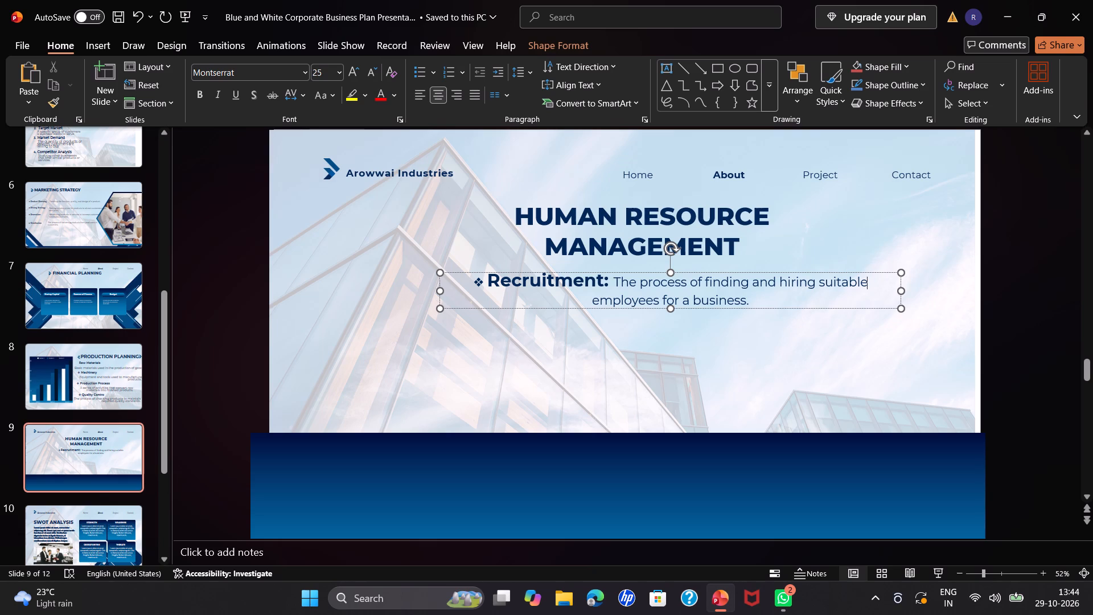
{"action": "left_click_drag", "start_coordinate": [440, 301], "coordinate": [285, 299]}
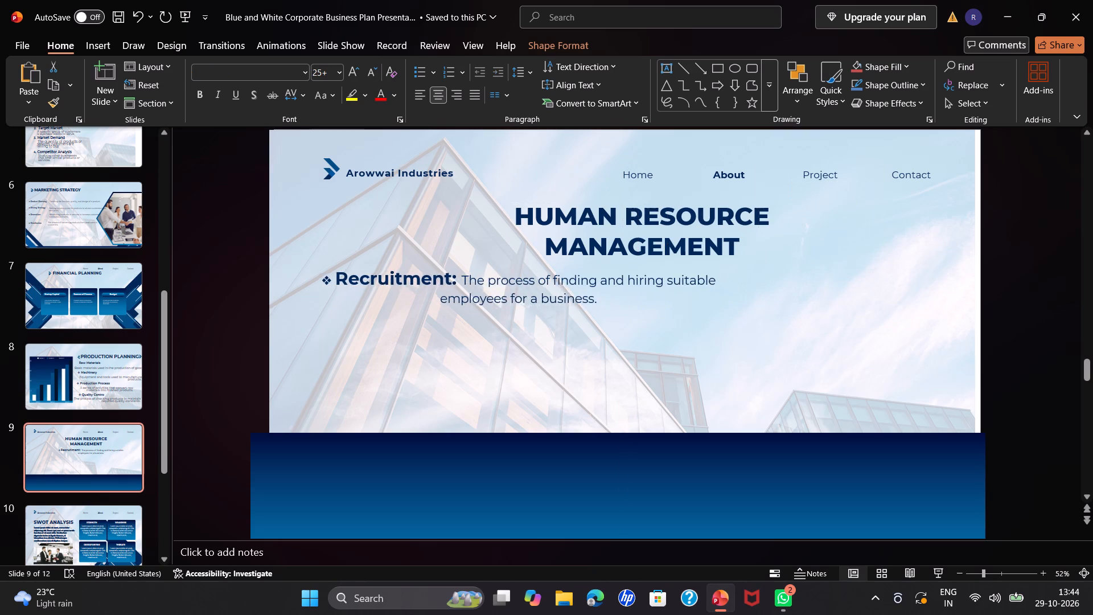
{"action": "left_click_drag", "start_coordinate": [285, 299], "coordinate": [268, 310]}
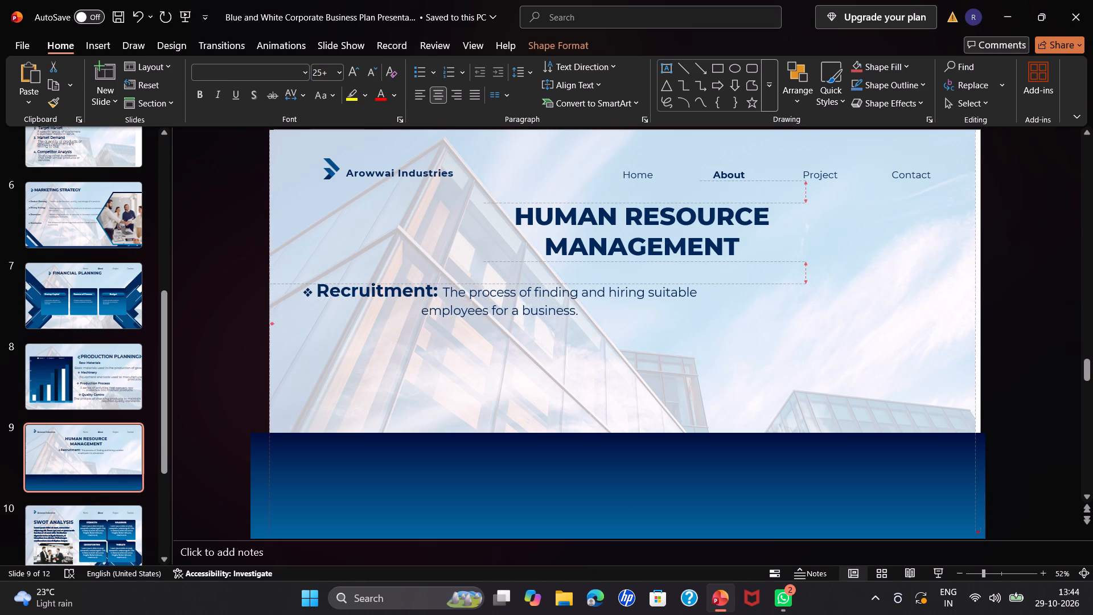
{"action": "left_click_drag", "start_coordinate": [268, 310], "coordinate": [306, 301]}
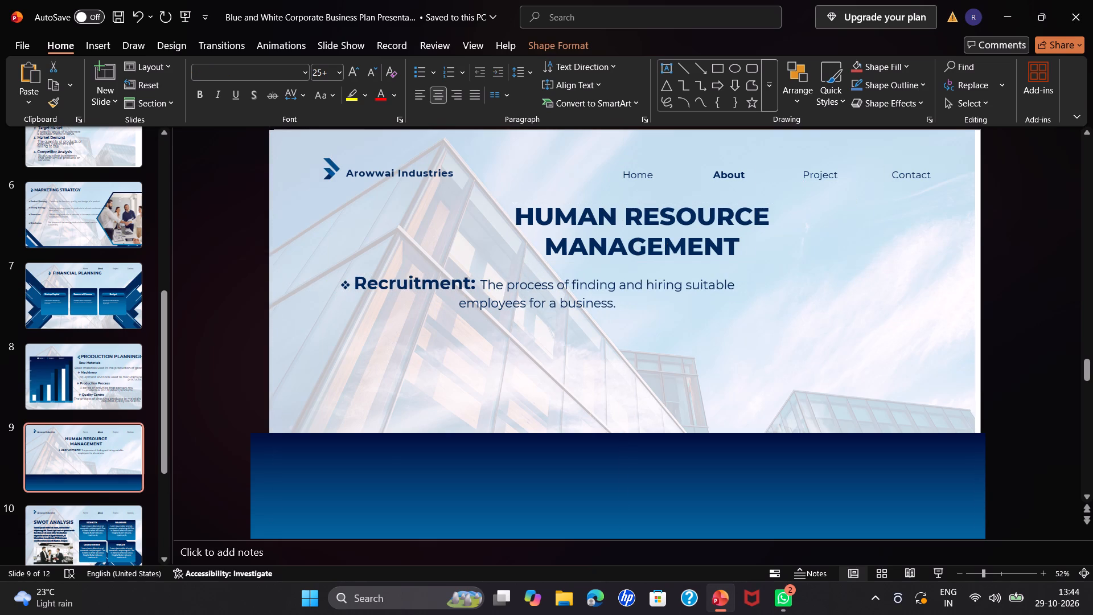
{"action": "left_click_drag", "start_coordinate": [306, 301], "coordinate": [324, 305]}
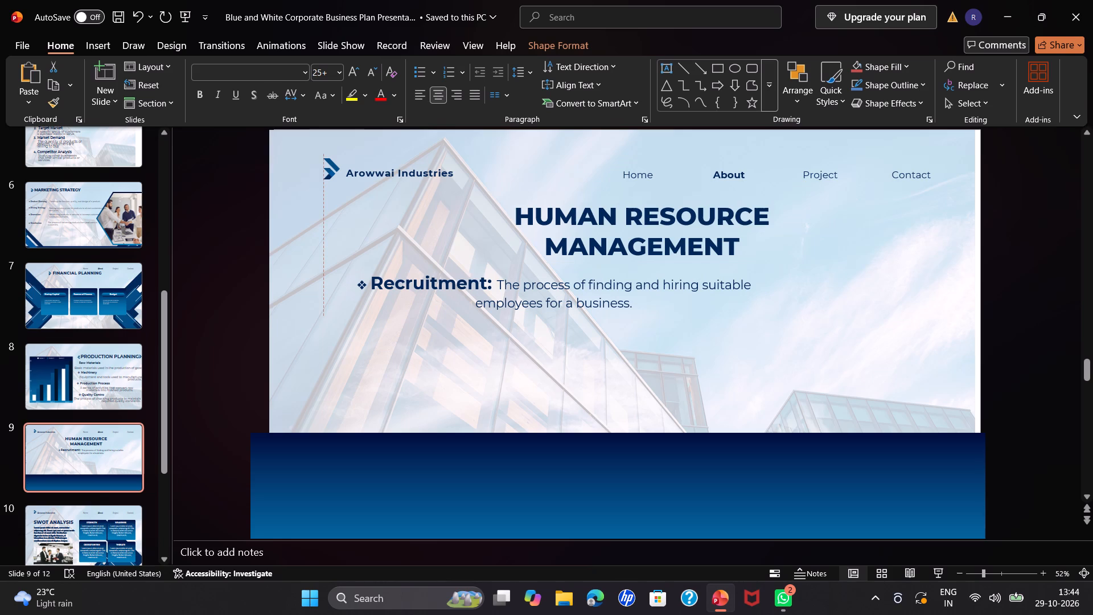
{"action": "left_click_drag", "start_coordinate": [324, 305], "coordinate": [339, 299]}
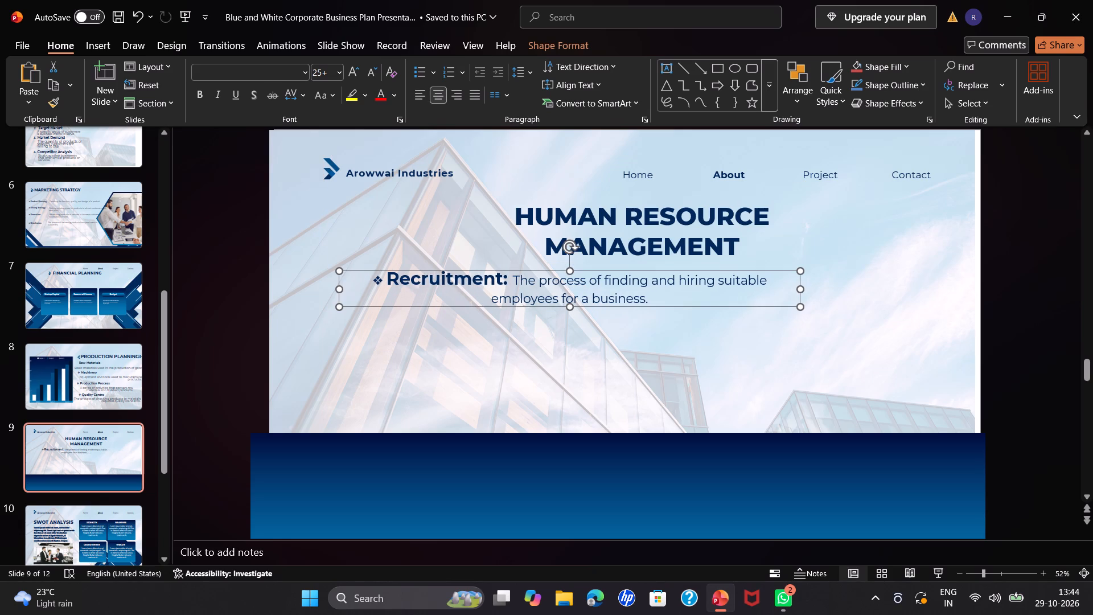
{"action": "left_click_drag", "start_coordinate": [594, 307], "coordinate": [601, 307]}
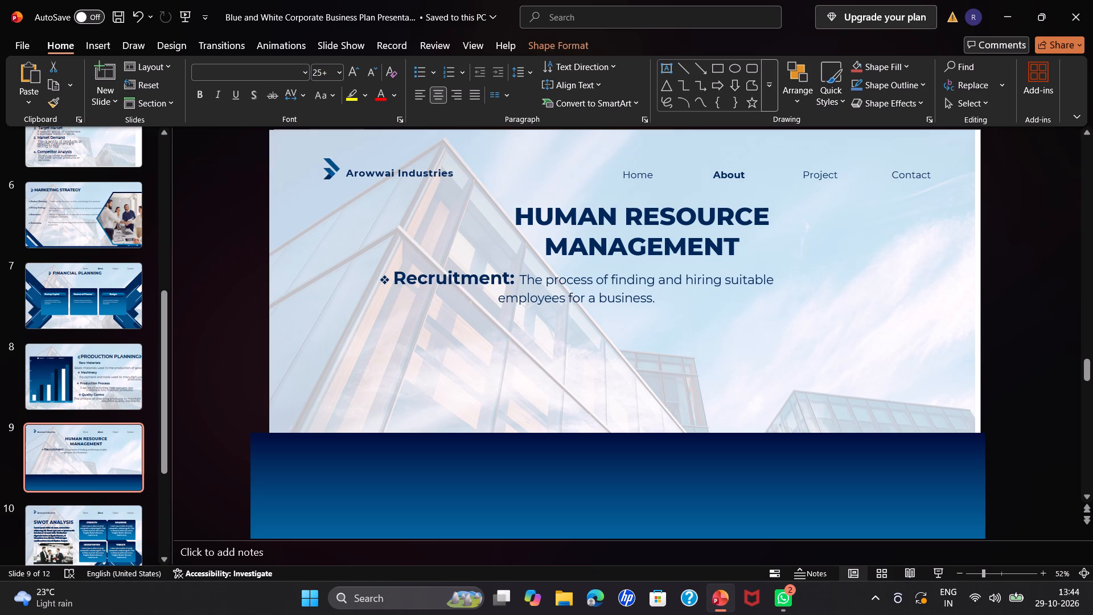
{"action": "left_click_drag", "start_coordinate": [601, 307], "coordinate": [601, 307]}
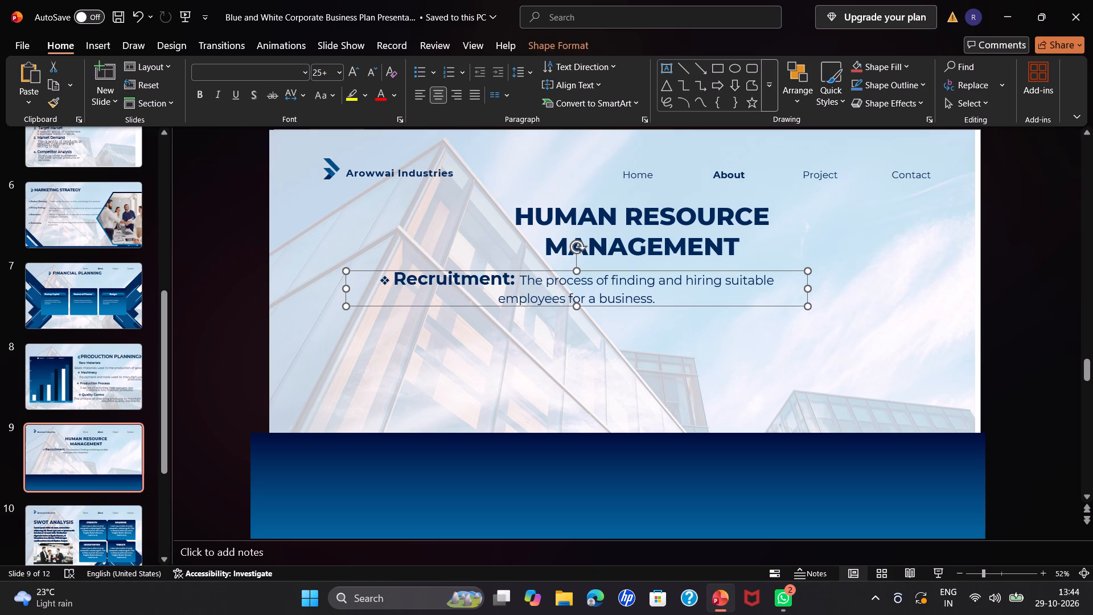
{"action": "left_click_drag", "start_coordinate": [518, 278], "coordinate": [517, 288]}
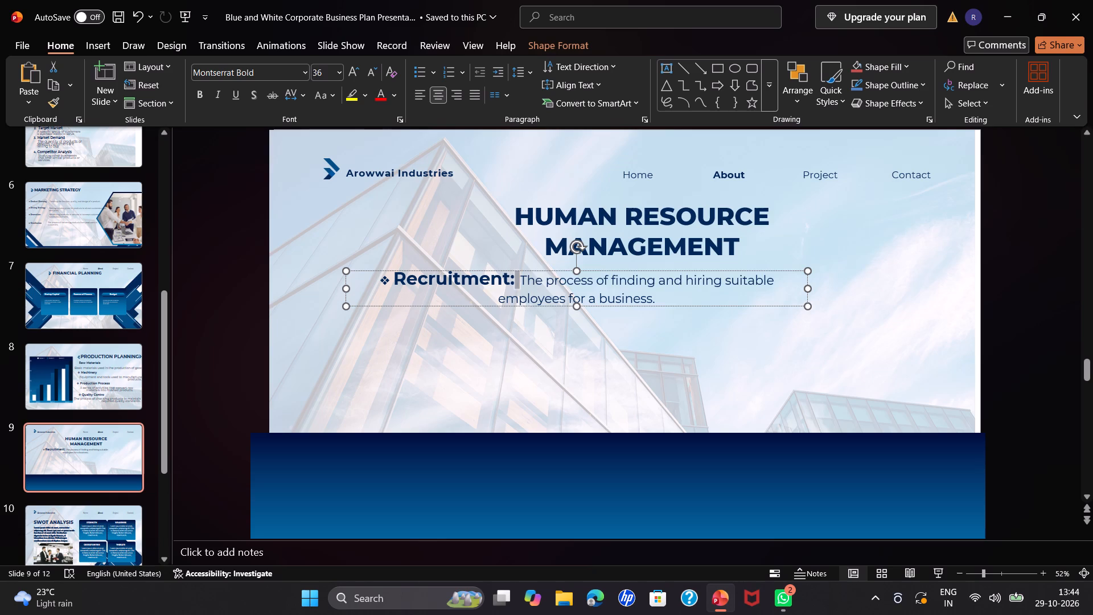
{"action": "left_click_drag", "start_coordinate": [517, 288], "coordinate": [648, 307]}
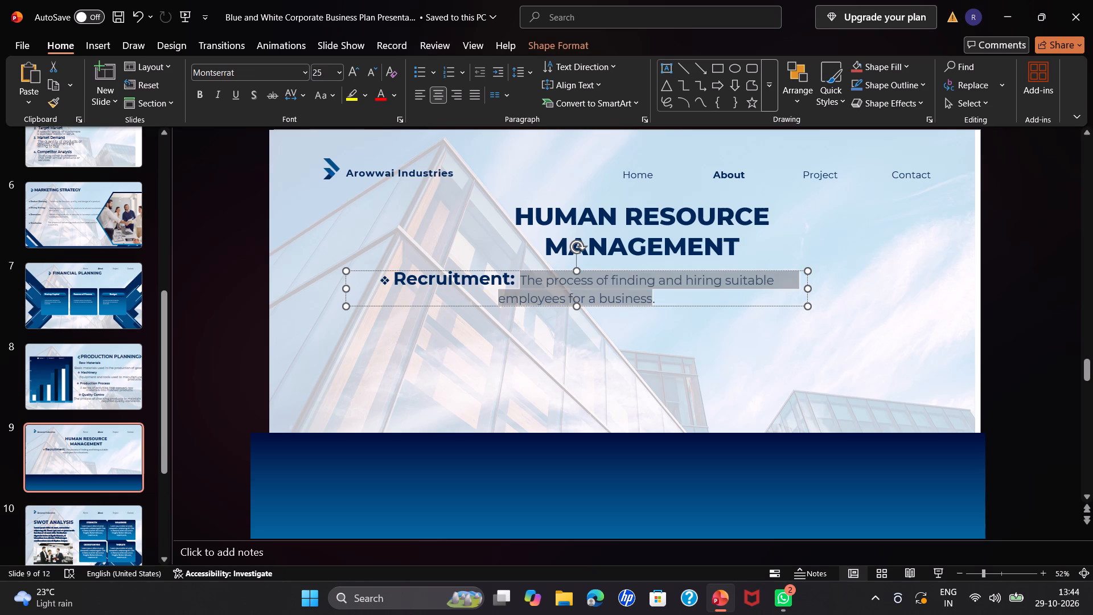
{"action": "left_click_drag", "start_coordinate": [648, 307], "coordinate": [649, 307]}
{"action": "left_click", "coordinate": [649, 307]}
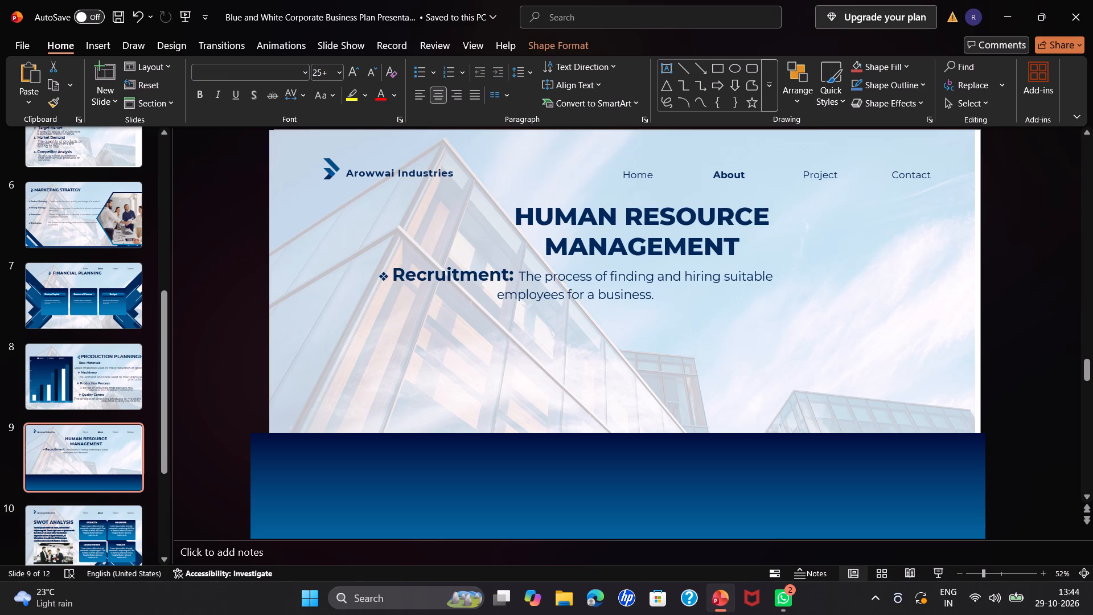
Duplicate the Recruitment text box and place the copy below the original, slightly further right.
{"action": "left_click_drag", "start_coordinate": [516, 277], "coordinate": [765, 302]}
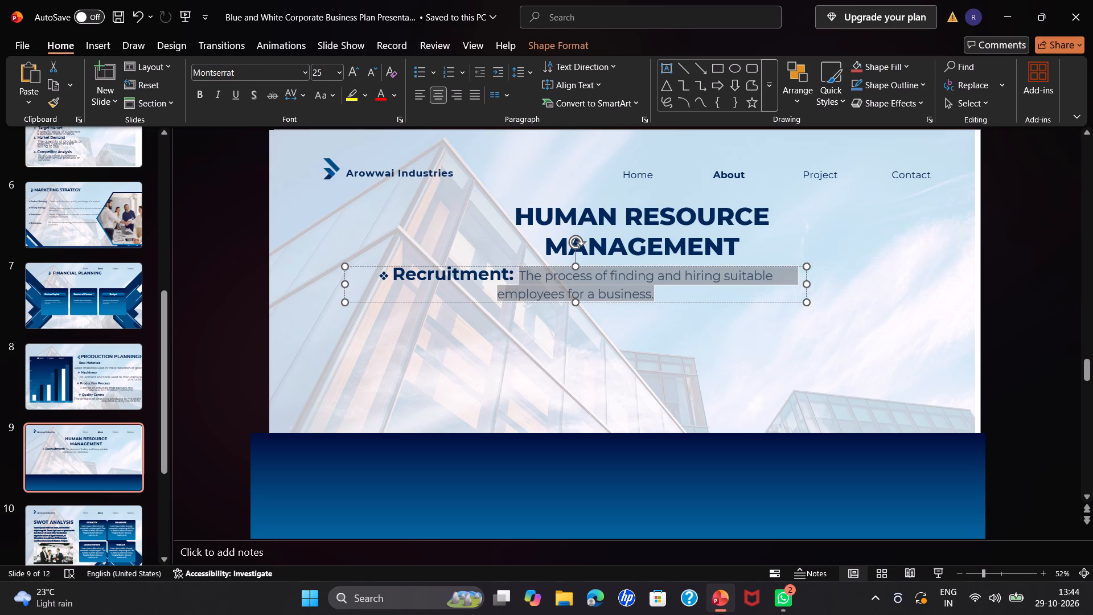
{"action": "left_click_drag", "start_coordinate": [624, 303], "coordinate": [631, 323]}
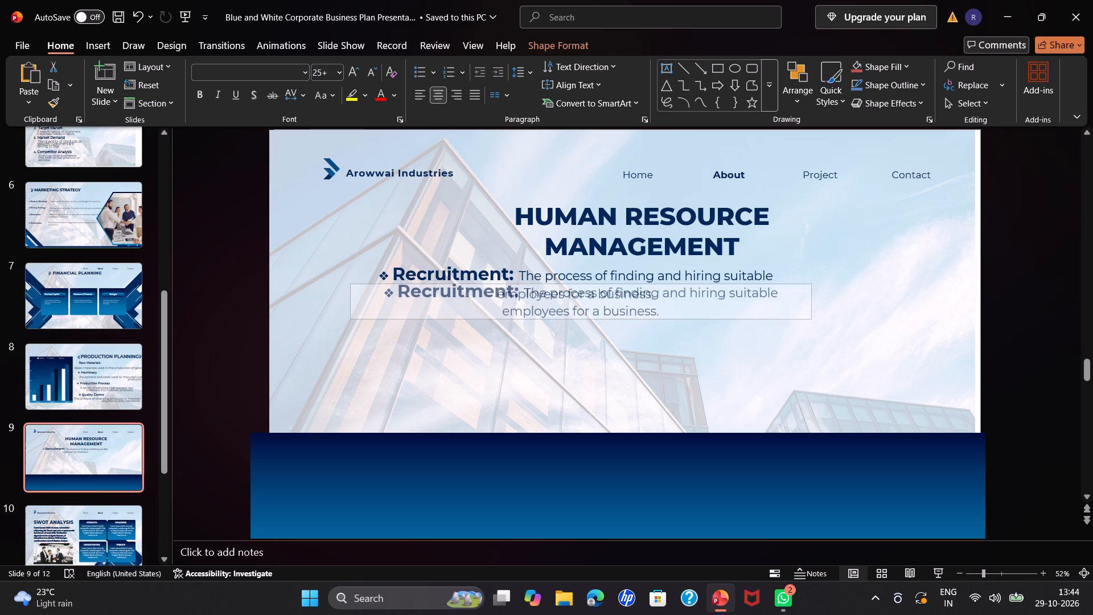
{"action": "left_click_drag", "start_coordinate": [631, 323], "coordinate": [640, 346]}
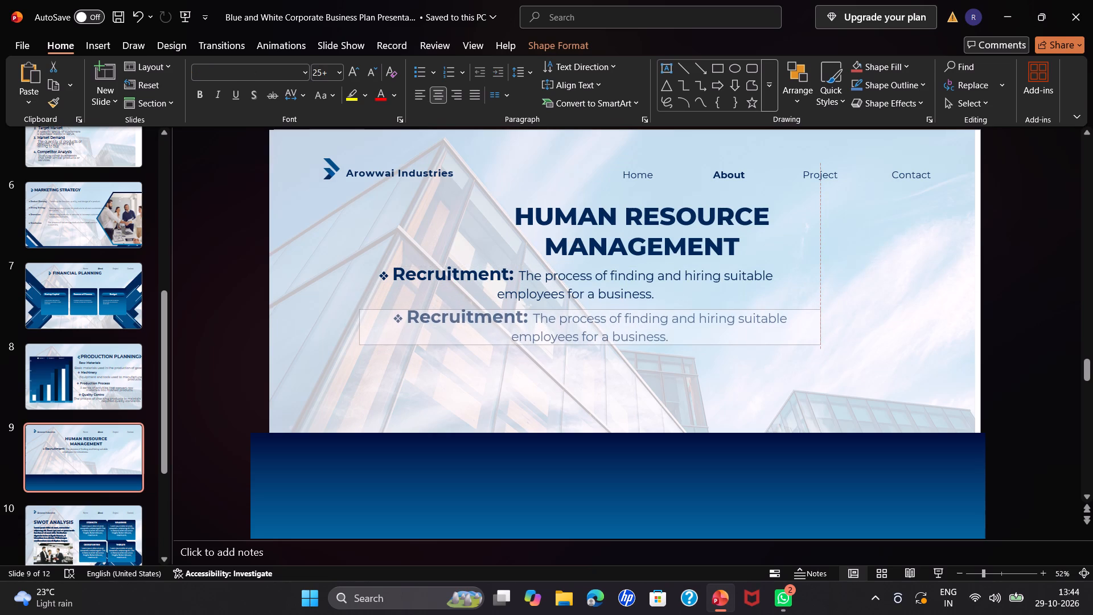
{"action": "left_click_drag", "start_coordinate": [640, 346], "coordinate": [642, 355]}
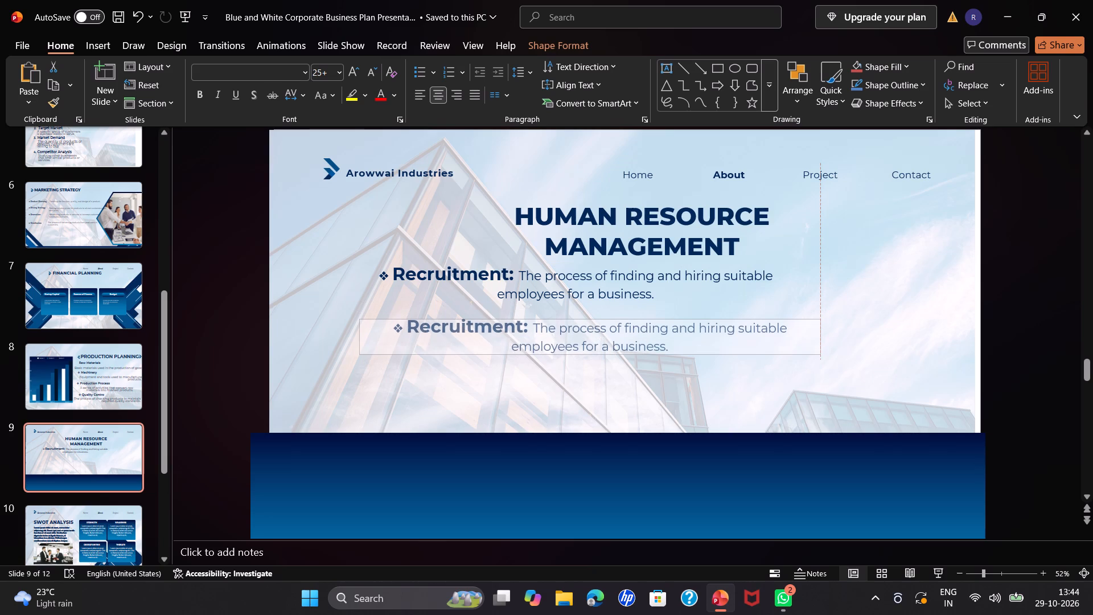
{"action": "left_click_drag", "start_coordinate": [642, 355], "coordinate": [644, 362]}
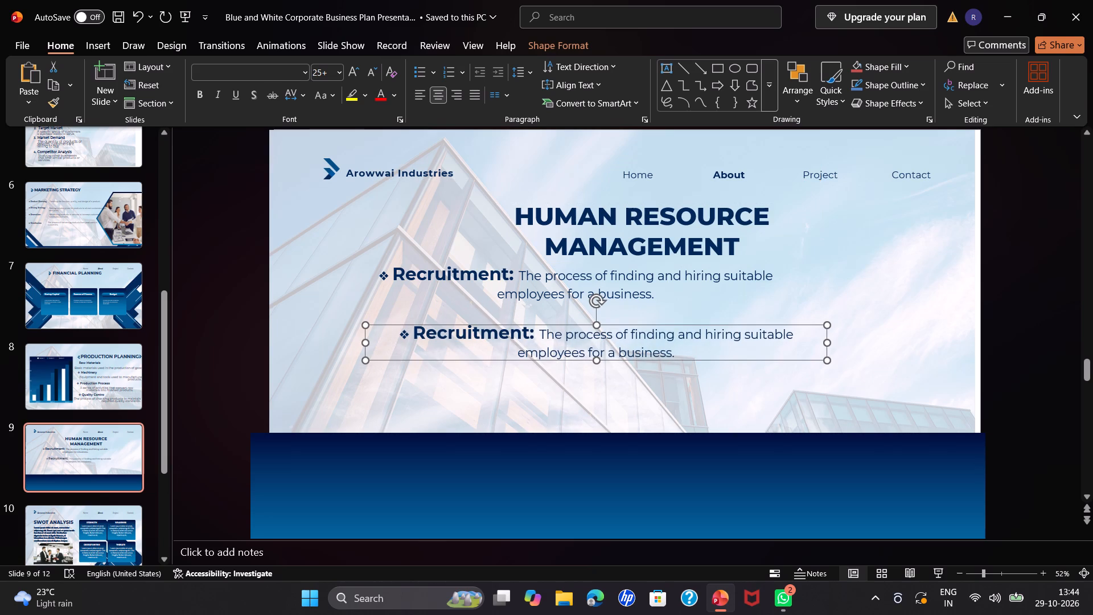
Delete the bullet and the "Recruitment:" heading from the lower copy, keeping only its description sentence.
{"action": "left_click", "coordinate": [537, 334]}
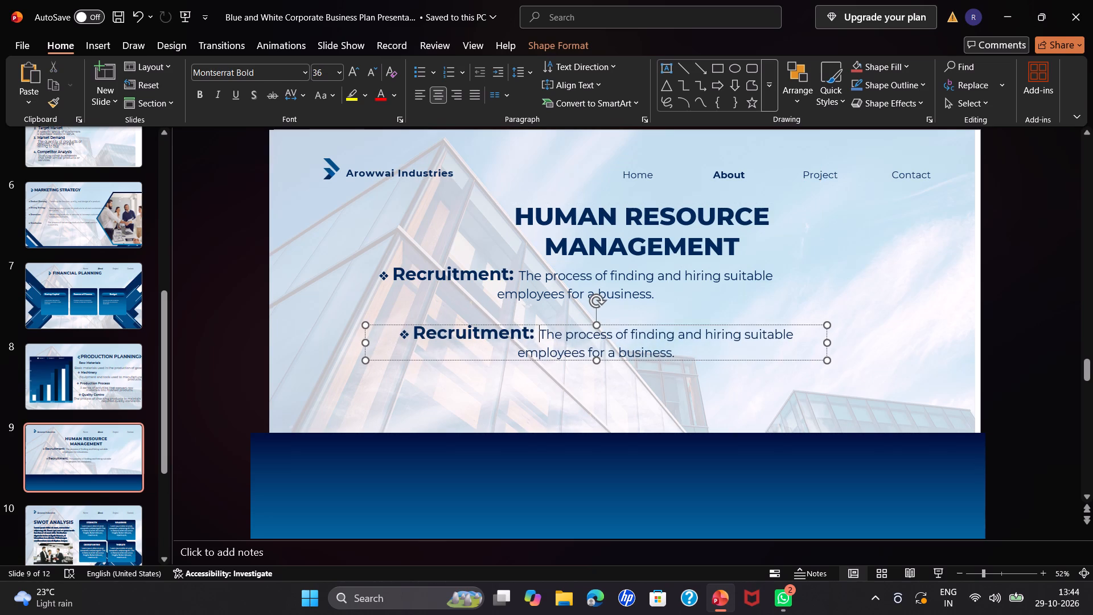
{"action": "key", "text": "BackSpace"}
{"action": "key", "text": "BackSpace"}
{"action": "key", "text": "BackSpace"}
{"action": "key", "text": "BackSpace"}
{"action": "key", "text": "BackSpace"}
{"action": "key", "text": "BackSpace"}
{"action": "key", "text": "BackSpace"}
{"action": "key", "text": "BackSpace"}
{"action": "key", "text": "BackSpace"}
{"action": "key", "text": "BackSpace"}
{"action": "key", "text": "BackSpace"}
{"action": "key", "text": "BackSpace"}
{"action": "key", "text": "BackSpace"}
{"action": "key", "text": "BackSpace"}
{"action": "key", "text": "BackSpace"}
{"action": "key", "text": "BackSpace"}
{"action": "key", "text": "BackSpace"}
{"action": "key", "text": "BackSpace"}
{"action": "key", "text": "BackSpace"}
{"action": "key", "text": "BackSpace"}
{"action": "key", "text": "BackSpace"}
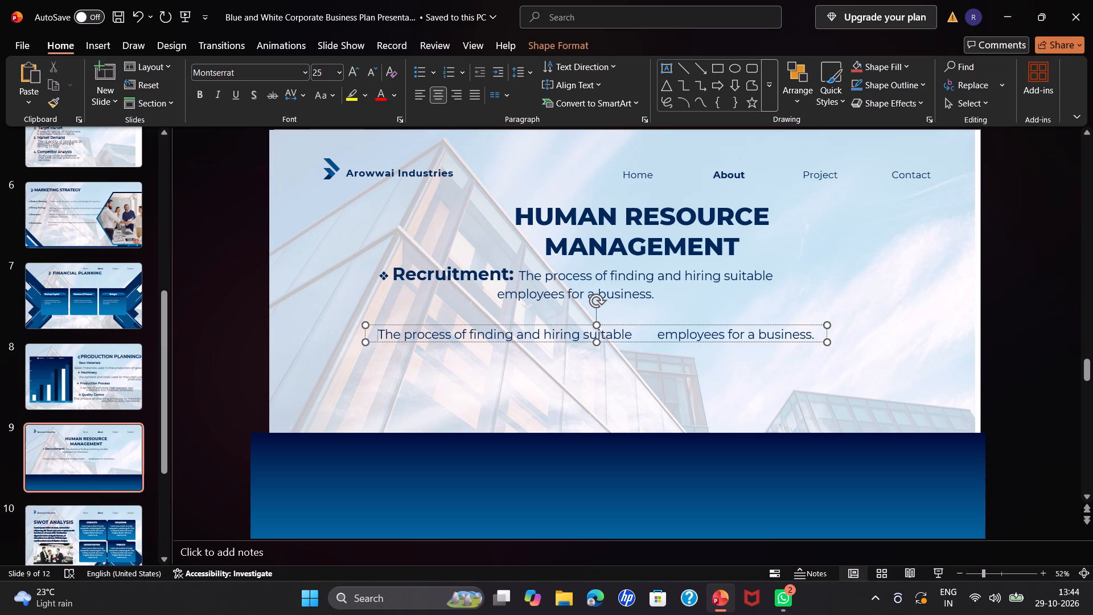
Close the wide gap between "suitable" and "employees" in the lower description so it reads as one sentence.
{"action": "left_click", "coordinate": [651, 335]}
{"action": "key", "text": "BackSpace"}
{"action": "key", "text": "BackSpace"}
{"action": "key", "text": "BackSpace"}
{"action": "key", "text": "BackSpace"}
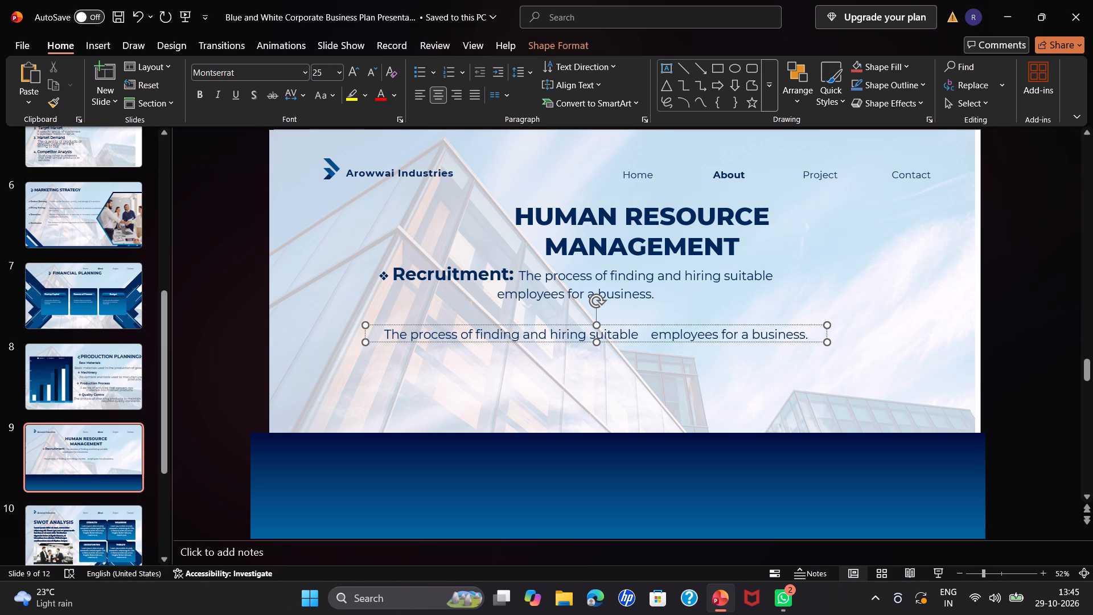
{"action": "key", "text": "BackSpace"}
{"action": "key", "text": "BackSpace"}
{"action": "key", "text": "BackSpace"}
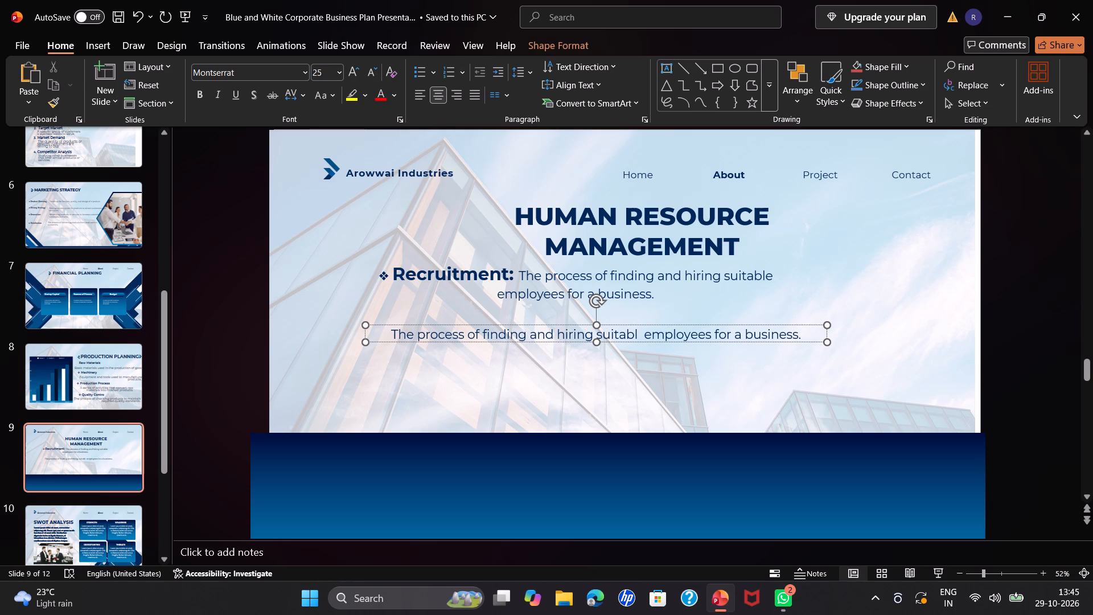
{"action": "key", "text": "e"}
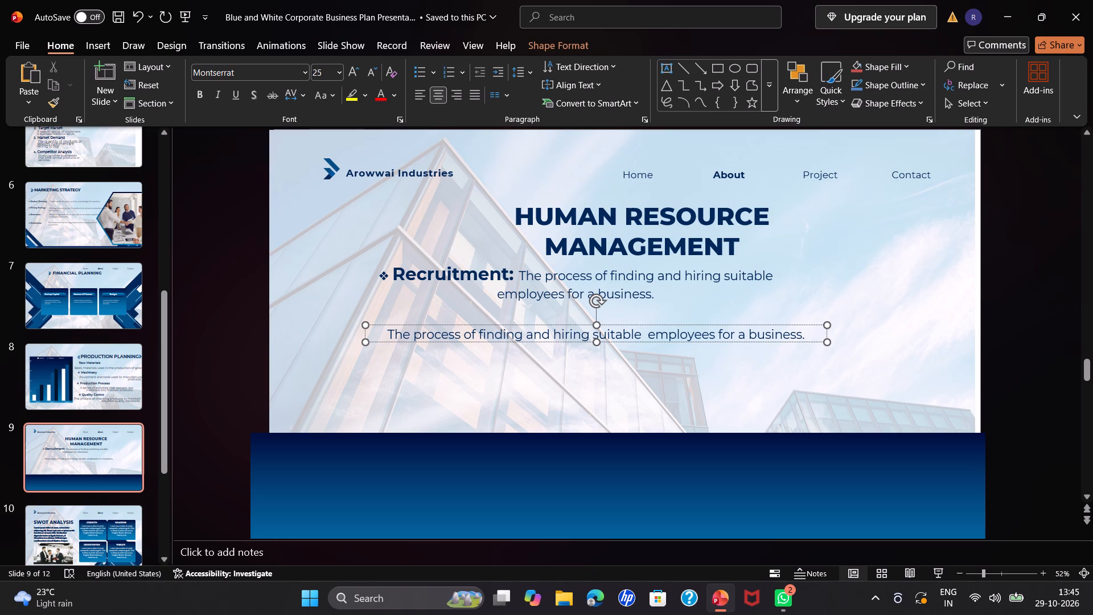
{"action": "left_click", "coordinate": [646, 334]}
{"action": "key", "text": "BackSpace"}
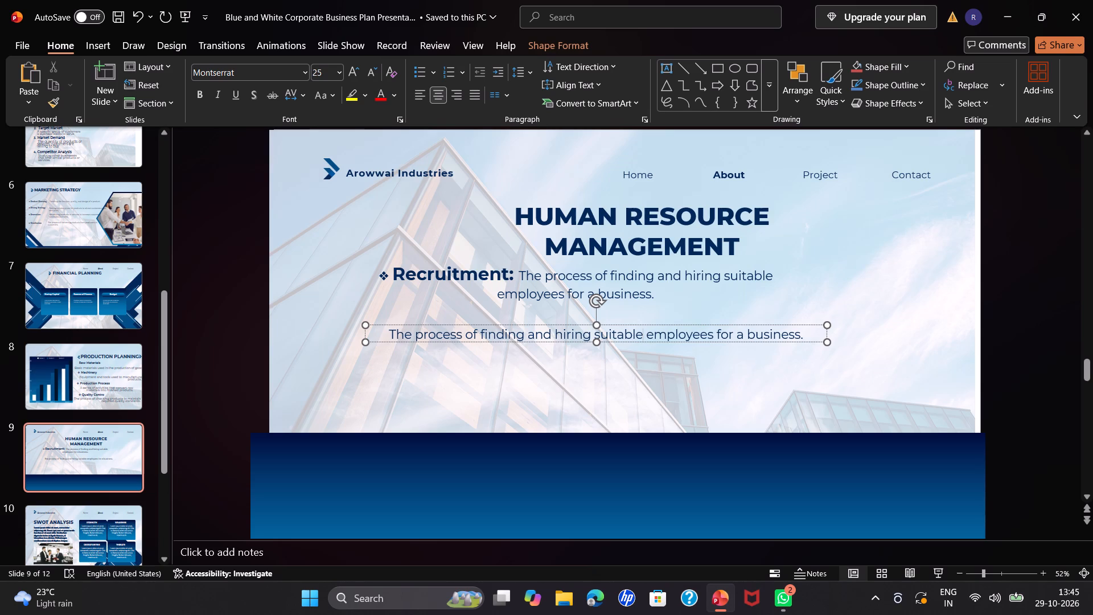
{"action": "key", "text": "space"}
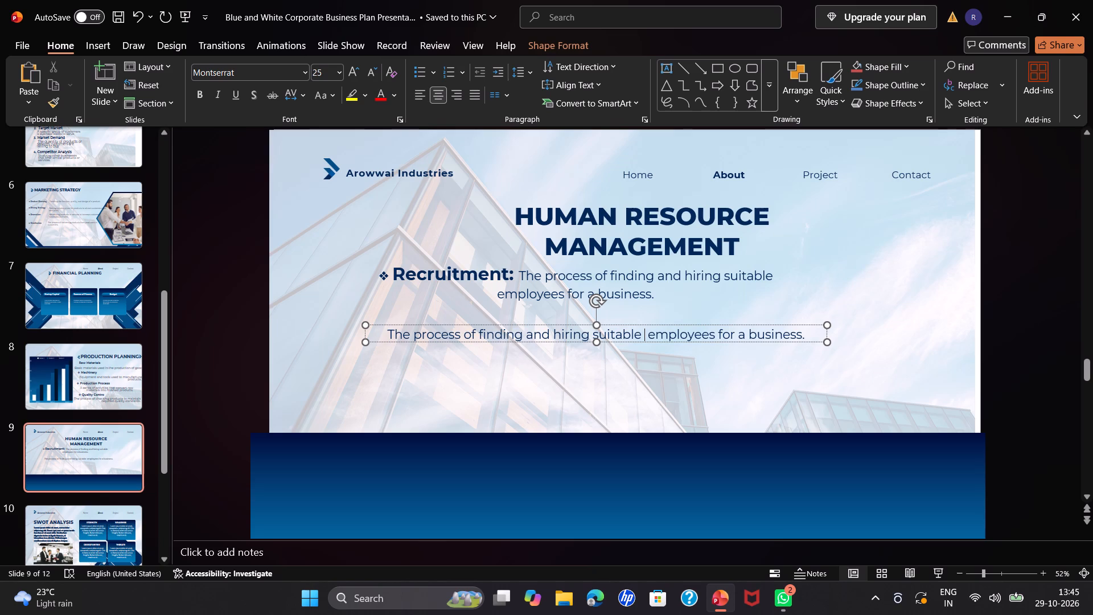
Delete the description "The process of finding and hiring suitable employees for a business" from the upper box, keeping the "Recruitment:" heading.
{"action": "left_click", "coordinate": [853, 284]}
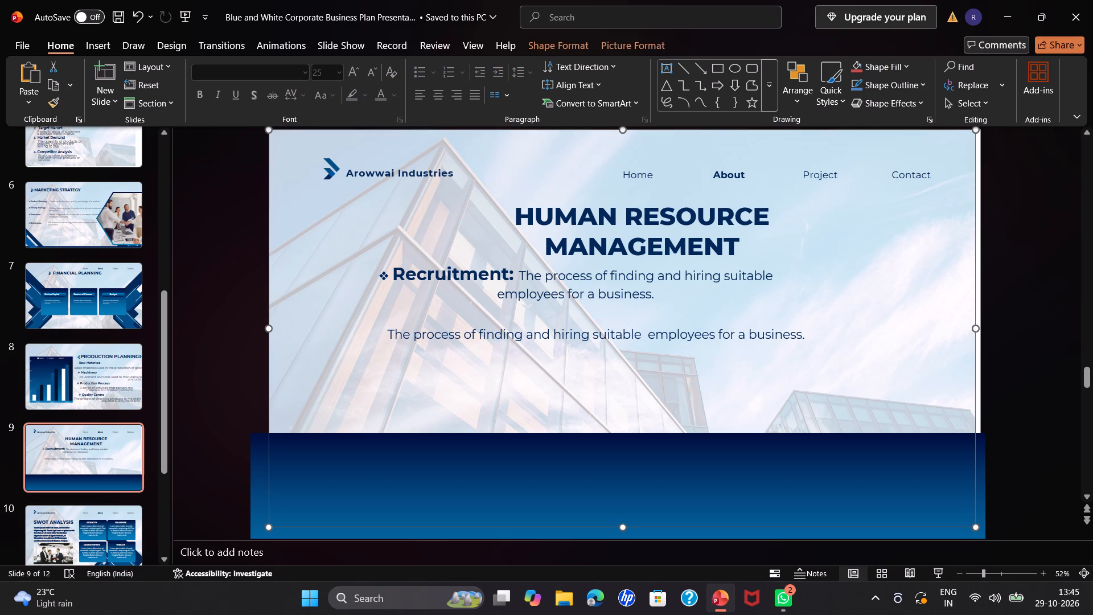
{"action": "left_click_drag", "start_coordinate": [771, 281], "coordinate": [695, 286]}
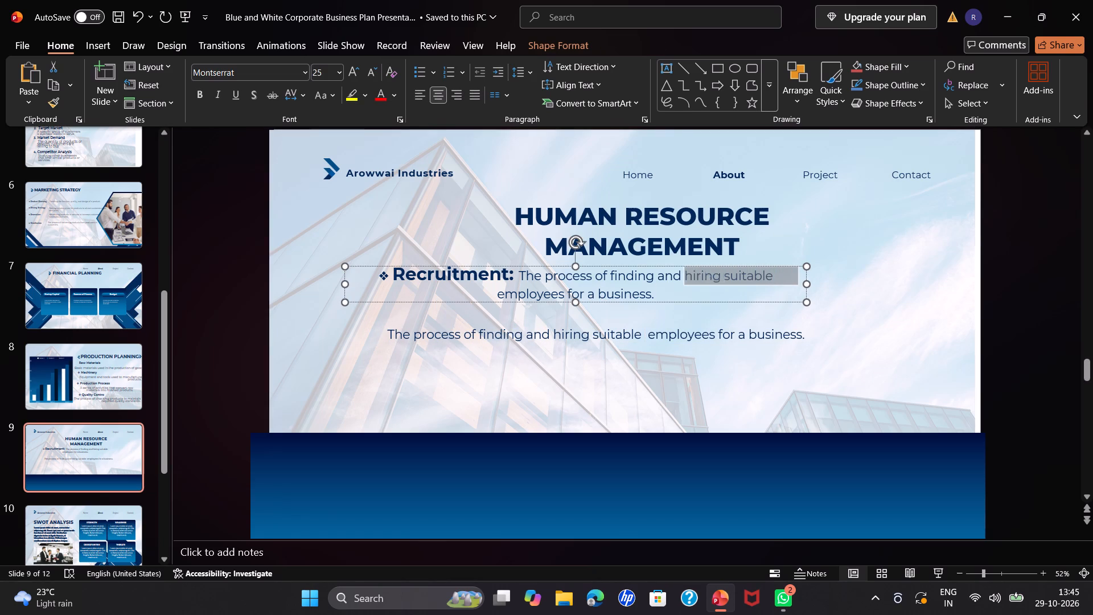
{"action": "left_click_drag", "start_coordinate": [695, 286], "coordinate": [529, 294]}
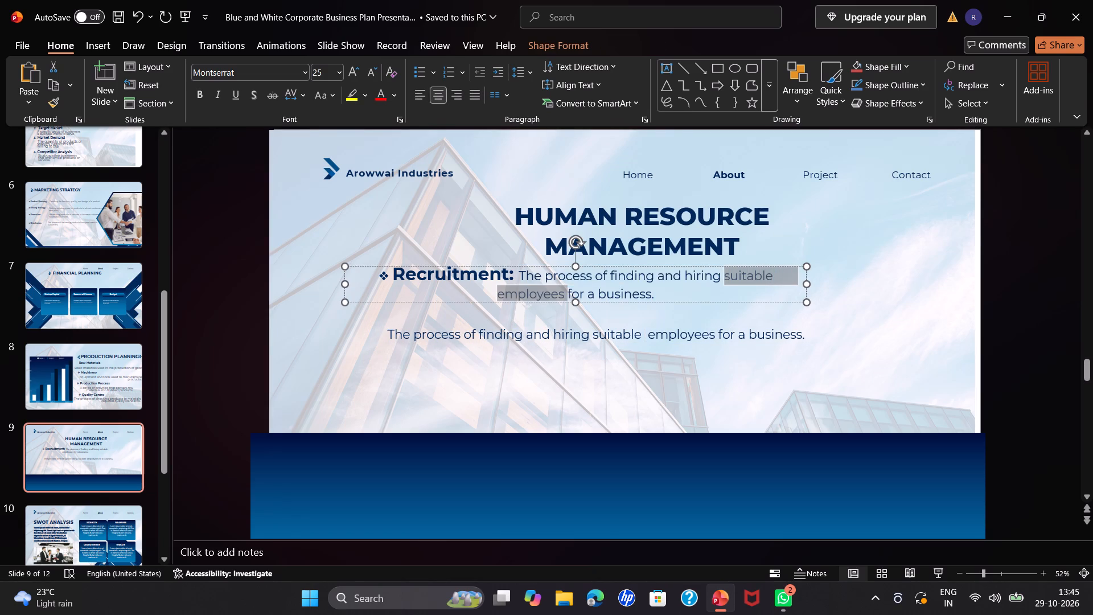
{"action": "left_click_drag", "start_coordinate": [529, 294], "coordinate": [672, 270]}
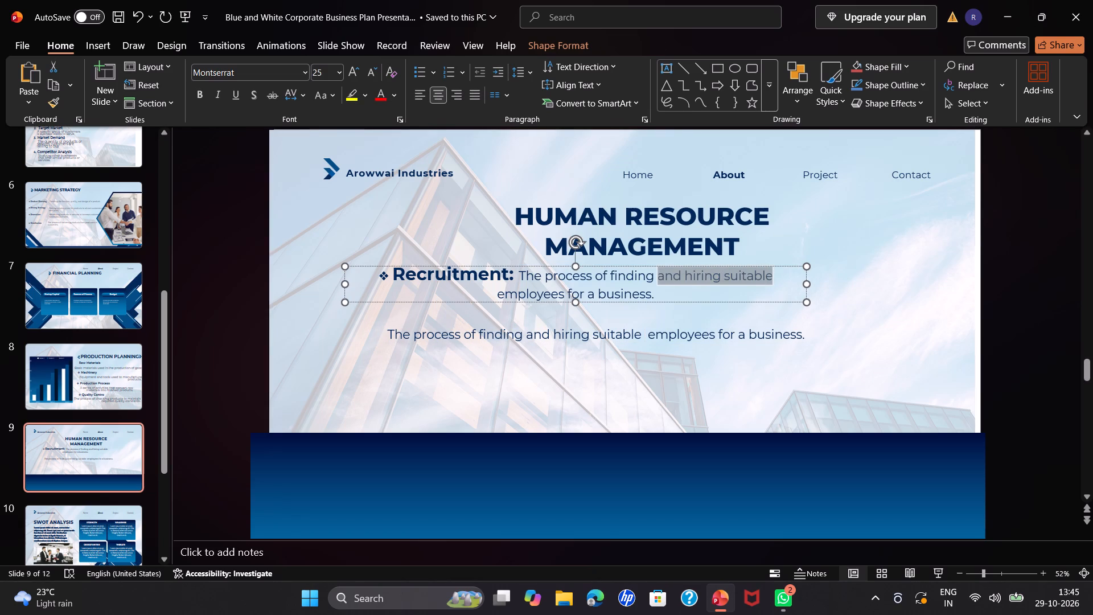
{"action": "left_click_drag", "start_coordinate": [672, 270], "coordinate": [535, 282]}
{"action": "key", "text": "BackSpace"}
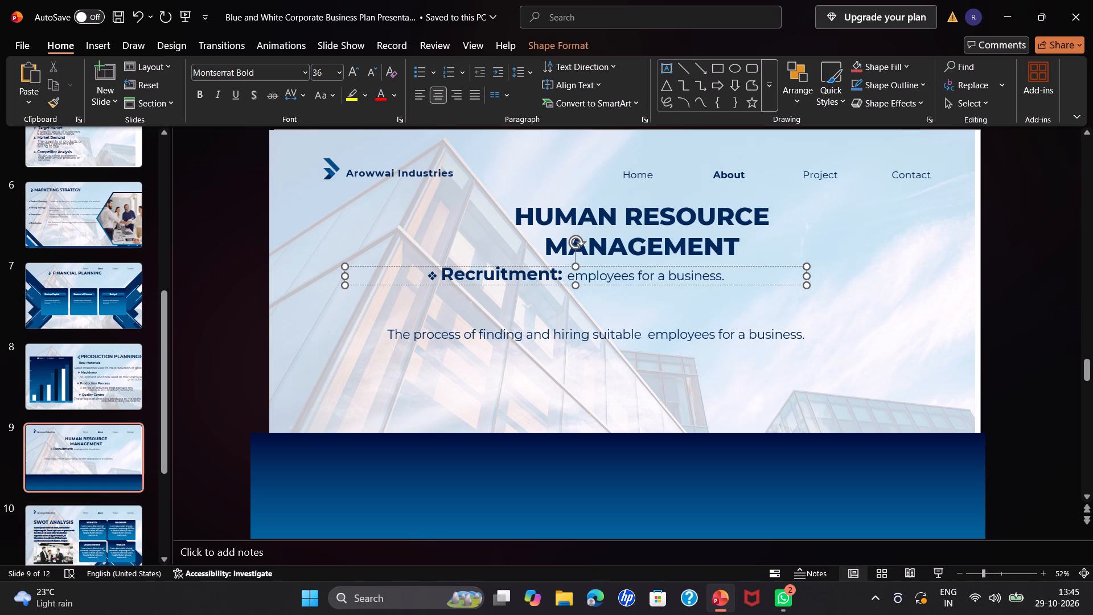
{"action": "left_click_drag", "start_coordinate": [722, 277], "coordinate": [720, 276]}
{"action": "left_click_drag", "start_coordinate": [720, 276], "coordinate": [562, 279]}
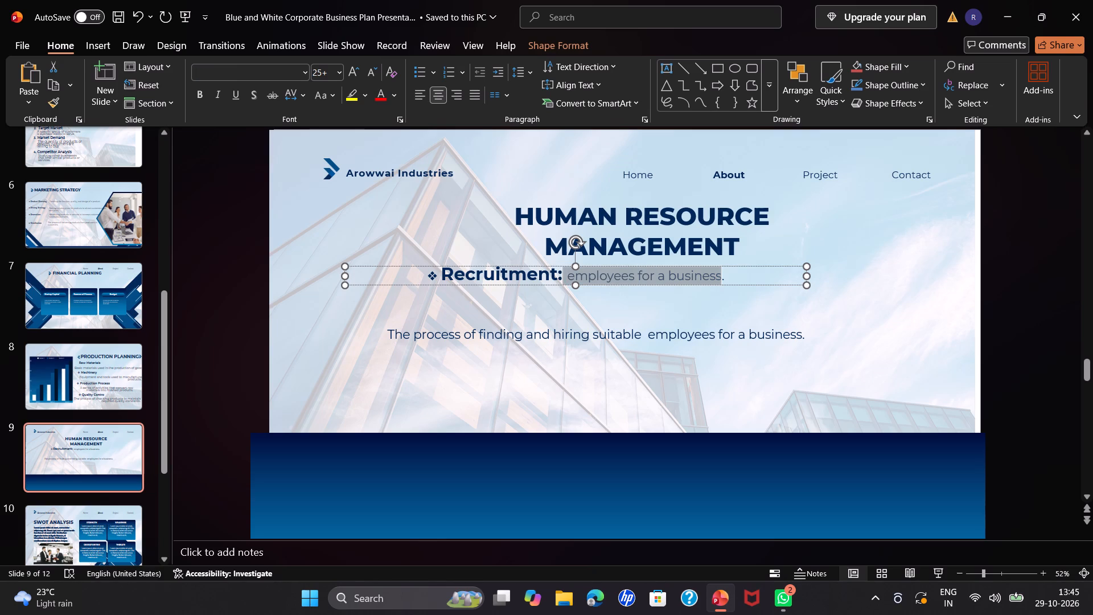
{"action": "left_click_drag", "start_coordinate": [562, 279], "coordinate": [563, 279]}
{"action": "key", "text": "BackSpace"}
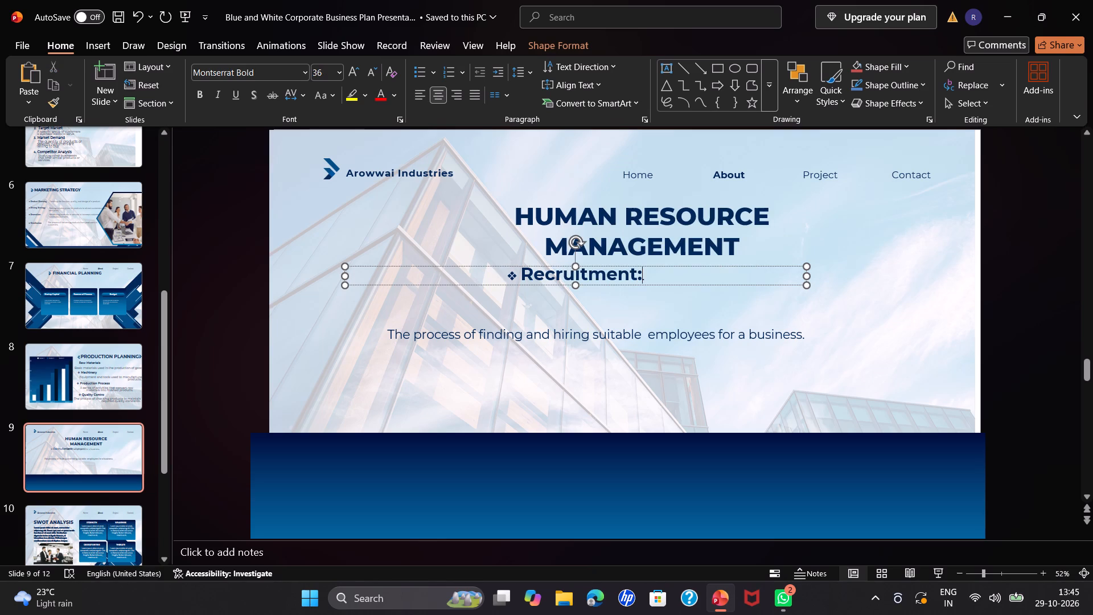
Move the "Recruitment:" heading box on slide 9 leftward until its bullet sits near the slide's left margin, below the title.
{"action": "left_click", "coordinate": [431, 288]}
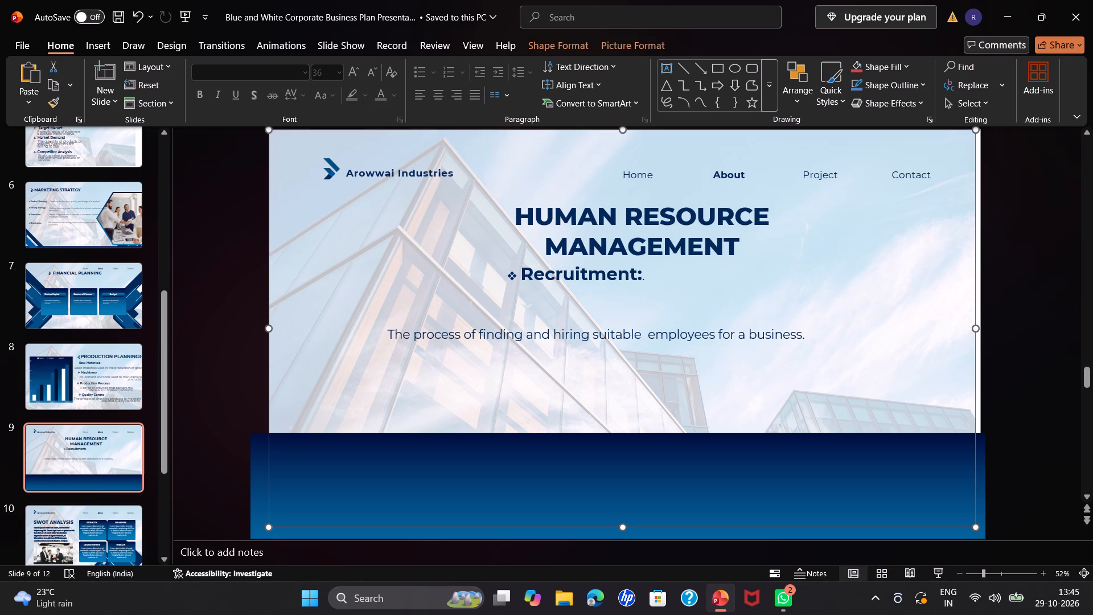
{"action": "left_click", "coordinate": [644, 270]}
{"action": "left_click_drag", "start_coordinate": [623, 285], "coordinate": [598, 285]}
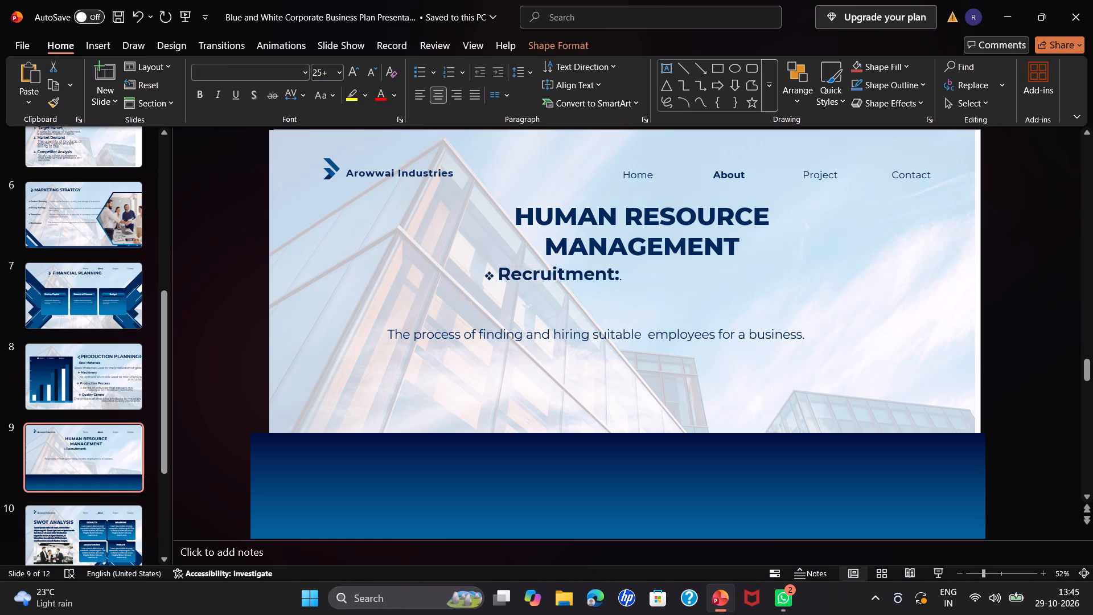
{"action": "left_click_drag", "start_coordinate": [598, 285], "coordinate": [504, 290]}
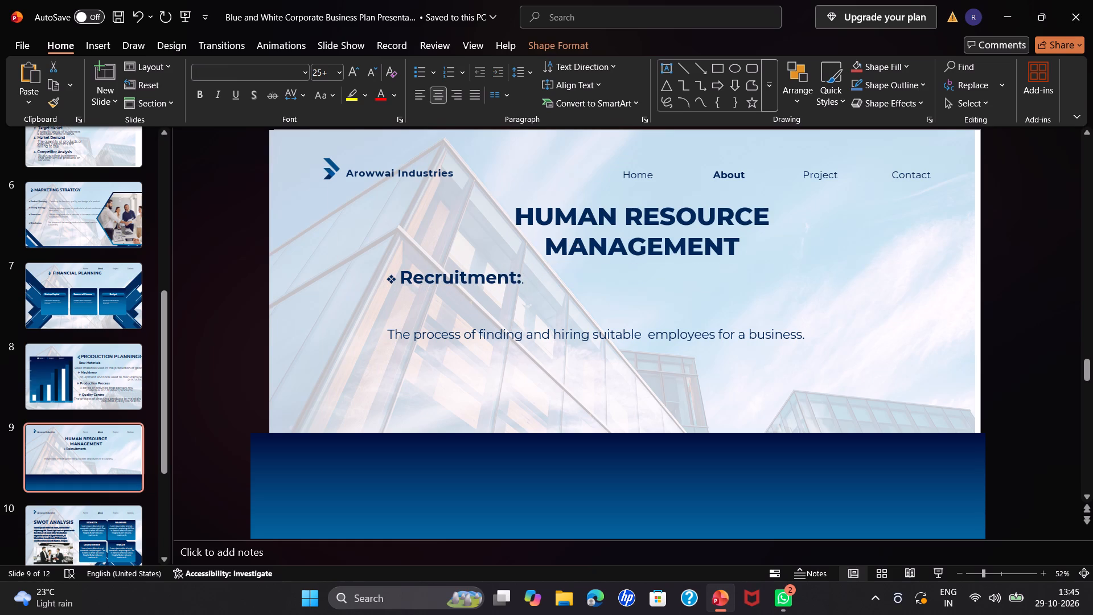
{"action": "left_click_drag", "start_coordinate": [504, 290], "coordinate": [492, 285]}
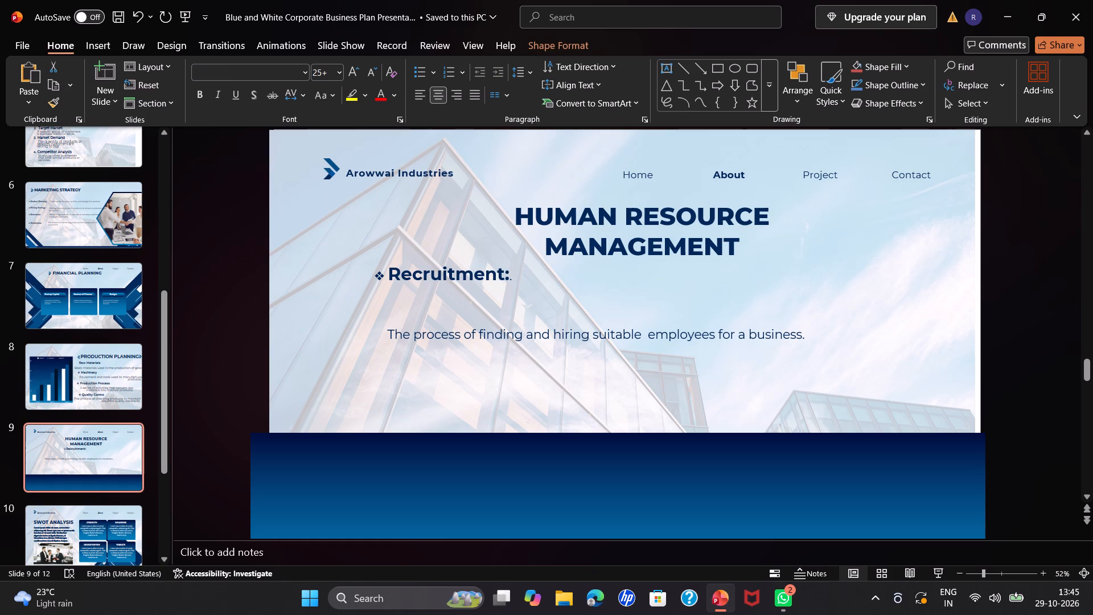
{"action": "left_click_drag", "start_coordinate": [492, 285], "coordinate": [470, 286]}
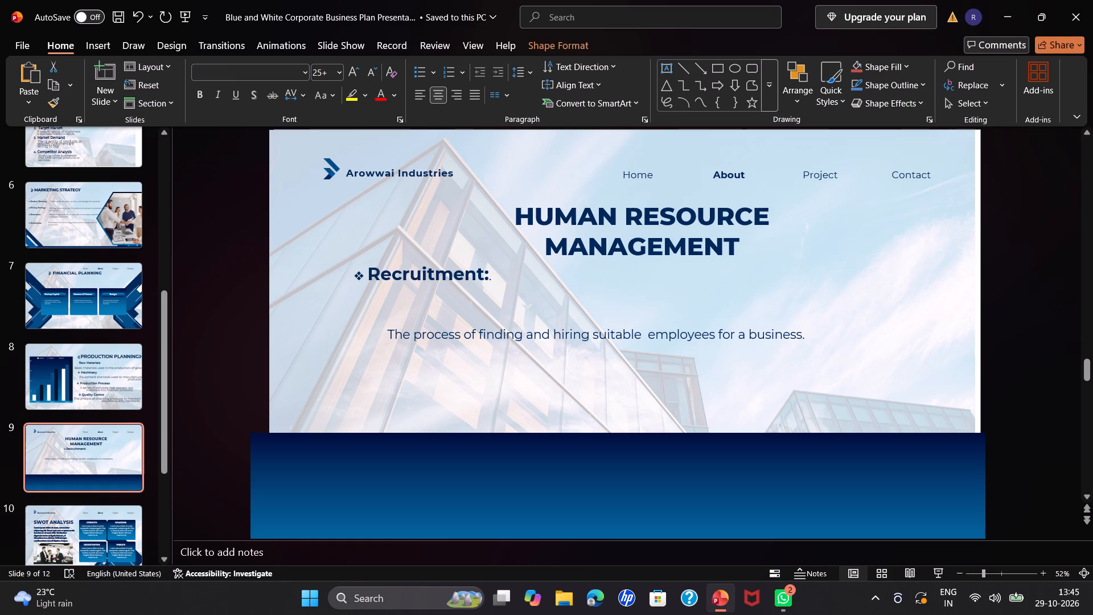
{"action": "left_click_drag", "start_coordinate": [470, 286], "coordinate": [444, 286]}
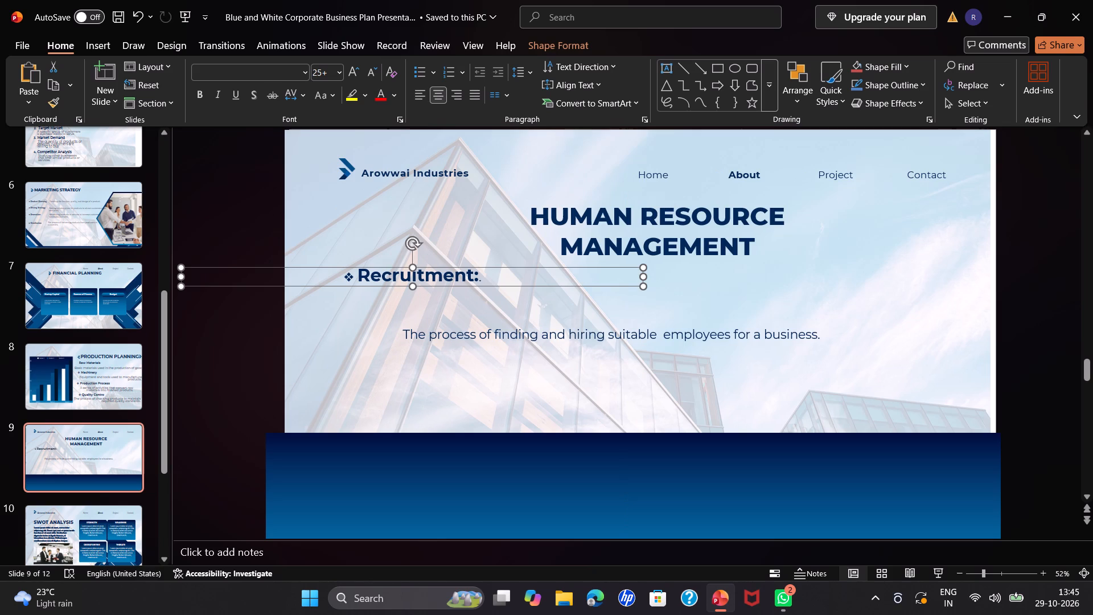
Move the description "The process of finding and hiring suitable employees for a business." up beside the "Recruitment:" heading, on the same line.
{"action": "left_click", "coordinate": [491, 326]}
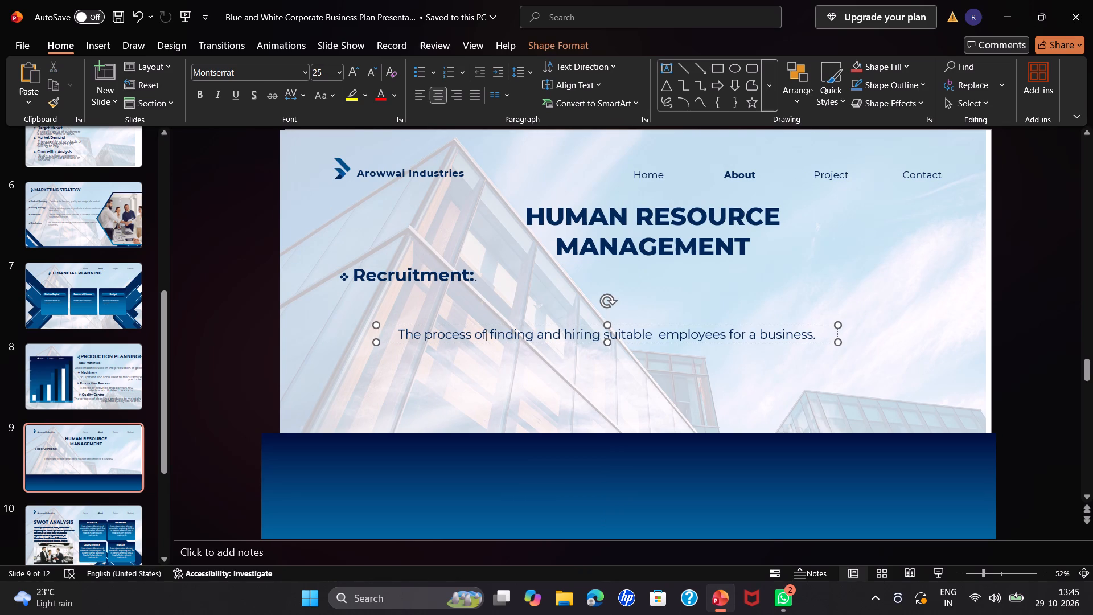
{"action": "left_click_drag", "start_coordinate": [502, 325], "coordinate": [564, 278]}
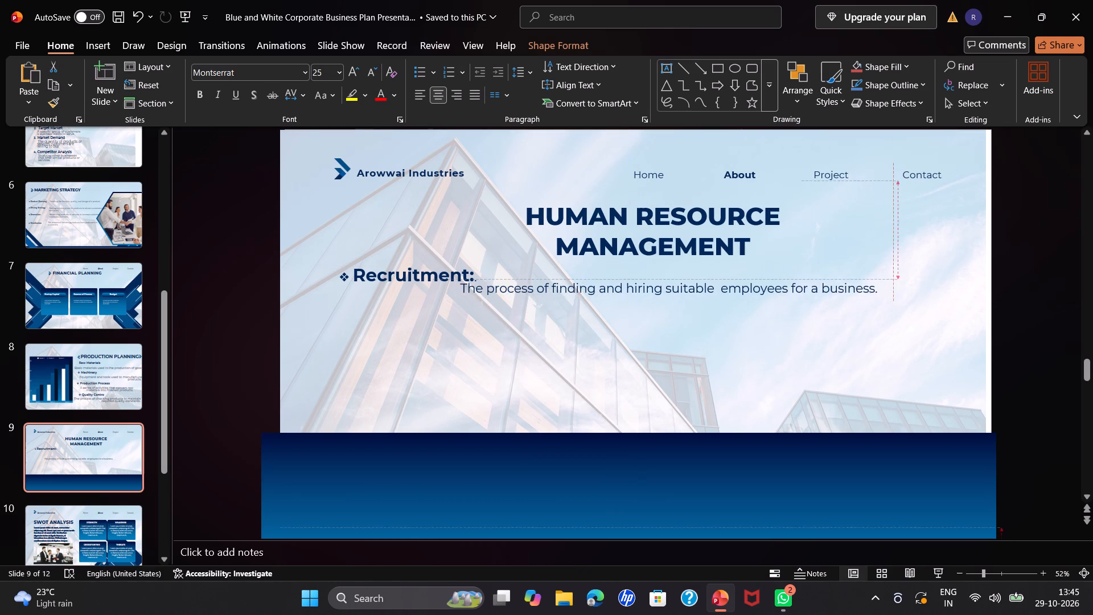
{"action": "left_click_drag", "start_coordinate": [564, 278], "coordinate": [581, 270]}
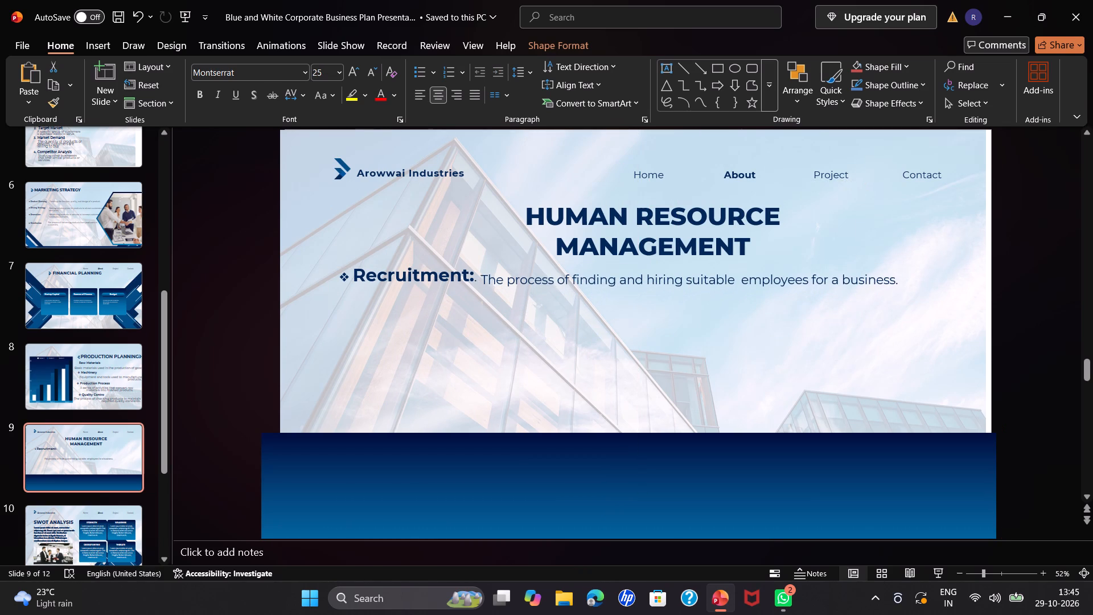
{"action": "left_click_drag", "start_coordinate": [581, 270], "coordinate": [584, 266]}
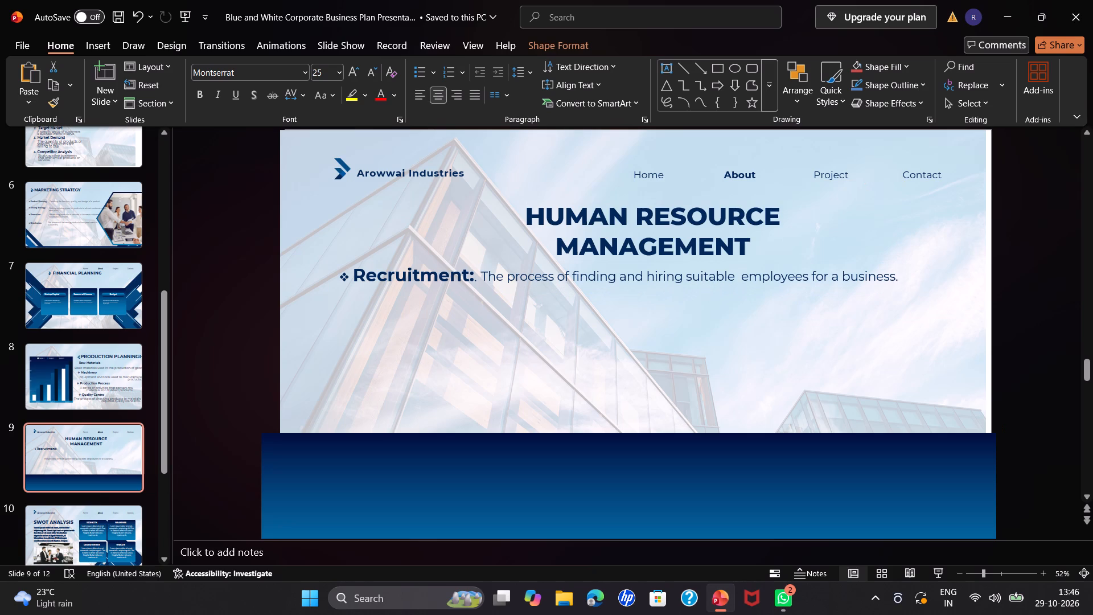
{"action": "left_click_drag", "start_coordinate": [584, 266], "coordinate": [587, 267]}
{"action": "left_click", "coordinate": [845, 382]}
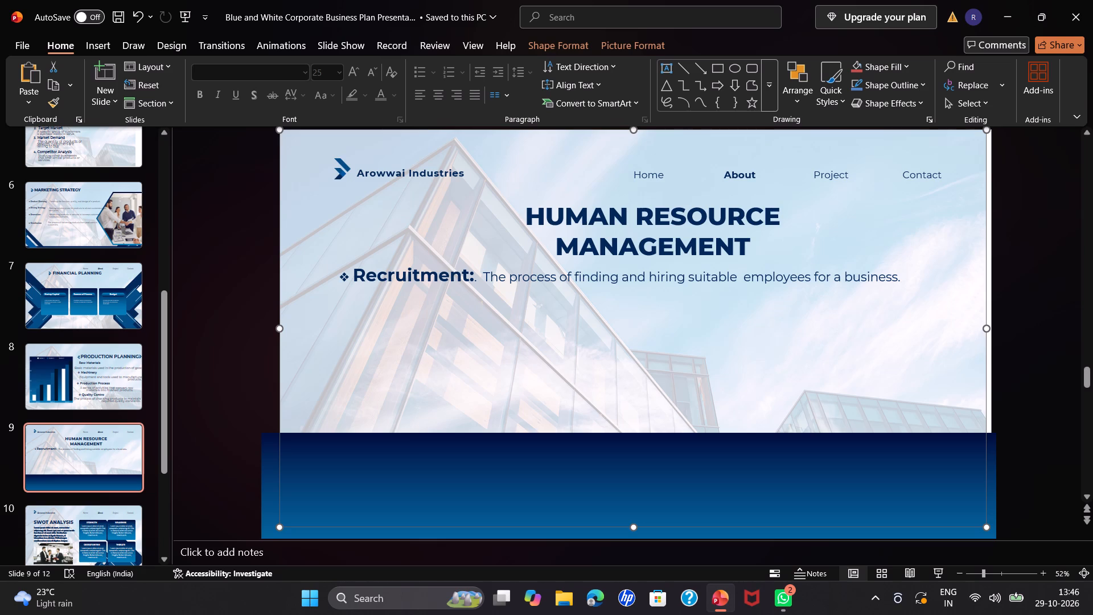
Delete the "Arowwai Industries" company name from slide 9's header.
{"action": "left_click_drag", "start_coordinate": [358, 173], "coordinate": [363, 173]}
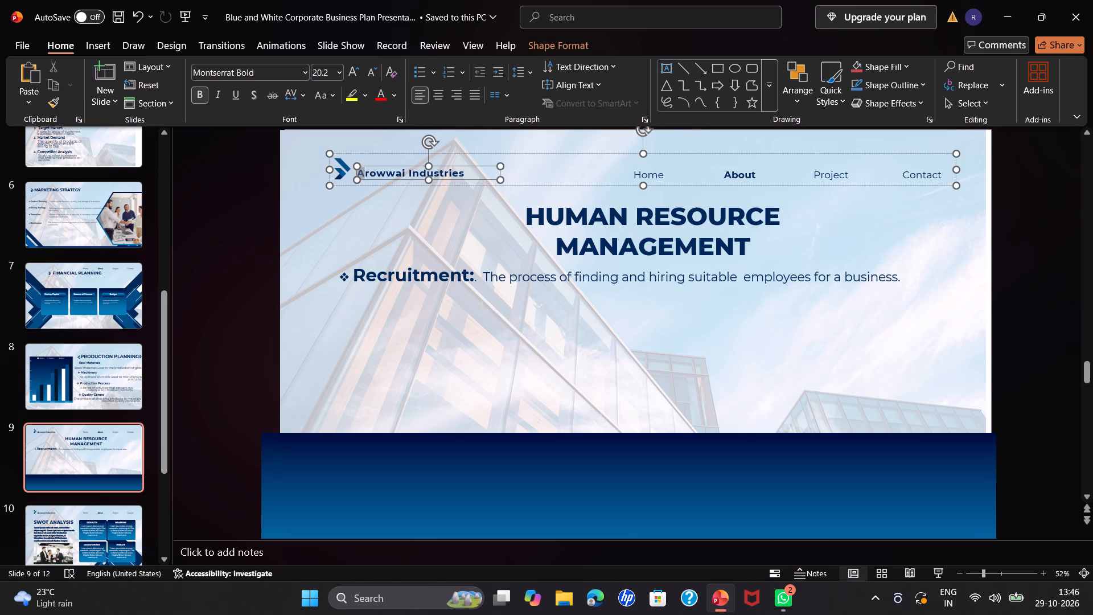
{"action": "left_click_drag", "start_coordinate": [363, 173], "coordinate": [509, 178]}
{"action": "left_click", "coordinate": [484, 165]}
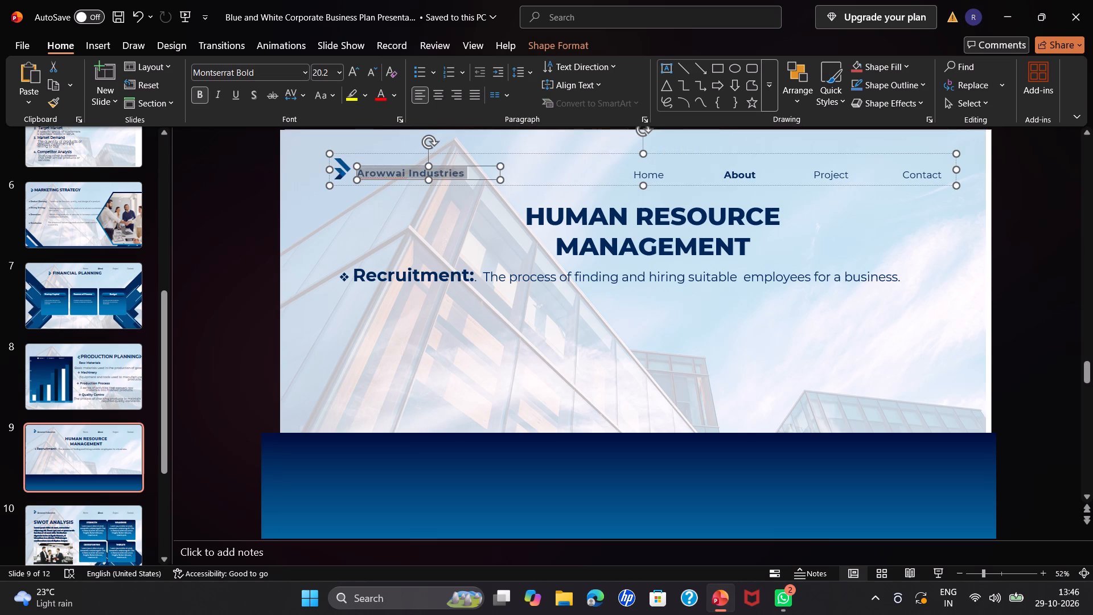
{"action": "key", "text": "BackSpace"}
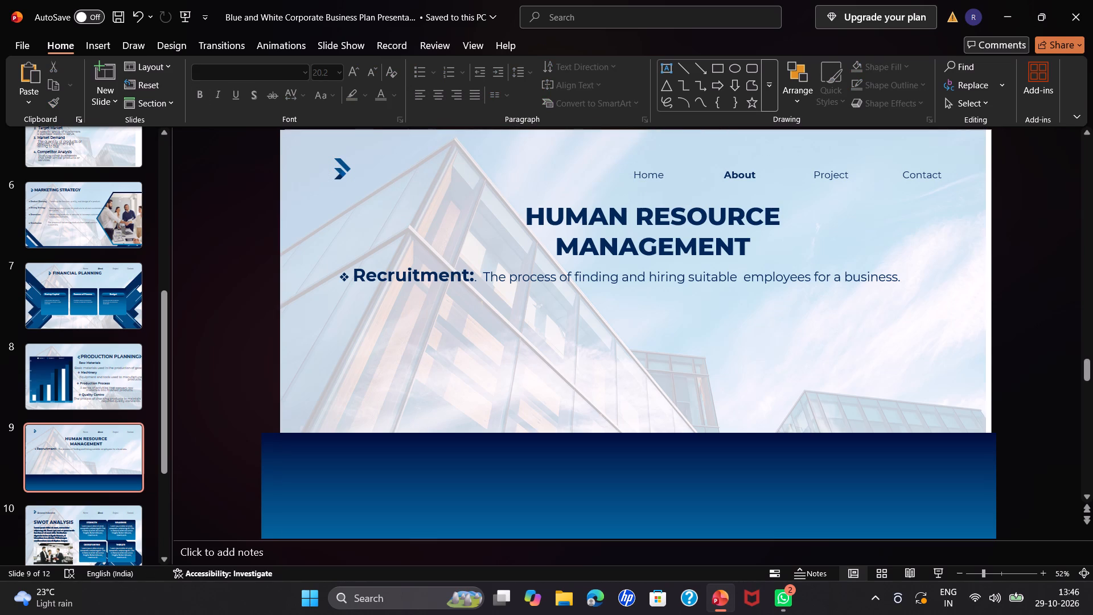
Delete the Home, About, Project and Contact navigation labels from slide 9's header.
{"action": "left_click", "coordinate": [636, 175]}
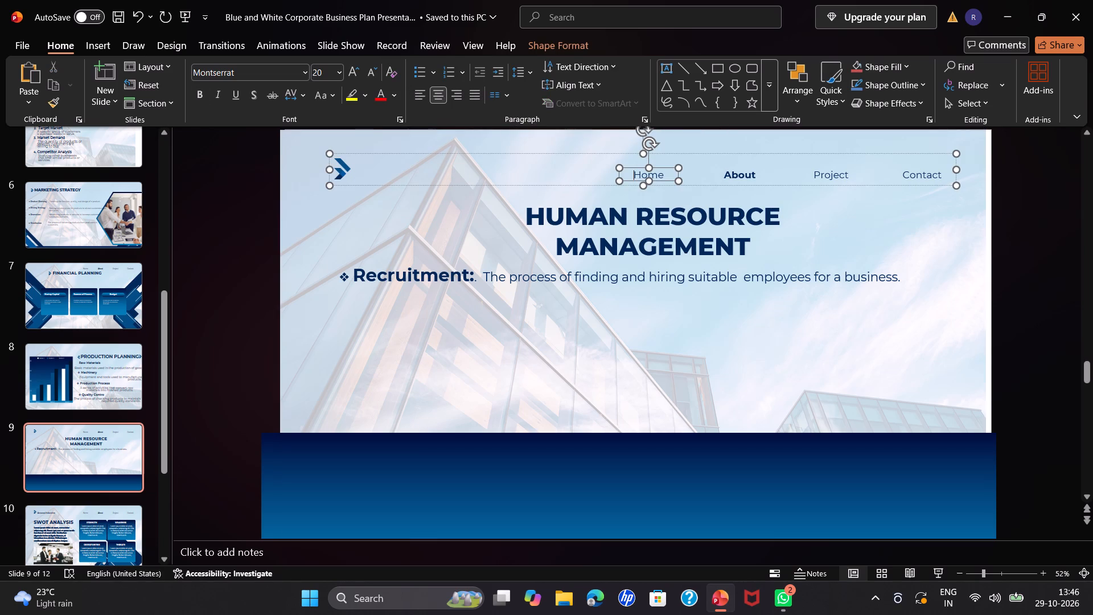
{"action": "left_click", "coordinate": [634, 169]}
{"action": "key", "text": "BackSpace"}
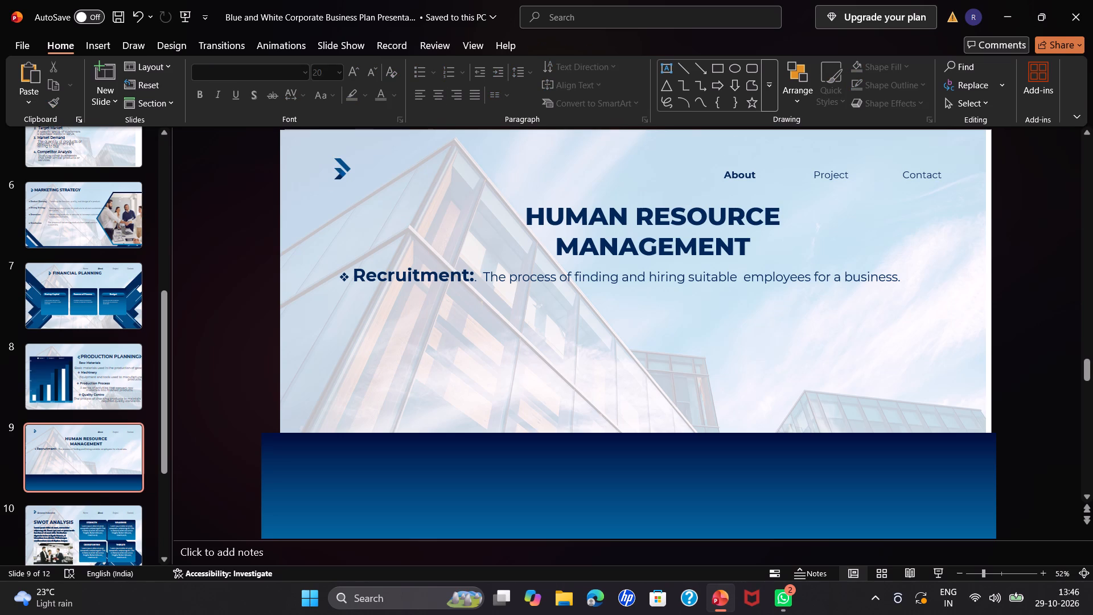
{"action": "left_click_drag", "start_coordinate": [724, 173], "coordinate": [737, 171]}
{"action": "left_click", "coordinate": [726, 167]}
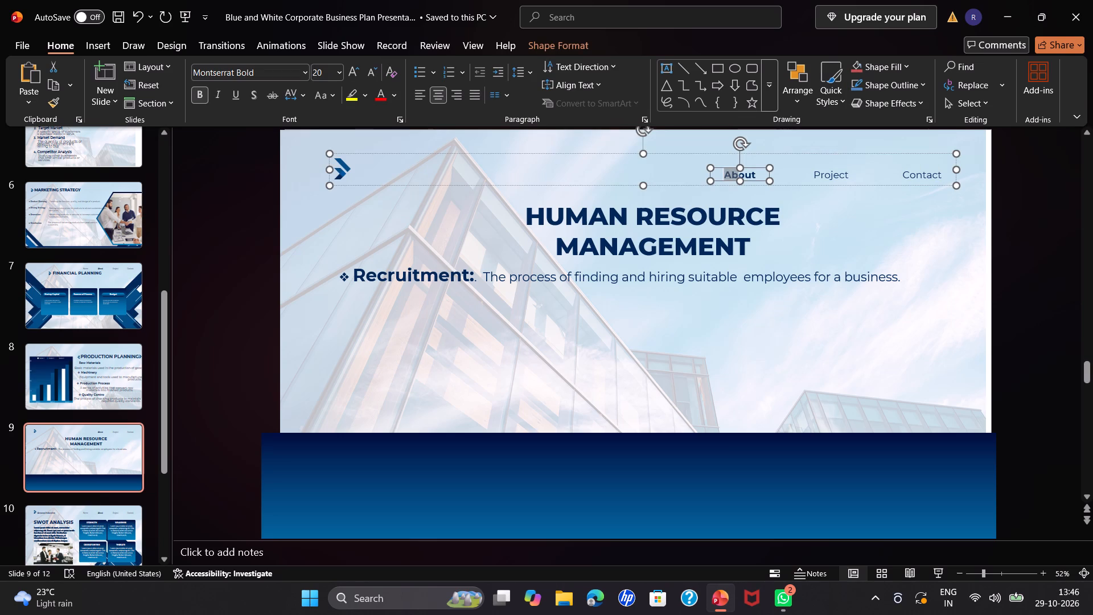
{"action": "key", "text": "BackSpace"}
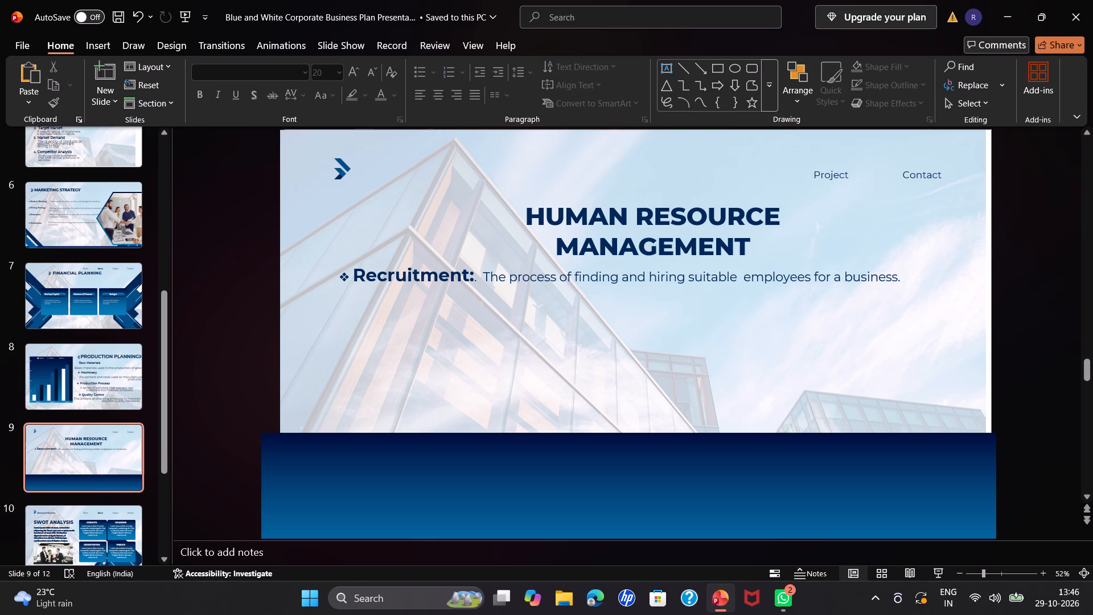
{"action": "left_click", "coordinate": [815, 176]}
{"action": "left_click", "coordinate": [817, 166]}
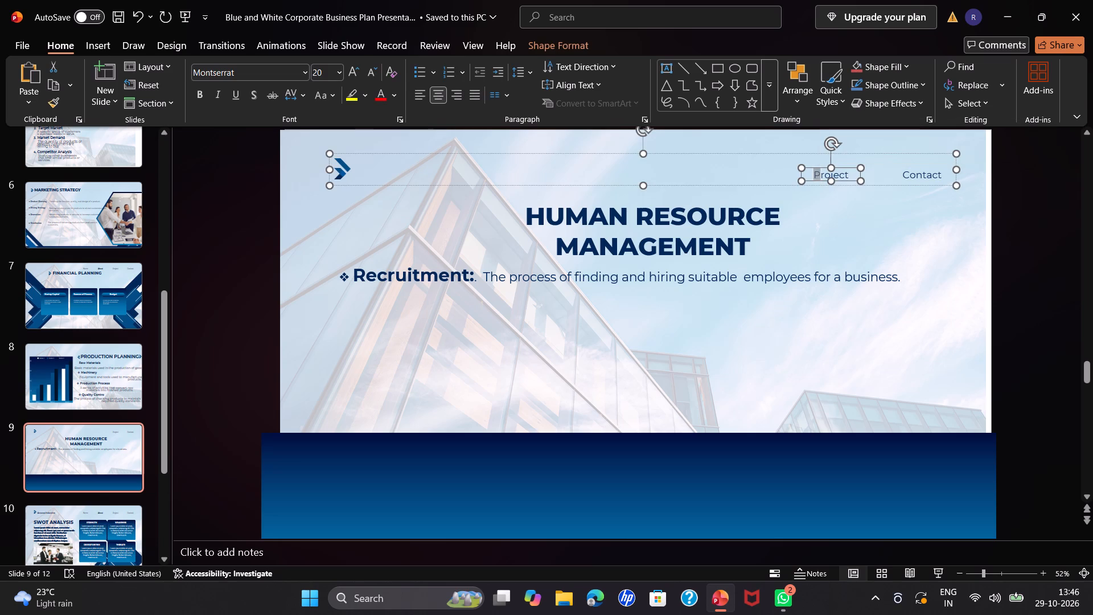
{"action": "key", "text": "BackSpace"}
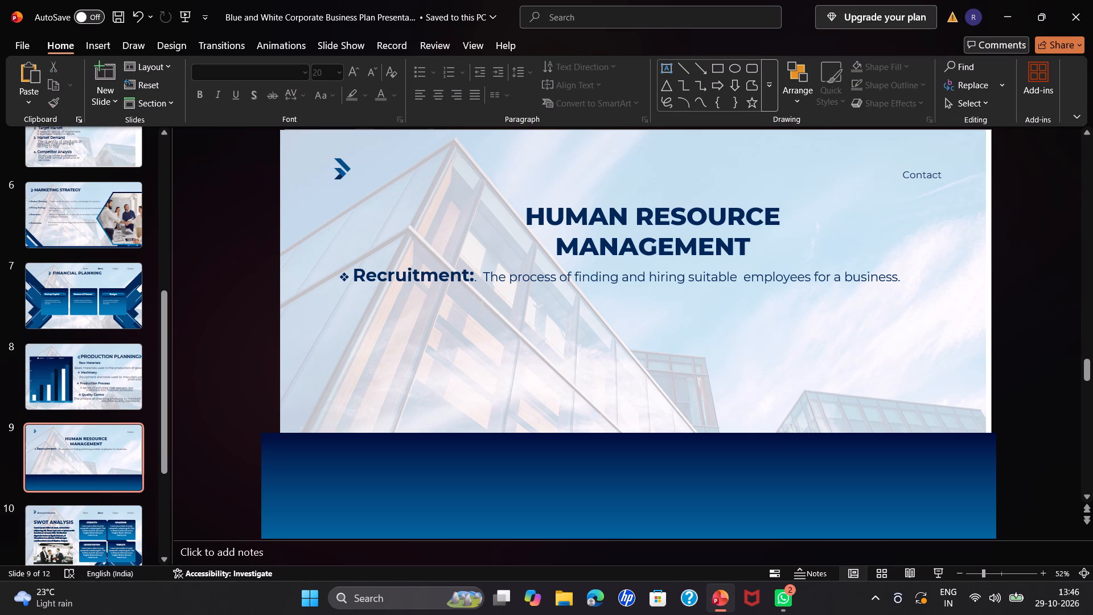
{"action": "left_click_drag", "start_coordinate": [903, 176], "coordinate": [910, 174]}
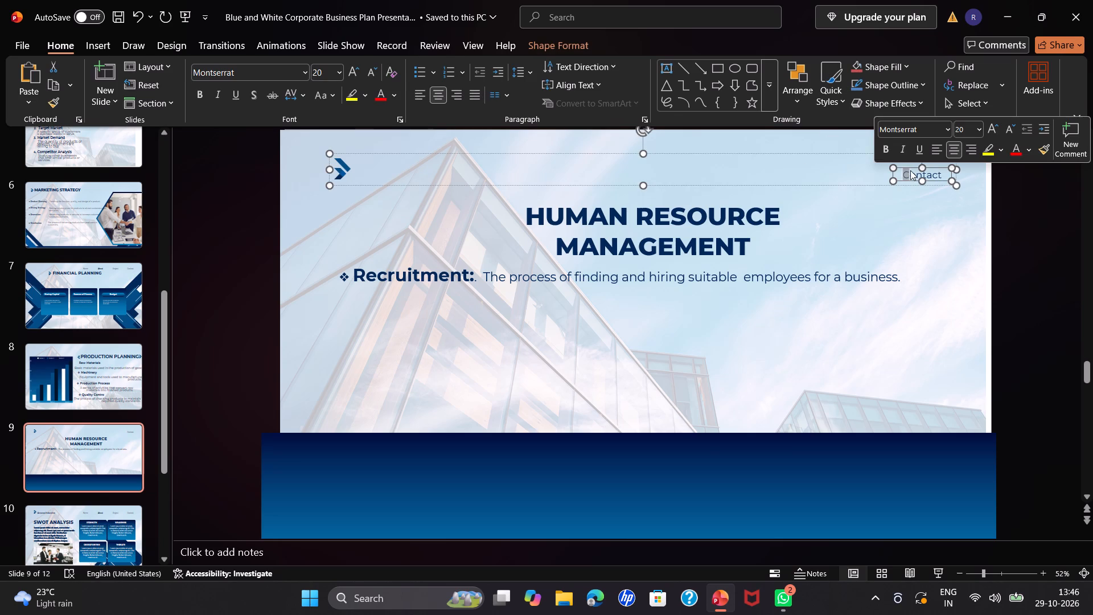
{"action": "left_click", "coordinate": [910, 166]}
{"action": "key", "text": "BackSpace"}
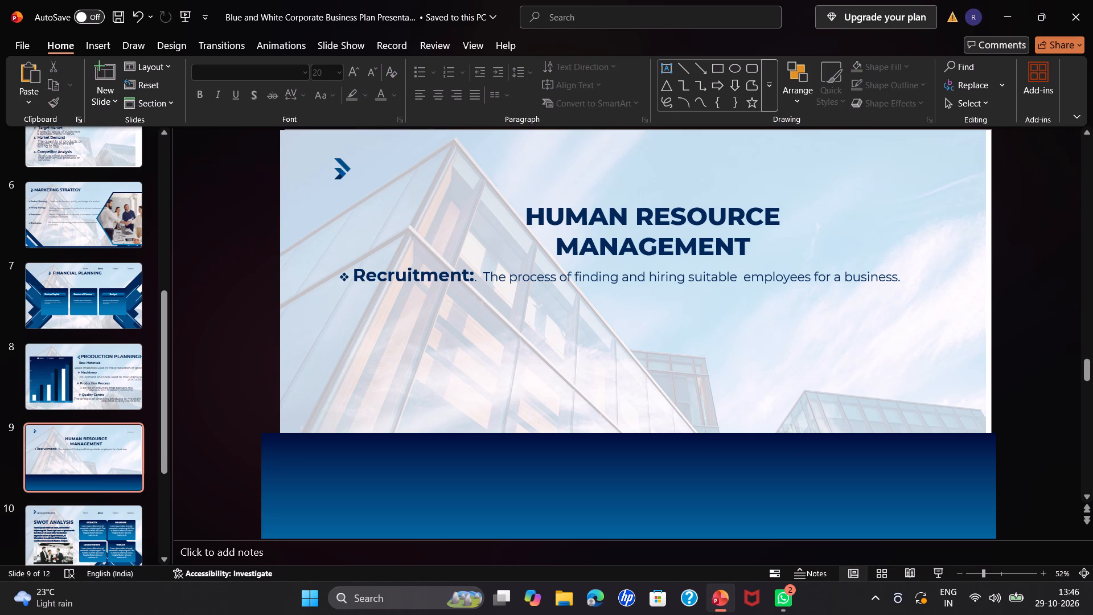
Move the blue arrow logo from the slide's header to just before the word "HUMAN" in the title.
{"action": "left_click", "coordinate": [339, 167]}
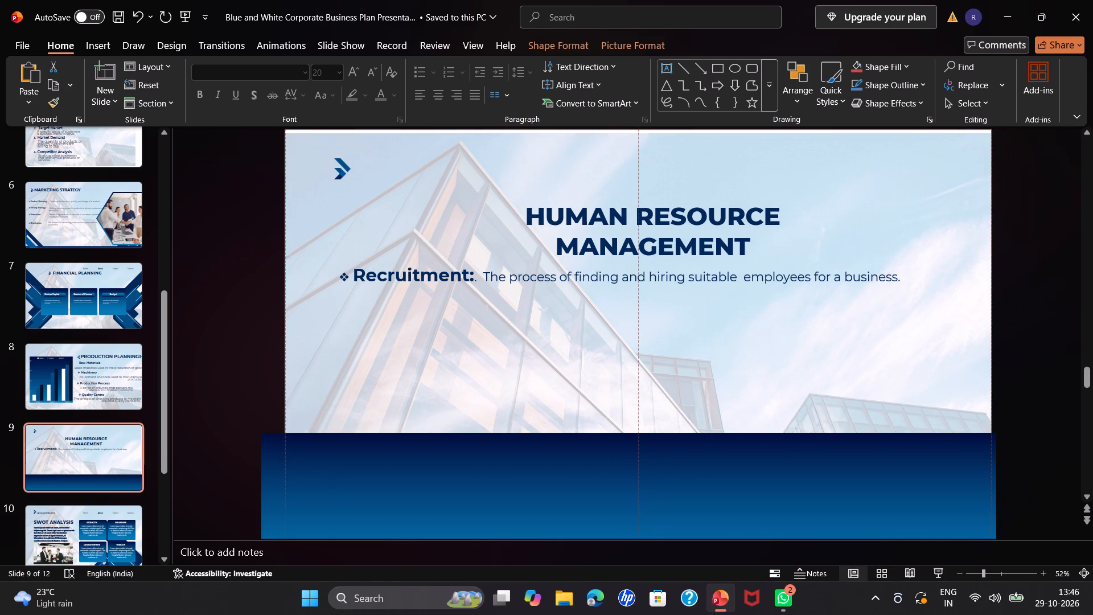
{"action": "left_click", "coordinate": [343, 171]}
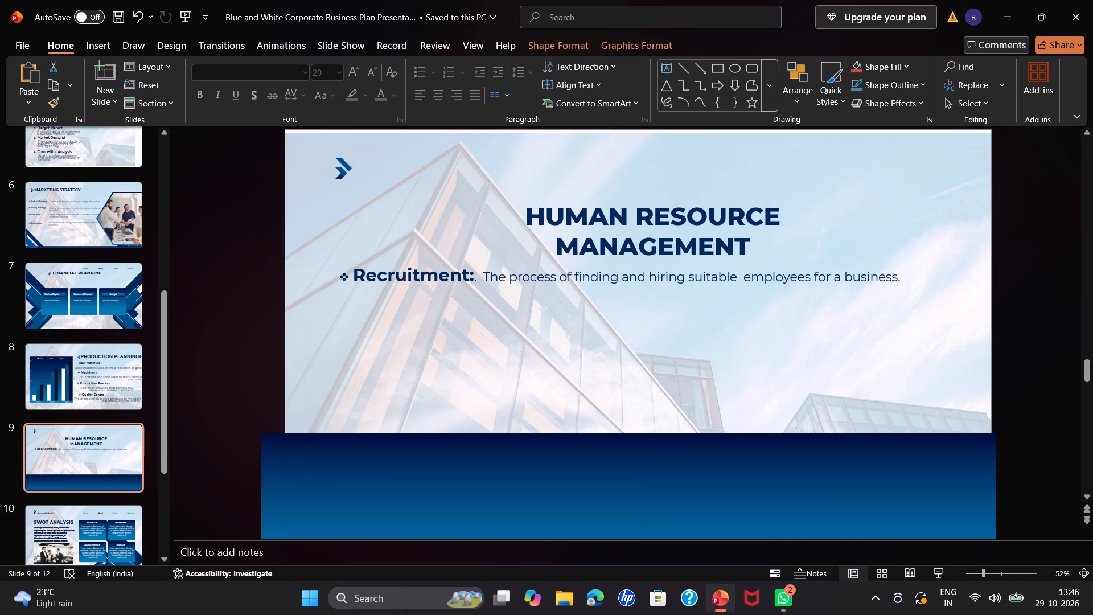
{"action": "left_click_drag", "start_coordinate": [343, 202], "coordinate": [361, 218]}
{"action": "left_click_drag", "start_coordinate": [361, 218], "coordinate": [509, 252]}
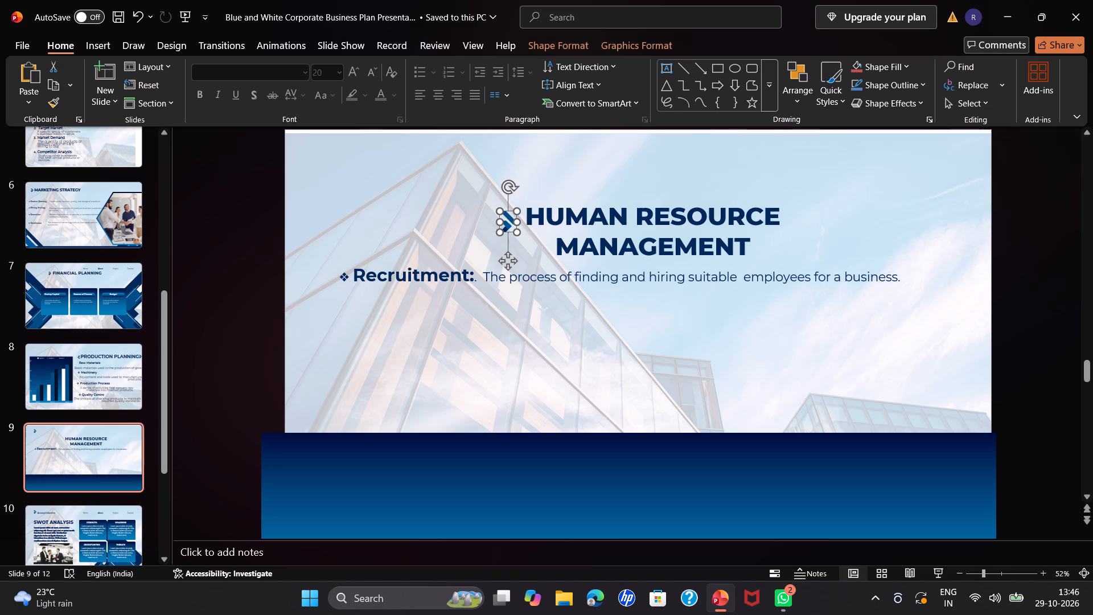
{"action": "left_click", "coordinate": [923, 215]}
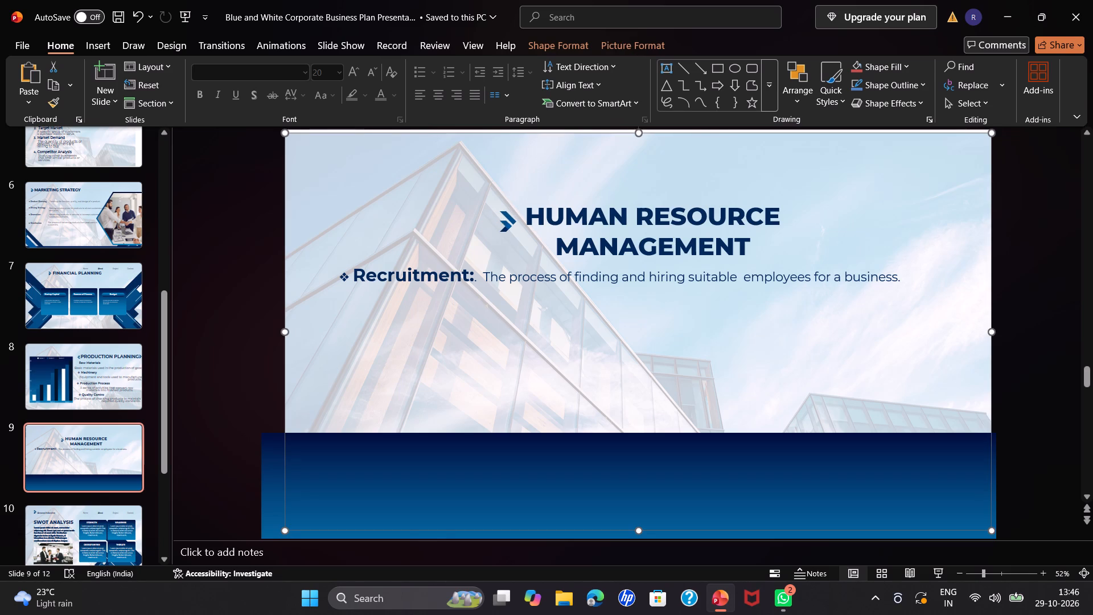
Move the "HUMAN RESOURCE MANAGEMENT" title up into the emptied header area near the slide's top edge.
{"action": "left_click", "coordinate": [640, 214]}
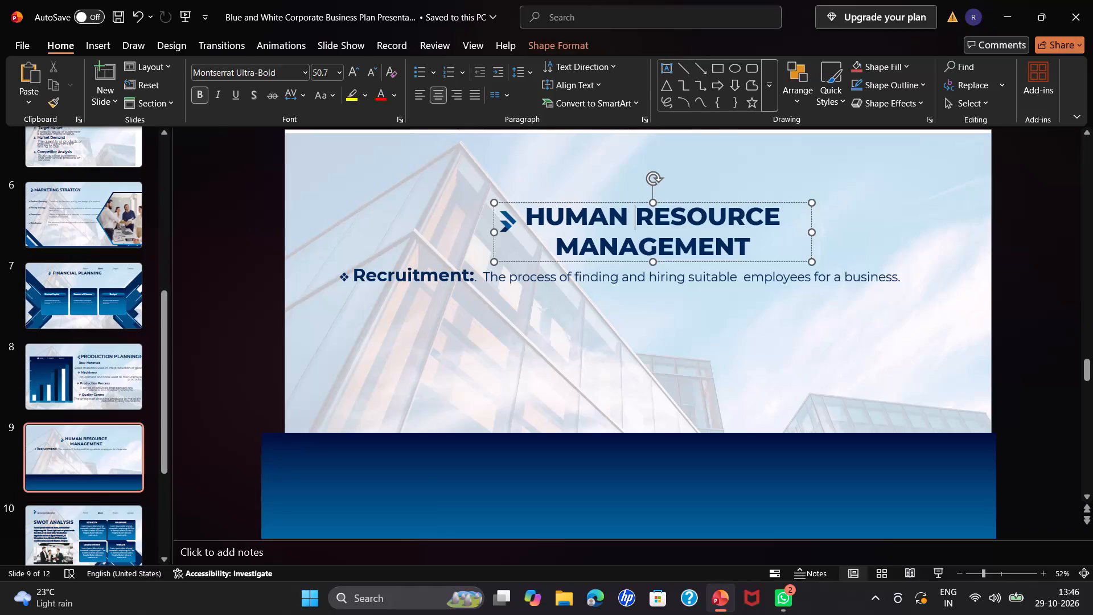
{"action": "left_click_drag", "start_coordinate": [633, 202], "coordinate": [623, 150]}
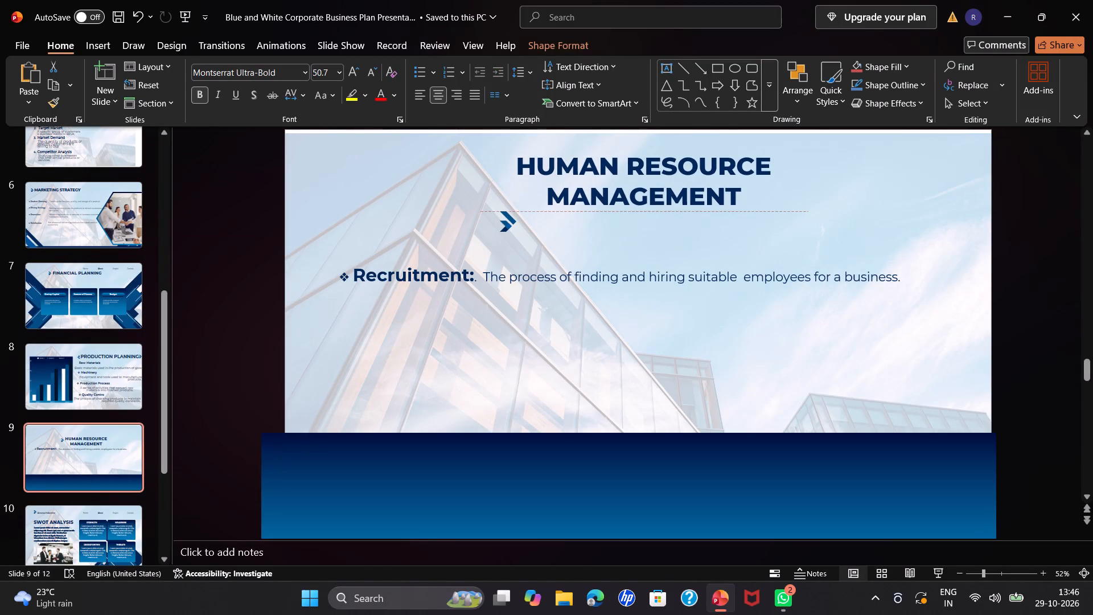
{"action": "left_click_drag", "start_coordinate": [623, 150], "coordinate": [623, 148]}
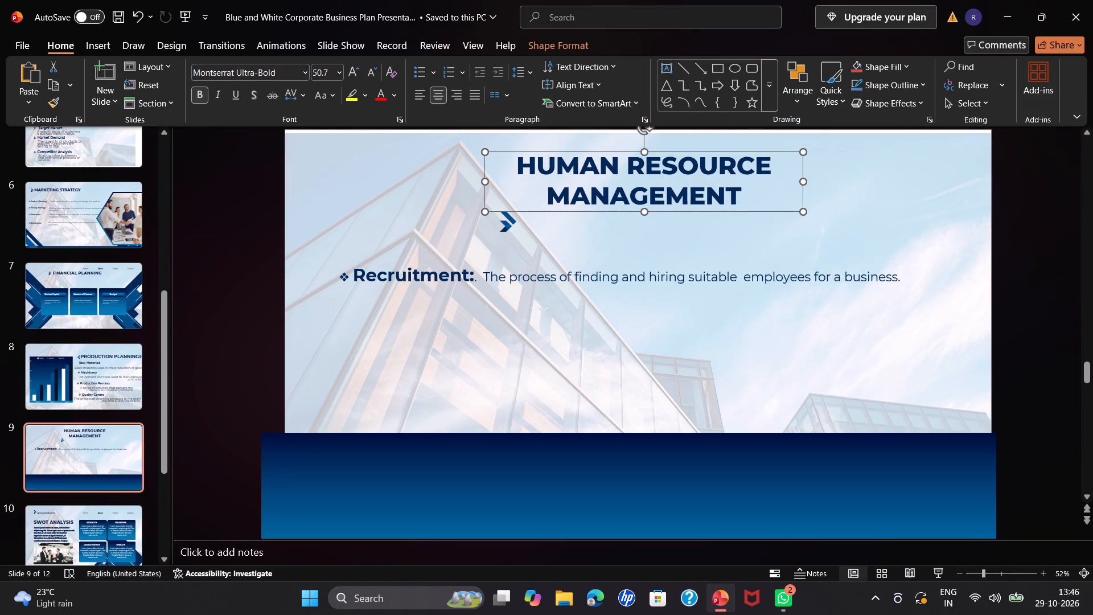
Move the blue arrow logo up so it sits directly before the first line of the raised "HUMAN RESOURCE MANAGEMENT" title.
{"action": "left_click", "coordinate": [508, 224]}
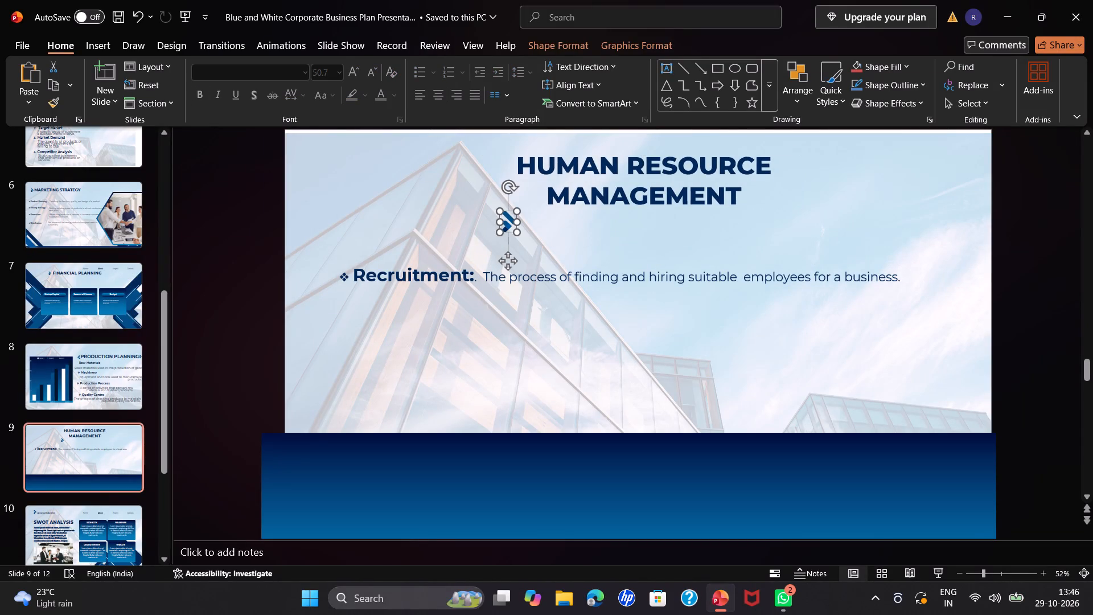
{"action": "left_click_drag", "start_coordinate": [507, 264], "coordinate": [501, 216]}
{"action": "left_click", "coordinate": [438, 231]}
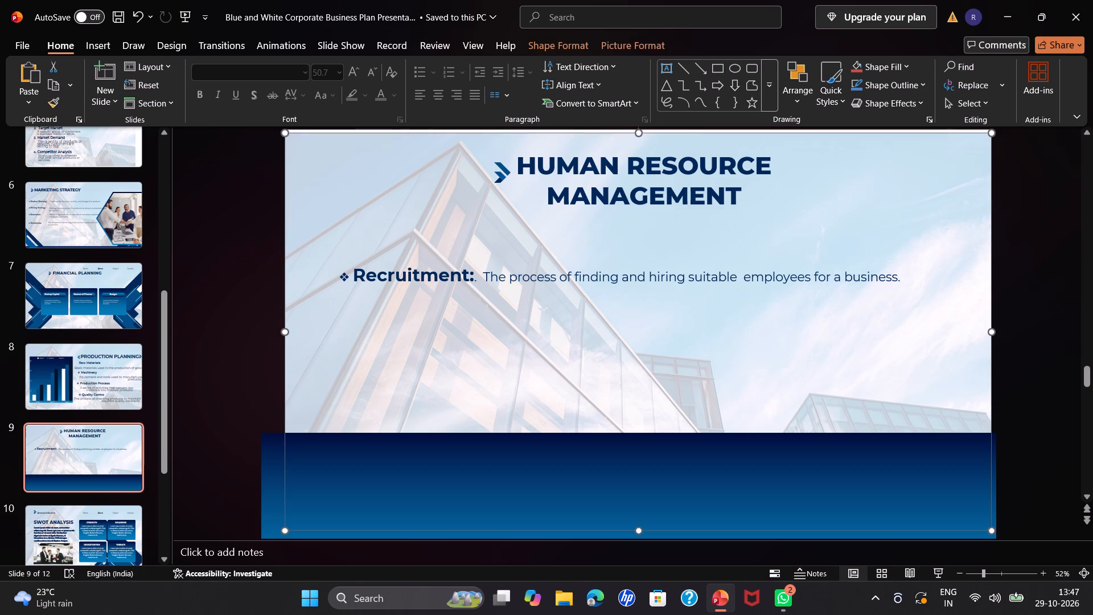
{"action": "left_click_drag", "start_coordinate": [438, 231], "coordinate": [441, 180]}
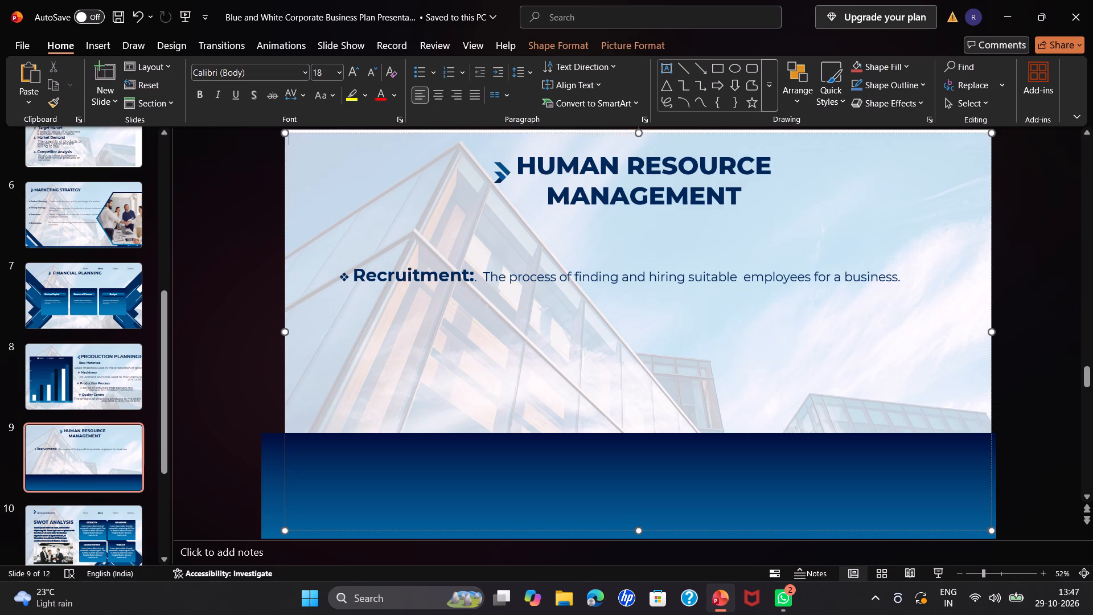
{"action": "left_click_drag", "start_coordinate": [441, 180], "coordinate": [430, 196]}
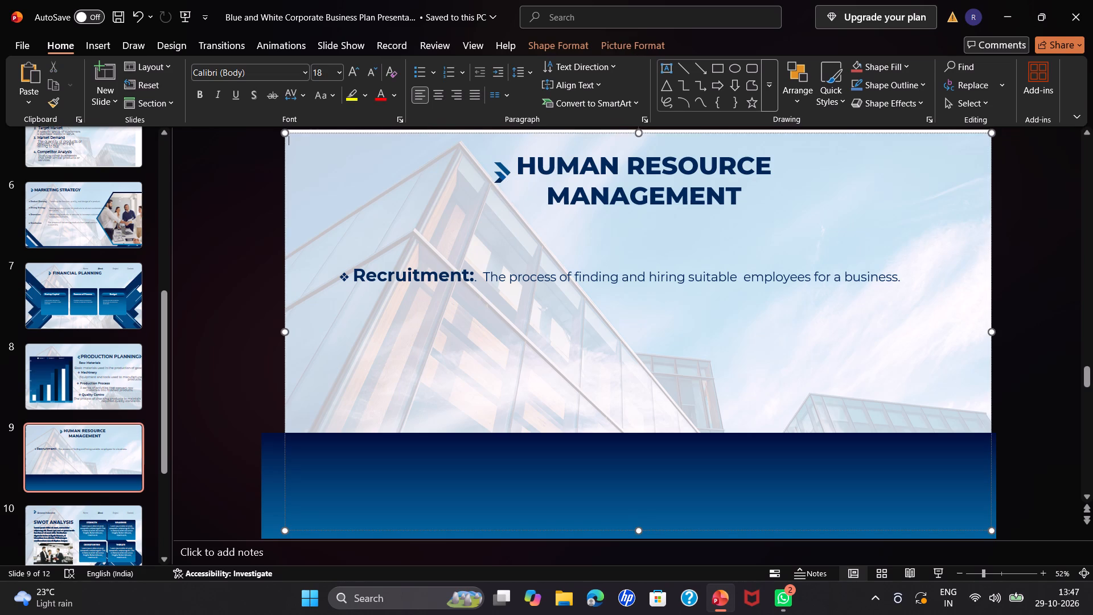
Move the "Recruitment:" heading and its description line up to directly beneath the "HUMAN RESOURCE MANAGEMENT" title.
{"action": "left_click", "coordinate": [430, 278]}
{"action": "left_click_drag", "start_coordinate": [437, 266], "coordinate": [432, 216]}
{"action": "left_click_drag", "start_coordinate": [501, 279], "coordinate": [502, 276]}
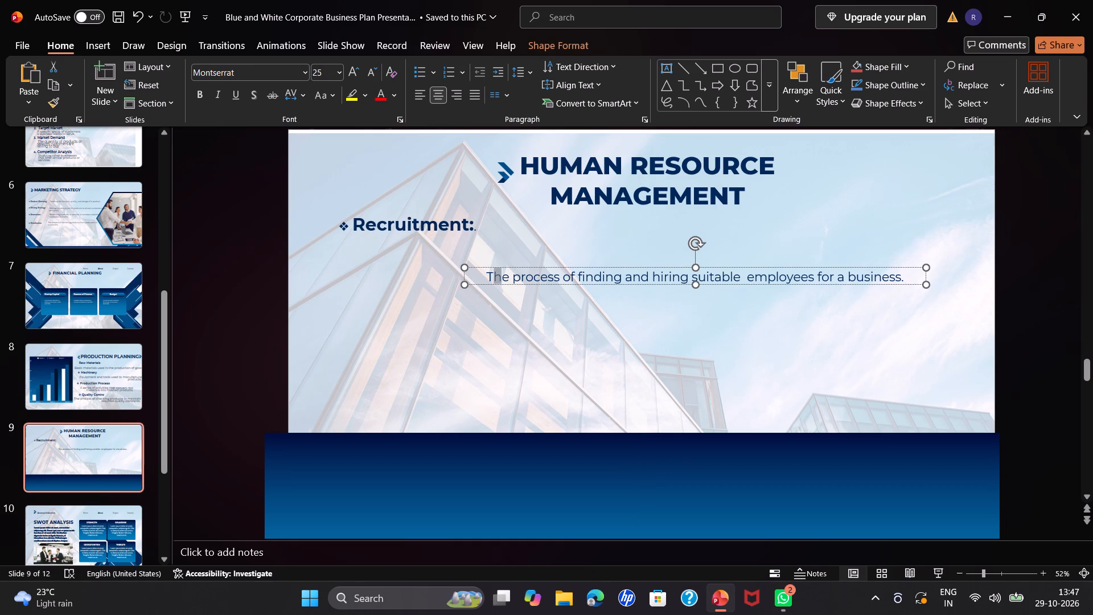
{"action": "left_click_drag", "start_coordinate": [502, 276], "coordinate": [503, 263]}
{"action": "left_click_drag", "start_coordinate": [508, 265], "coordinate": [508, 214]}
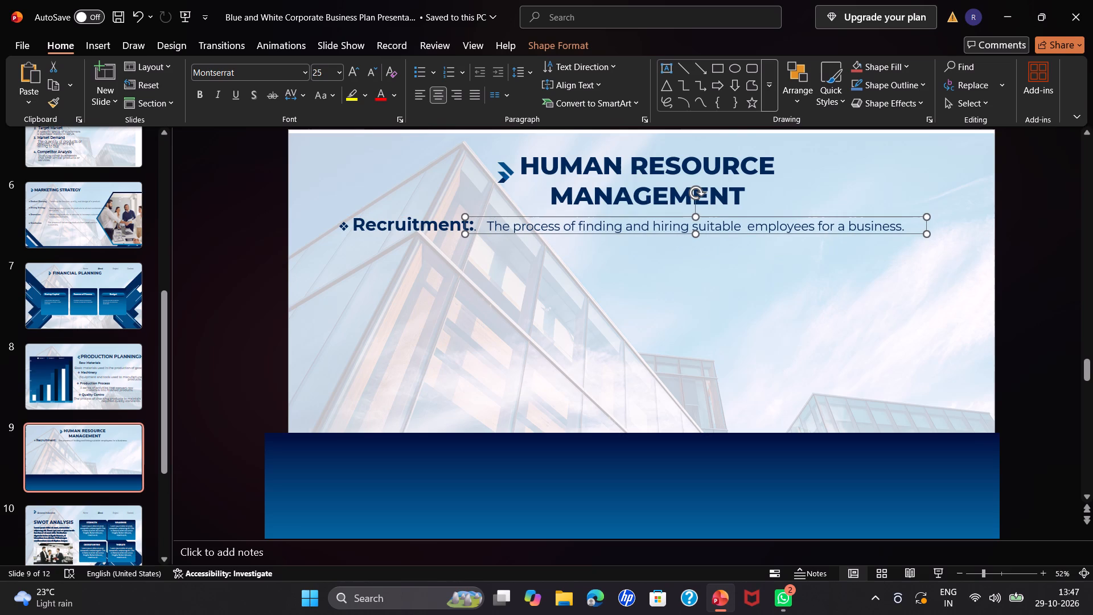
Set the font size of the Recruitment description sentence to 36.
{"action": "left_click_drag", "start_coordinate": [901, 228], "coordinate": [566, 257]}
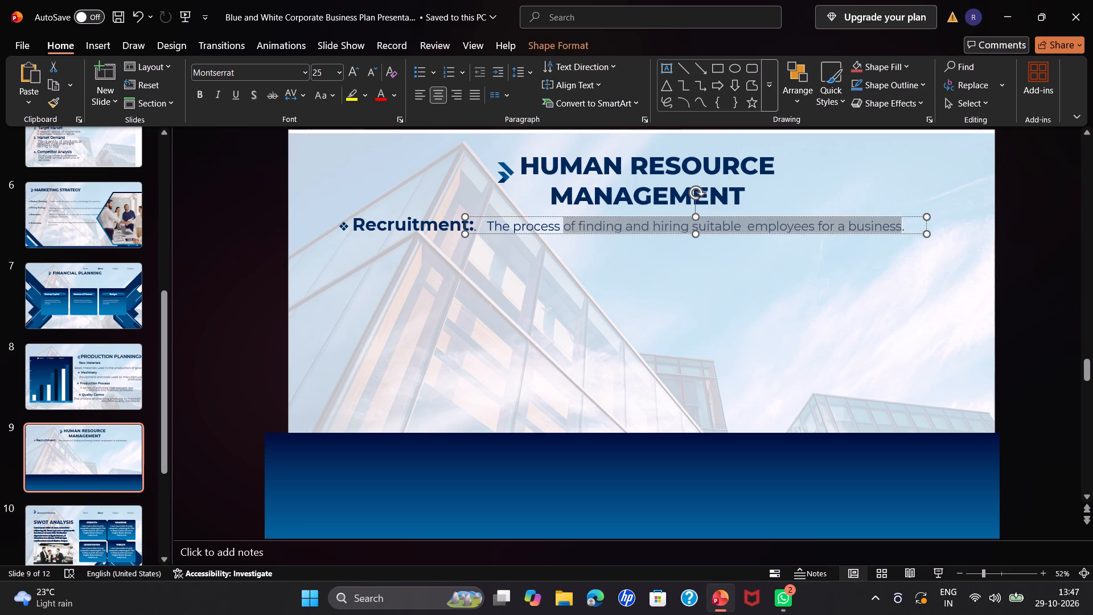
{"action": "left_click_drag", "start_coordinate": [566, 257], "coordinate": [498, 255]}
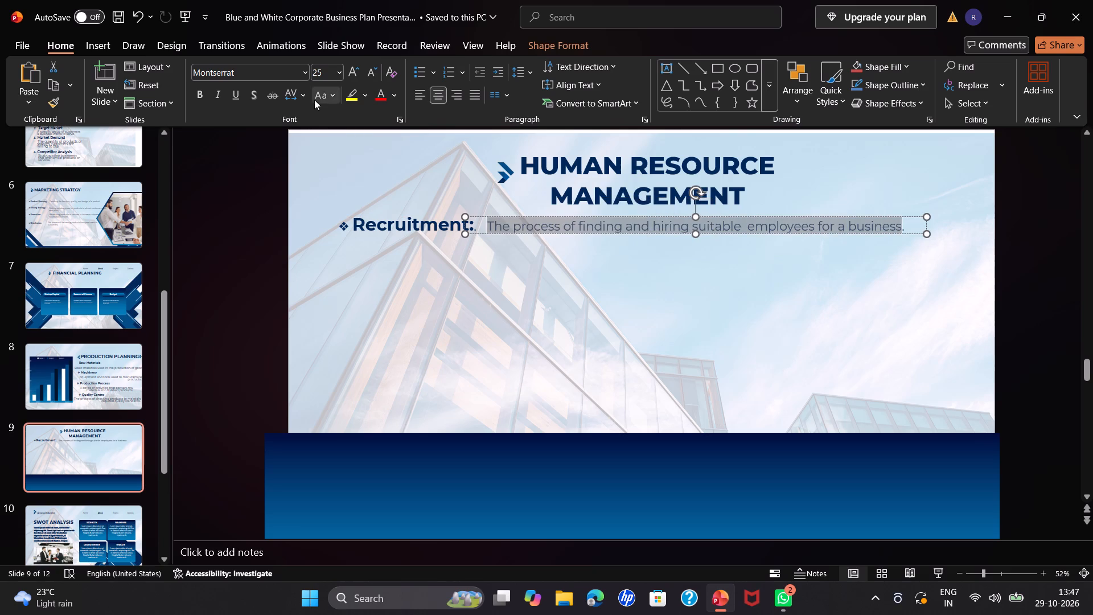
{"action": "left_click", "coordinate": [338, 75]}
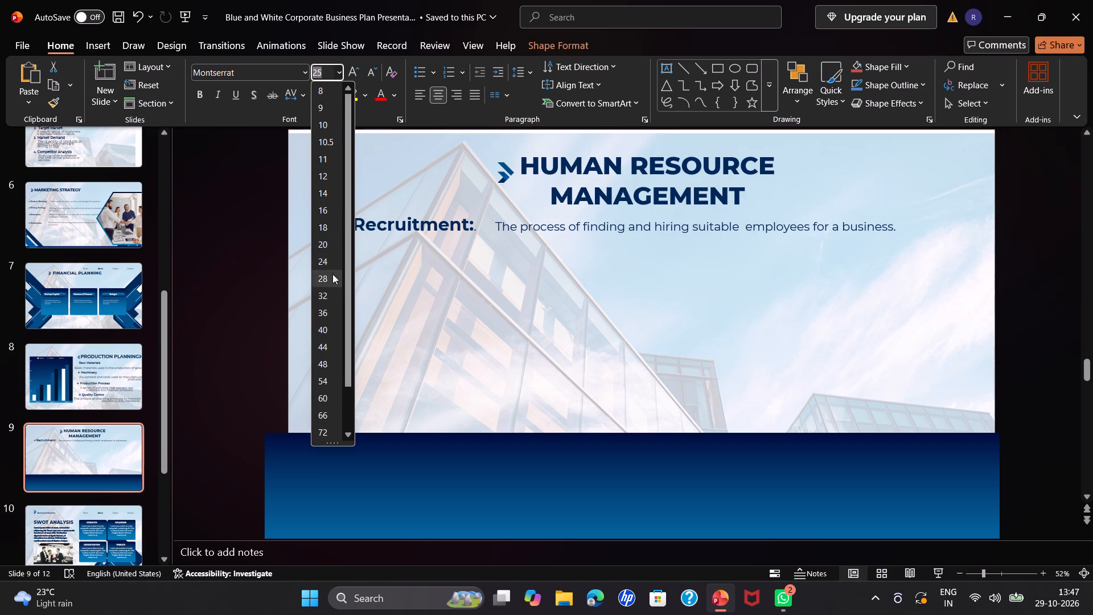
{"action": "left_click", "coordinate": [332, 305]}
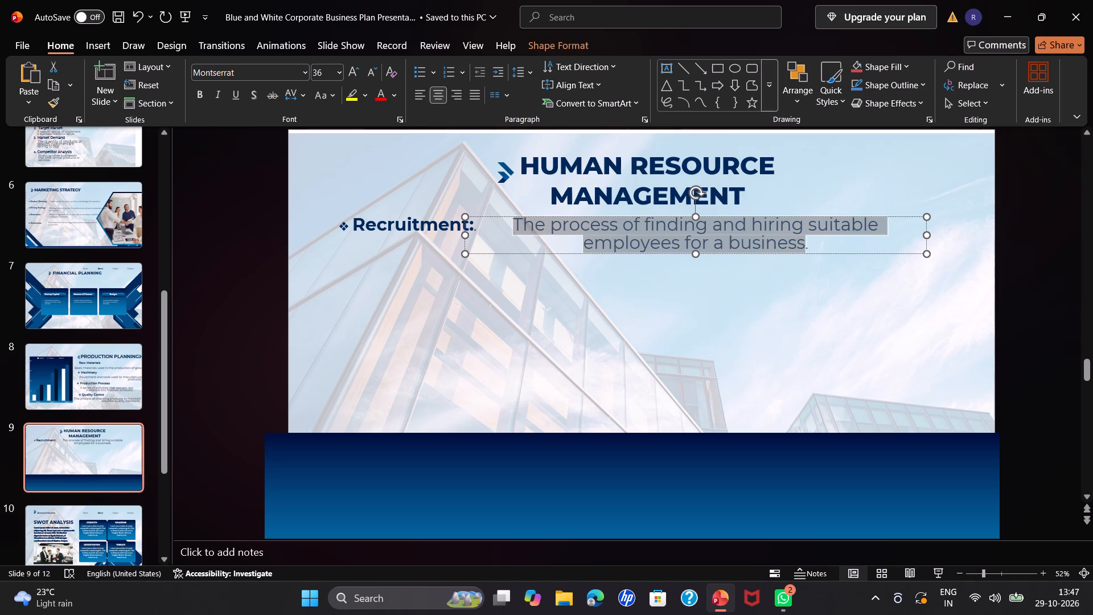
Widen the Recruitment description's text box so only "business." wraps, and place it directly after the "Recruitment:" heading.
{"action": "left_click_drag", "start_coordinate": [506, 253], "coordinate": [498, 255]}
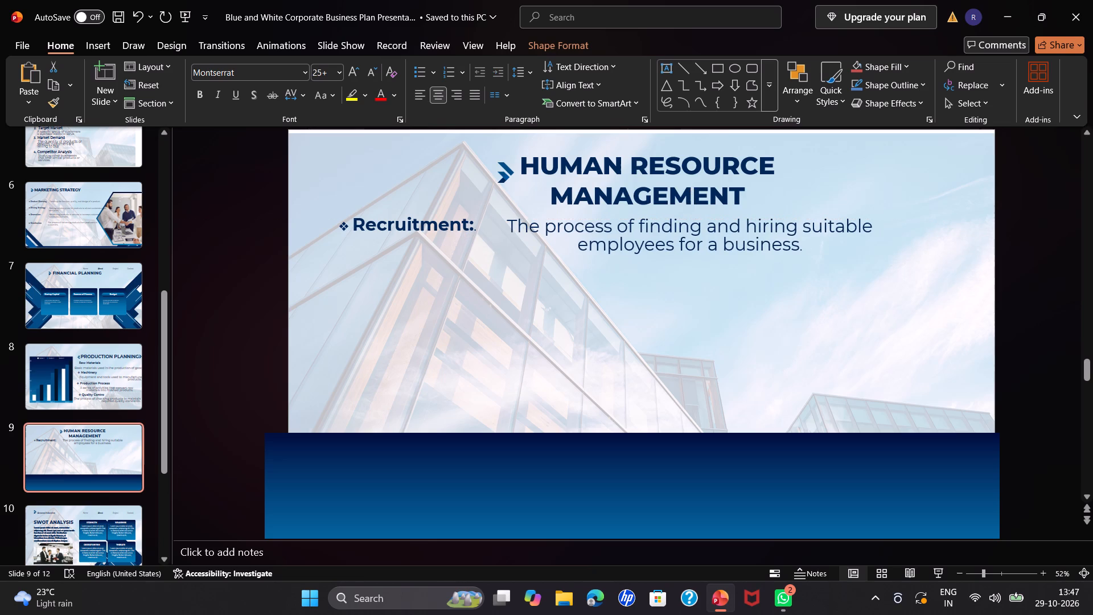
{"action": "left_click_drag", "start_coordinate": [498, 255], "coordinate": [482, 255]}
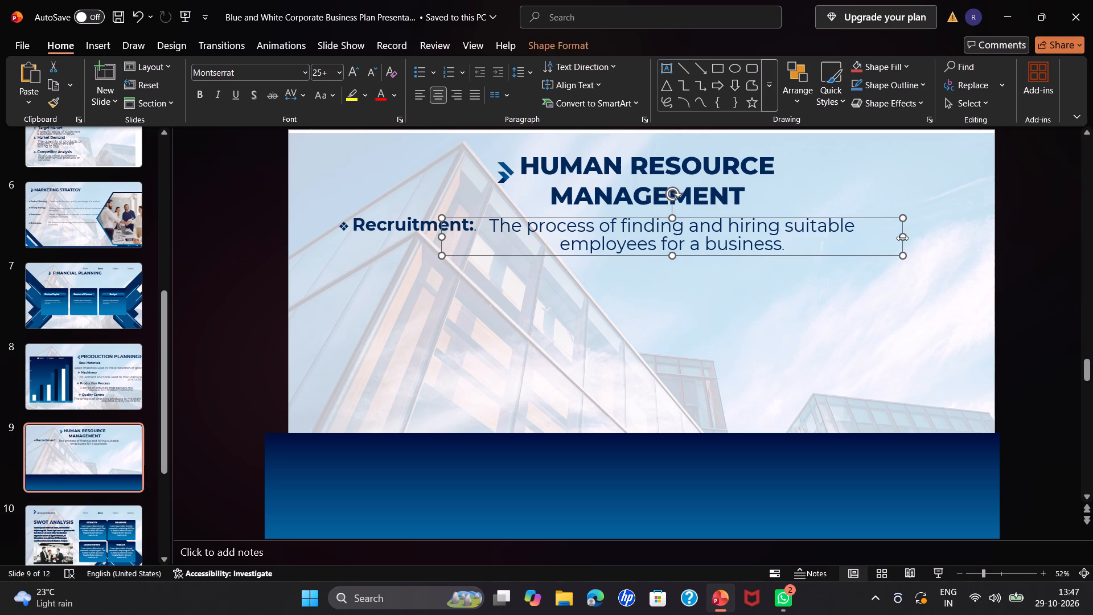
{"action": "left_click_drag", "start_coordinate": [903, 237], "coordinate": [928, 227]}
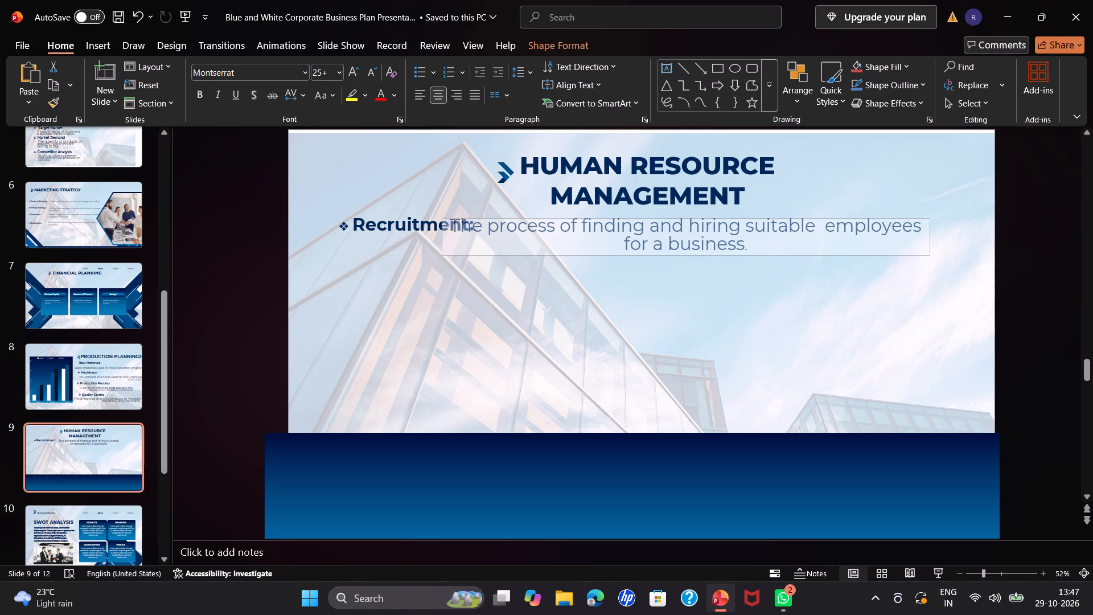
{"action": "left_click_drag", "start_coordinate": [928, 227], "coordinate": [972, 223]}
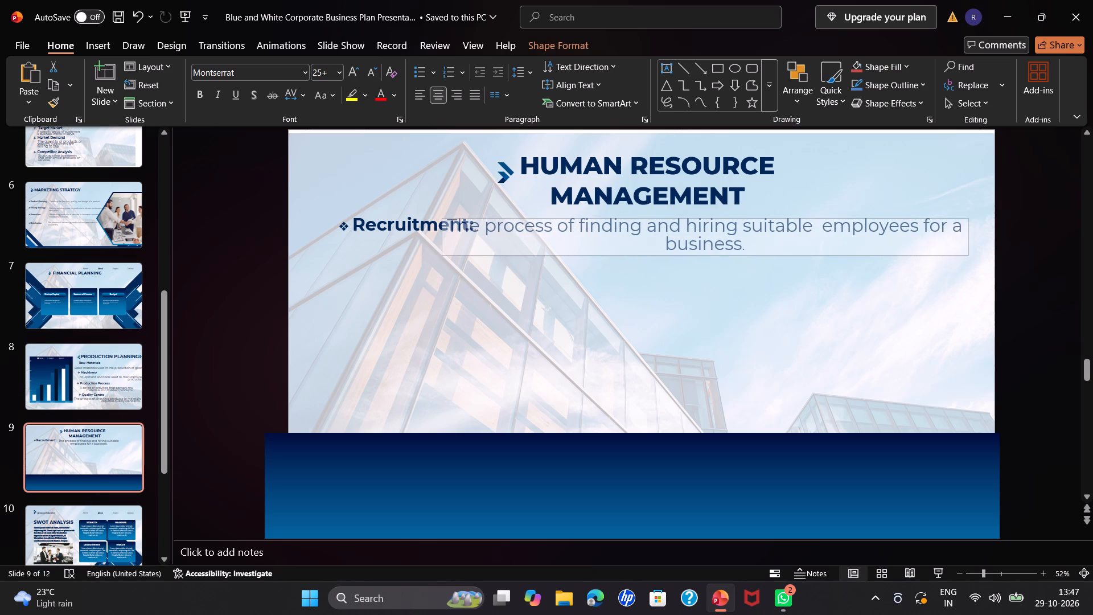
{"action": "left_click_drag", "start_coordinate": [972, 223], "coordinate": [981, 222]}
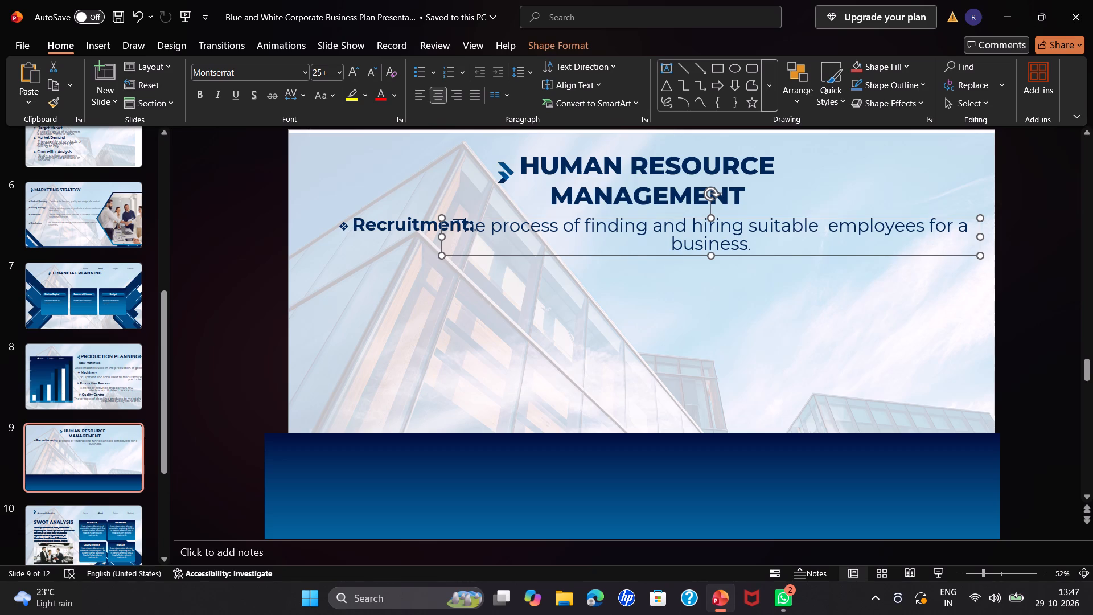
{"action": "left_click_drag", "start_coordinate": [566, 257], "coordinate": [581, 255]}
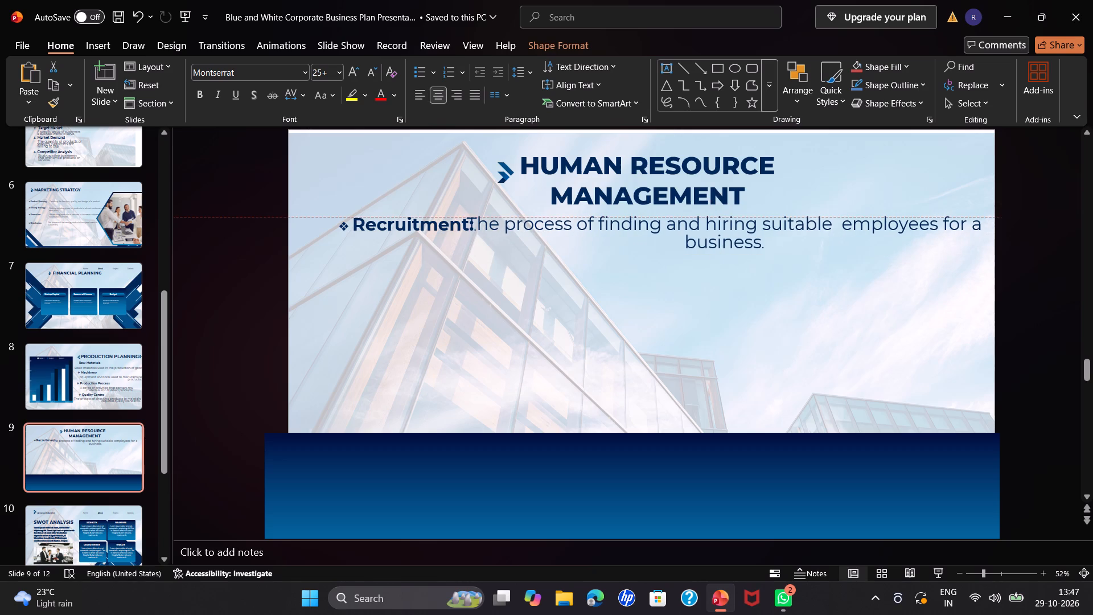
{"action": "left_click_drag", "start_coordinate": [581, 255], "coordinate": [590, 259]}
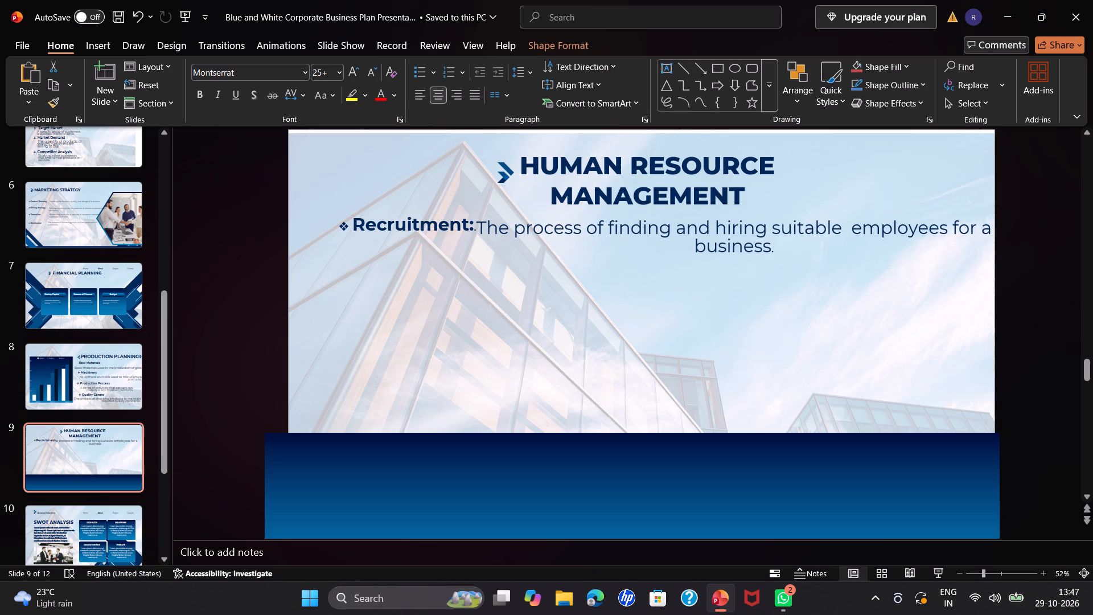
{"action": "left_click_drag", "start_coordinate": [590, 259], "coordinate": [590, 260]}
{"action": "left_click", "coordinate": [611, 321]}
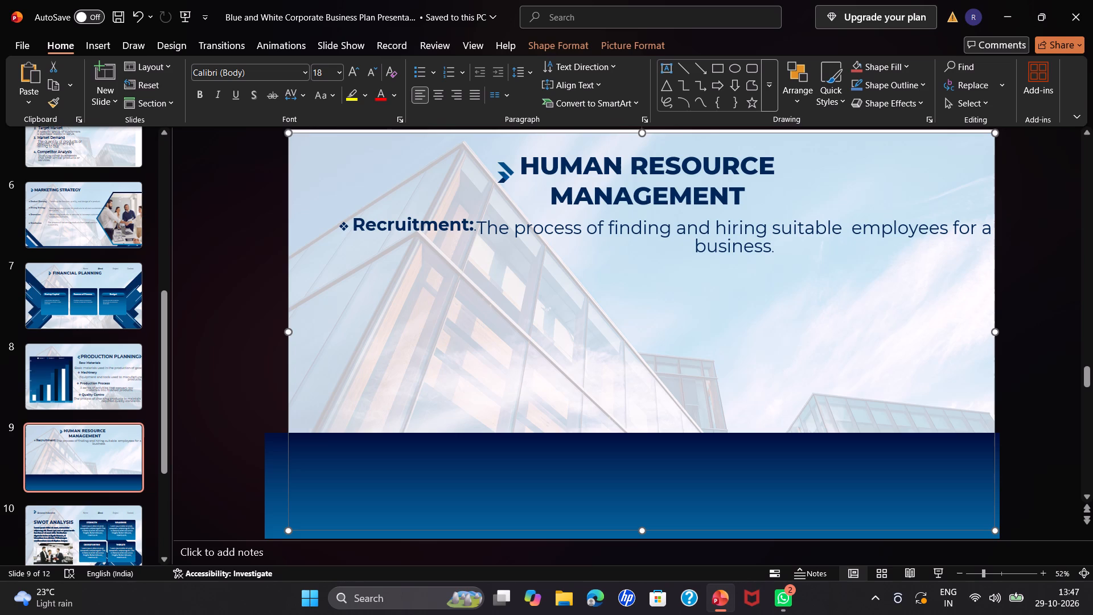
Shift the "Recruitment:" heading slightly left to leave a small gap before its description.
{"action": "left_click", "coordinate": [470, 226]}
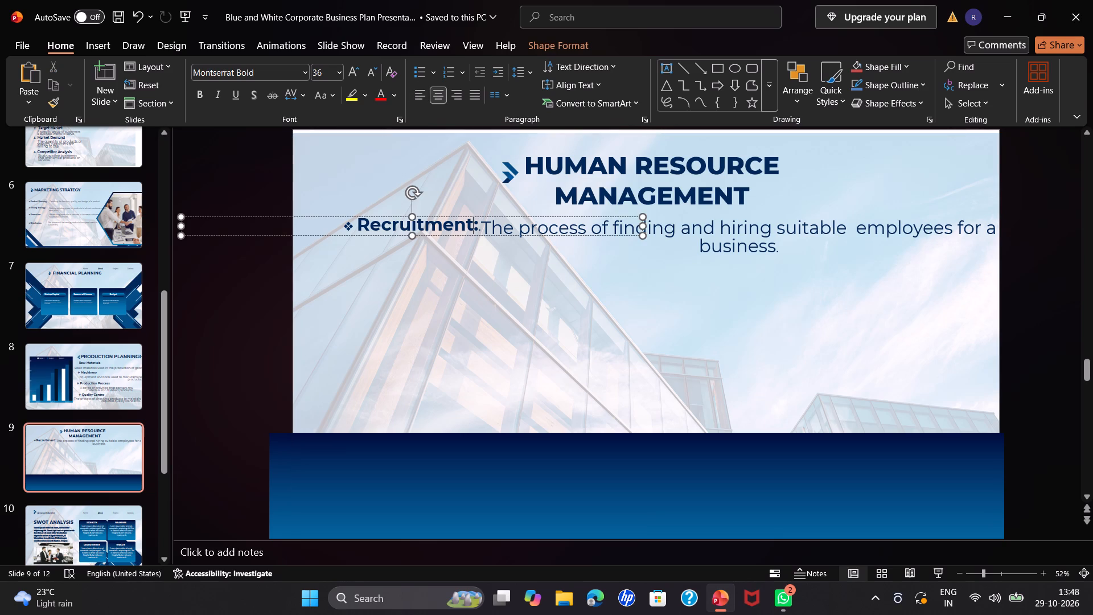
{"action": "left_click_drag", "start_coordinate": [462, 236], "coordinate": [453, 240]}
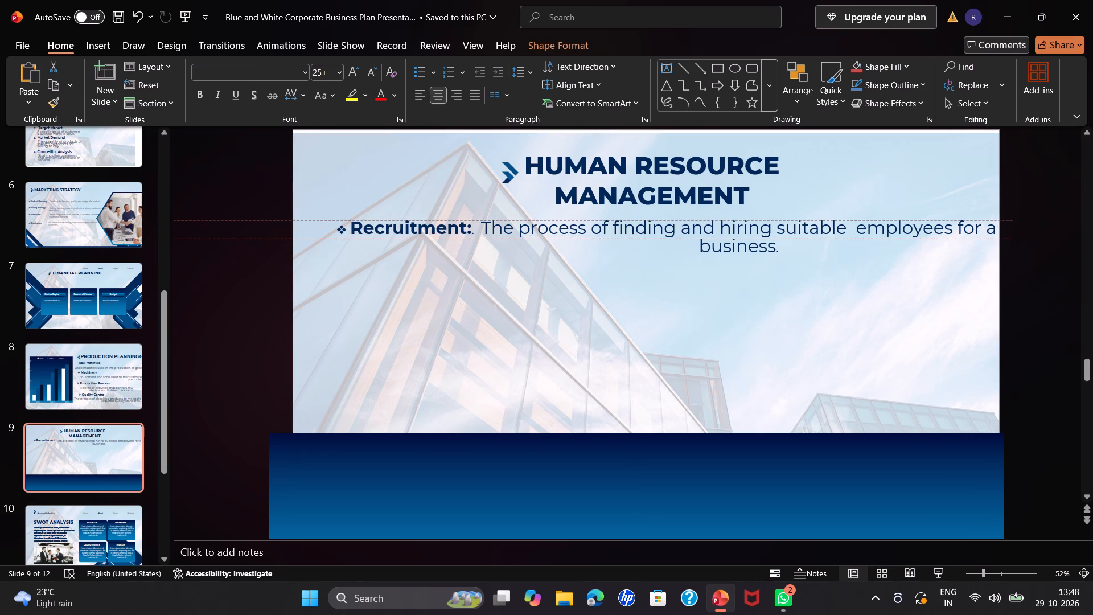
{"action": "left_click_drag", "start_coordinate": [453, 240], "coordinate": [446, 237]}
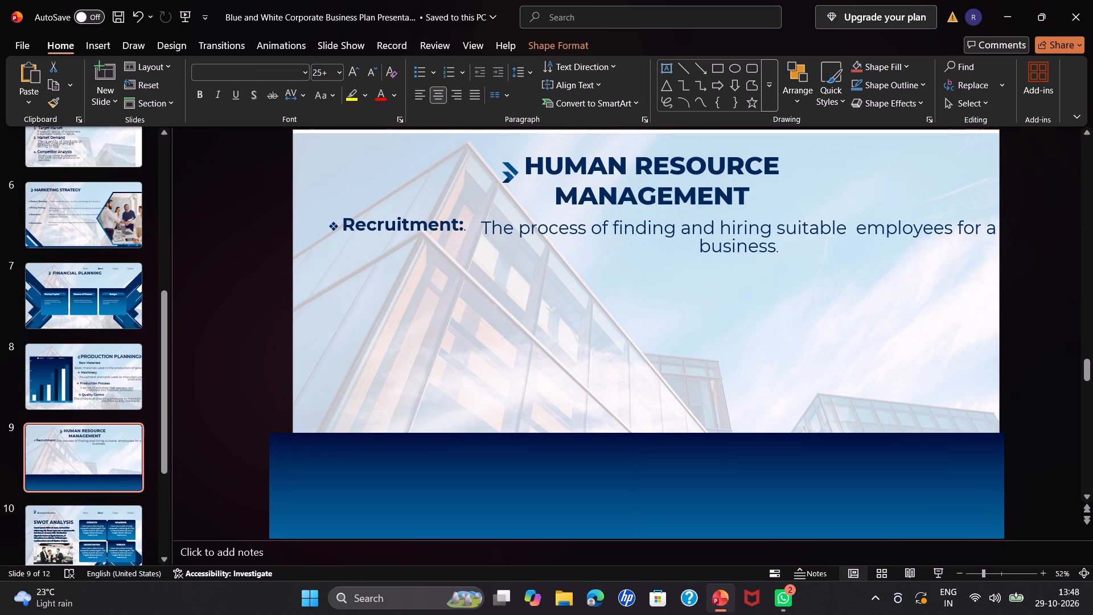
{"action": "left_click_drag", "start_coordinate": [446, 237], "coordinate": [446, 239]}
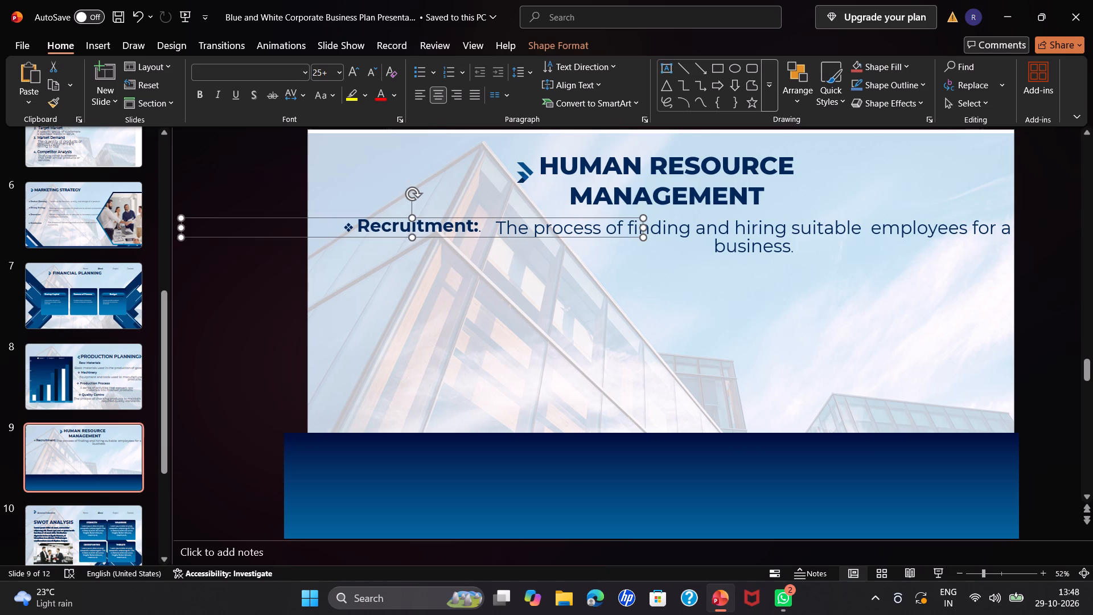
Move the background building picture slightly to the left on slide 9.
{"action": "left_click", "coordinate": [534, 341]}
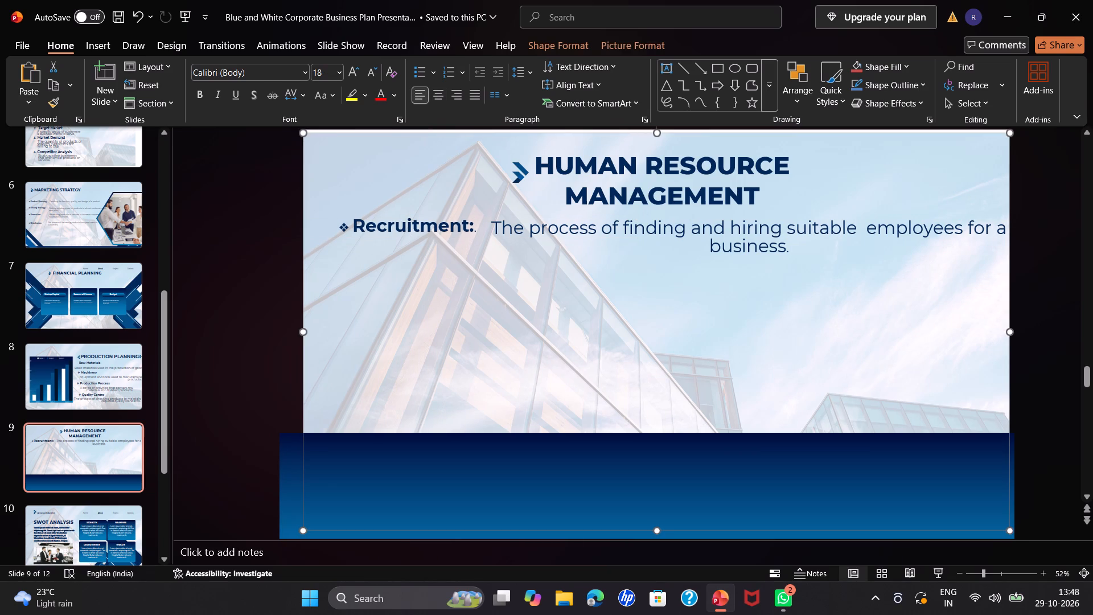
{"action": "left_click_drag", "start_coordinate": [463, 367], "coordinate": [446, 366]}
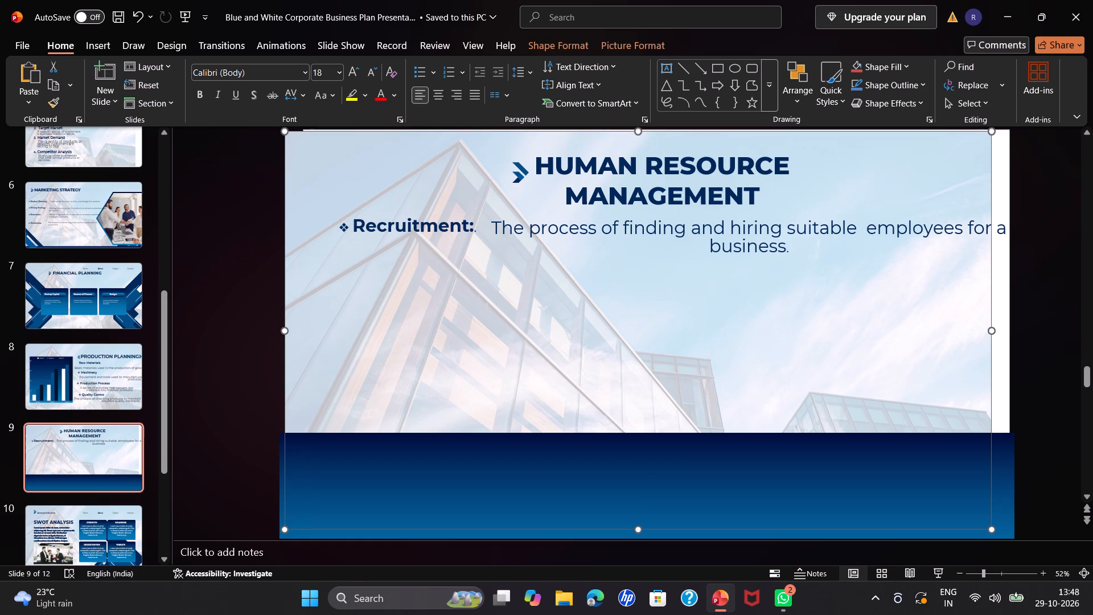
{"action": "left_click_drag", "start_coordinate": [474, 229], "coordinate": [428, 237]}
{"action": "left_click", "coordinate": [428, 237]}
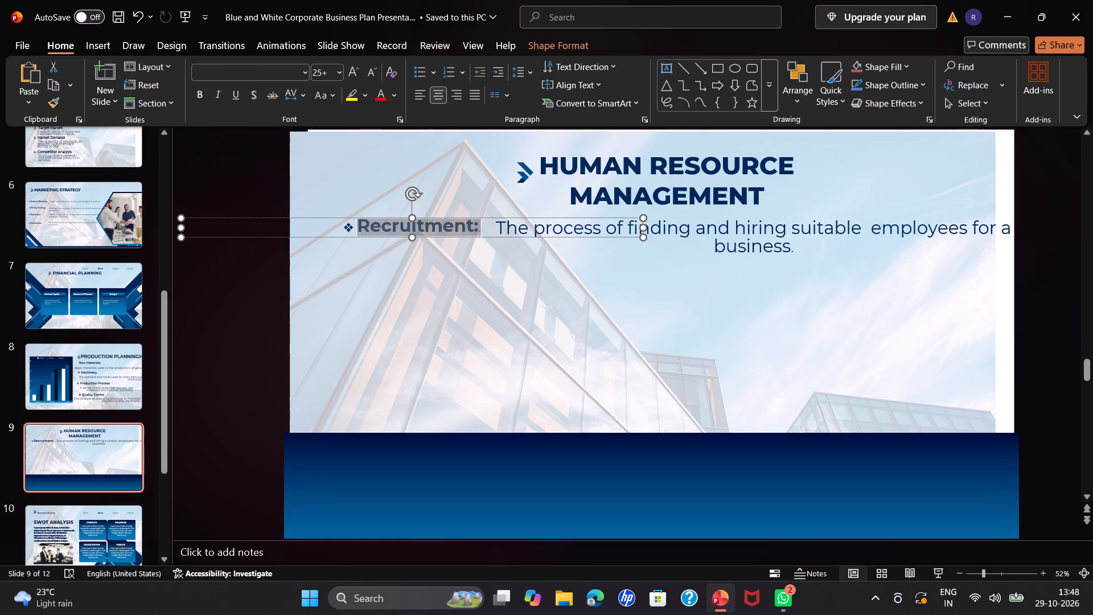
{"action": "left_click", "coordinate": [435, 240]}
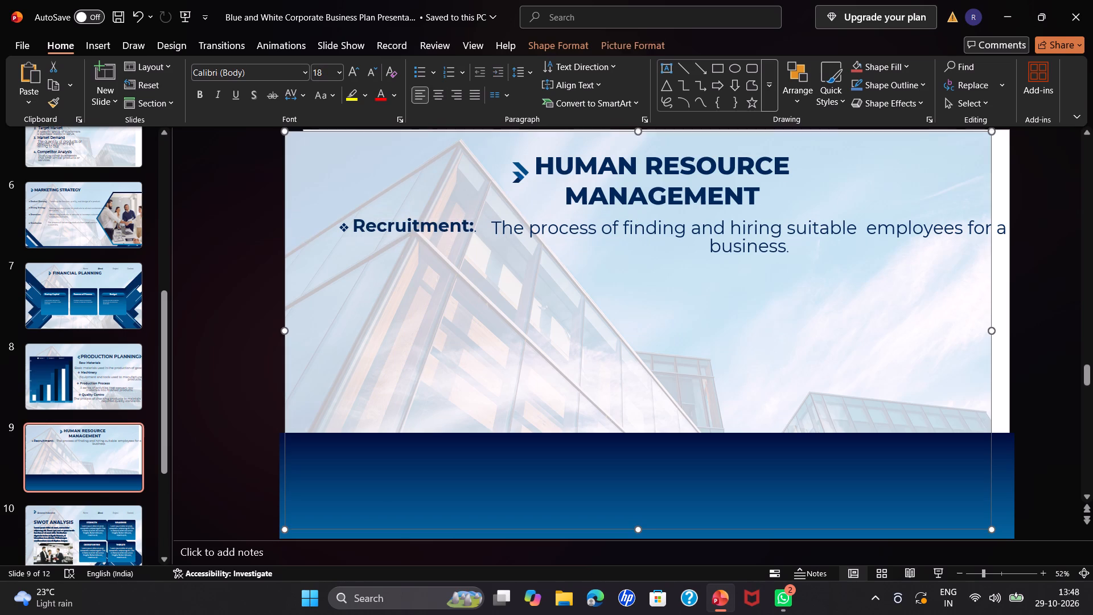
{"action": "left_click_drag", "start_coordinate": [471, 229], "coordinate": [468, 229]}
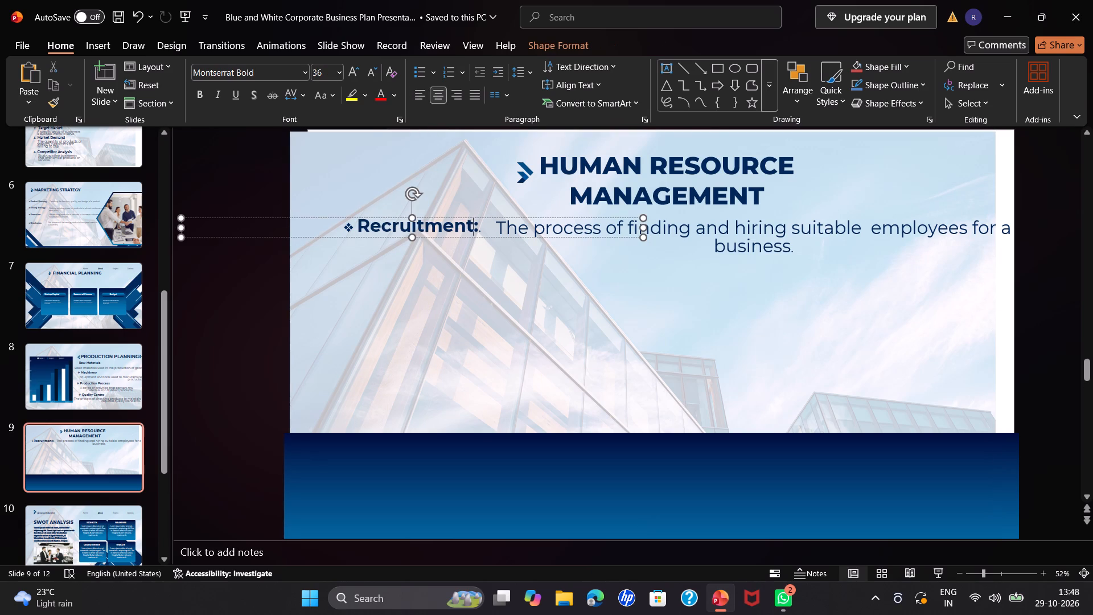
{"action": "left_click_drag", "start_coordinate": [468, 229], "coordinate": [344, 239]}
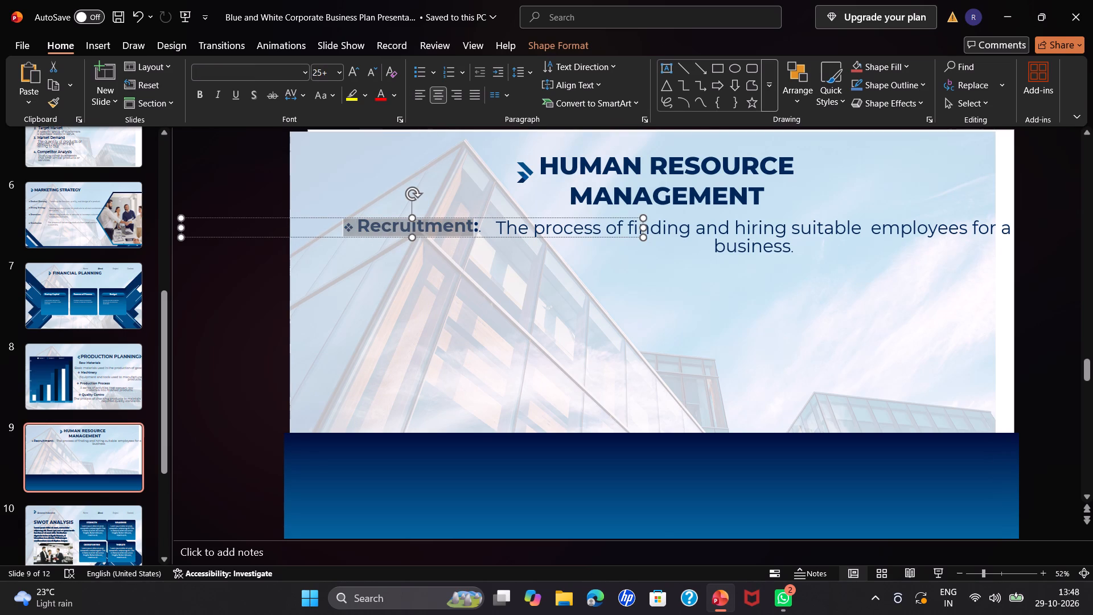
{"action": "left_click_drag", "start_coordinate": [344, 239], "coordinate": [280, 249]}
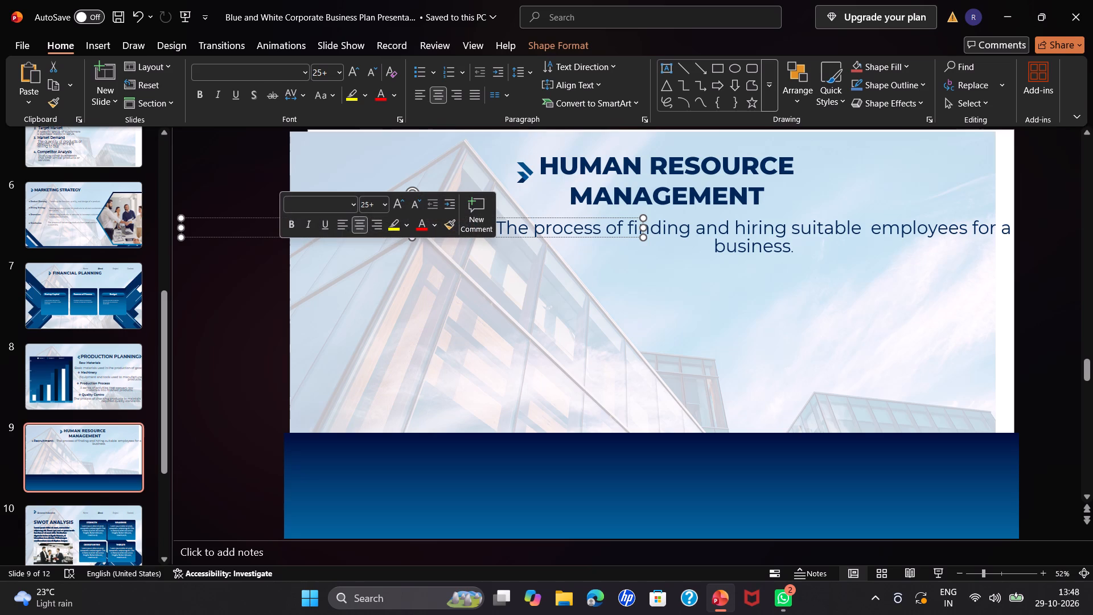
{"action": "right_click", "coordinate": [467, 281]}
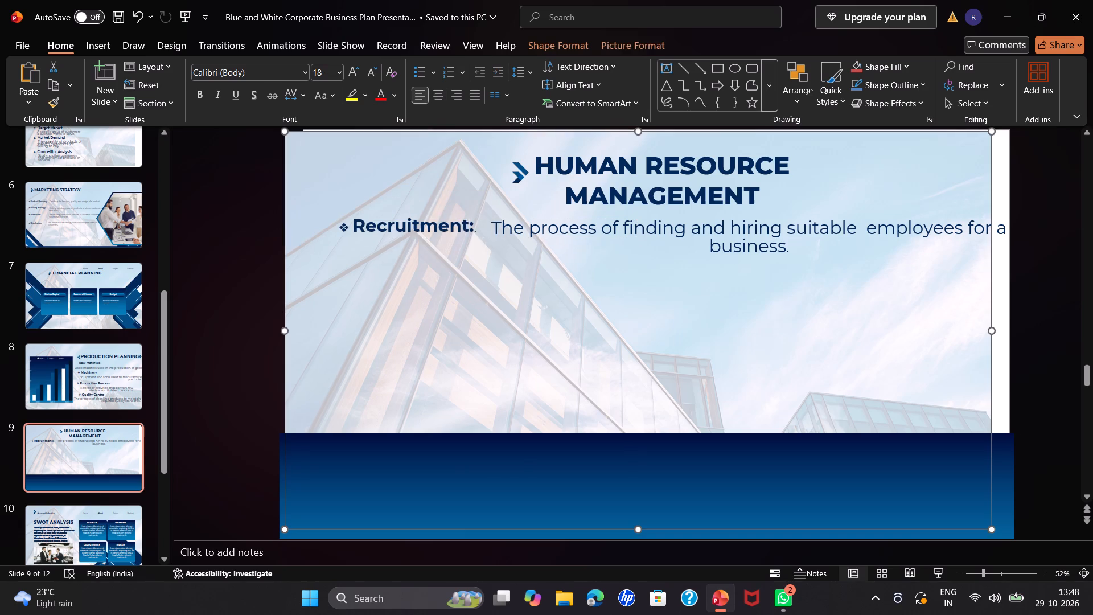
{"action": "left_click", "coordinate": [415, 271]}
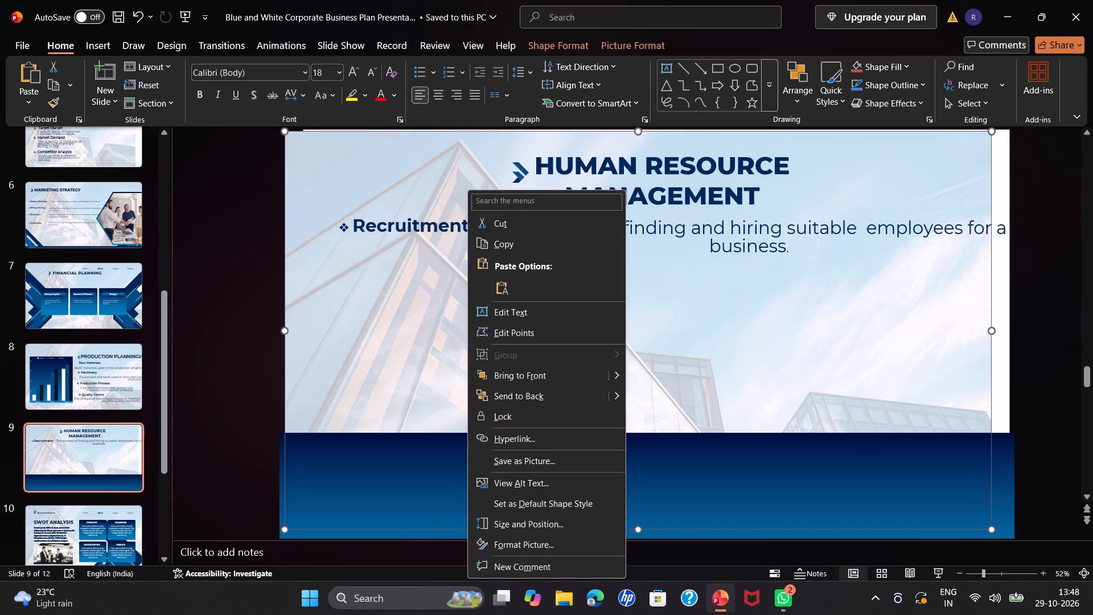
Duplicate the "Recruitment:" heading directly below the original, aligned with it.
{"action": "left_click_drag", "start_coordinate": [472, 231], "coordinate": [380, 237]}
{"action": "left_click_drag", "start_coordinate": [383, 237], "coordinate": [383, 265]}
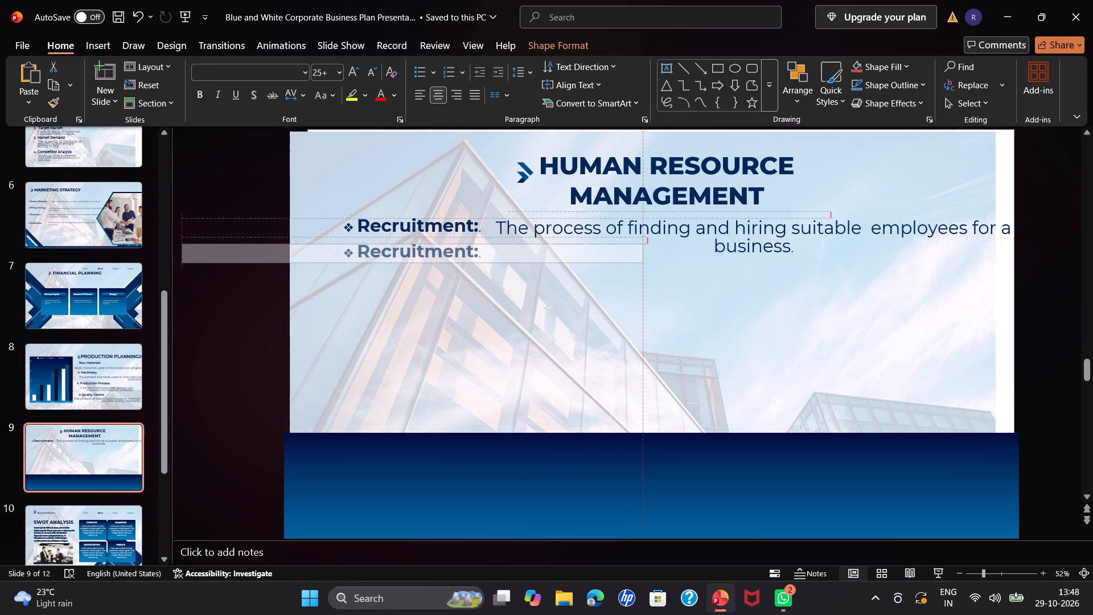
Move the duplicate "Recruitment:" heading down below the Recruitment description, keeping it left-aligned with the original heading.
{"action": "left_click_drag", "start_coordinate": [383, 265], "coordinate": [383, 269]}
{"action": "left_click_drag", "start_coordinate": [383, 269], "coordinate": [385, 297]}
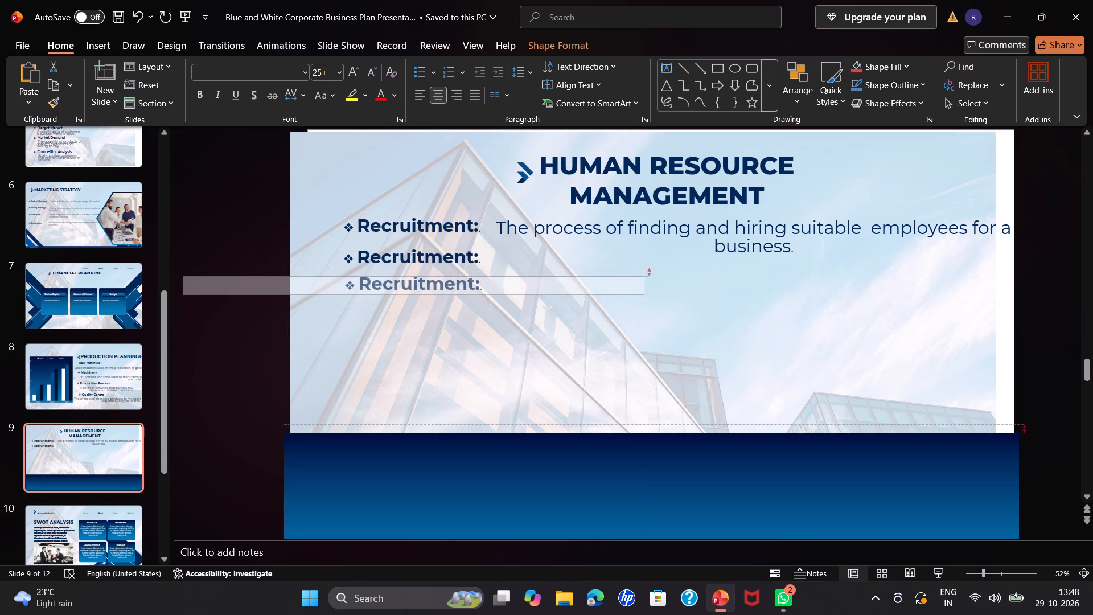
{"action": "left_click_drag", "start_coordinate": [385, 297], "coordinate": [387, 309]}
{"action": "left_click", "coordinate": [387, 309]}
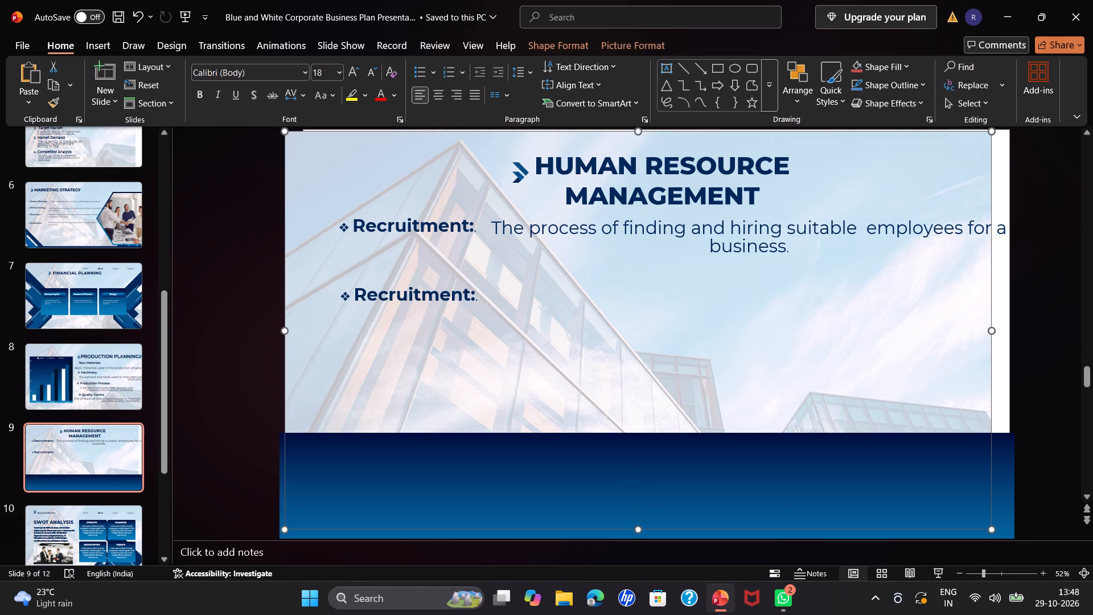
{"action": "left_click", "coordinate": [422, 296]}
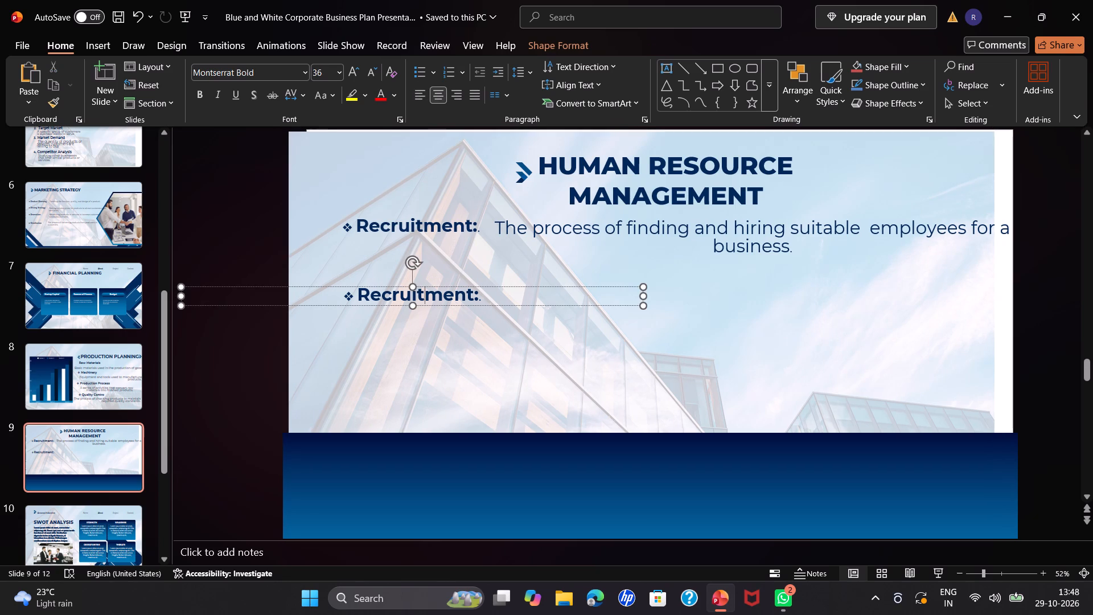
{"action": "left_click_drag", "start_coordinate": [393, 285], "coordinate": [391, 268]}
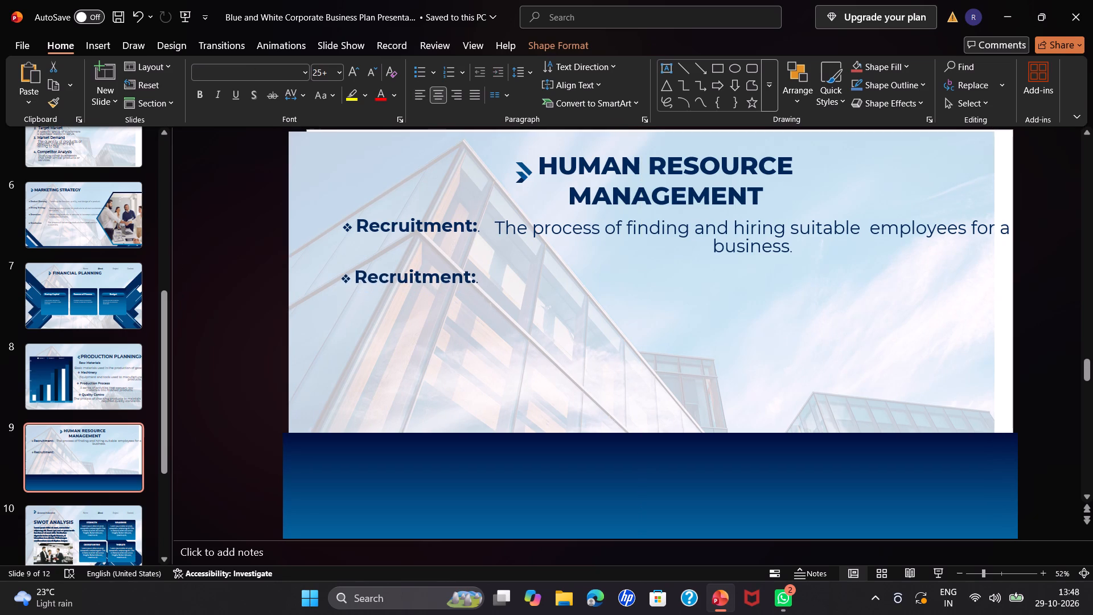
{"action": "left_click_drag", "start_coordinate": [391, 268], "coordinate": [392, 266]}
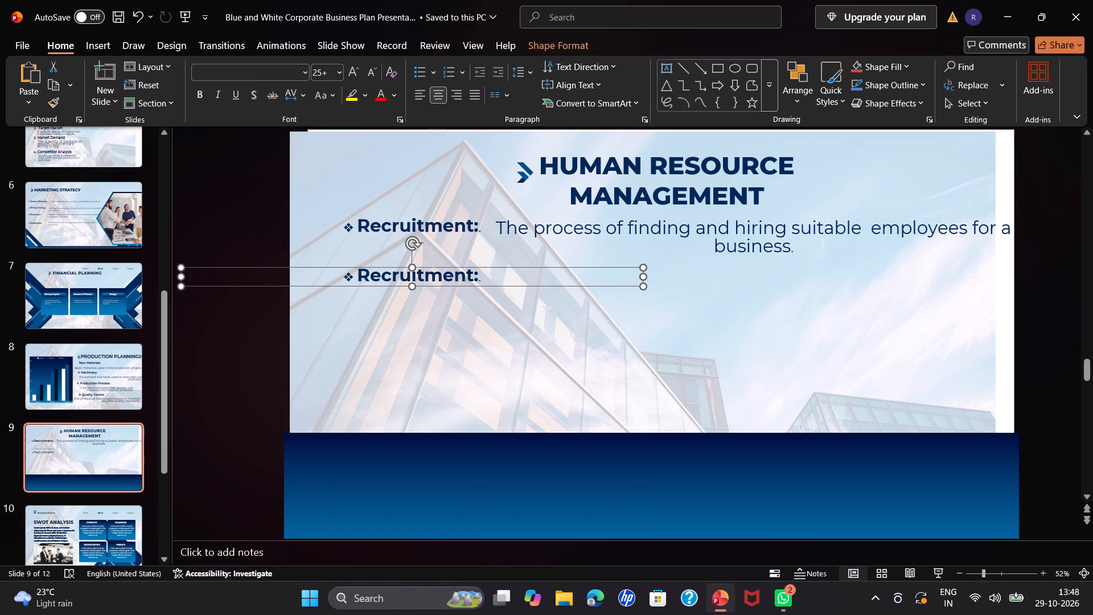
{"action": "left_click", "coordinate": [524, 392]}
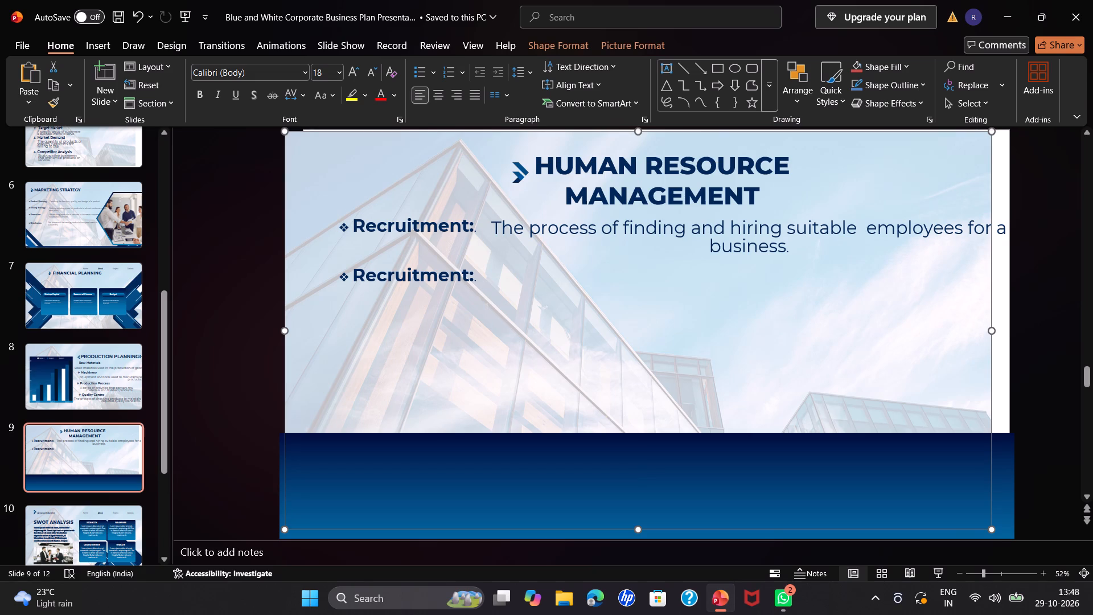
Clear the "Recruitment:" text from the duplicate heading, leaving its text box ready for a new heading.
{"action": "left_click", "coordinate": [479, 276]}
{"action": "left_click", "coordinate": [469, 277]}
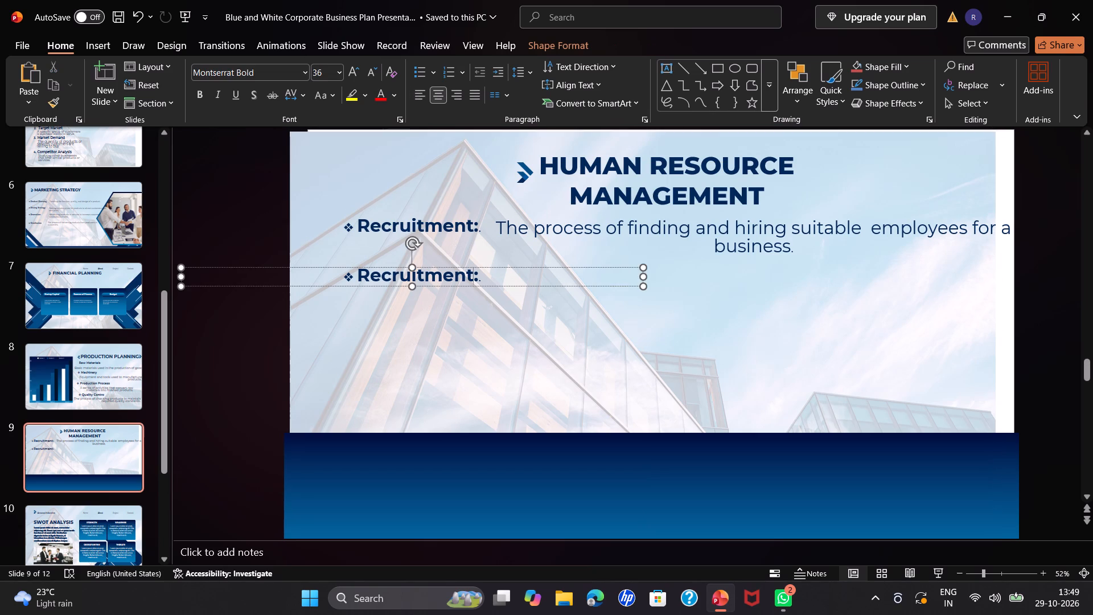
{"action": "left_click_drag", "start_coordinate": [478, 276], "coordinate": [427, 293]}
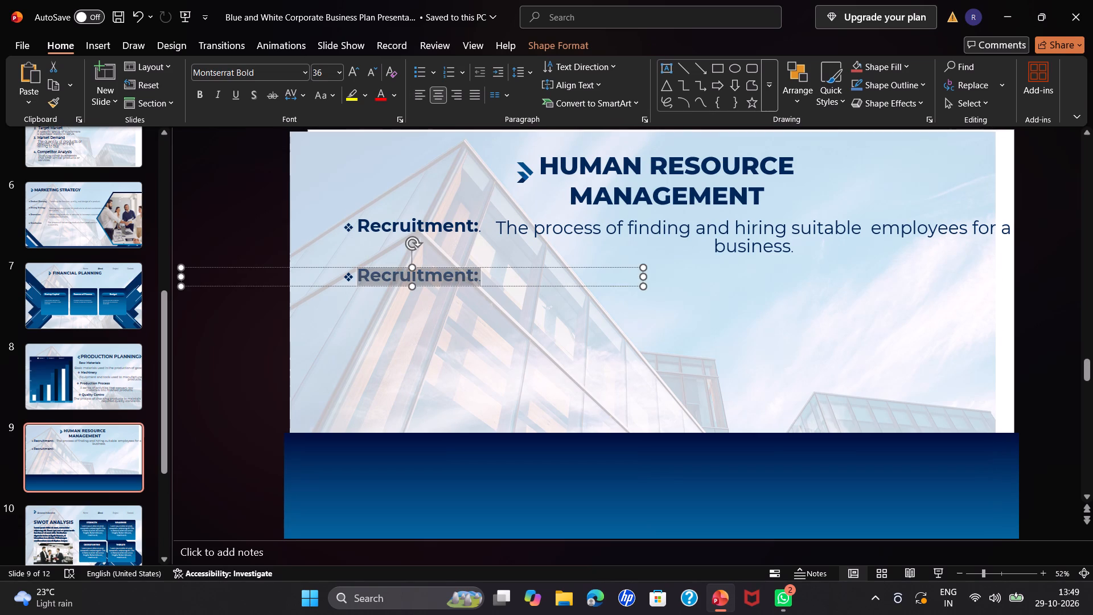
{"action": "left_click_drag", "start_coordinate": [427, 293], "coordinate": [386, 293]}
{"action": "key", "text": "BackSpace"}
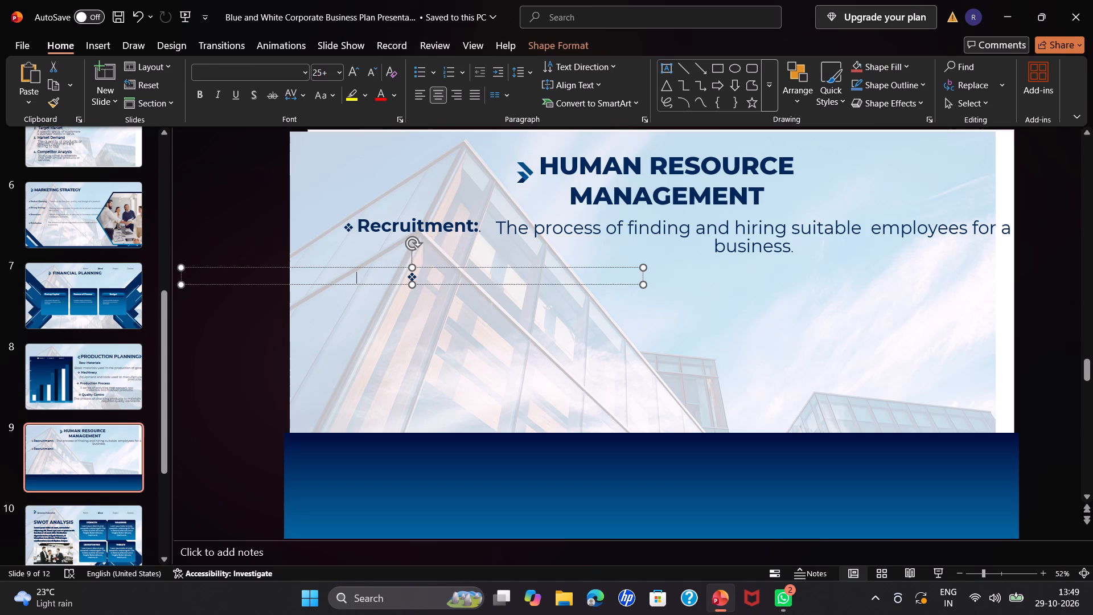
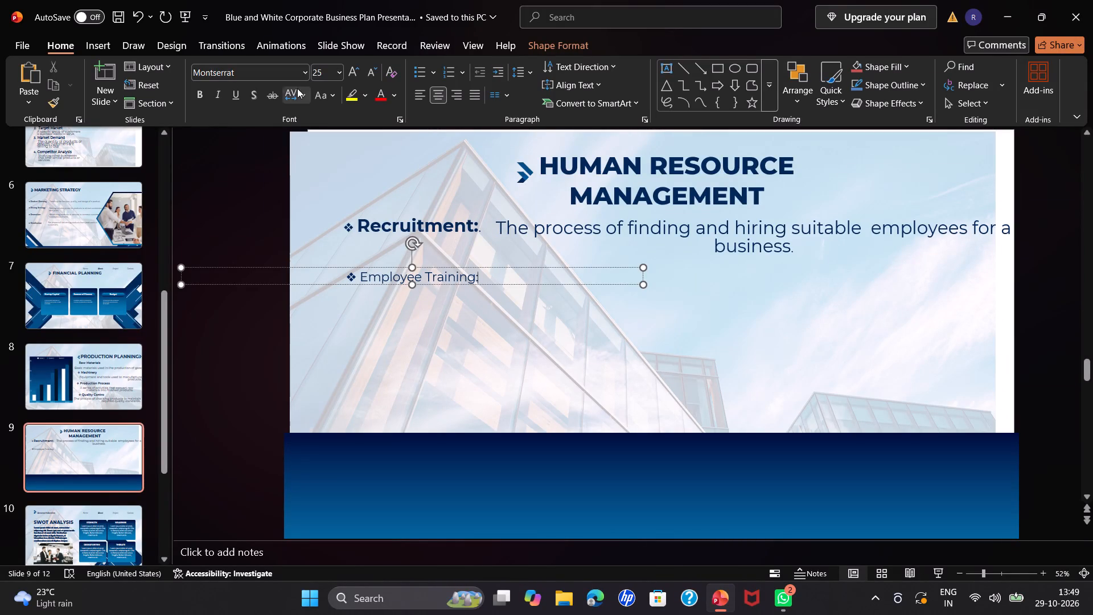
Open the font choices for the "Employee Training:" heading on slide 9 and browse to the Montserrat variants.
{"action": "left_click", "coordinate": [303, 71]}
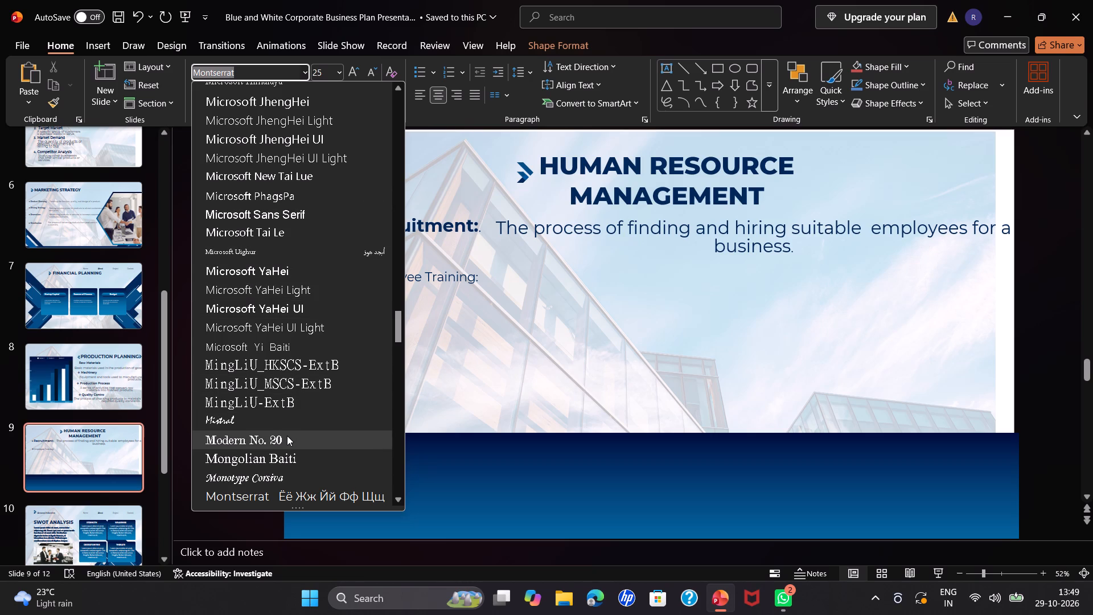
{"action": "scroll", "coordinate": [287, 436], "scroll_direction": "down", "scroll_amount": 4}
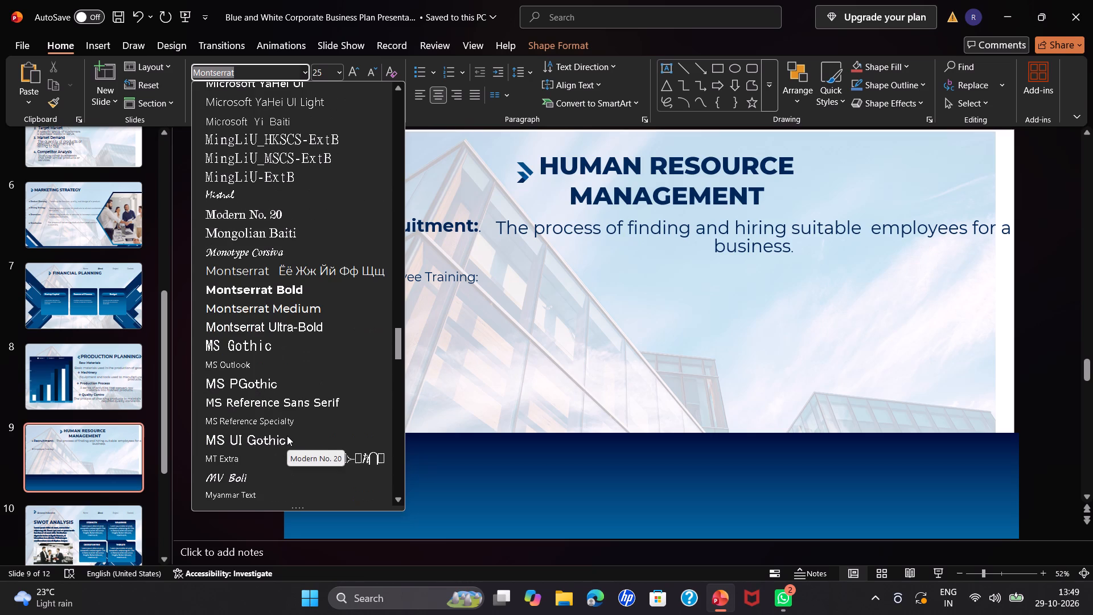
Format the "Employee Training" heading text in Montserrat Bold at size 36.
{"action": "left_click", "coordinate": [299, 292]}
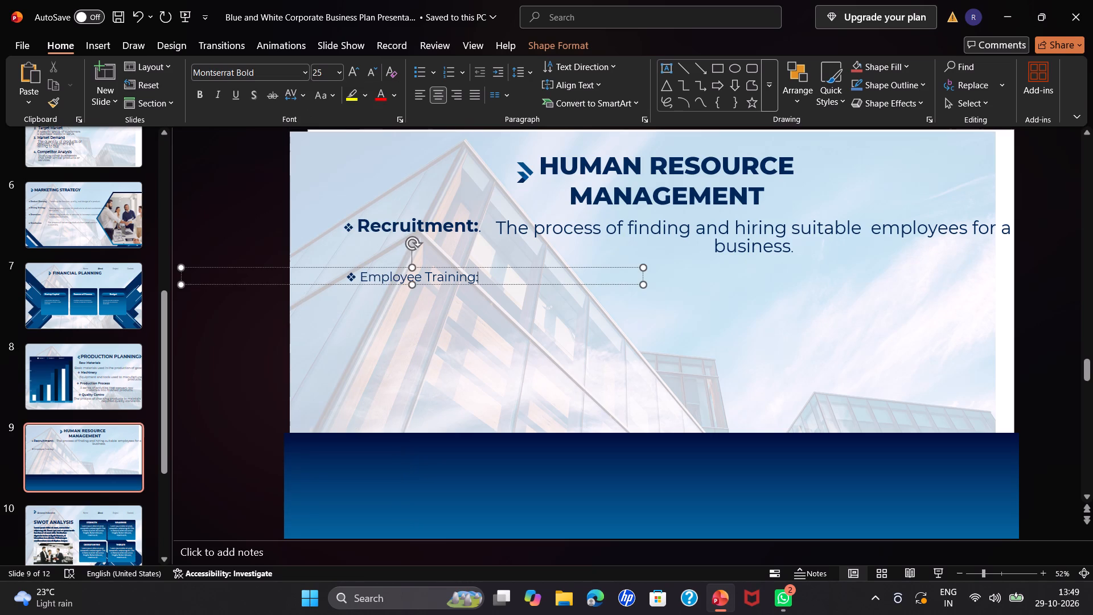
{"action": "left_click_drag", "start_coordinate": [475, 274], "coordinate": [460, 273]}
{"action": "left_click_drag", "start_coordinate": [460, 273], "coordinate": [386, 273]}
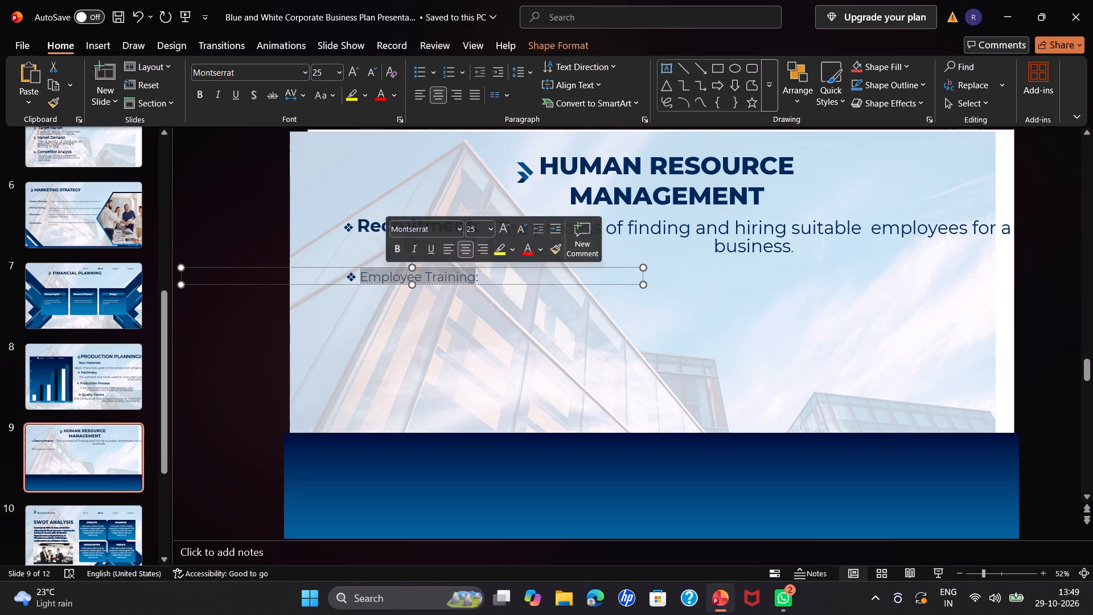
{"action": "left_click", "coordinate": [302, 73]}
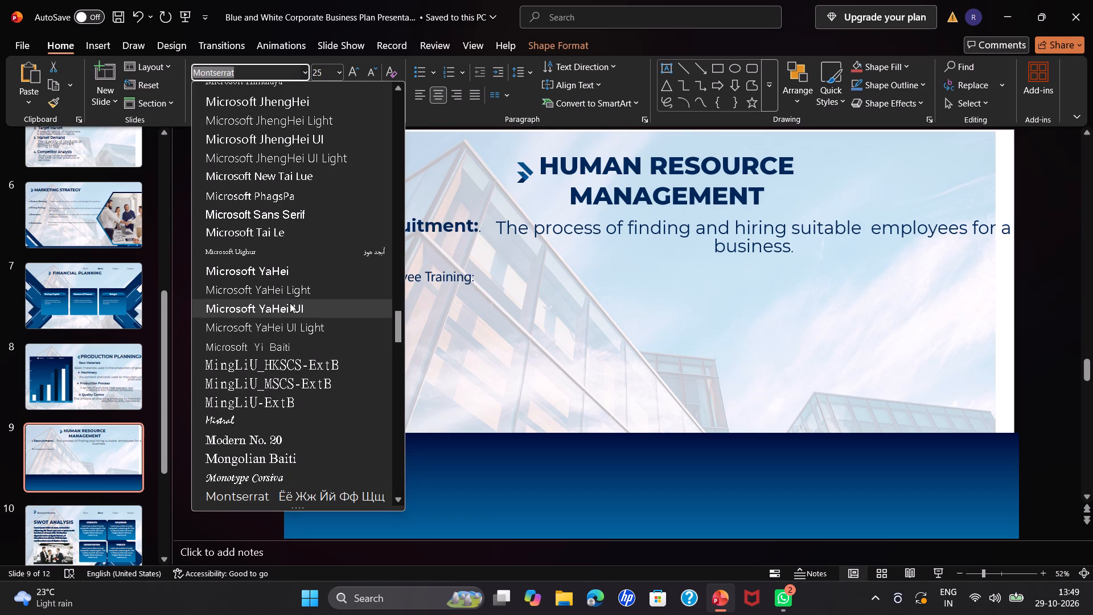
{"action": "scroll", "coordinate": [290, 303], "scroll_direction": "down", "scroll_amount": 2}
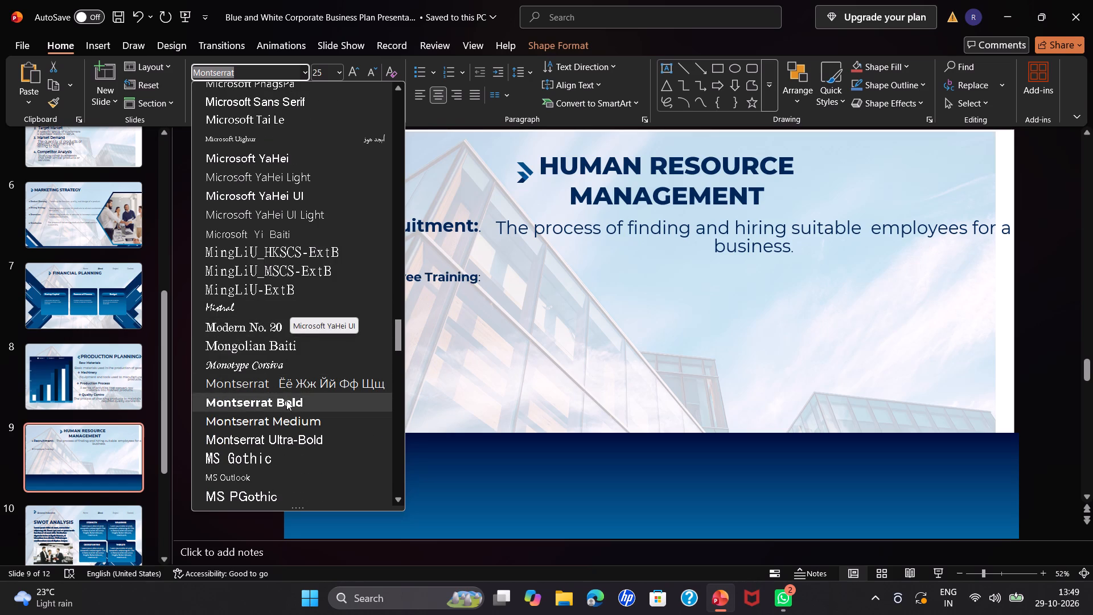
{"action": "left_click", "coordinate": [286, 400]}
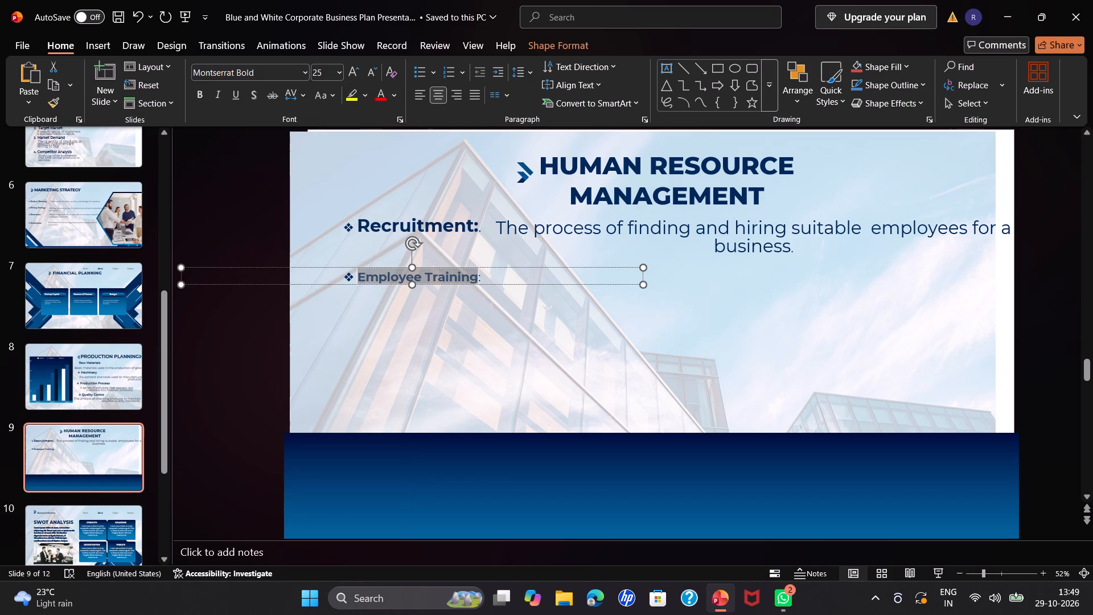
{"action": "left_click", "coordinate": [341, 65]}
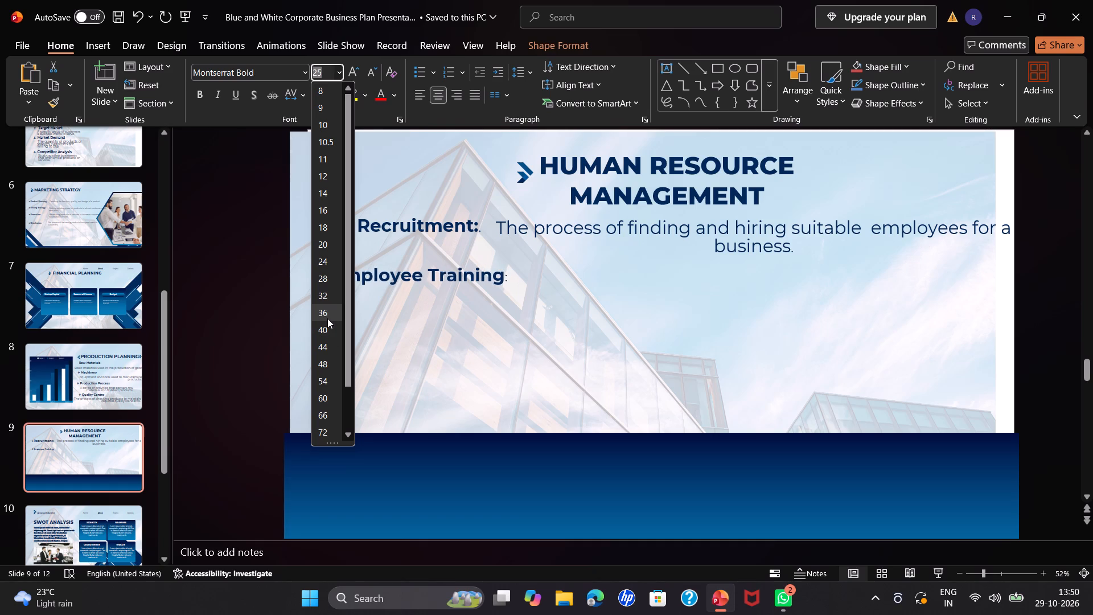
{"action": "left_click", "coordinate": [327, 318]}
{"action": "left_click", "coordinate": [575, 327]}
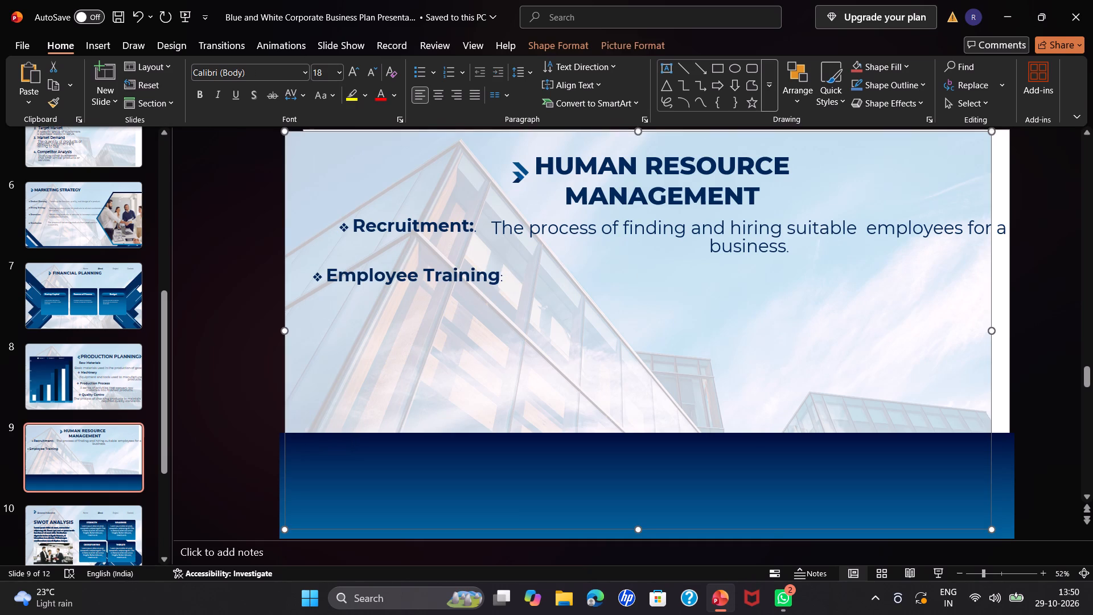
Move the "Employee Training:" heading slightly right so its bullet lines up beneath the "Recruitment:" bullet.
{"action": "left_click_drag", "start_coordinate": [471, 229], "coordinate": [370, 216]}
{"action": "left_click", "coordinate": [640, 308]}
{"action": "left_click_drag", "start_coordinate": [502, 278], "coordinate": [492, 277]}
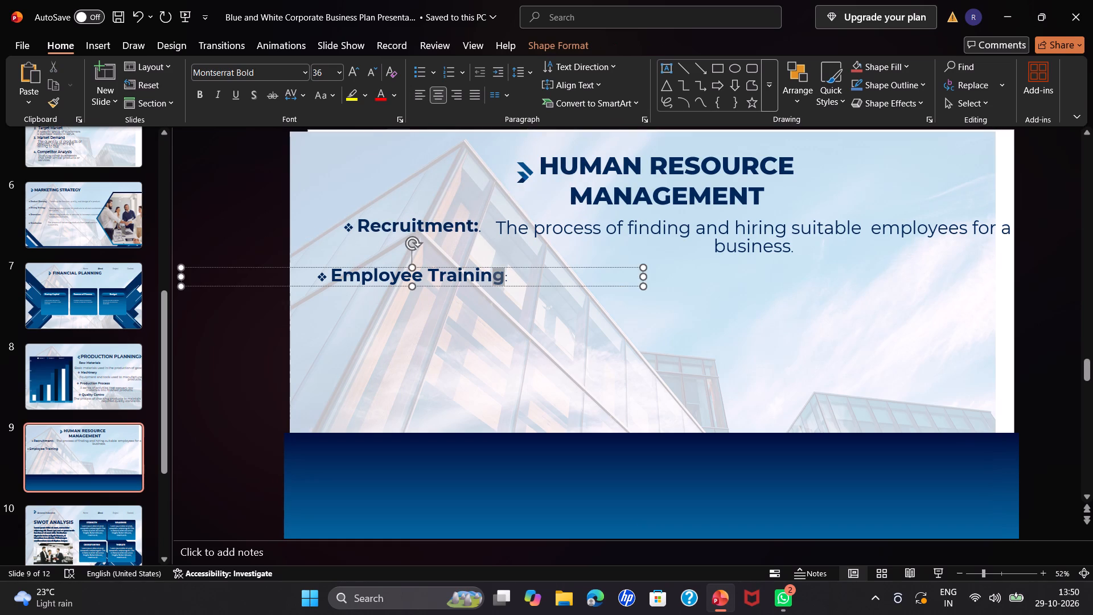
{"action": "left_click_drag", "start_coordinate": [492, 277], "coordinate": [340, 281]}
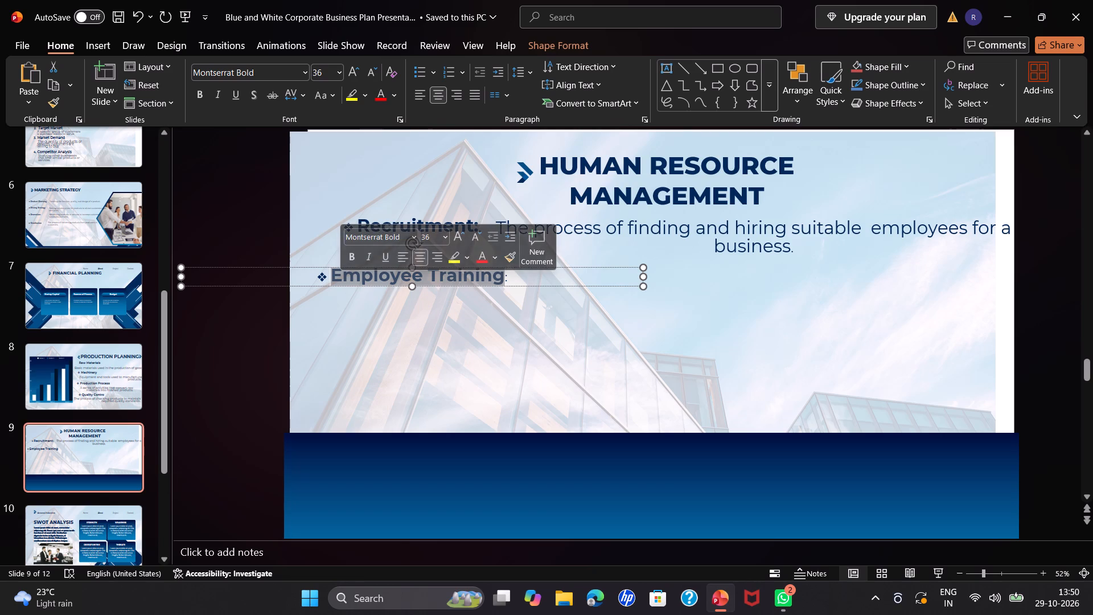
{"action": "left_click_drag", "start_coordinate": [546, 287], "coordinate": [550, 287]}
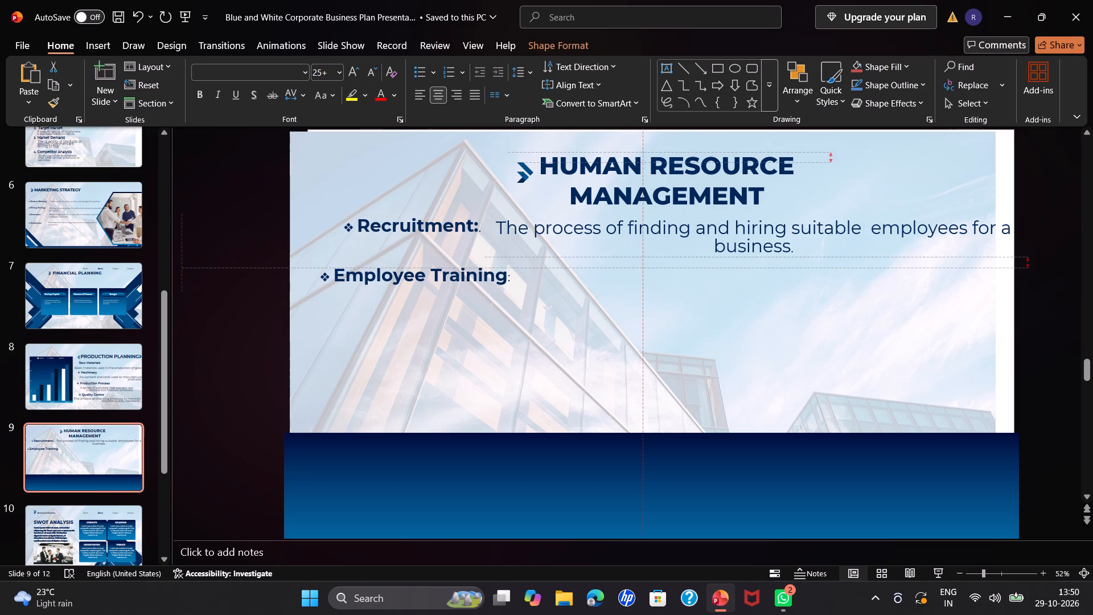
{"action": "left_click_drag", "start_coordinate": [550, 287], "coordinate": [561, 286]}
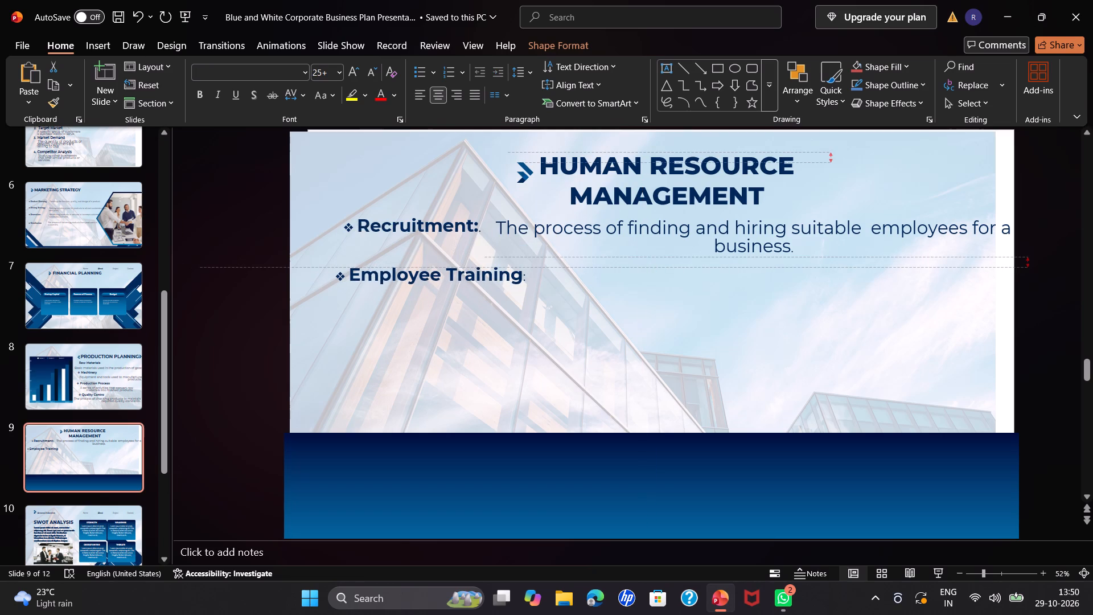
{"action": "left_click_drag", "start_coordinate": [561, 286], "coordinate": [572, 285]}
{"action": "left_click", "coordinate": [638, 380]}
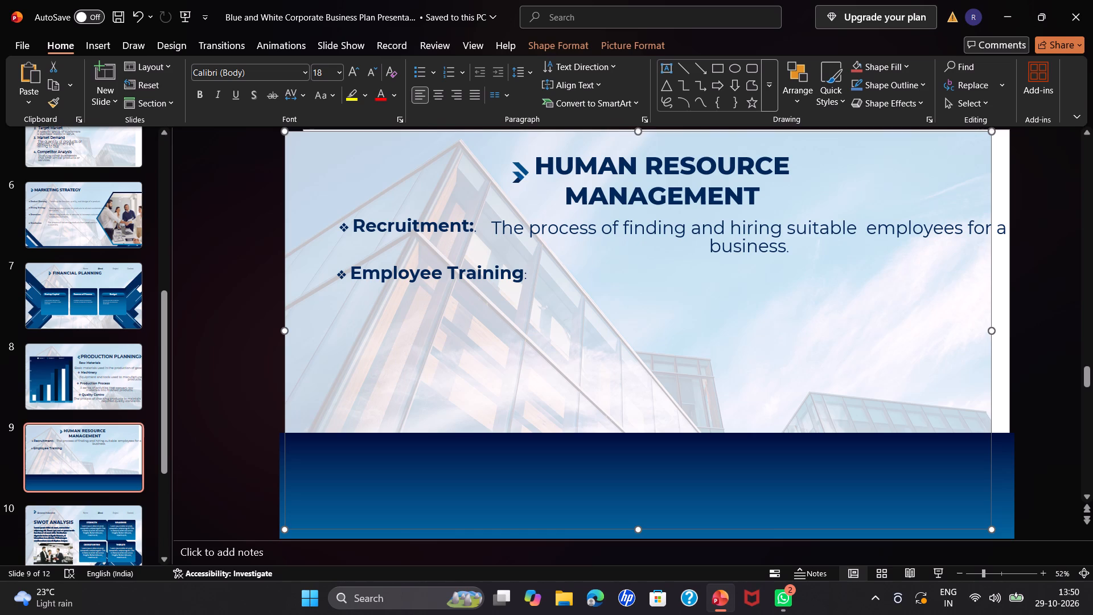
Duplicate the Recruitment description's text box and place the copy directly after the "Employee Training:" heading.
{"action": "left_click_drag", "start_coordinate": [492, 230], "coordinate": [550, 215]}
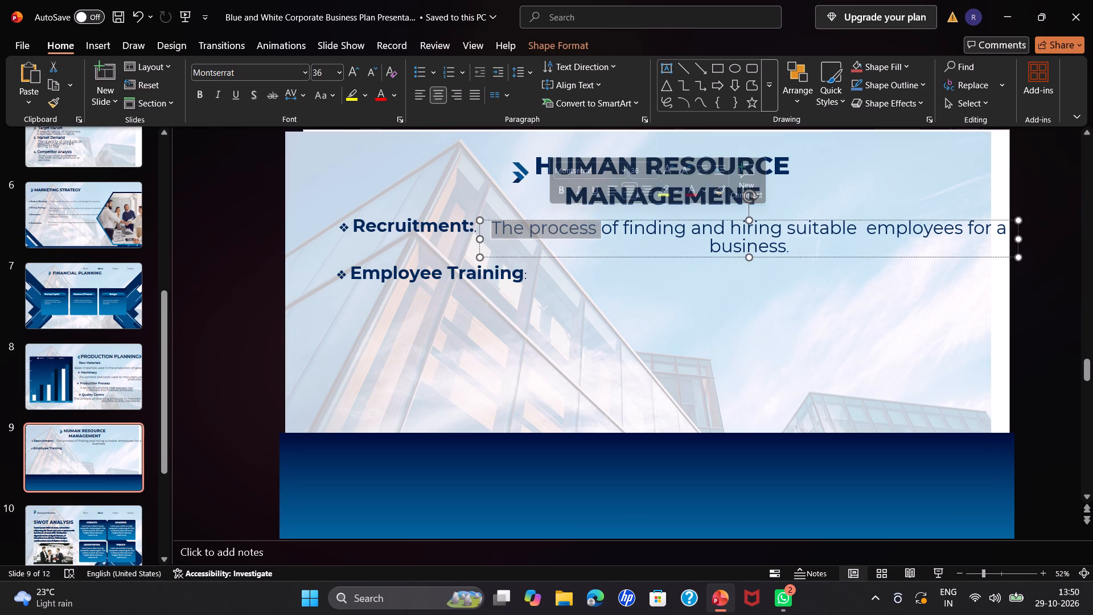
{"action": "left_click_drag", "start_coordinate": [606, 256], "coordinate": [607, 256]}
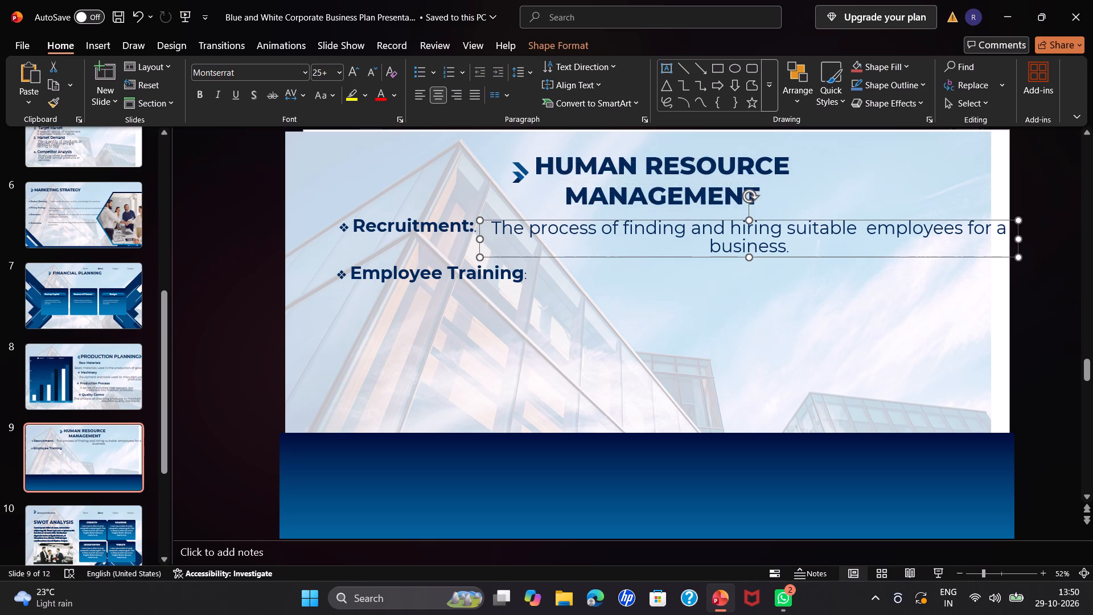
{"action": "left_click_drag", "start_coordinate": [607, 256], "coordinate": [655, 303]}
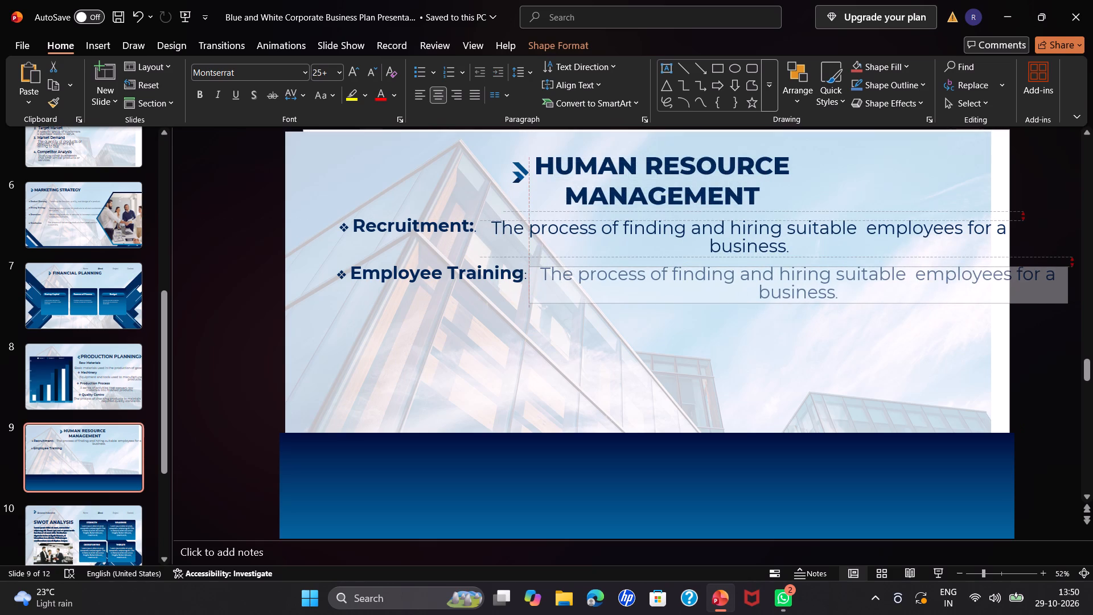
{"action": "left_click_drag", "start_coordinate": [655, 303], "coordinate": [650, 303]}
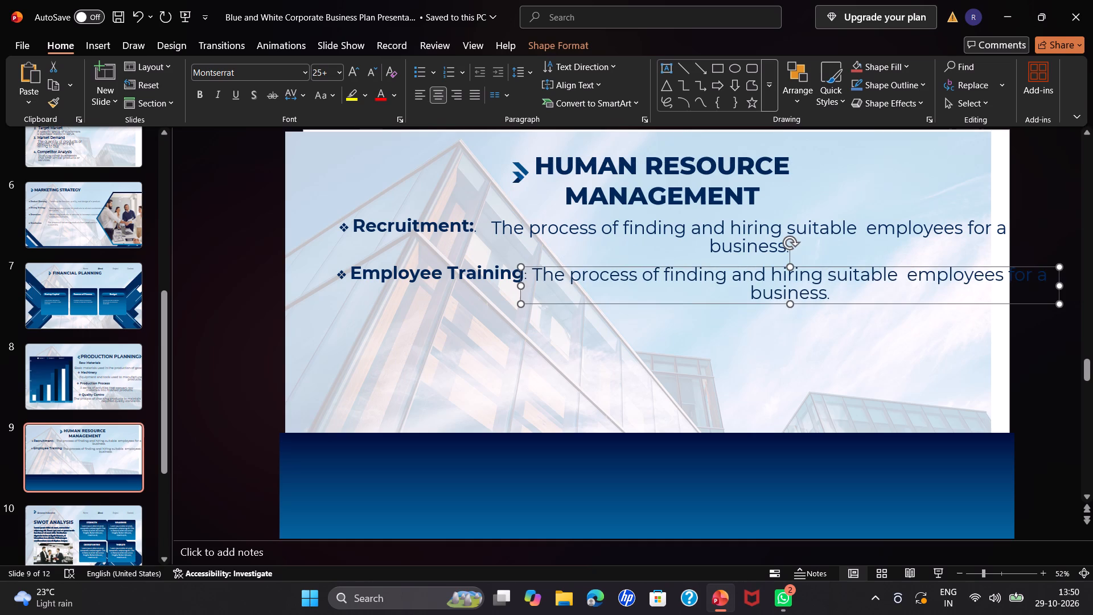
Delete the words "The process of finding and hiring suitable employees for a business" from the copied description.
{"action": "left_click_drag", "start_coordinate": [1050, 273], "coordinate": [1051, 273]}
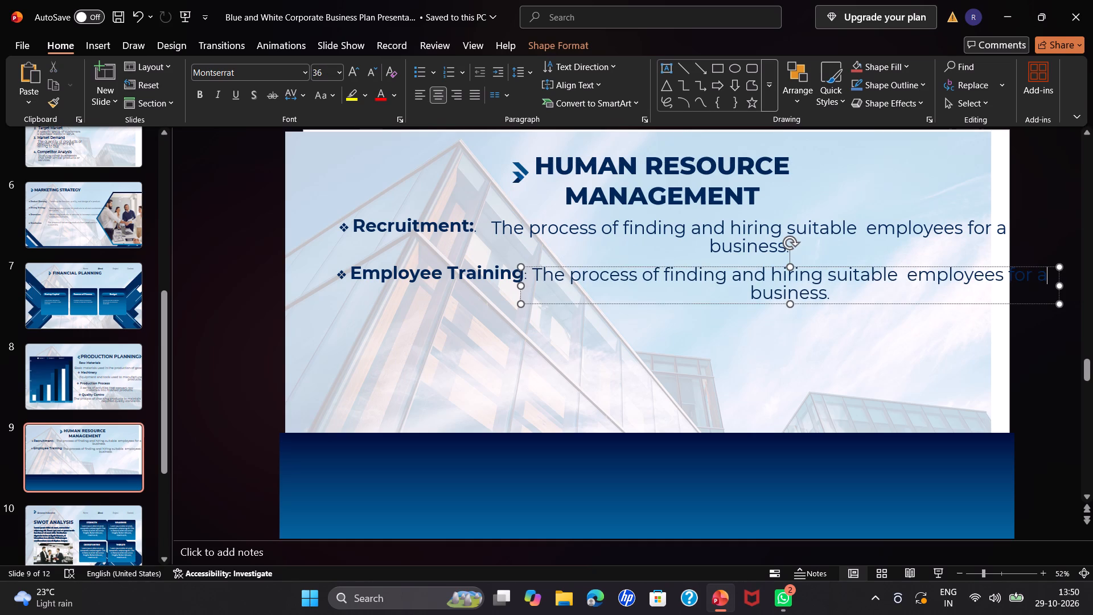
{"action": "left_click_drag", "start_coordinate": [1051, 273], "coordinate": [649, 277]}
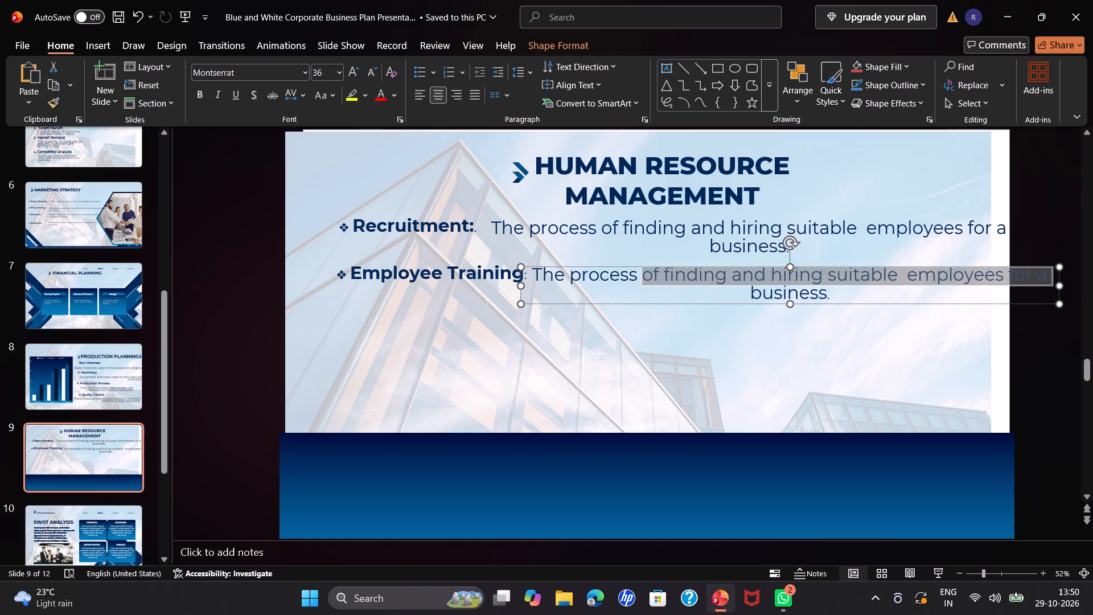
{"action": "left_click_drag", "start_coordinate": [649, 277], "coordinate": [550, 278]}
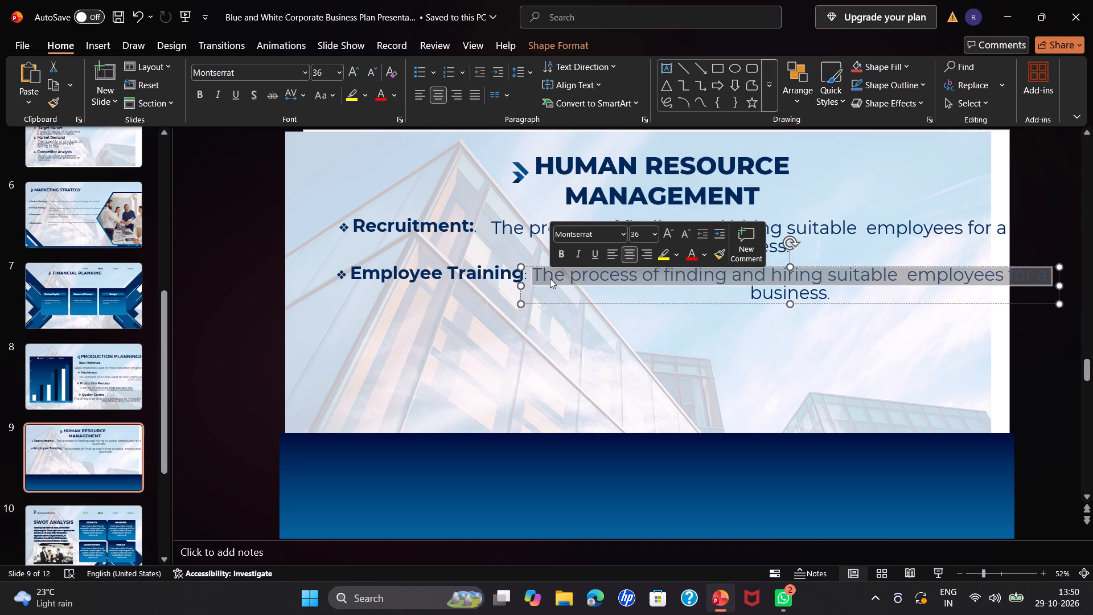
{"action": "key", "text": "BackSpace"}
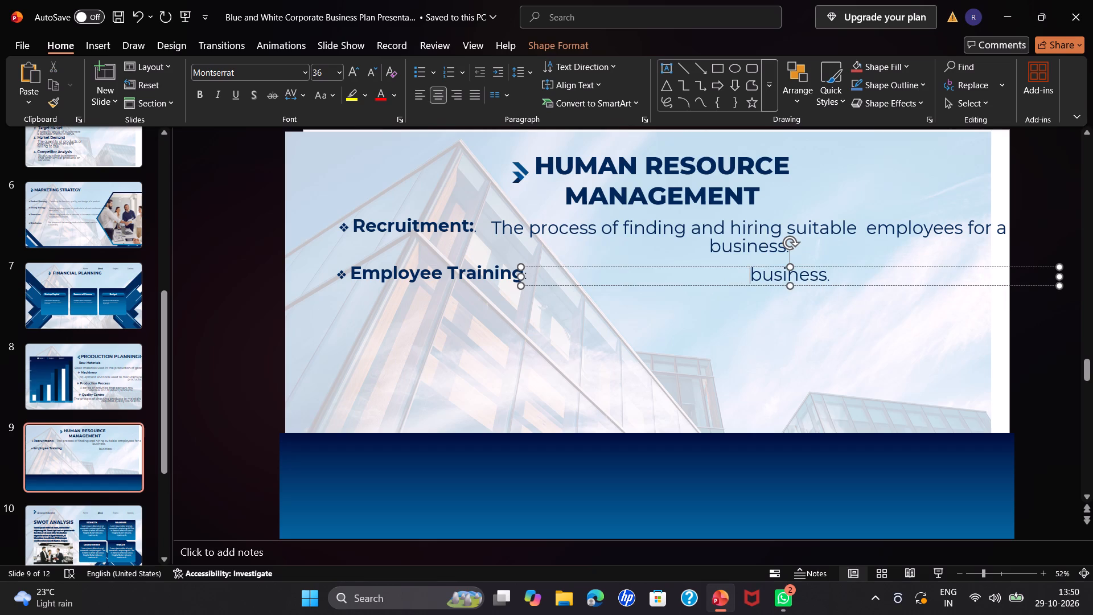
{"action": "left_click_drag", "start_coordinate": [828, 273], "coordinate": [733, 289]}
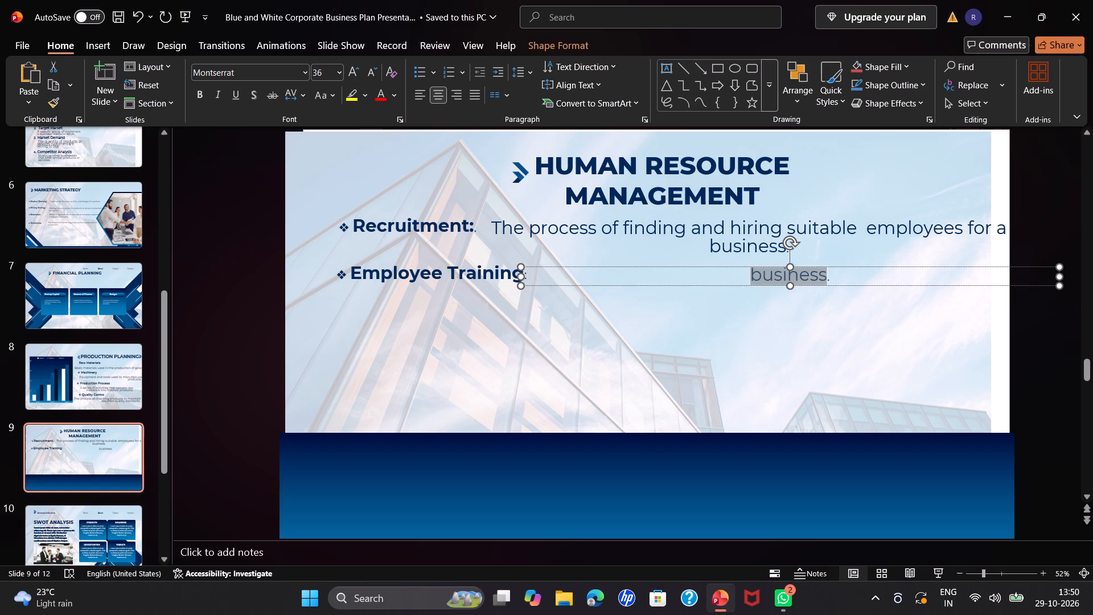
{"action": "left_click_drag", "start_coordinate": [733, 289], "coordinate": [728, 289]}
{"action": "key", "text": "BackSpace"}
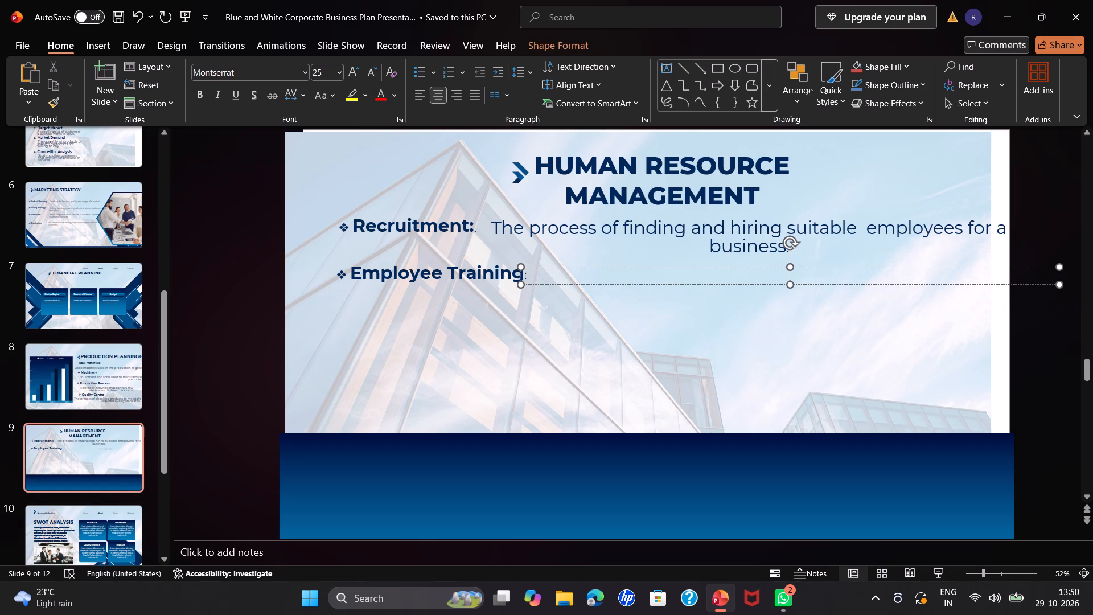
{"action": "left_click", "coordinate": [540, 280]}
{"action": "left_click", "coordinate": [540, 280]}
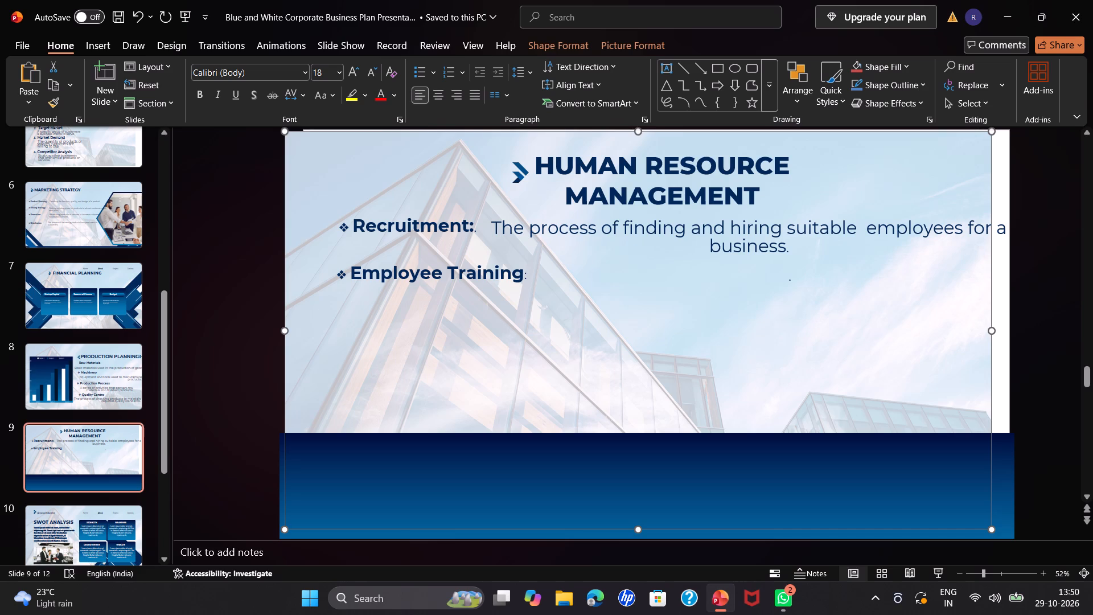
Set the font size of the colon after "Employee Training" to 44.
{"action": "left_click", "coordinate": [528, 276]}
{"action": "left_click", "coordinate": [527, 274]}
{"action": "left_click", "coordinate": [524, 274]}
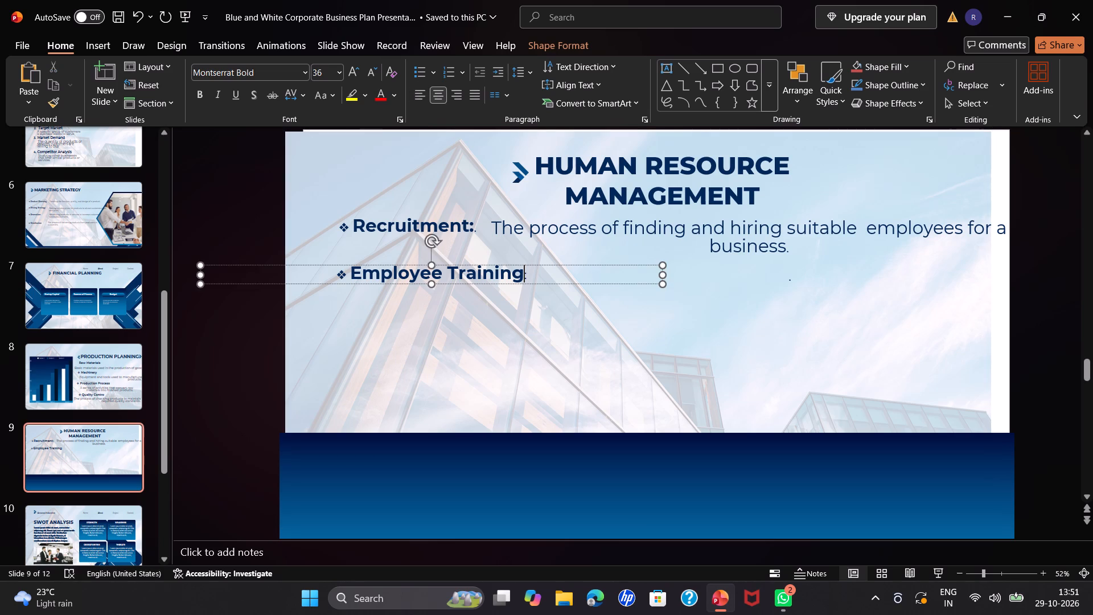
{"action": "left_click", "coordinate": [529, 274]}
{"action": "left_click_drag", "start_coordinate": [525, 275], "coordinate": [528, 277]}
{"action": "left_click_drag", "start_coordinate": [528, 277], "coordinate": [531, 277]}
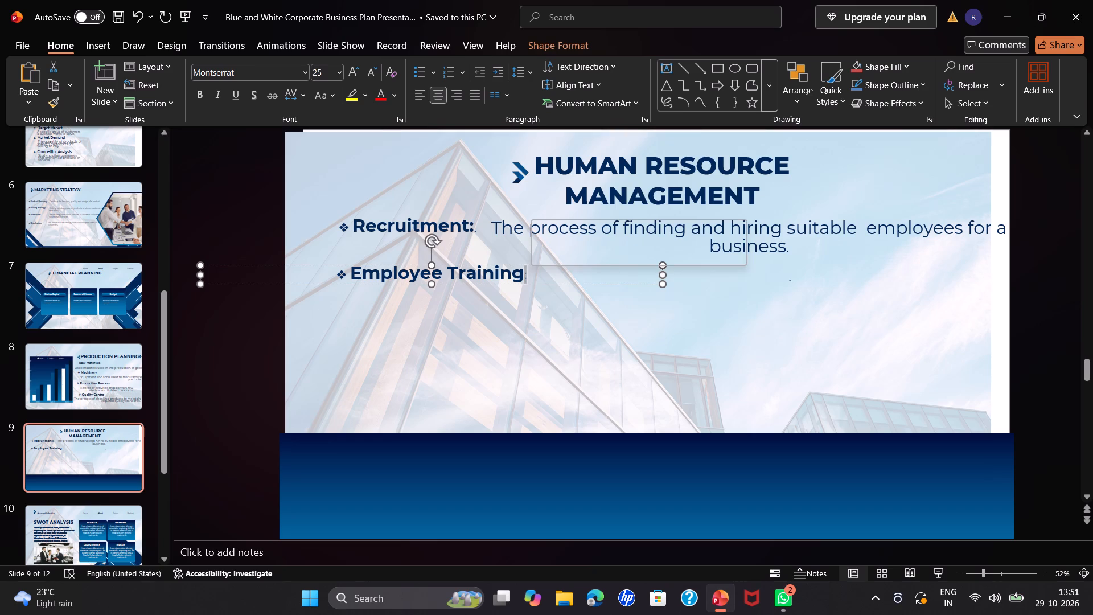
{"action": "left_click", "coordinate": [339, 73]}
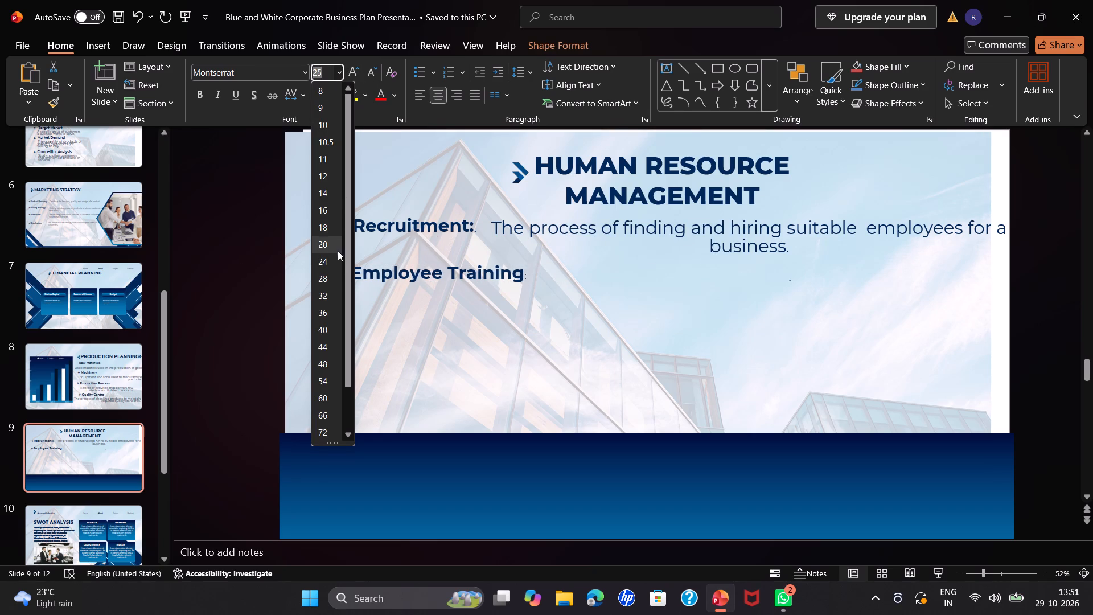
{"action": "left_click_drag", "start_coordinate": [331, 319], "coordinate": [334, 351]}
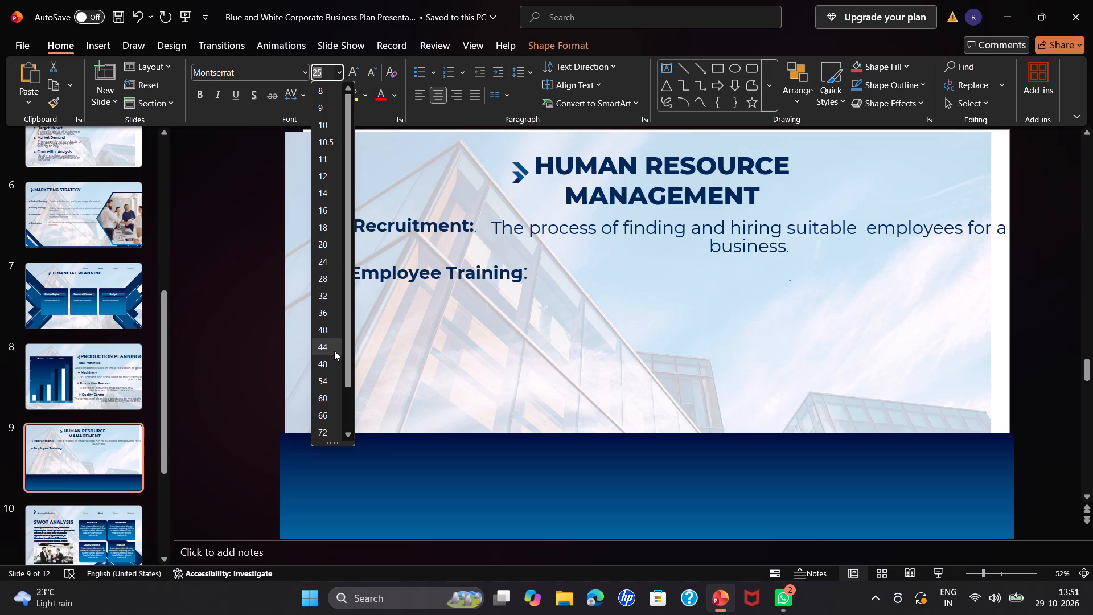
{"action": "left_click_drag", "start_coordinate": [334, 351], "coordinate": [334, 356]}
{"action": "left_click", "coordinate": [557, 351]}
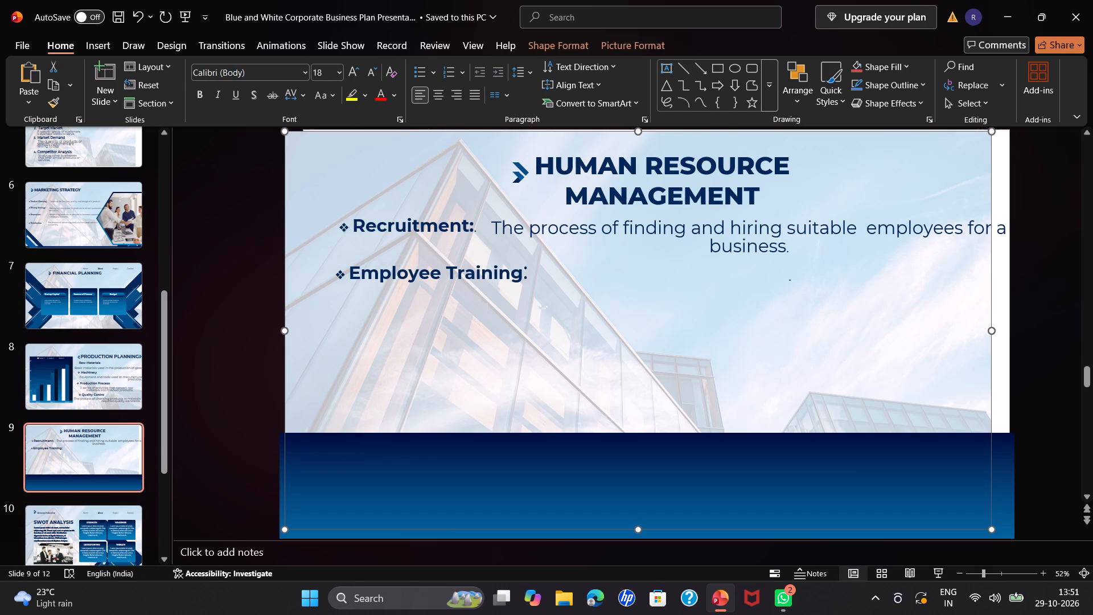
Shift the Recruitment description slightly right, keeping it level with the "Recruitment:" heading.
{"action": "left_click", "coordinate": [652, 231]}
{"action": "left_click_drag", "start_coordinate": [655, 256], "coordinate": [665, 262]}
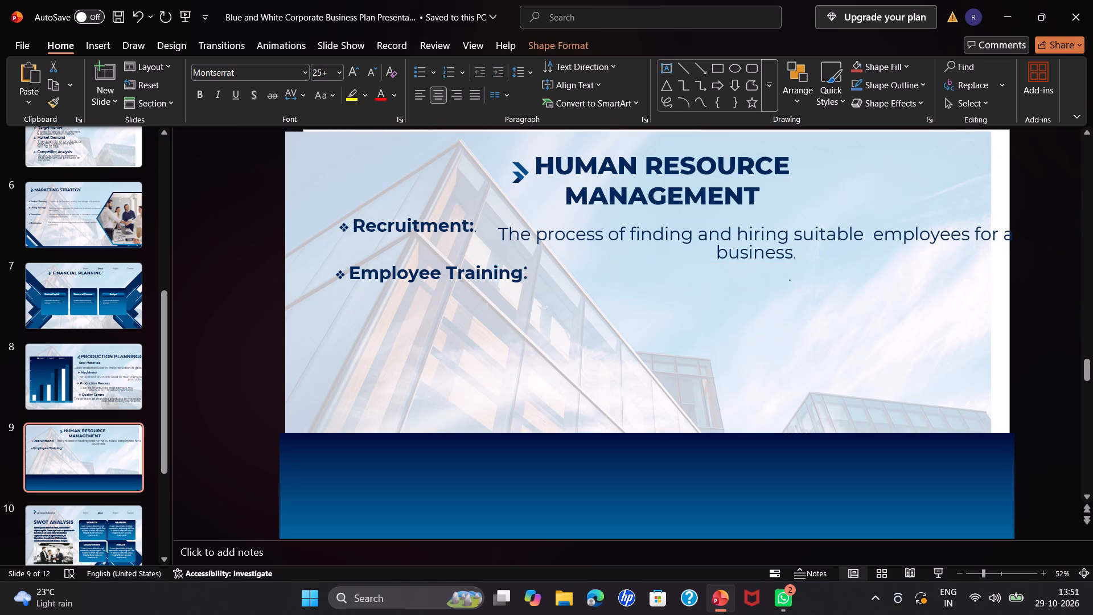
{"action": "left_click_drag", "start_coordinate": [665, 262], "coordinate": [665, 254]}
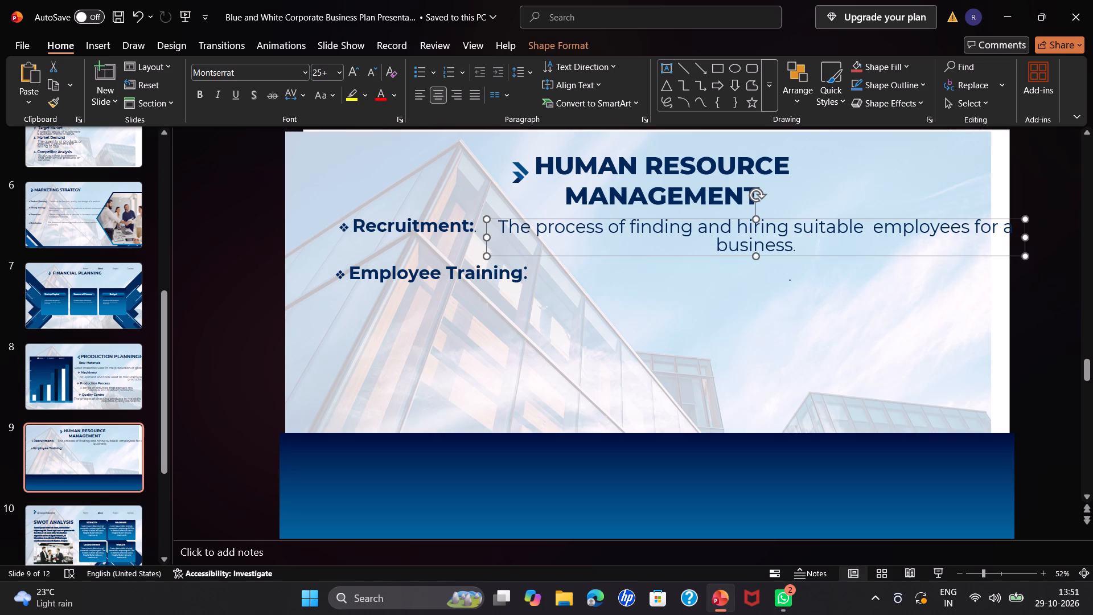
Duplicate the Recruitment description's text box and place the copy directly after the "Employee Training:" heading.
{"action": "left_click_drag", "start_coordinate": [665, 254], "coordinate": [692, 304], "text": "ctrl"}
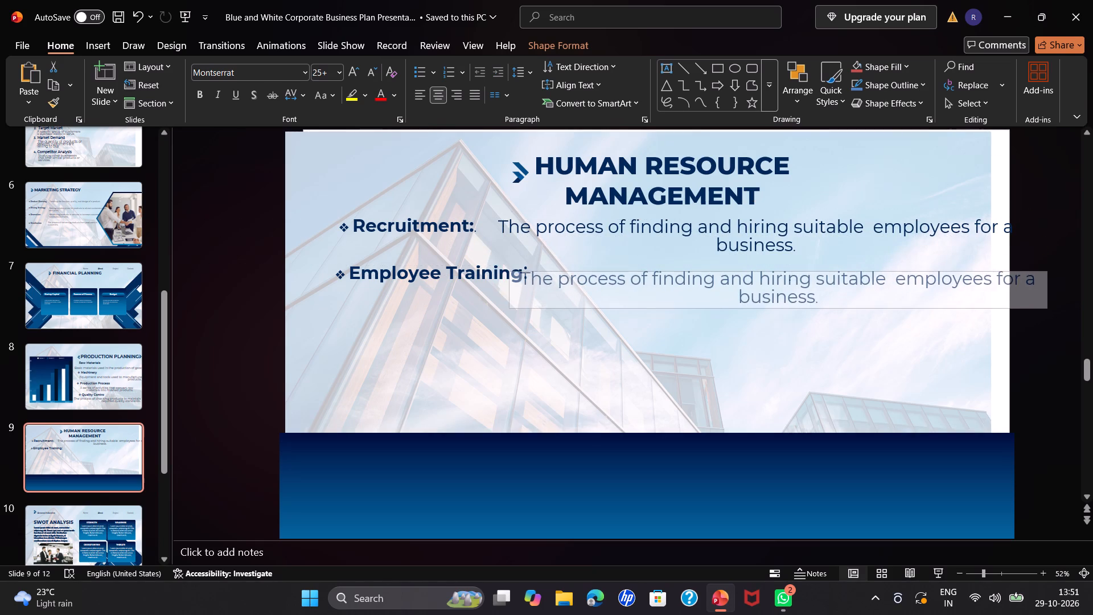
{"action": "left_click_drag", "start_coordinate": [692, 304], "coordinate": [698, 302], "text": "ctrl"}
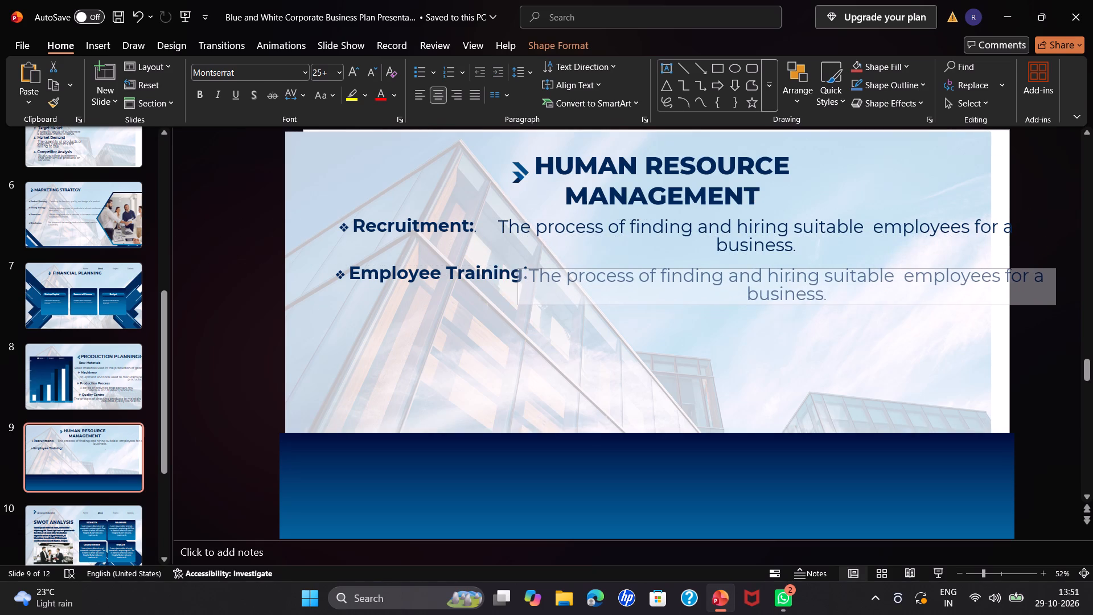
{"action": "left_click_drag", "start_coordinate": [698, 302], "coordinate": [698, 302], "text": "ctrl"}
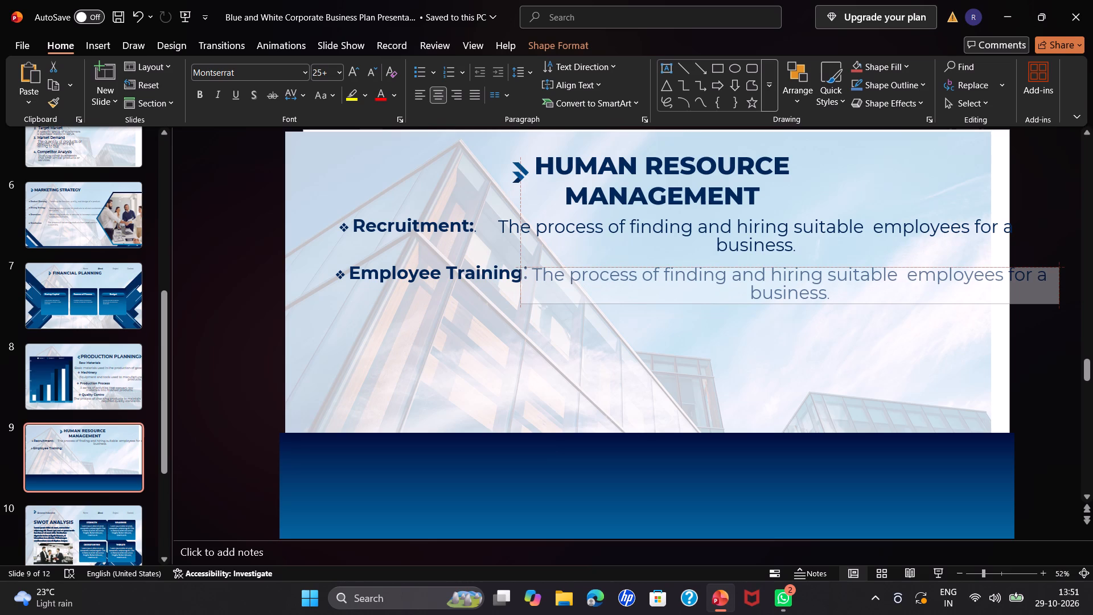
{"action": "left_click", "coordinate": [698, 302], "text": "ctrl"}
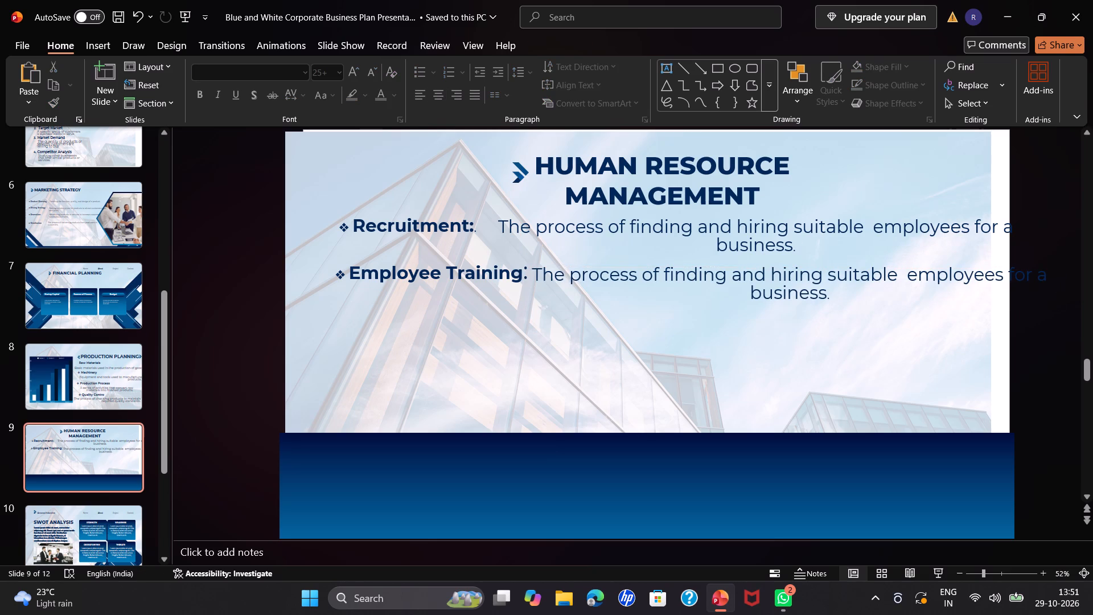
Duplicate the description beside "Employee Training:" and place the copy below it, leaving a gap between the two text boxes.
{"action": "left_click", "coordinate": [1051, 269], "text": "ctrl"}
{"action": "left_click_drag", "start_coordinate": [1054, 272], "coordinate": [1046, 282], "text": "ctrl"}
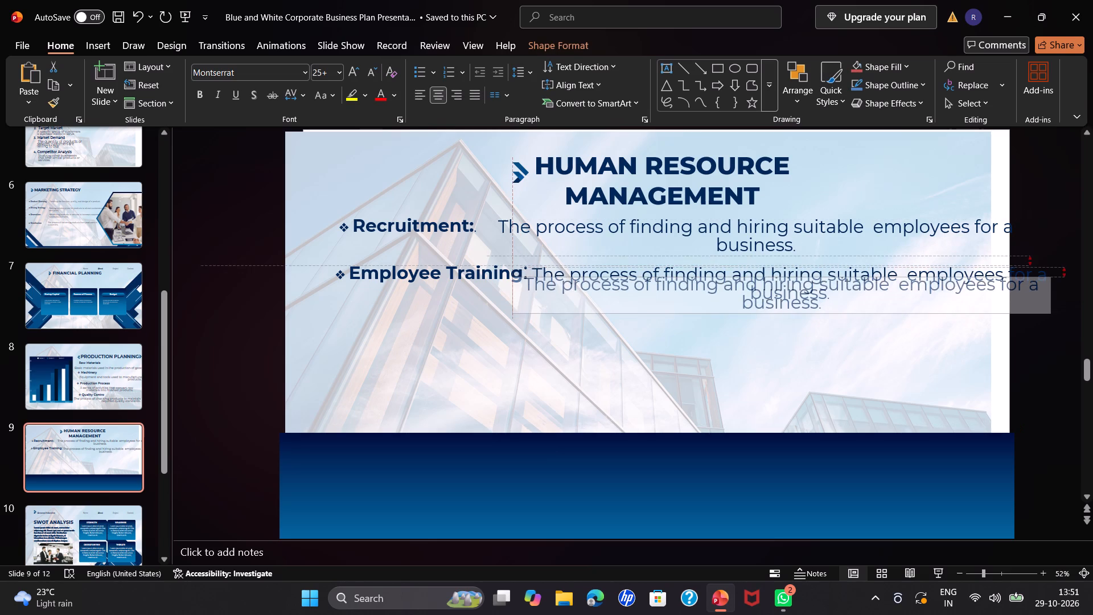
{"action": "left_click_drag", "start_coordinate": [1046, 282], "coordinate": [1070, 311], "text": "ctrl"}
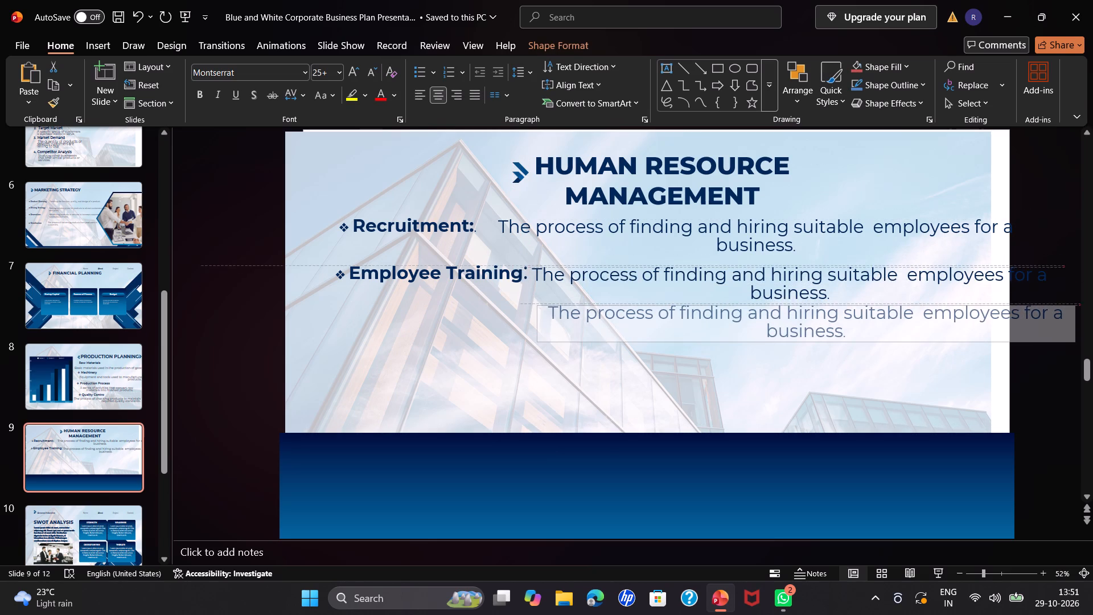
{"action": "left_click_drag", "start_coordinate": [1070, 311], "coordinate": [1057, 334], "text": "ctrl"}
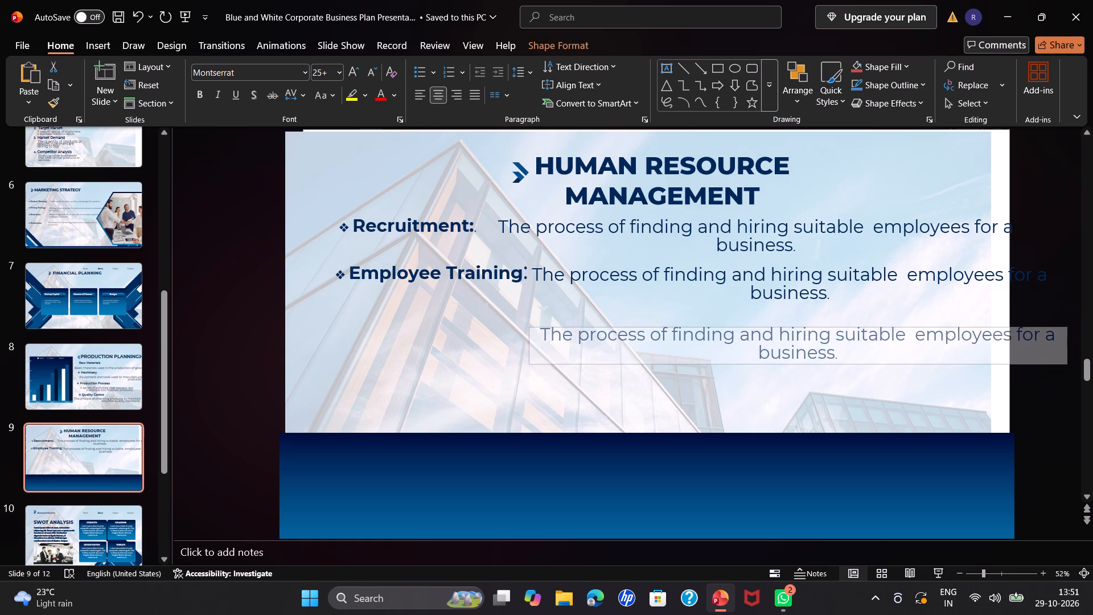
{"action": "left_click_drag", "start_coordinate": [1057, 334], "coordinate": [1033, 337], "text": "ctrl"}
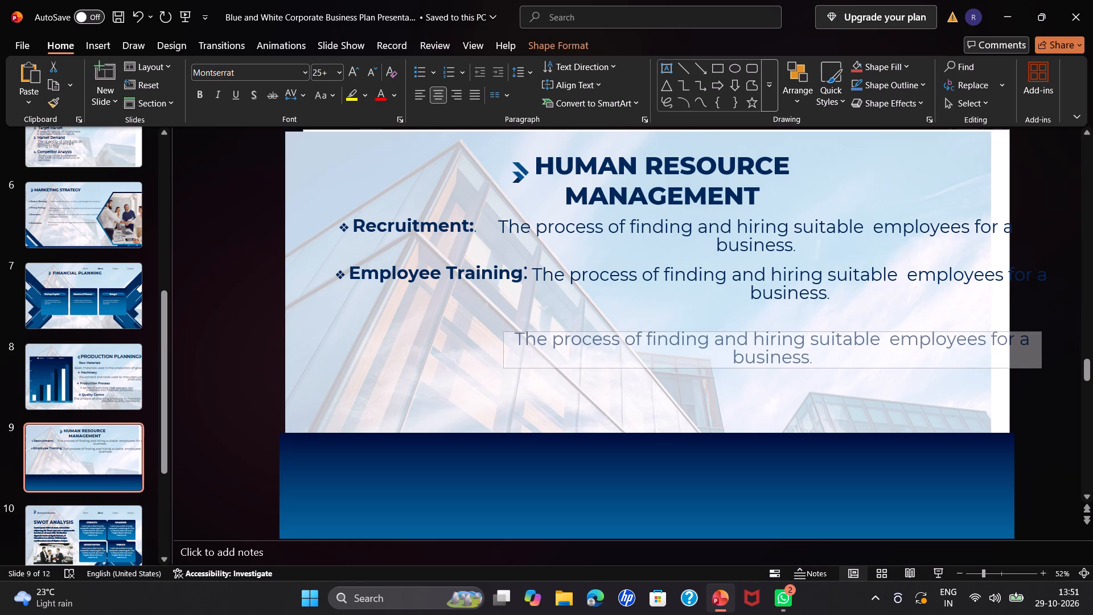
{"action": "left_click", "coordinate": [960, 402]}
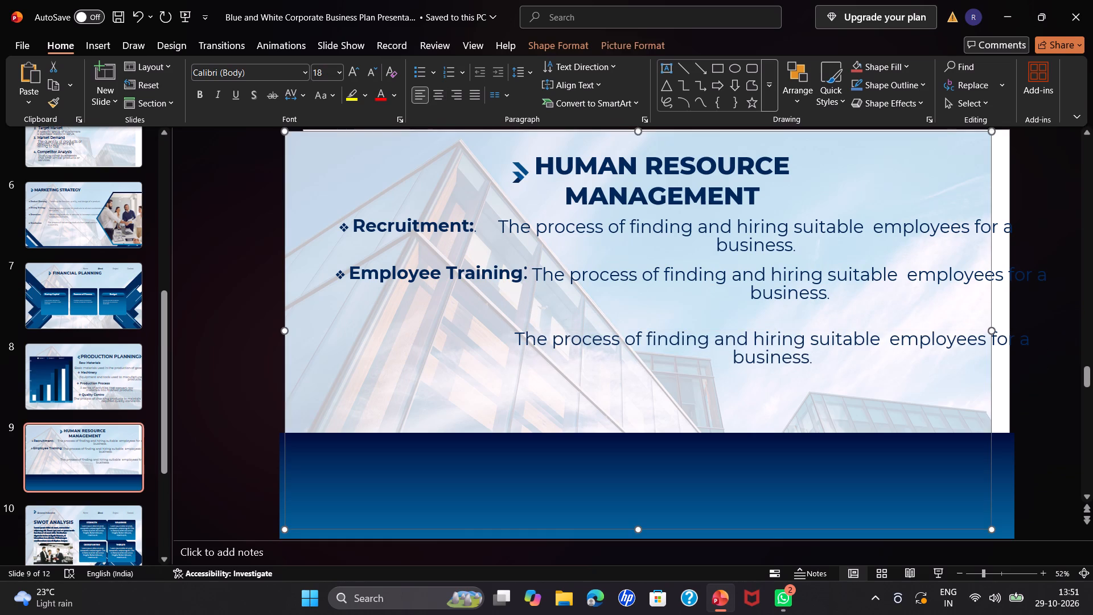
Select the words "The process of finding and hiring suitable employees for a" in the Employee Training description.
{"action": "left_click", "coordinate": [972, 282]}
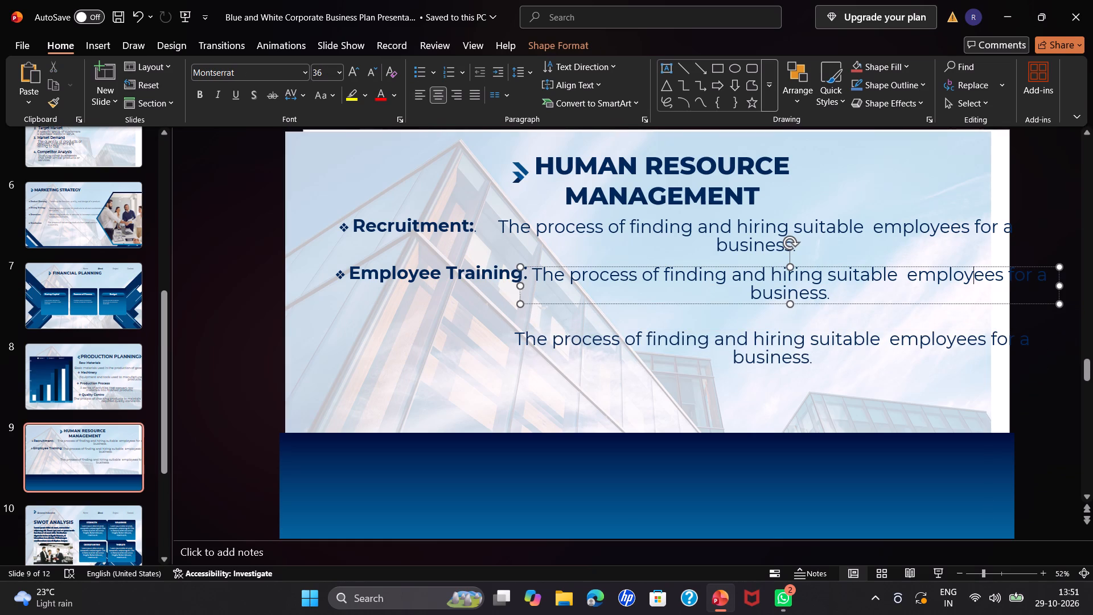
{"action": "left_click_drag", "start_coordinate": [1051, 275], "coordinate": [765, 270]}
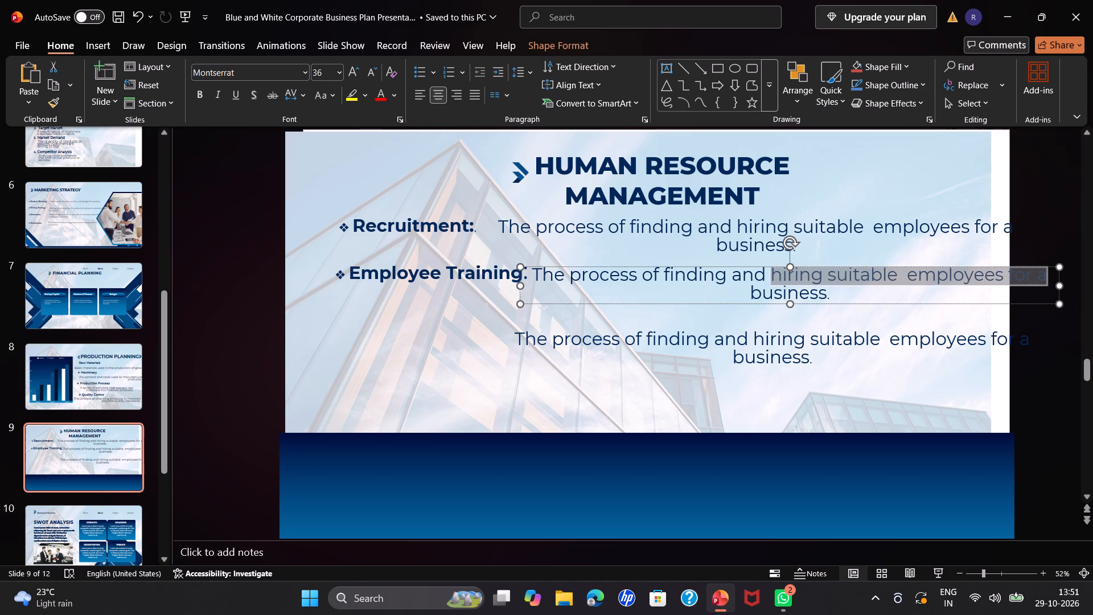
{"action": "left_click_drag", "start_coordinate": [765, 270], "coordinate": [545, 278]}
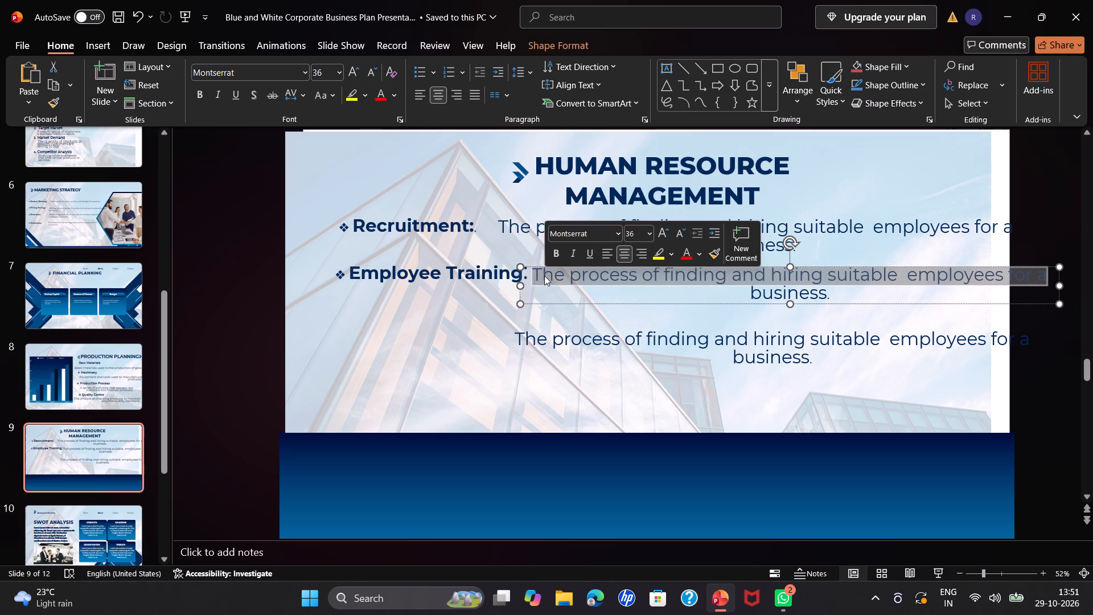
Delete the copied recruitment wording from the description text box beside the "Employee Training:" heading, including the word "business".
{"action": "key", "text": "BackSpace"}
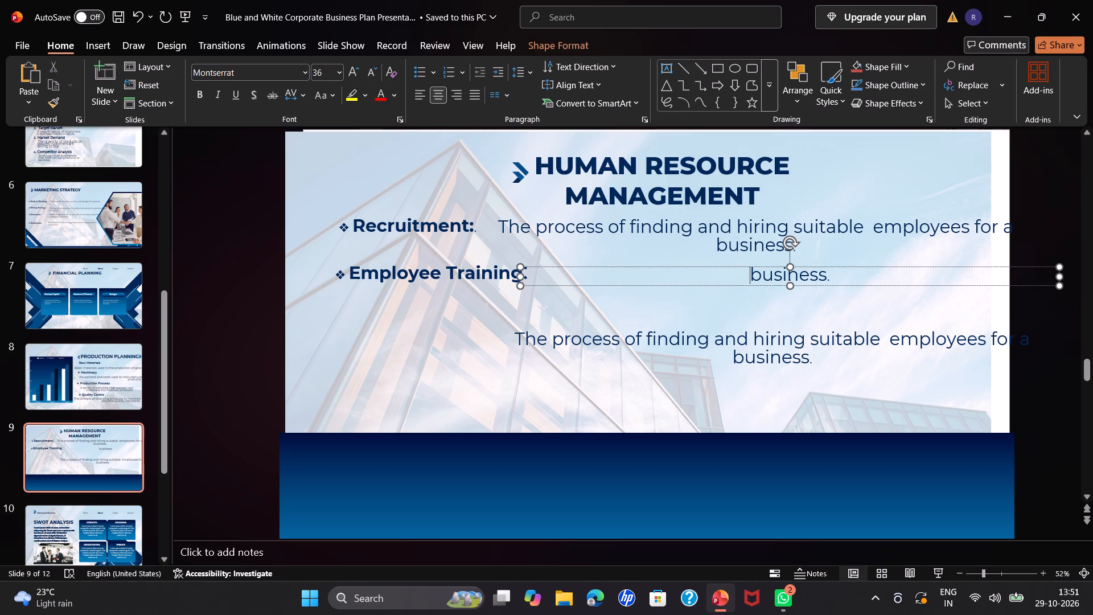
{"action": "left_click", "coordinate": [831, 273]}
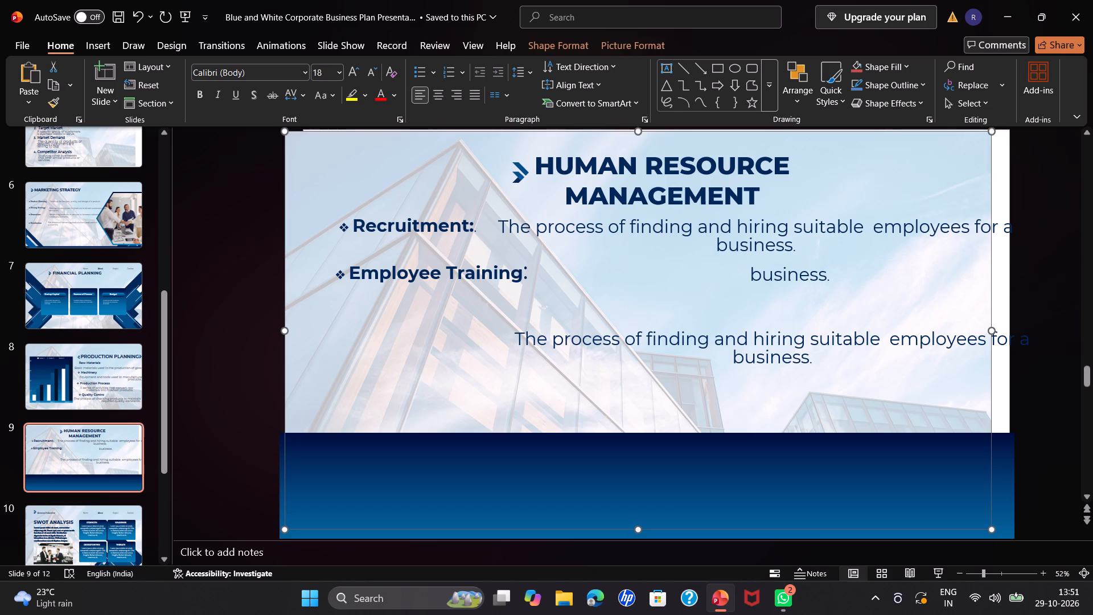
{"action": "left_click", "coordinate": [831, 273]}
{"action": "left_click", "coordinate": [819, 279]}
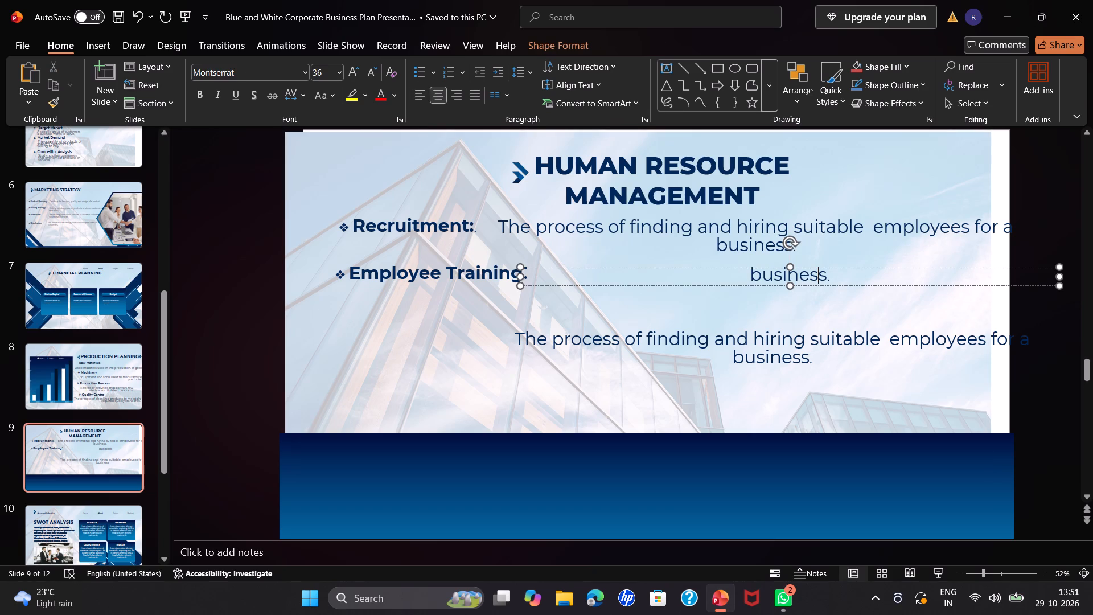
{"action": "left_click_drag", "start_coordinate": [827, 276], "coordinate": [814, 277]}
{"action": "left_click_drag", "start_coordinate": [814, 277], "coordinate": [747, 282]}
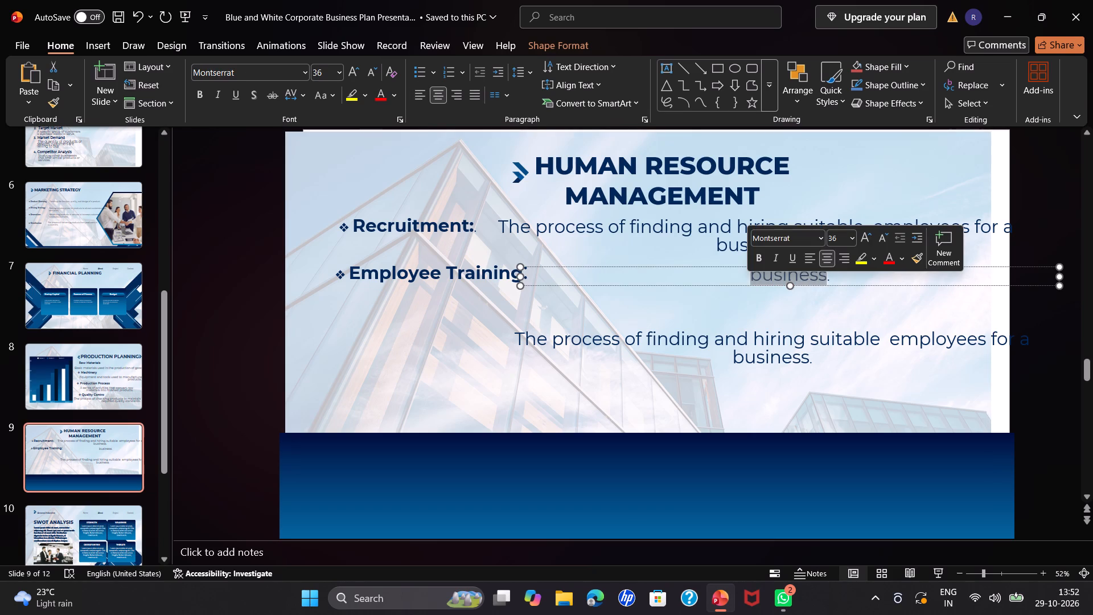
{"action": "key", "text": "BackSpace"}
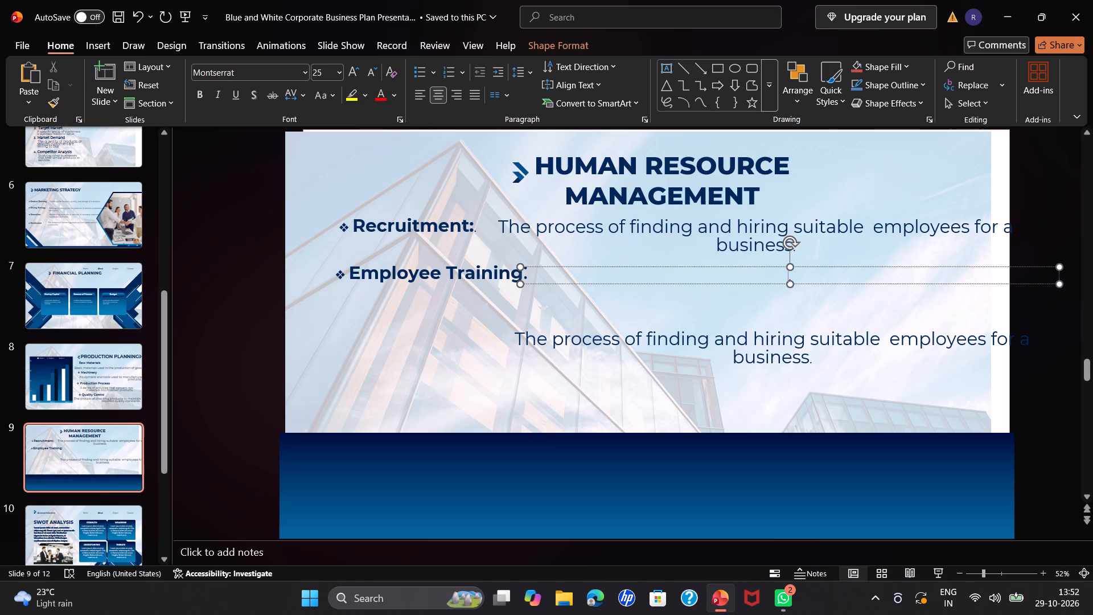
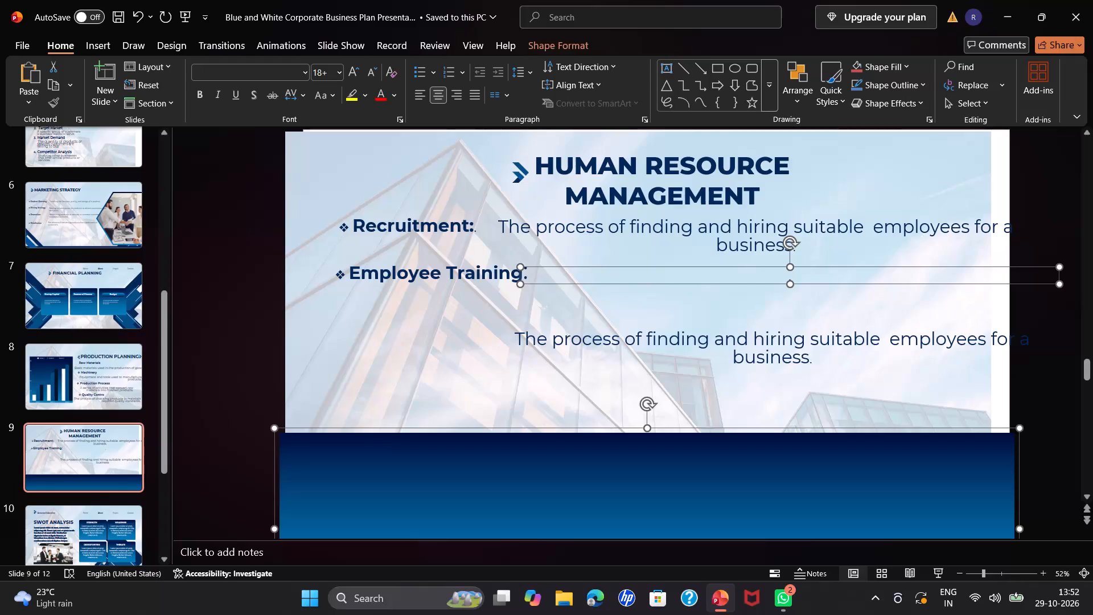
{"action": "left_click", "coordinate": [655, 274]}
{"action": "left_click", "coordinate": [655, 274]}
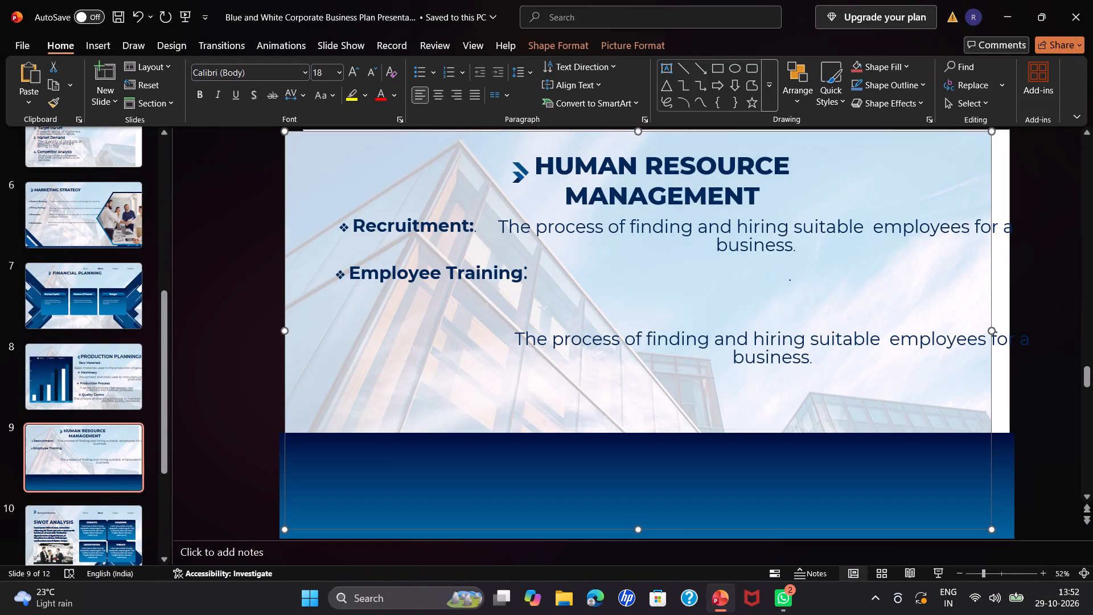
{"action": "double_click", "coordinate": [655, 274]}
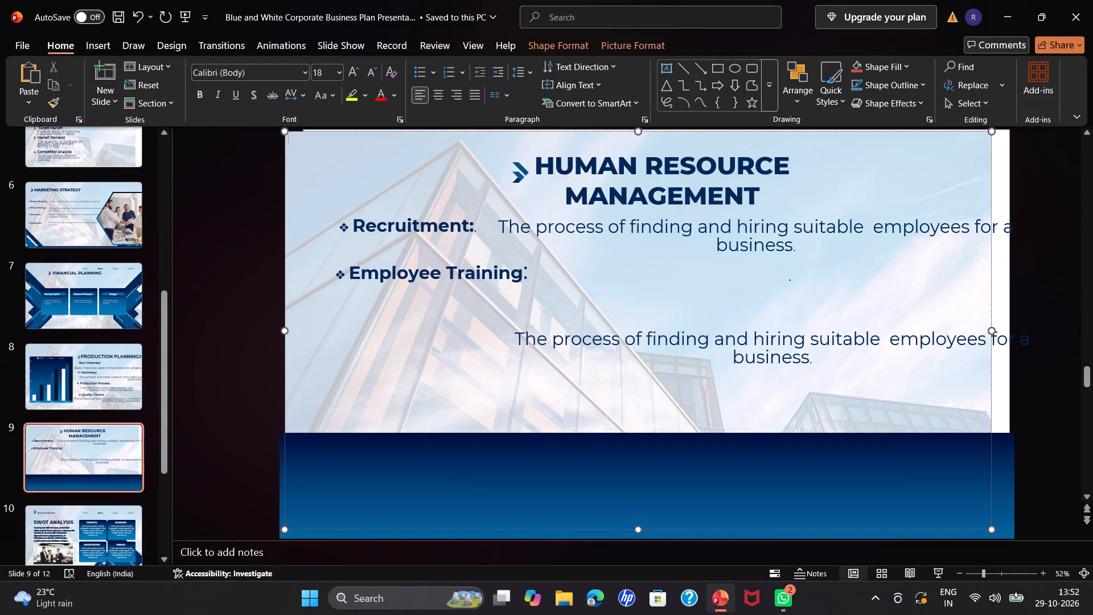
Replace the wording of the lower duplicated description with the copied text "Improving workers' knowledge and skills for better performance.".
{"action": "left_click", "coordinate": [857, 338]}
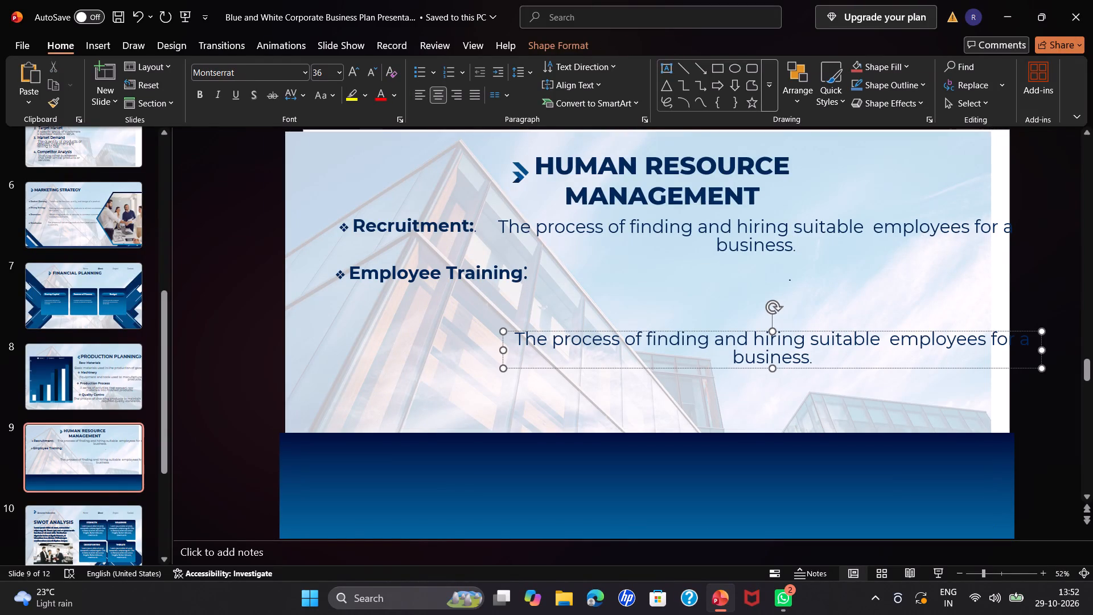
{"action": "left_click_drag", "start_coordinate": [810, 361], "coordinate": [623, 338]}
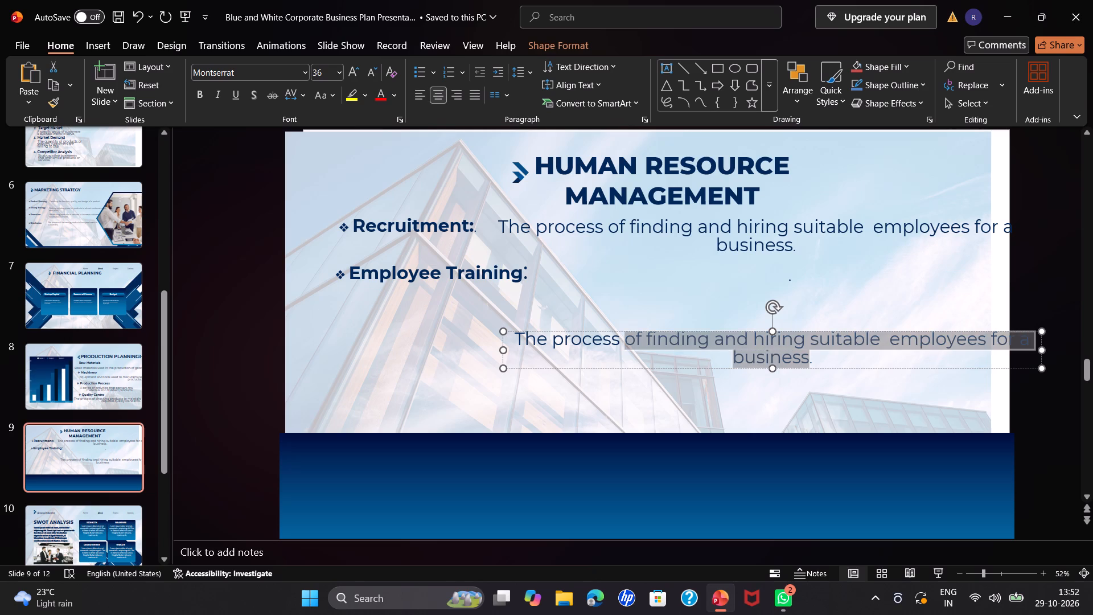
{"action": "left_click_drag", "start_coordinate": [623, 338], "coordinate": [509, 336]}
{"action": "key", "text": "BackSpace"}
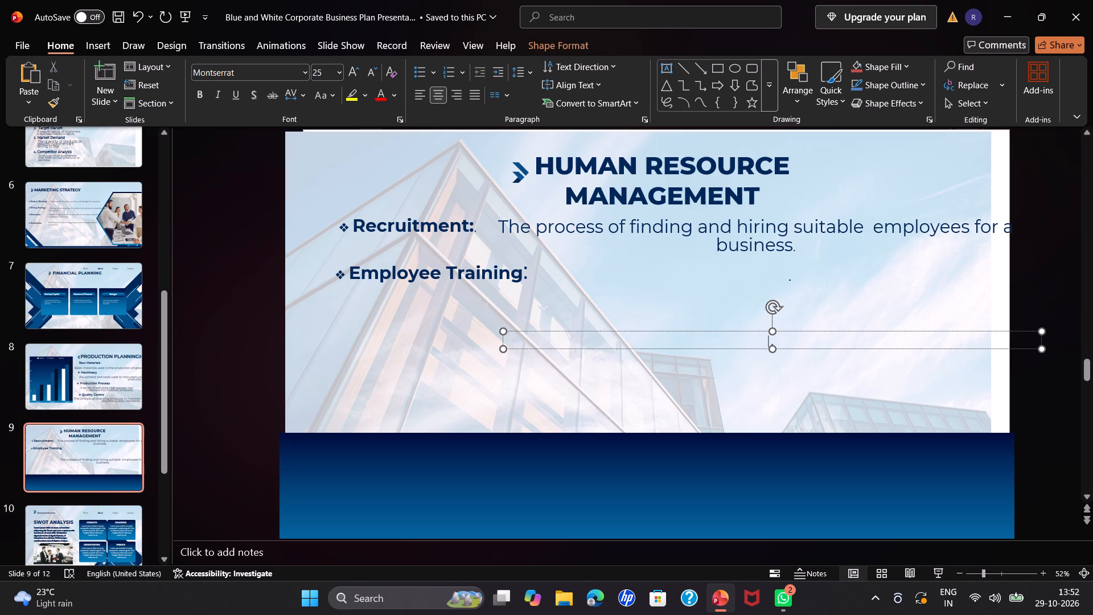
{"action": "key", "text": "ctrl+v"}
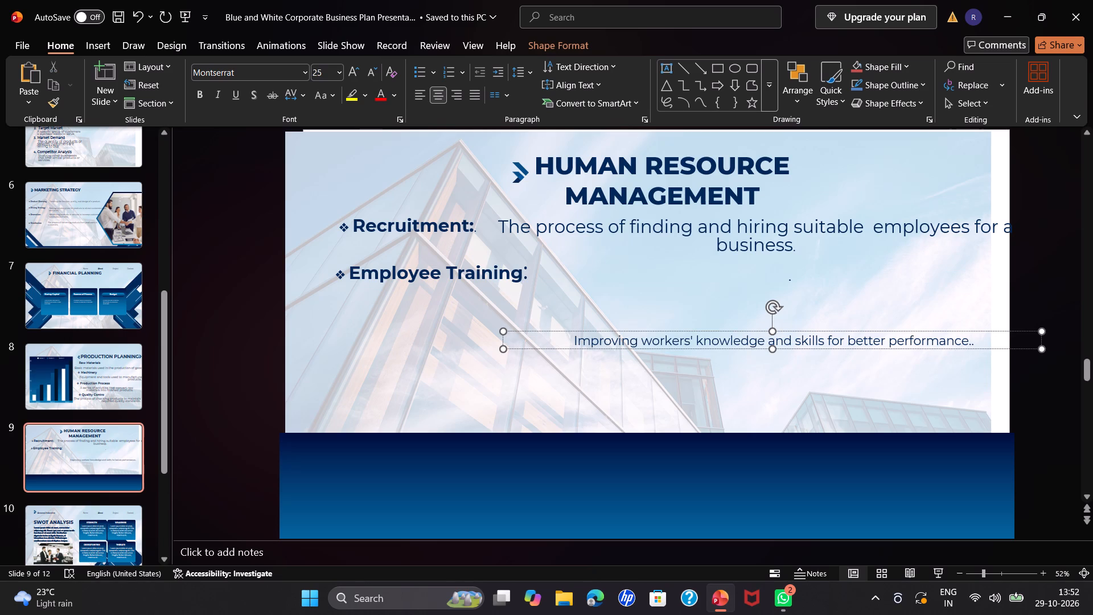
Move the "Improving workers' knowledge" description up beside the "Employee Training:" heading, level with it and starting just after the colon.
{"action": "left_click_drag", "start_coordinate": [573, 331], "coordinate": [573, 313]}
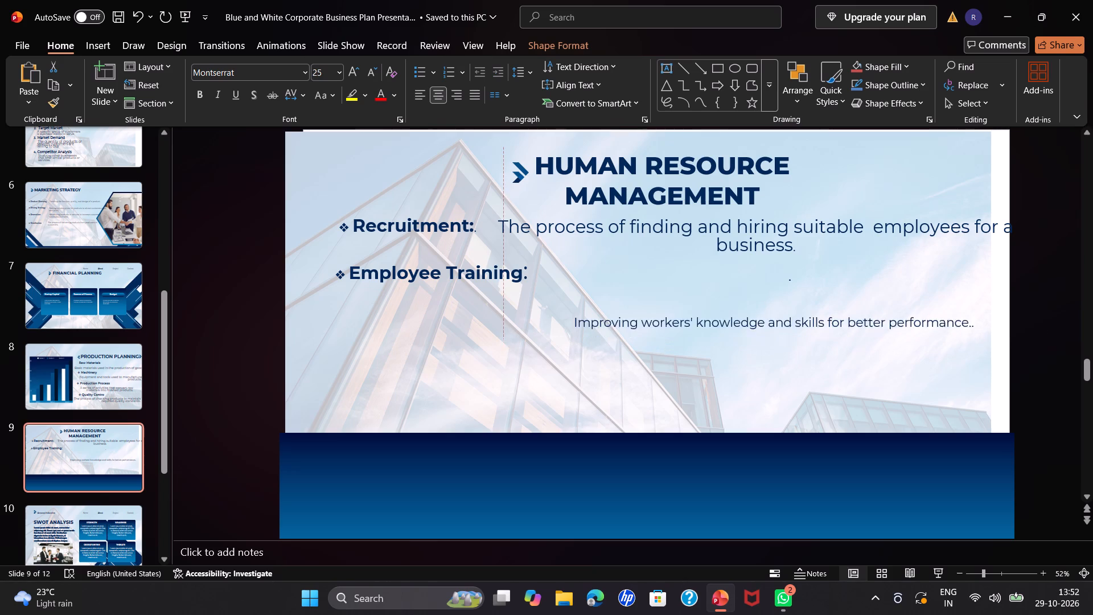
{"action": "left_click_drag", "start_coordinate": [573, 313], "coordinate": [546, 263]}
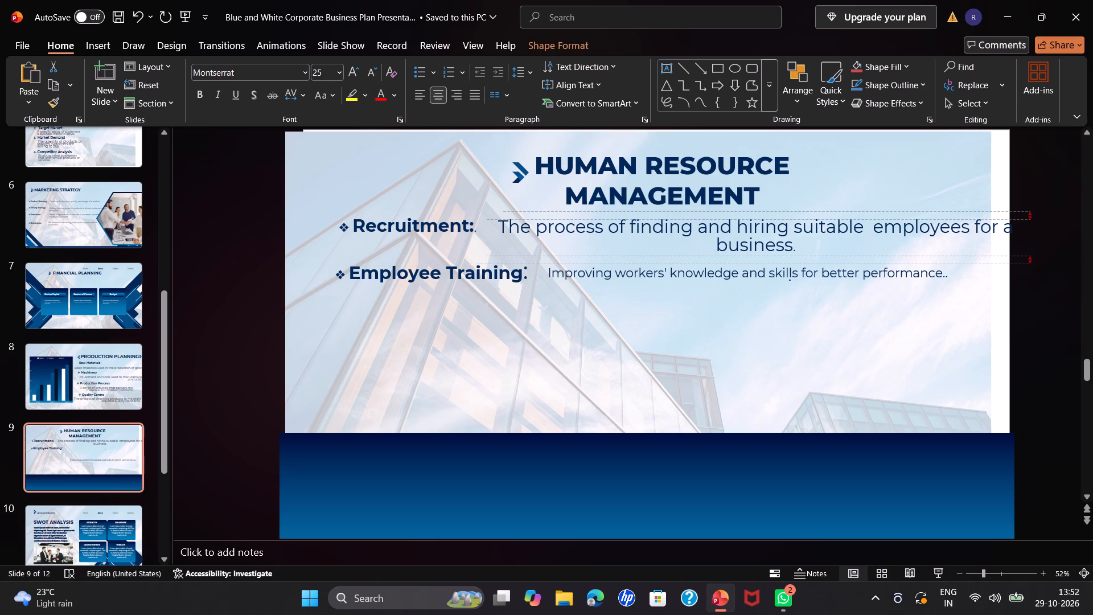
{"action": "left_click_drag", "start_coordinate": [546, 263], "coordinate": [545, 263]}
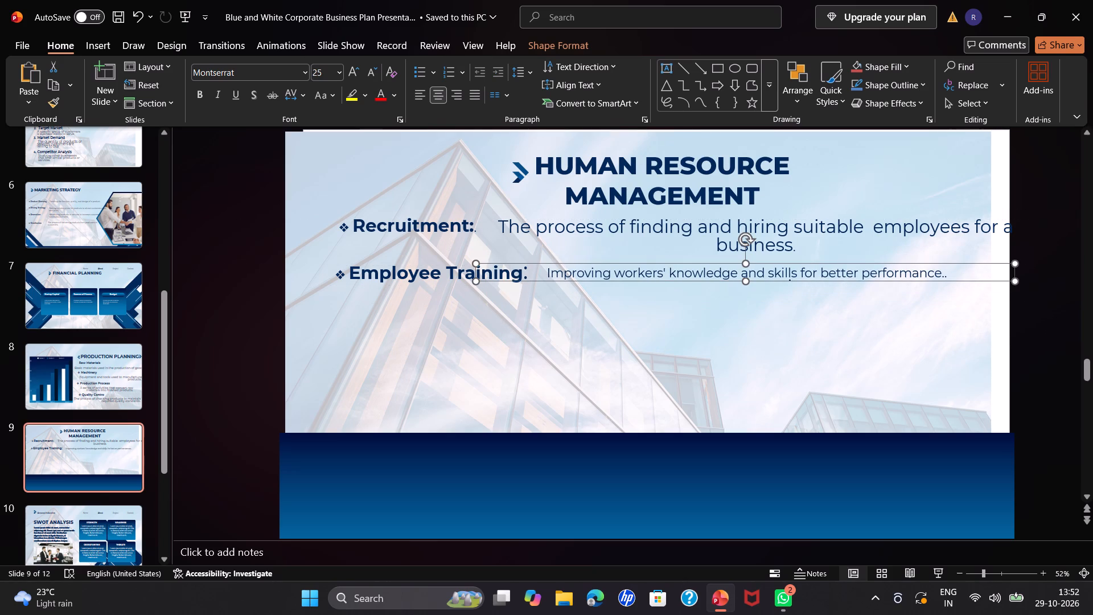
Set the Employee Training description "Improving workers' knowledge and skills for better performance" to font size 36.
{"action": "left_click", "coordinate": [948, 273]}
{"action": "left_click", "coordinate": [948, 273]}
{"action": "left_click", "coordinate": [940, 277]}
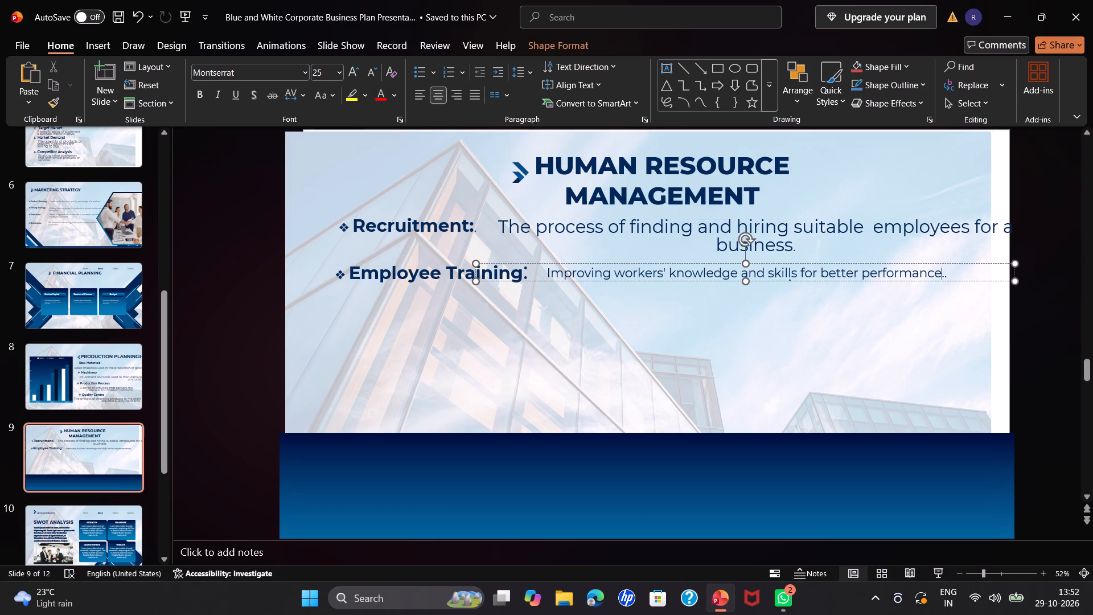
{"action": "left_click_drag", "start_coordinate": [942, 277], "coordinate": [804, 296]}
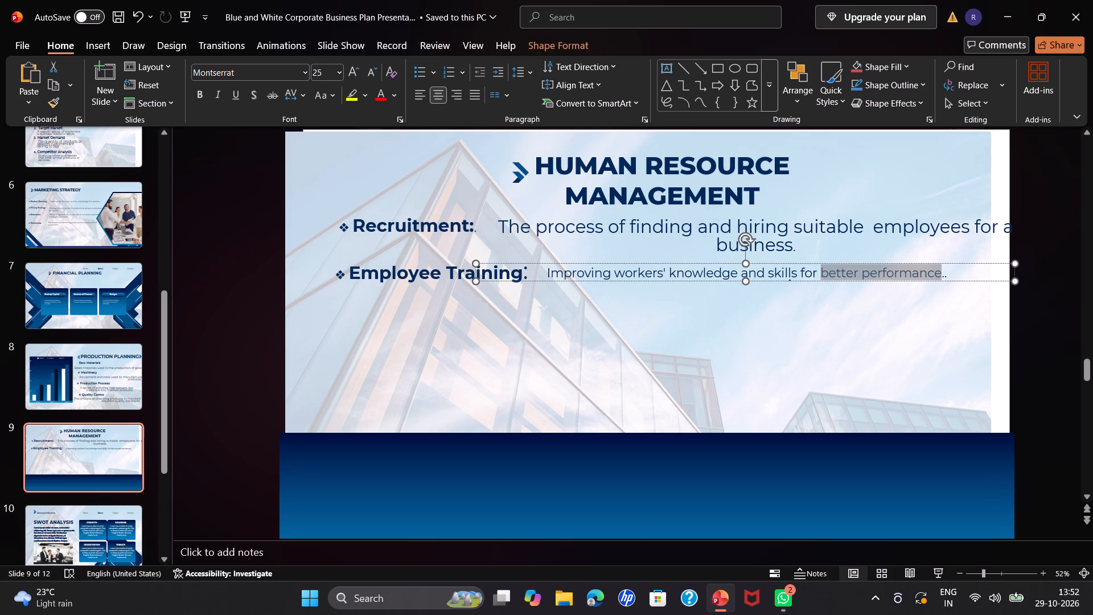
{"action": "left_click_drag", "start_coordinate": [804, 296], "coordinate": [571, 308]}
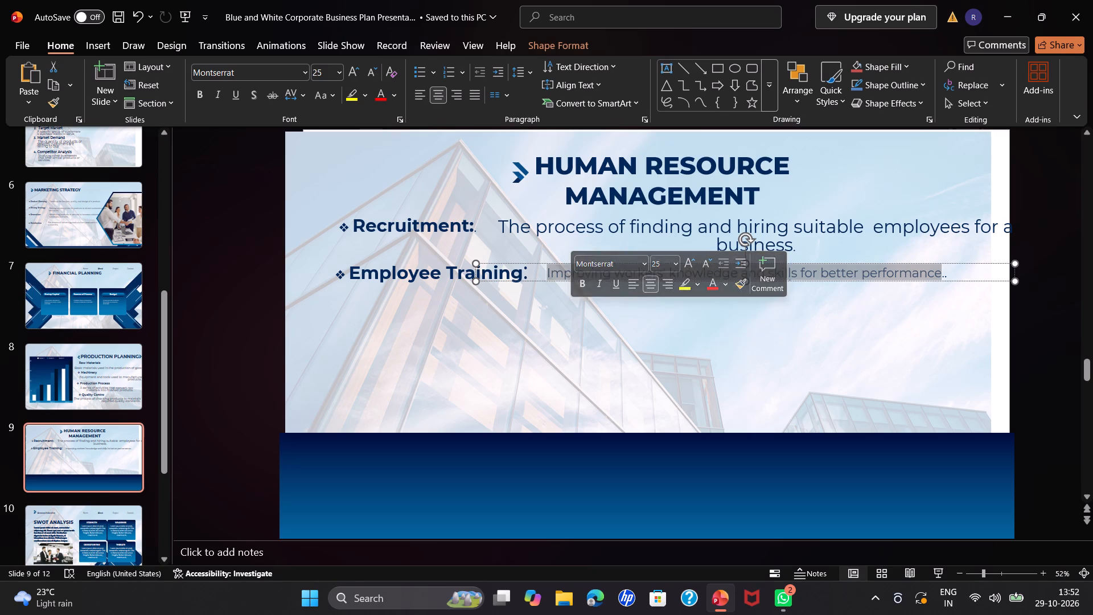
{"action": "left_click", "coordinate": [336, 73]}
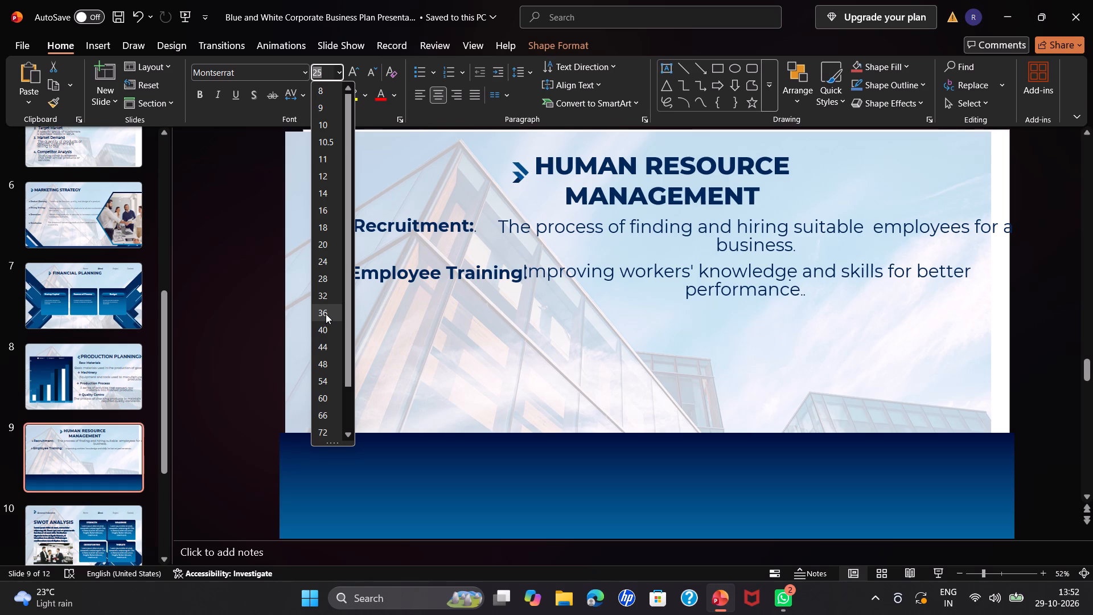
{"action": "left_click", "coordinate": [326, 314]}
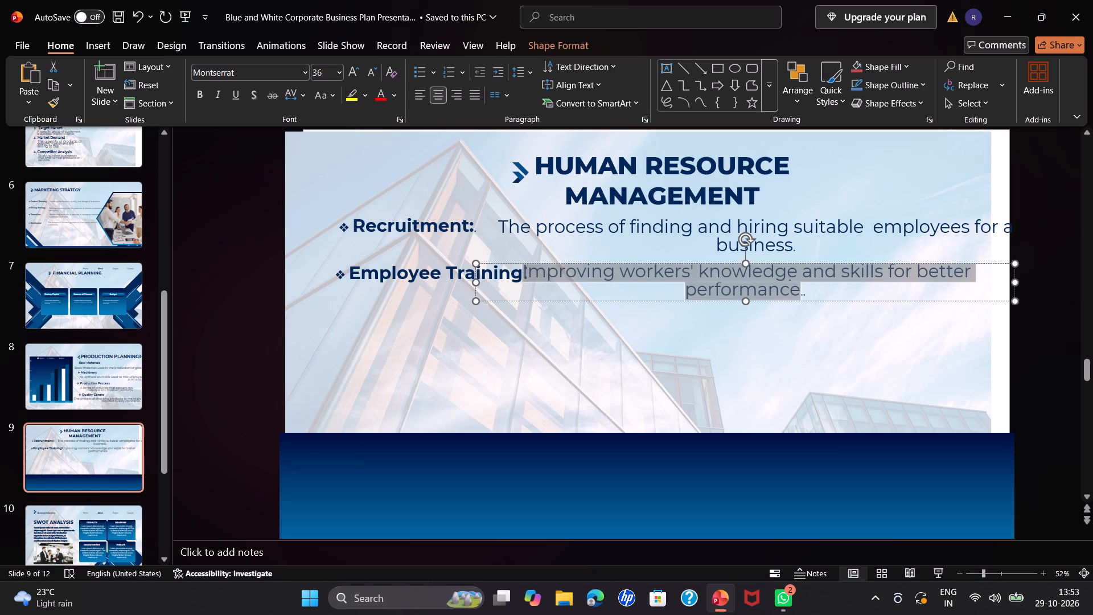
Shift the Employee Training description slightly right and down so it starts clear of the "Employee Training:" heading.
{"action": "left_click_drag", "start_coordinate": [869, 302], "coordinate": [884, 304]}
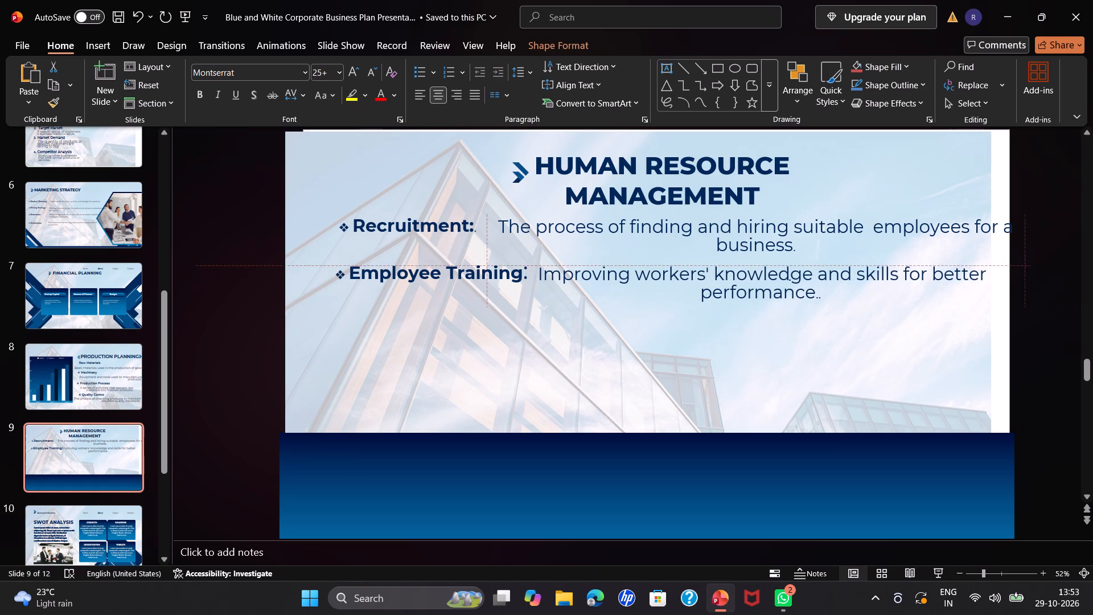
{"action": "left_click_drag", "start_coordinate": [884, 304], "coordinate": [886, 305]}
Move the building background picture slightly right so it extends behind the full width of the description text.
{"action": "left_click", "coordinate": [825, 359]}
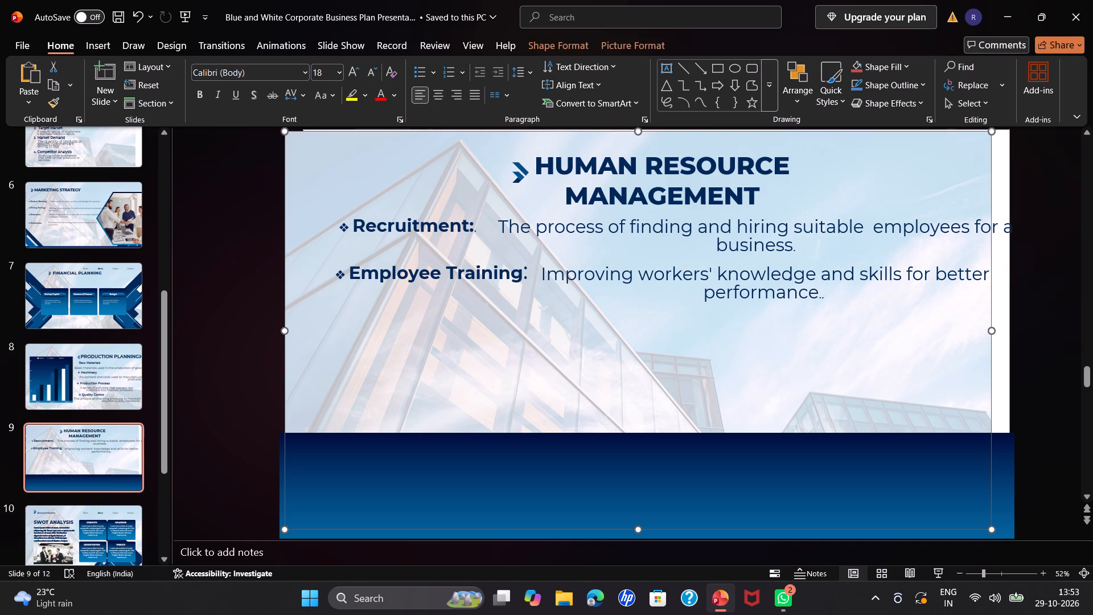
{"action": "left_click_drag", "start_coordinate": [994, 332], "coordinate": [1010, 341]}
{"action": "left_click_drag", "start_coordinate": [1010, 341], "coordinate": [1016, 345]}
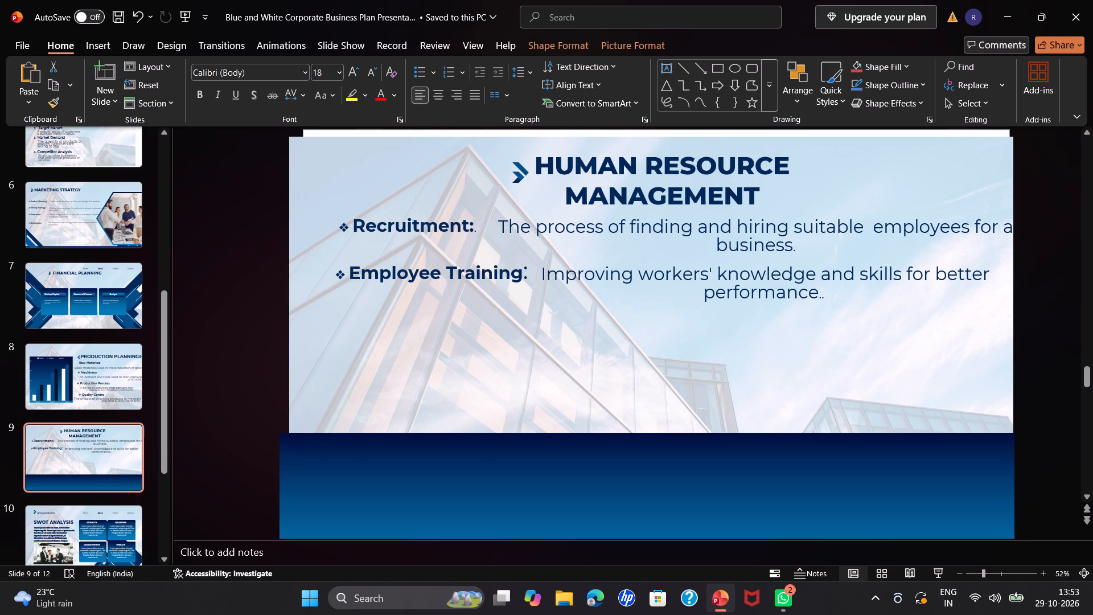
{"action": "left_click_drag", "start_coordinate": [1016, 345], "coordinate": [1029, 333]}
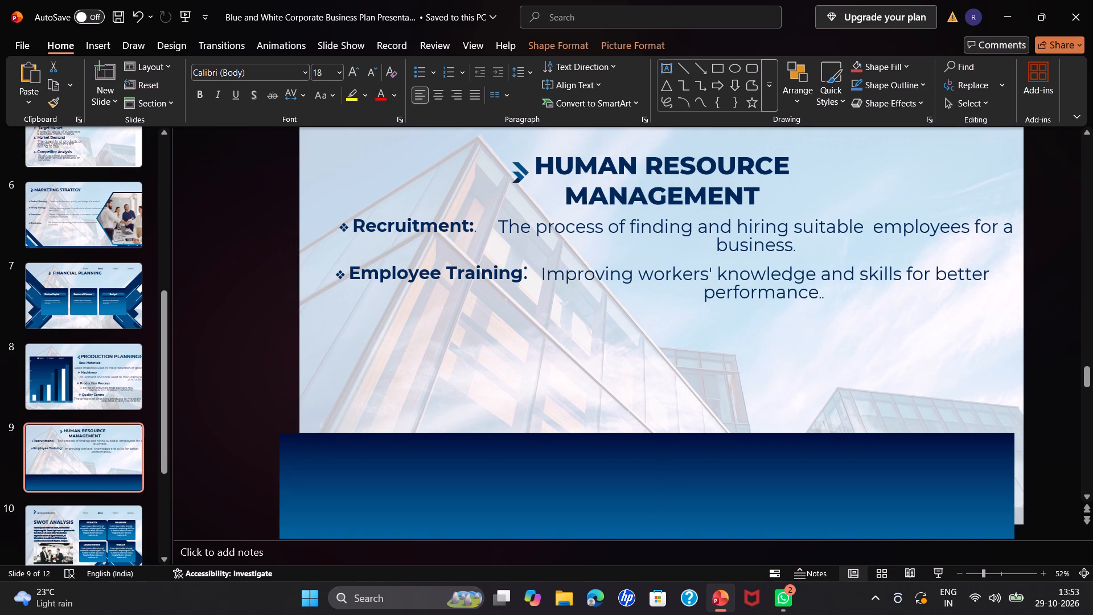
{"action": "left_click_drag", "start_coordinate": [1029, 333], "coordinate": [1063, 335]}
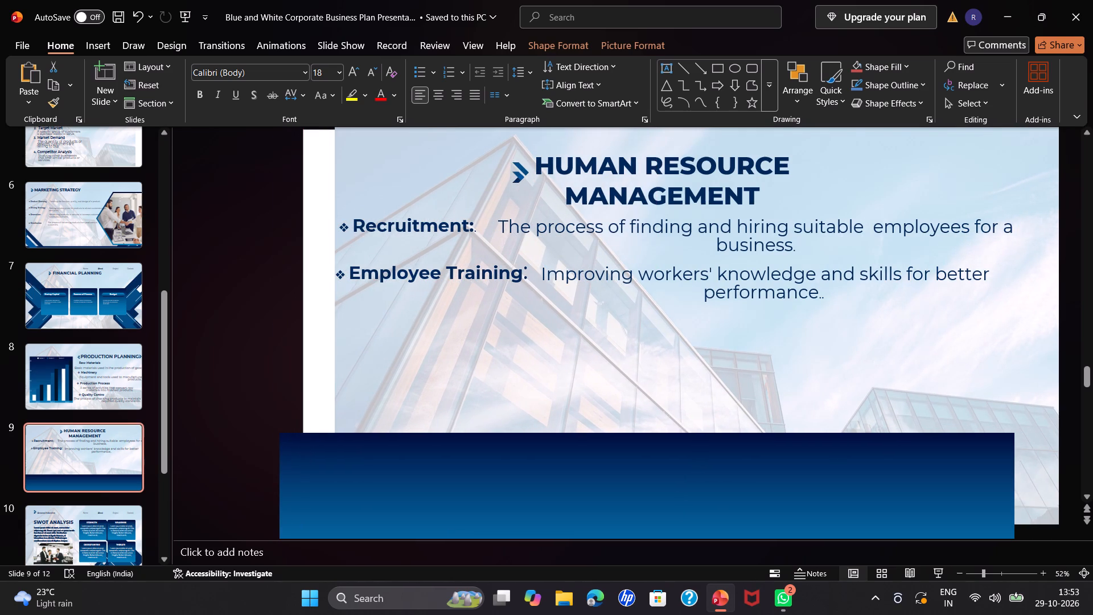
{"action": "left_click_drag", "start_coordinate": [1063, 335], "coordinate": [1020, 344]}
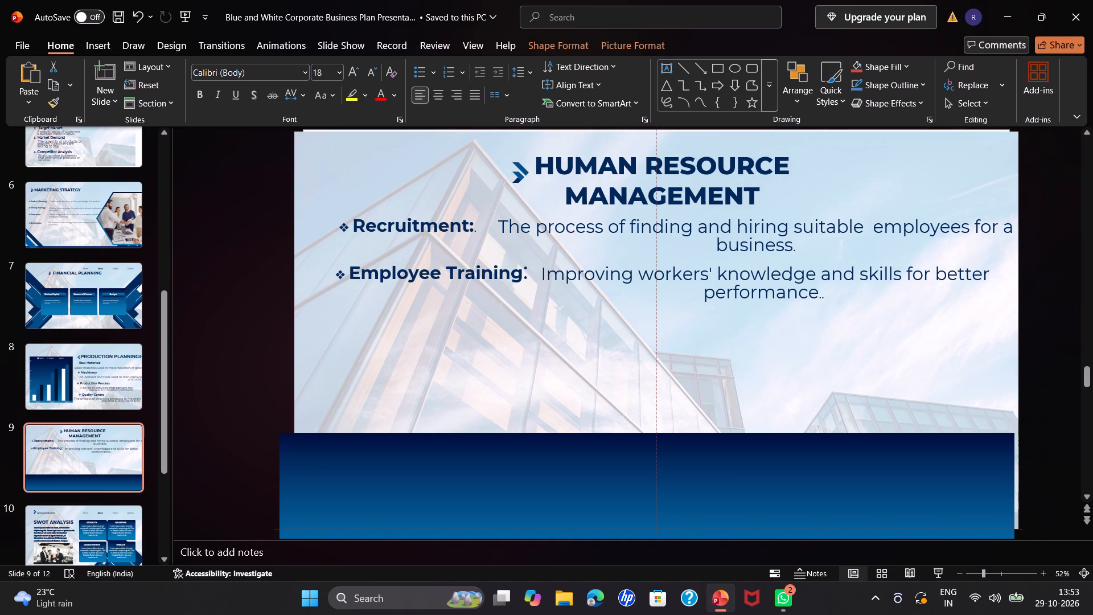
{"action": "left_click_drag", "start_coordinate": [1020, 344], "coordinate": [1022, 335]}
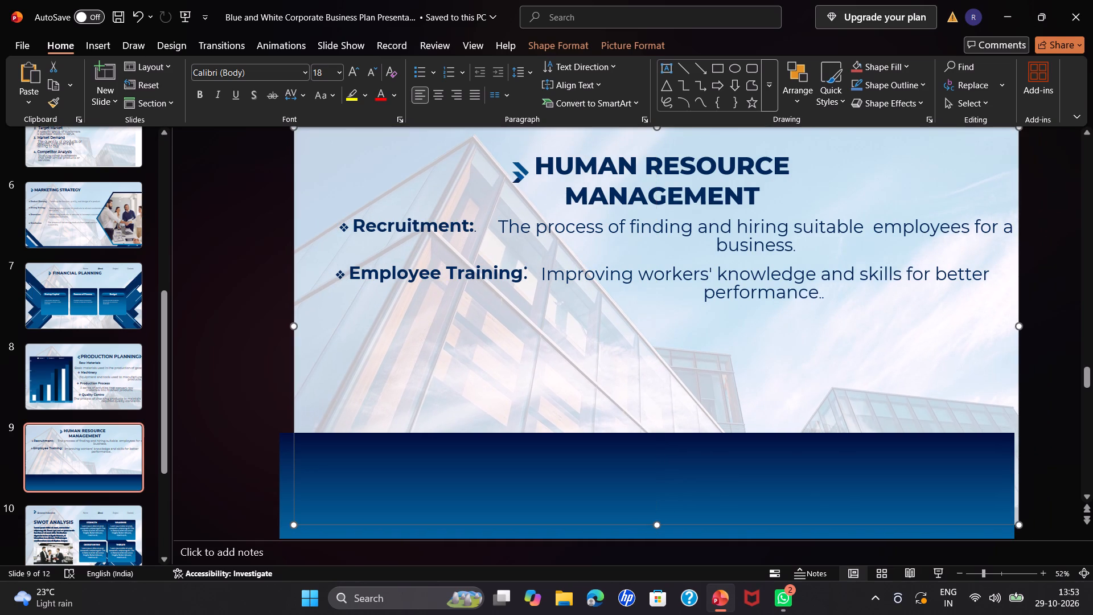
{"action": "left_click", "coordinate": [916, 343]}
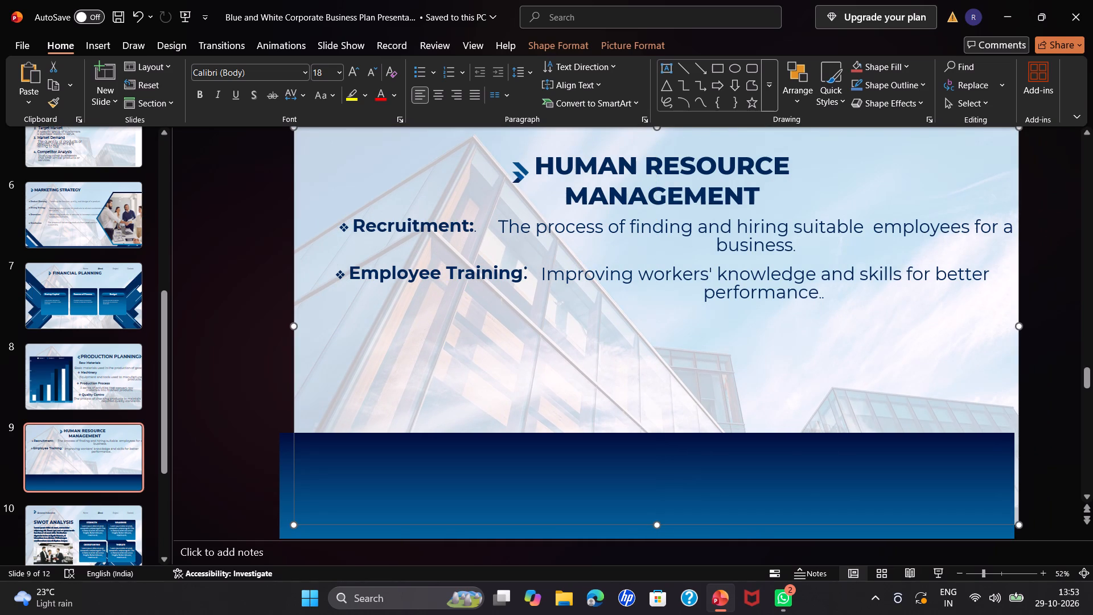
Duplicate the "Employee Training:" heading and place the copy directly below it, leaving a gap under the description.
{"action": "scroll", "coordinate": [716, 448], "scroll_direction": "up", "scroll_amount": 1}
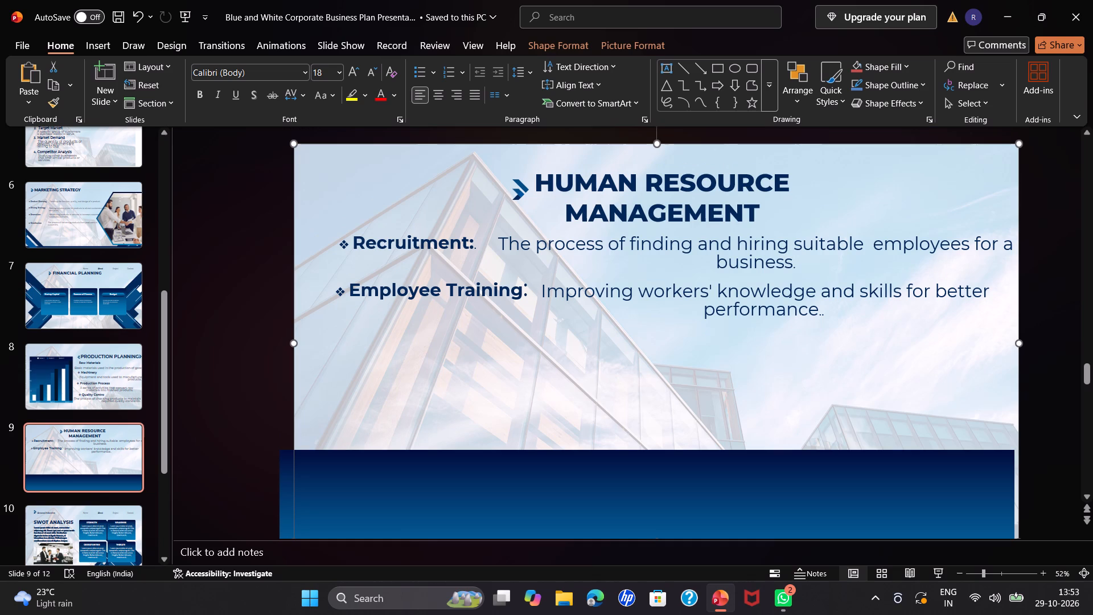
{"action": "left_click", "coordinate": [520, 295]}
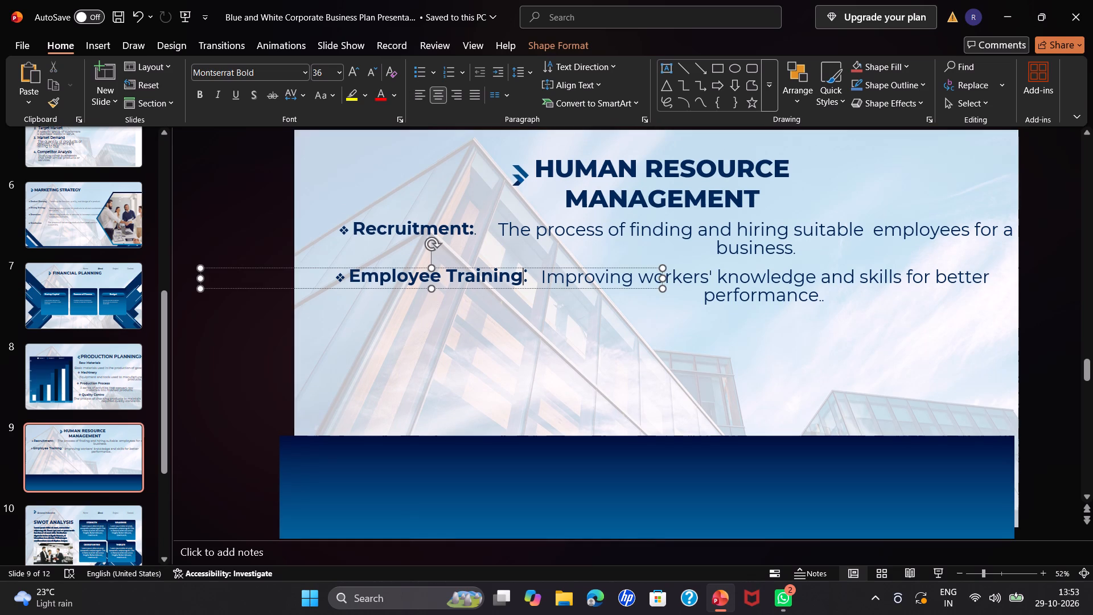
{"action": "left_click_drag", "start_coordinate": [509, 289], "coordinate": [508, 342]}
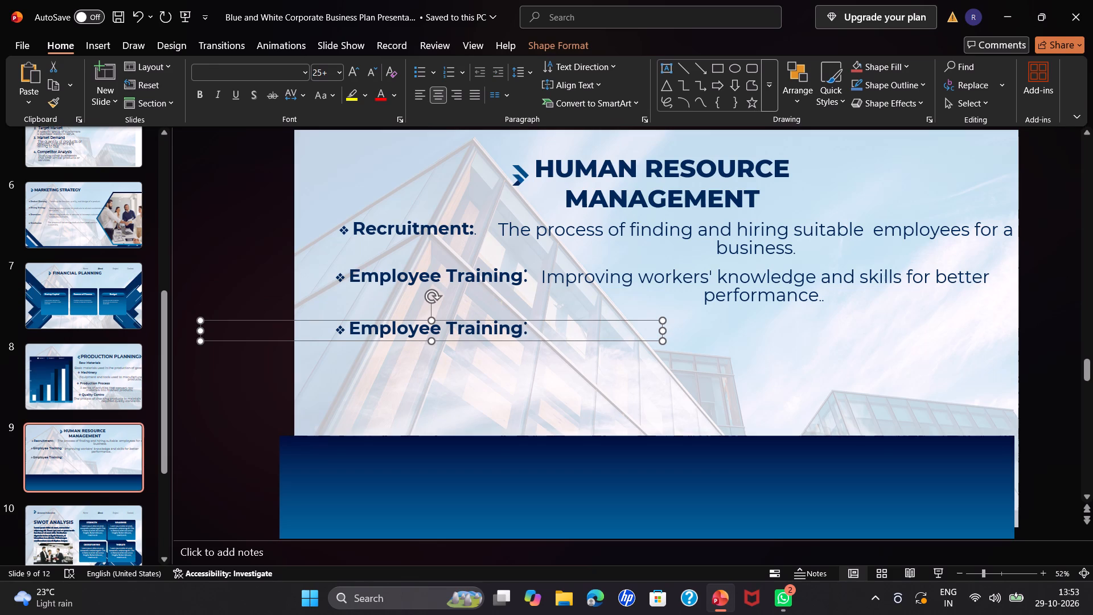
{"action": "left_click", "coordinate": [508, 350]}
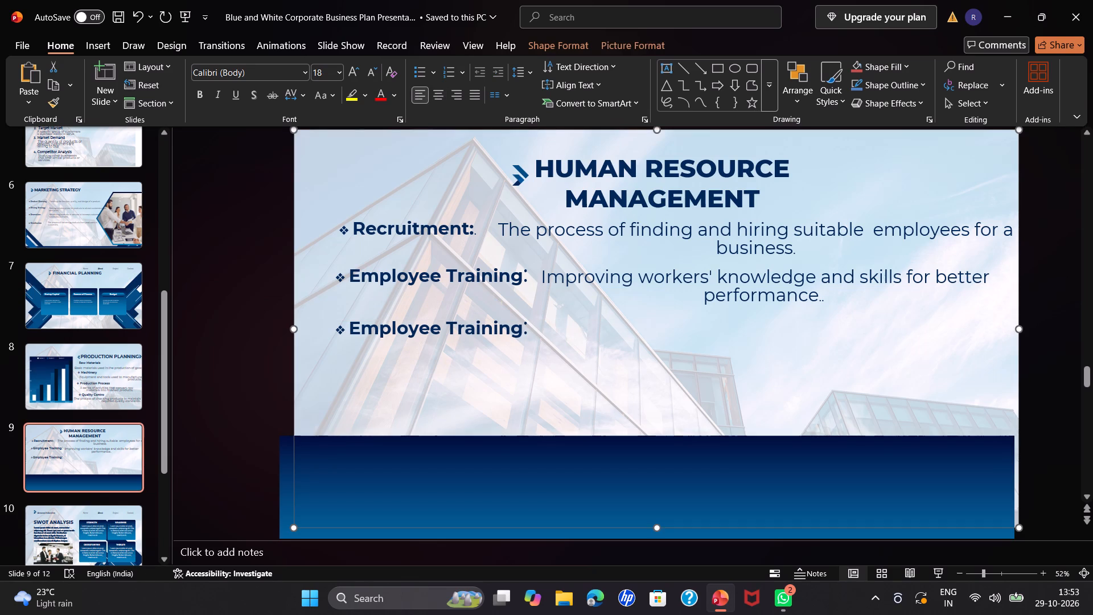
Clear the text "Employee Training:" from the lower heading copy, keeping its diamond bullet.
{"action": "left_click", "coordinate": [525, 329]}
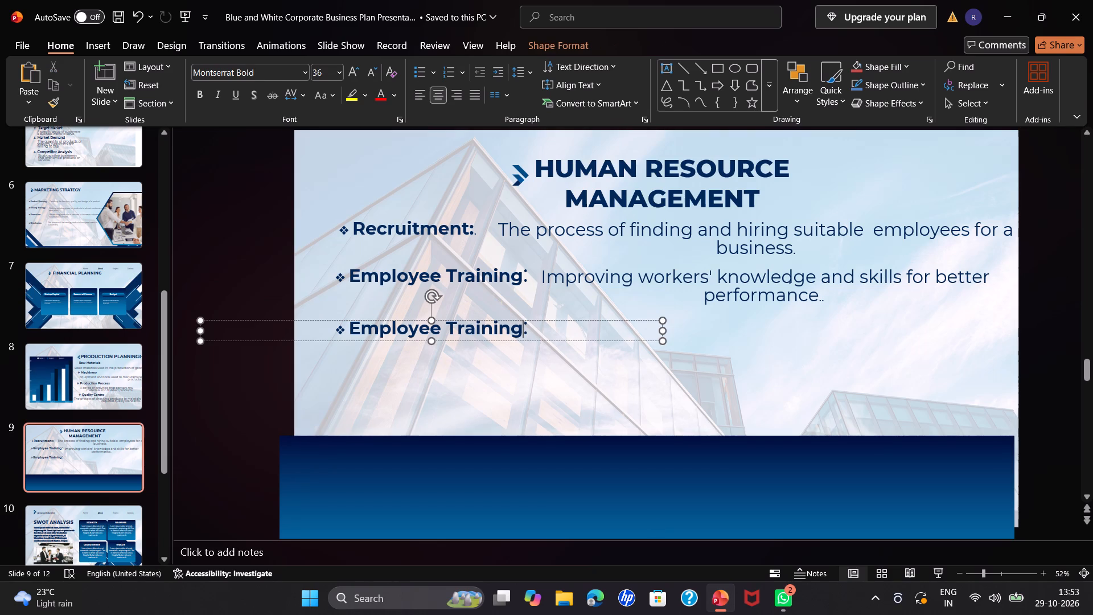
{"action": "left_click", "coordinate": [525, 329]}
{"action": "left_click", "coordinate": [526, 331]}
{"action": "left_click_drag", "start_coordinate": [526, 332], "coordinate": [517, 330]}
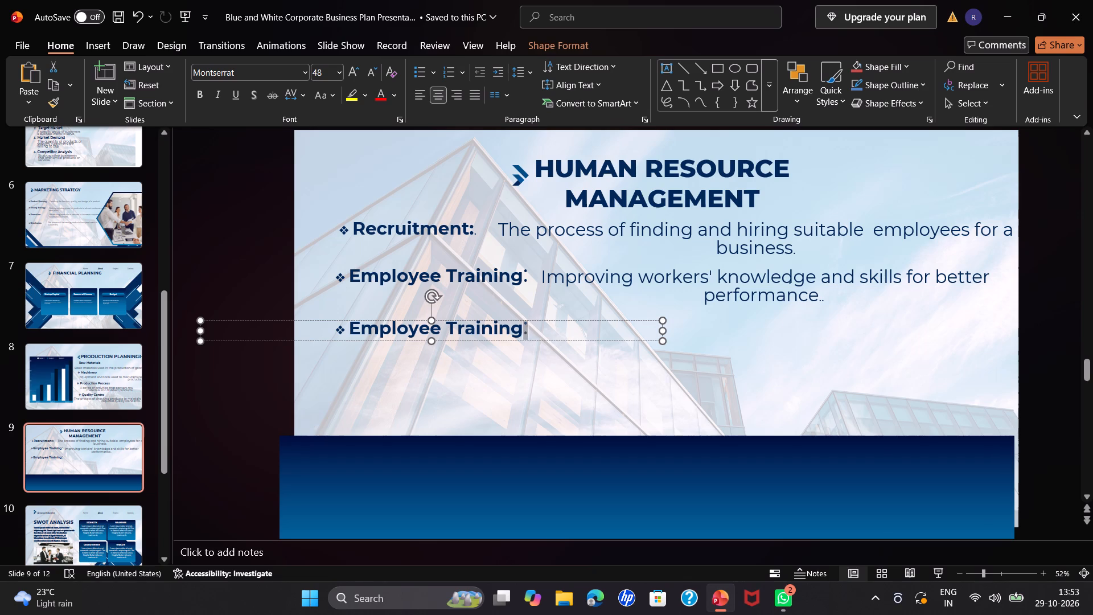
{"action": "left_click_drag", "start_coordinate": [517, 330], "coordinate": [411, 329]}
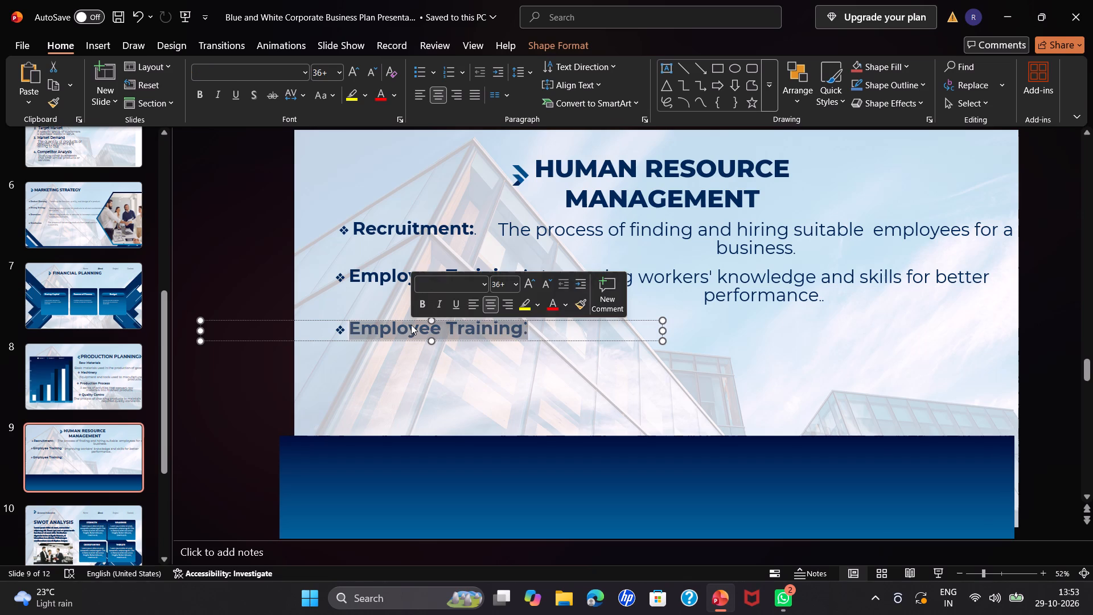
{"action": "key", "text": "BackSpace"}
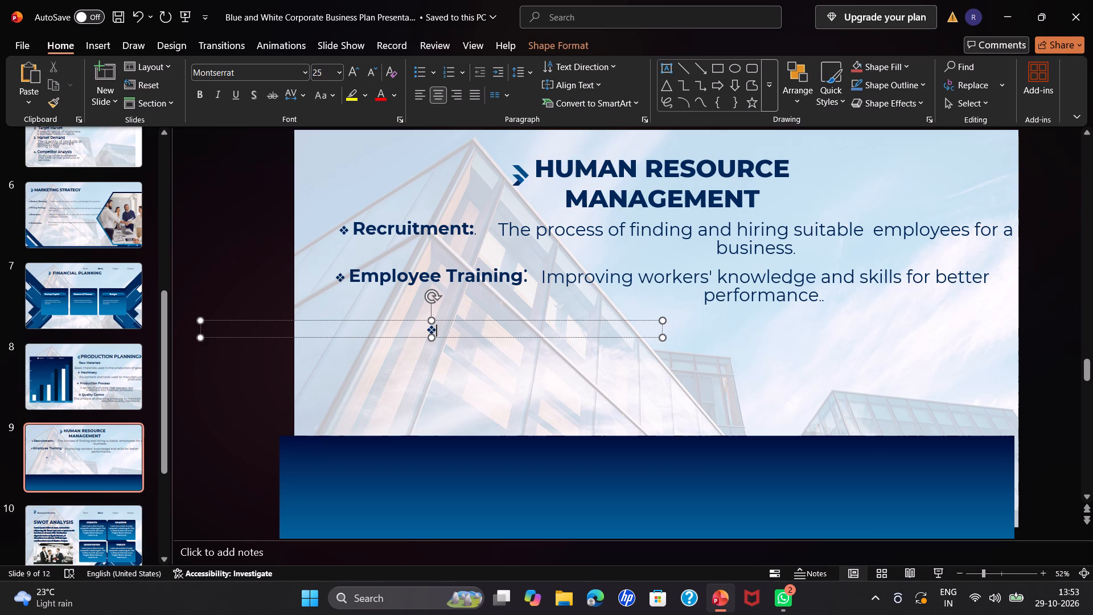
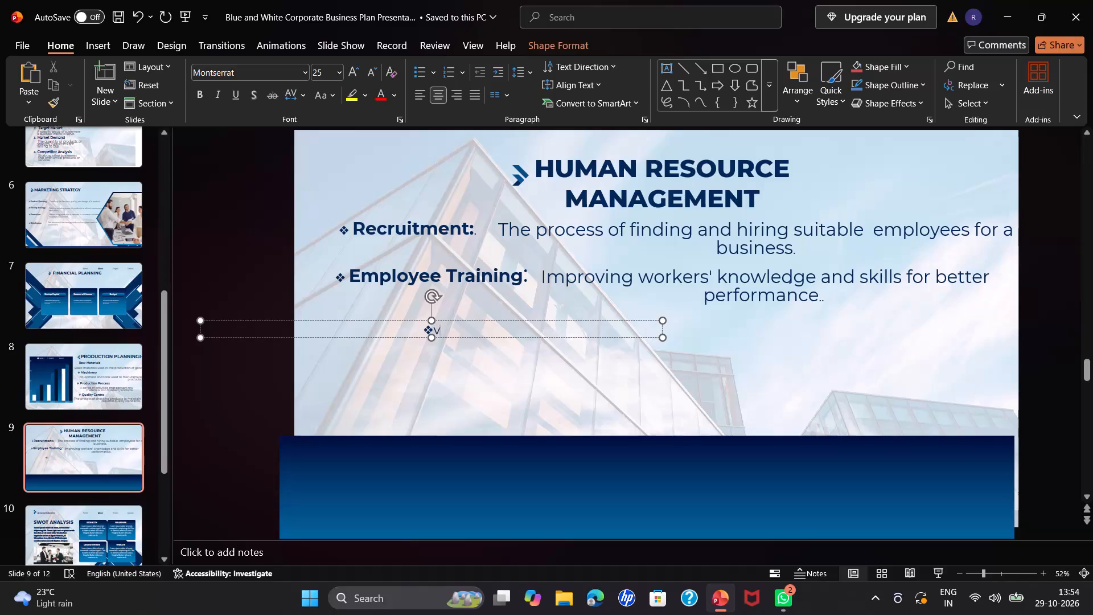
Replace the stray "v" after the third heading's diamond bullet with the copied text "Job Responsibility".
{"action": "key", "text": "BackSpace"}
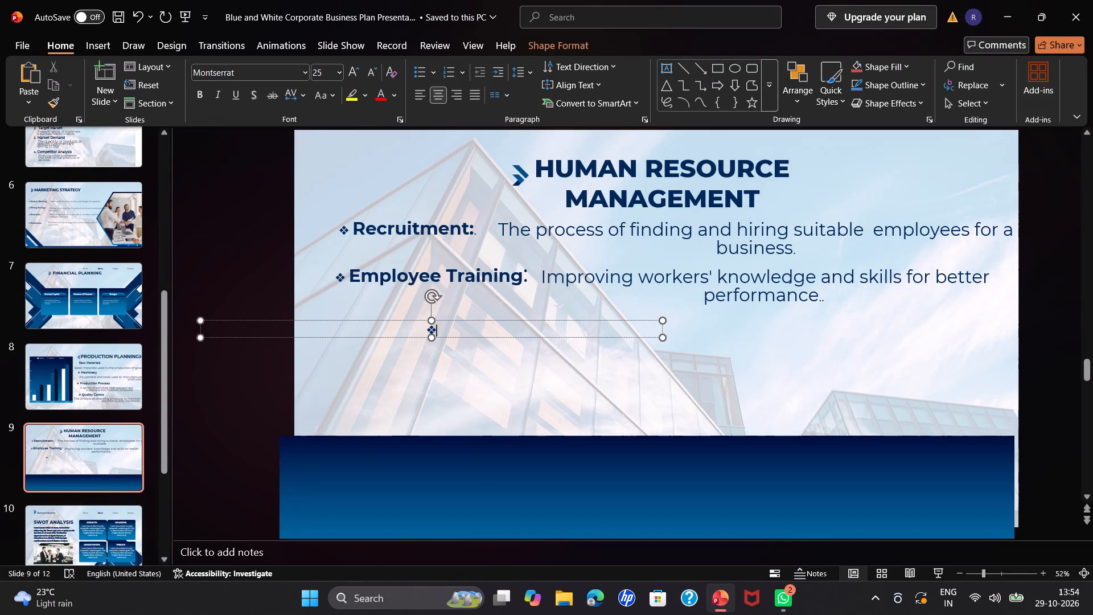
{"action": "key", "text": "ctrl+v"}
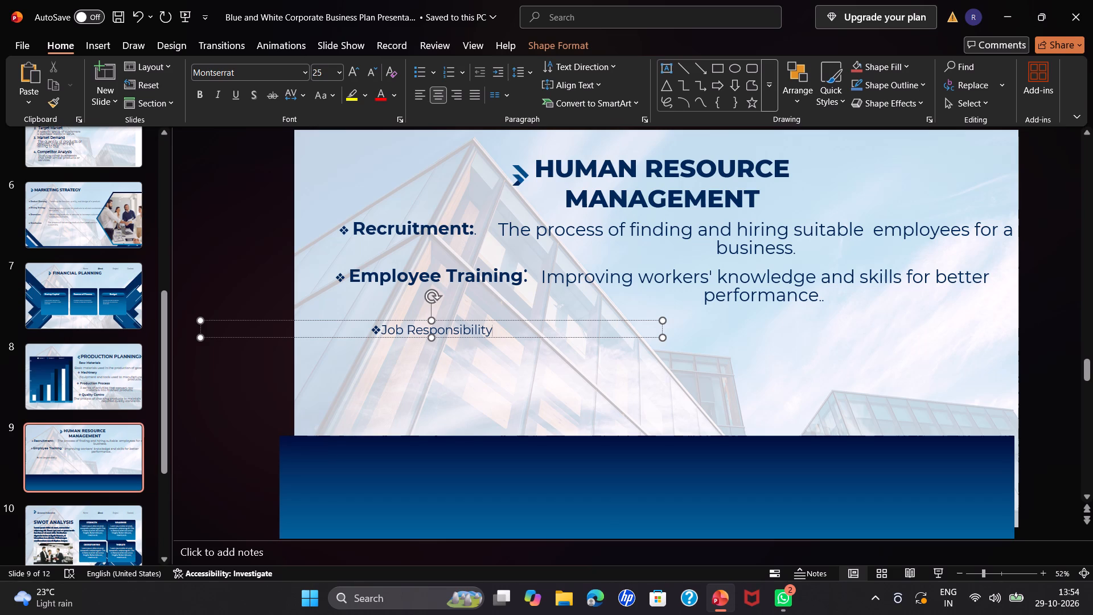
Format the "Job Responsibility" heading text in Montserrat Bold at size 36.
{"action": "left_click_drag", "start_coordinate": [490, 331], "coordinate": [451, 330]}
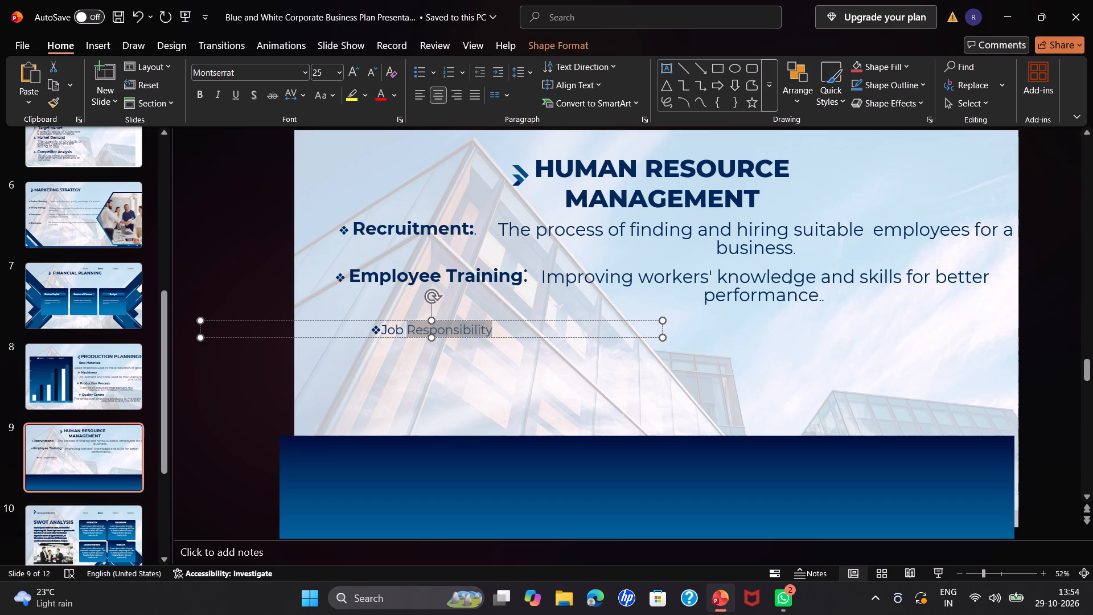
{"action": "left_click_drag", "start_coordinate": [451, 330], "coordinate": [388, 330]}
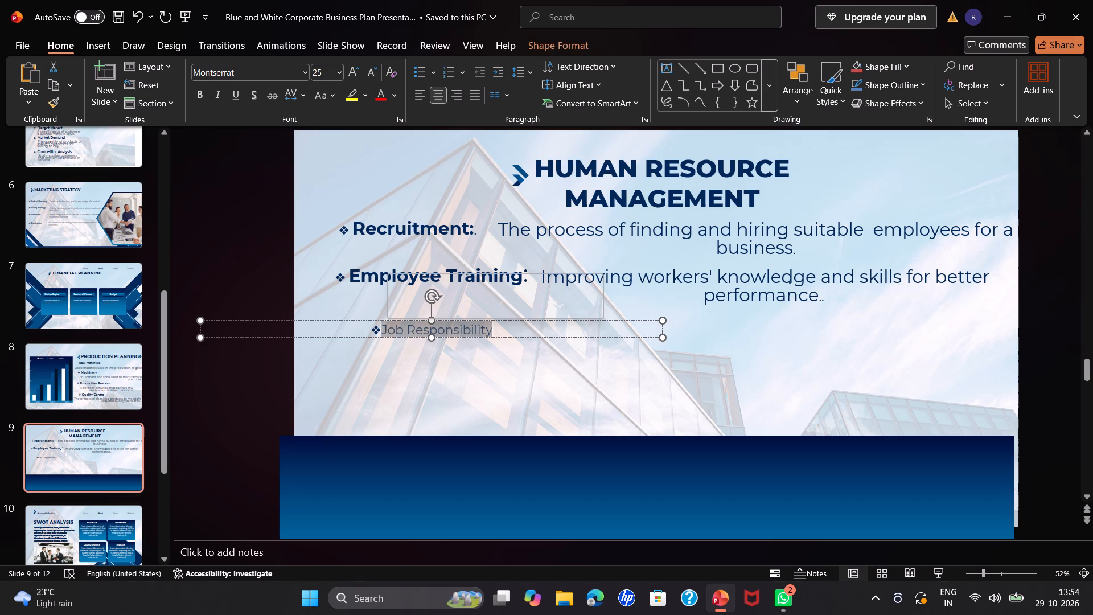
{"action": "left_click", "coordinate": [303, 72]}
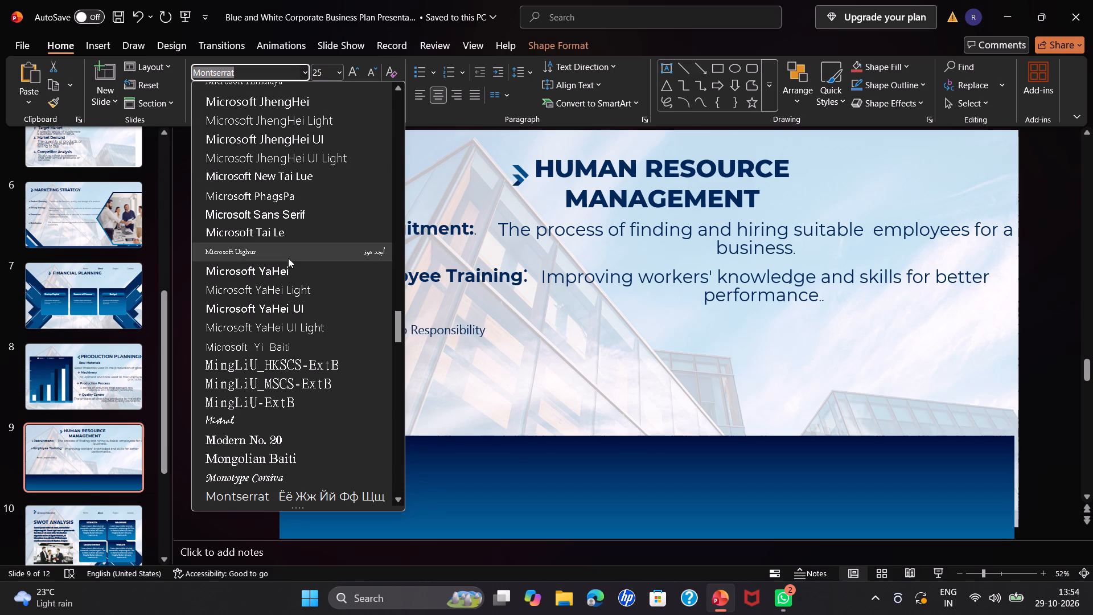
{"action": "scroll", "coordinate": [287, 265], "scroll_direction": "down", "scroll_amount": 3}
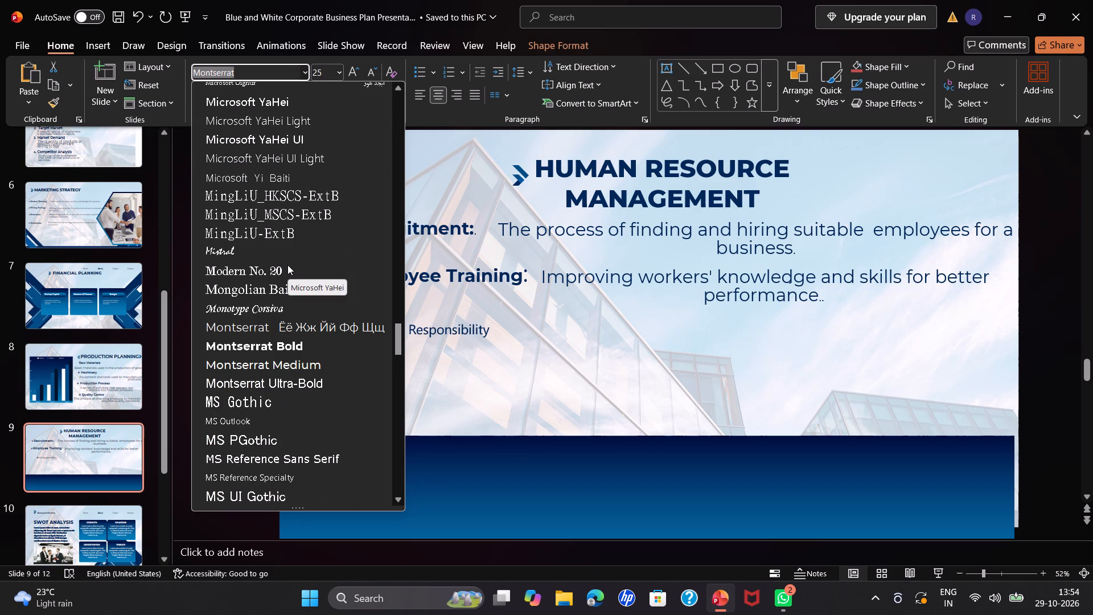
{"action": "left_click", "coordinate": [278, 346]}
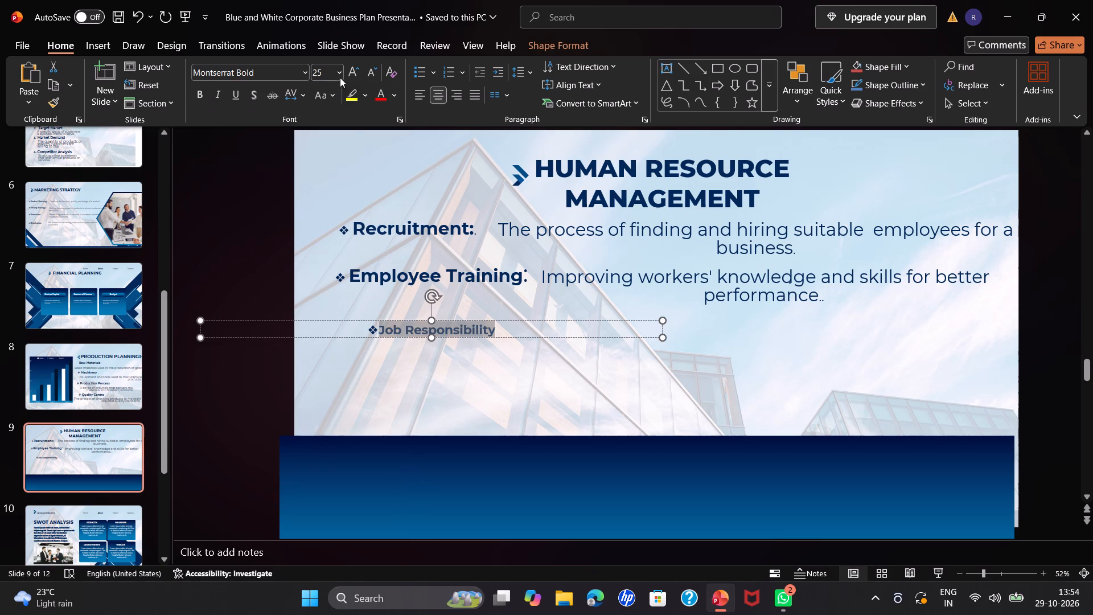
{"action": "left_click", "coordinate": [337, 68]}
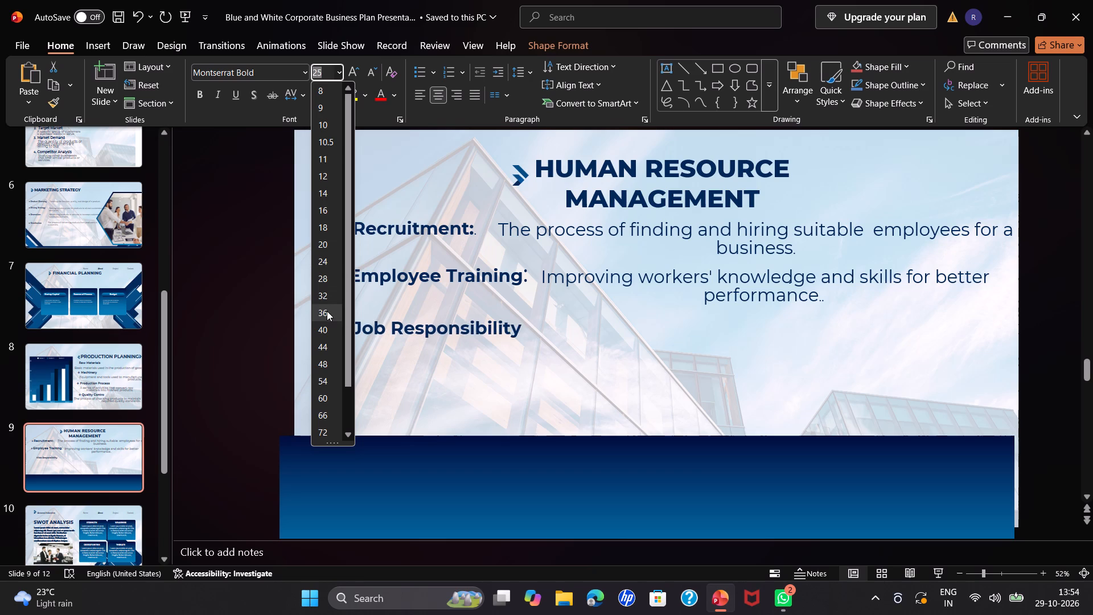
{"action": "left_click", "coordinate": [327, 317]}
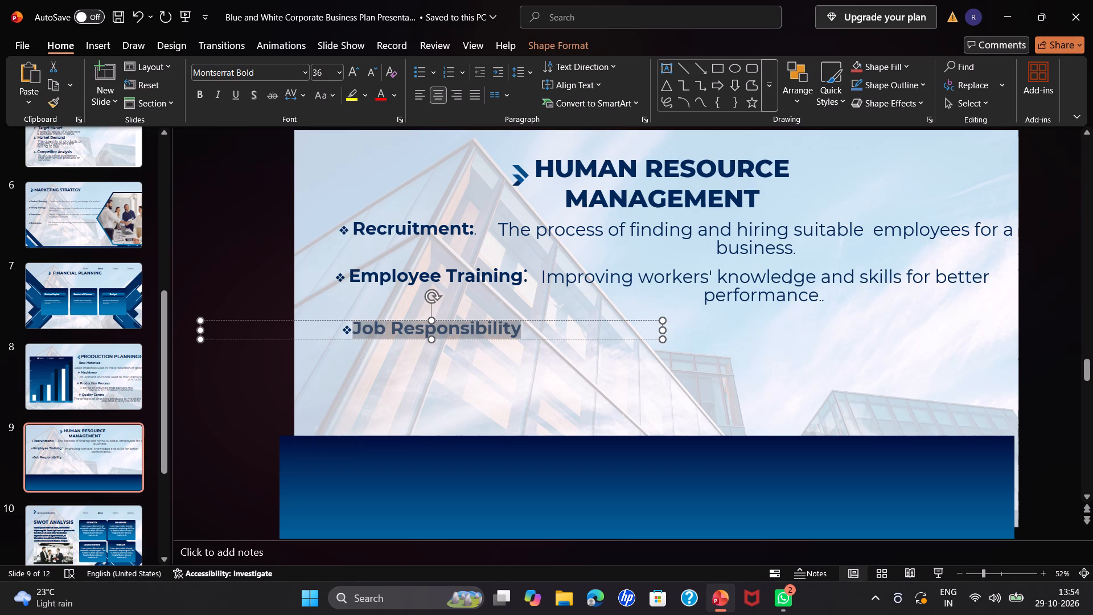
Shift the "Job Responsibility" heading slightly left so its bullet lines up with the "Employee Training:" bullet.
{"action": "left_click", "coordinate": [332, 342]}
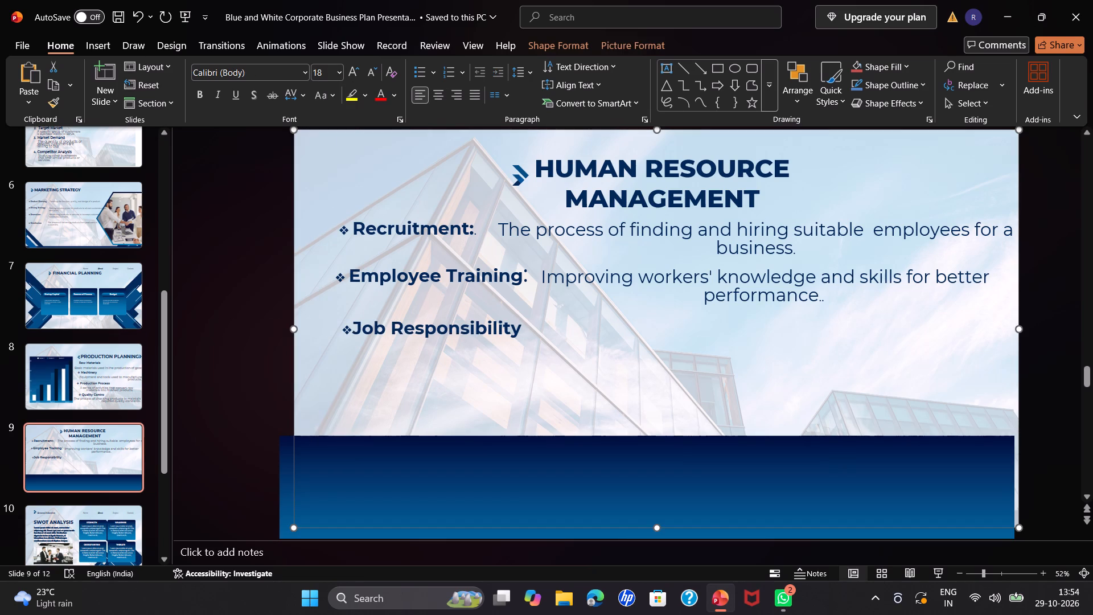
{"action": "left_click", "coordinate": [367, 335]}
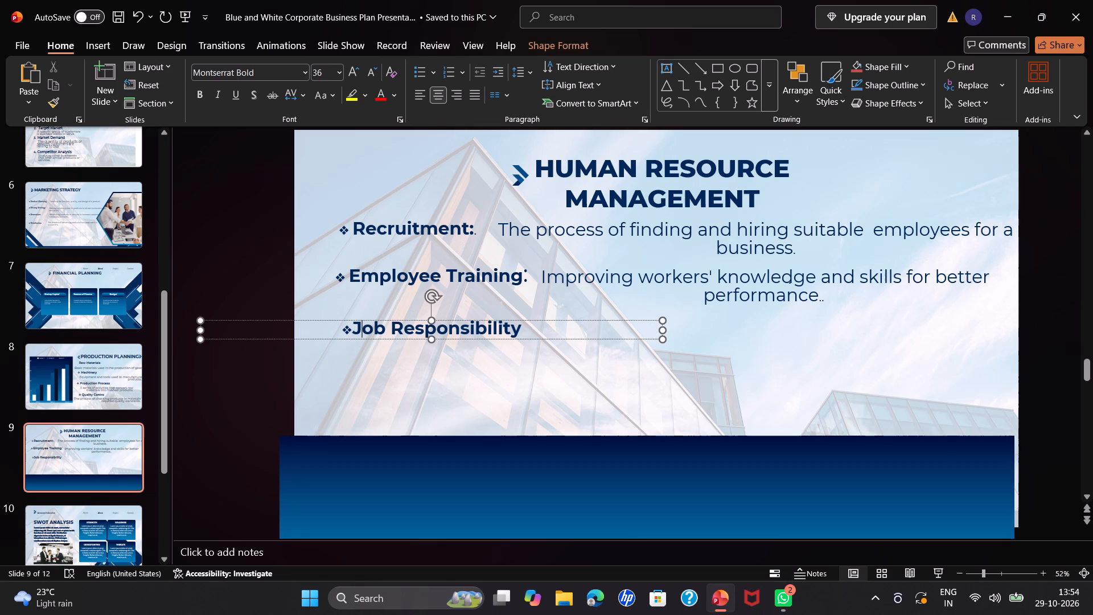
{"action": "left_click_drag", "start_coordinate": [348, 338], "coordinate": [340, 338]}
{"action": "left_click", "coordinate": [530, 404]}
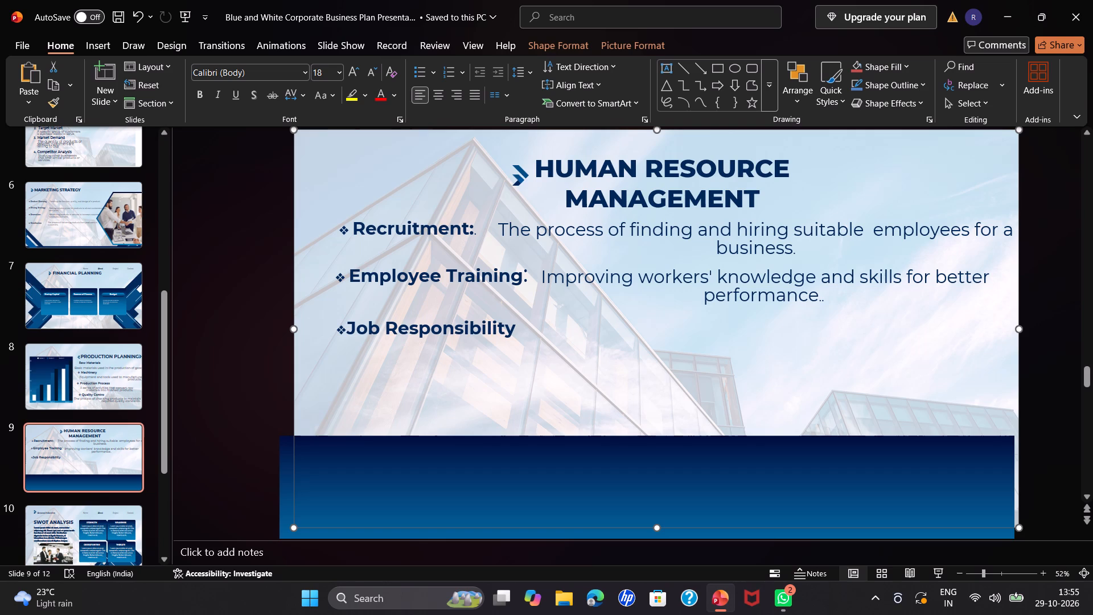
Duplicate the Recruitment description and place the copy beside the "Job Responsibility" heading, below the Employee Training description.
{"action": "left_click", "coordinate": [712, 276]}
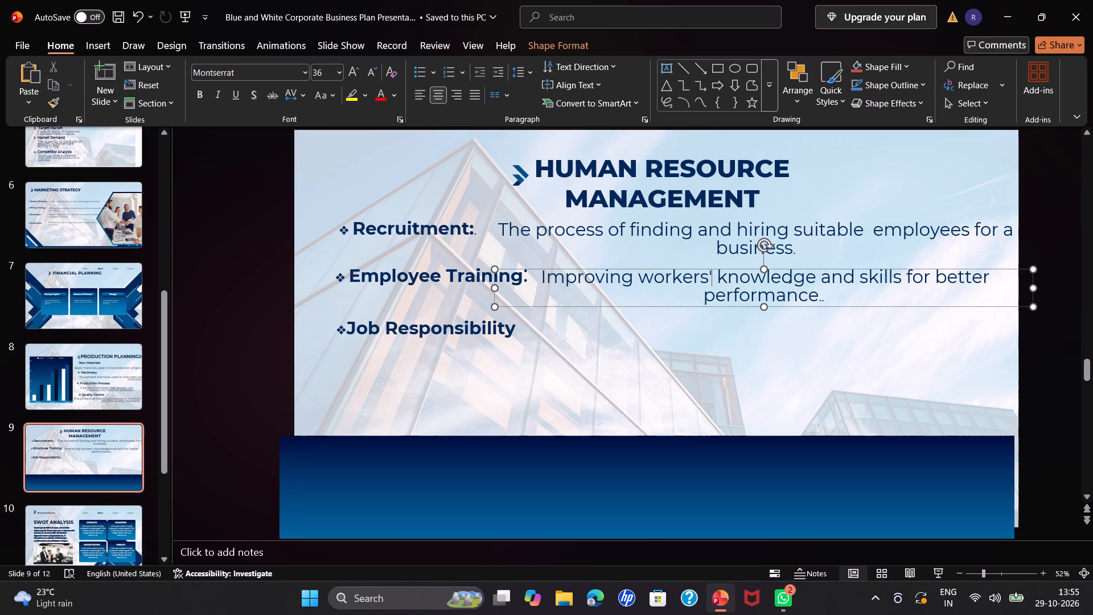
{"action": "left_click", "coordinate": [631, 247]}
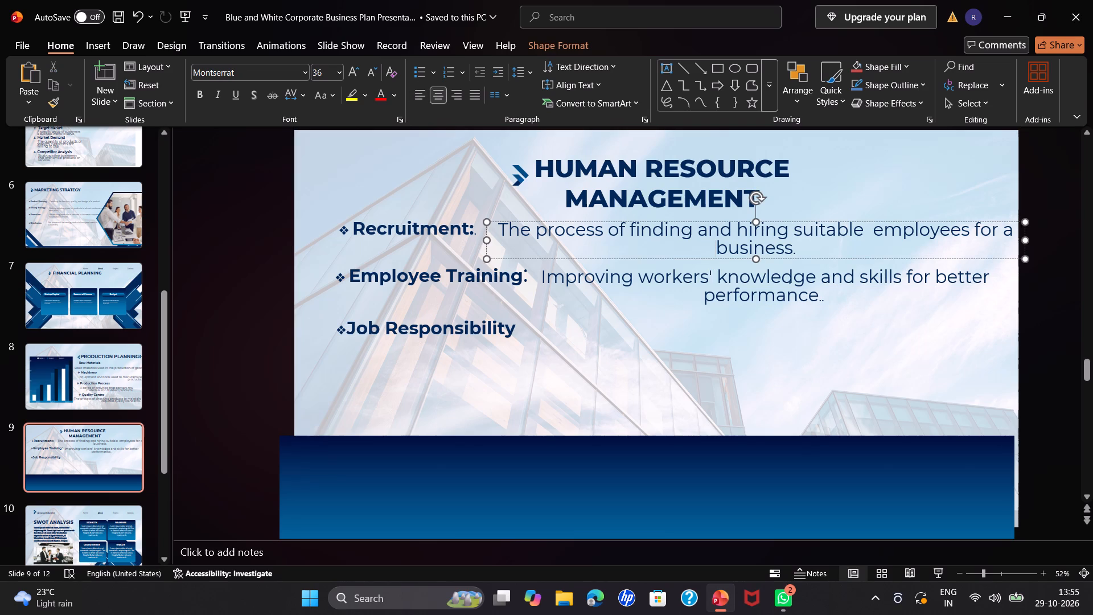
{"action": "left_click_drag", "start_coordinate": [550, 259], "coordinate": [550, 258]}
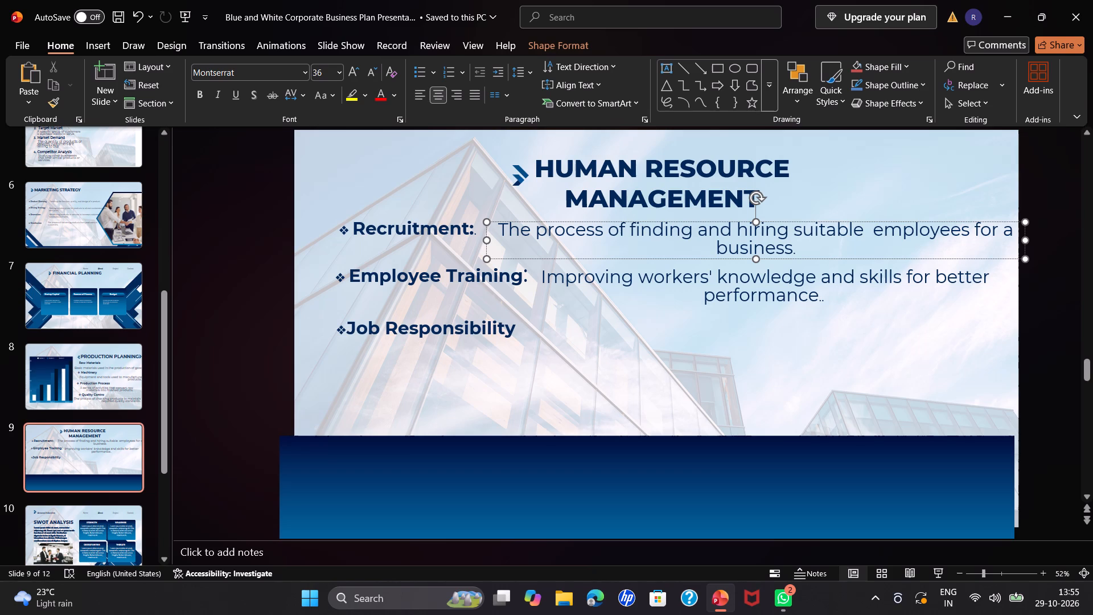
{"action": "left_click_drag", "start_coordinate": [550, 258], "coordinate": [570, 355]}
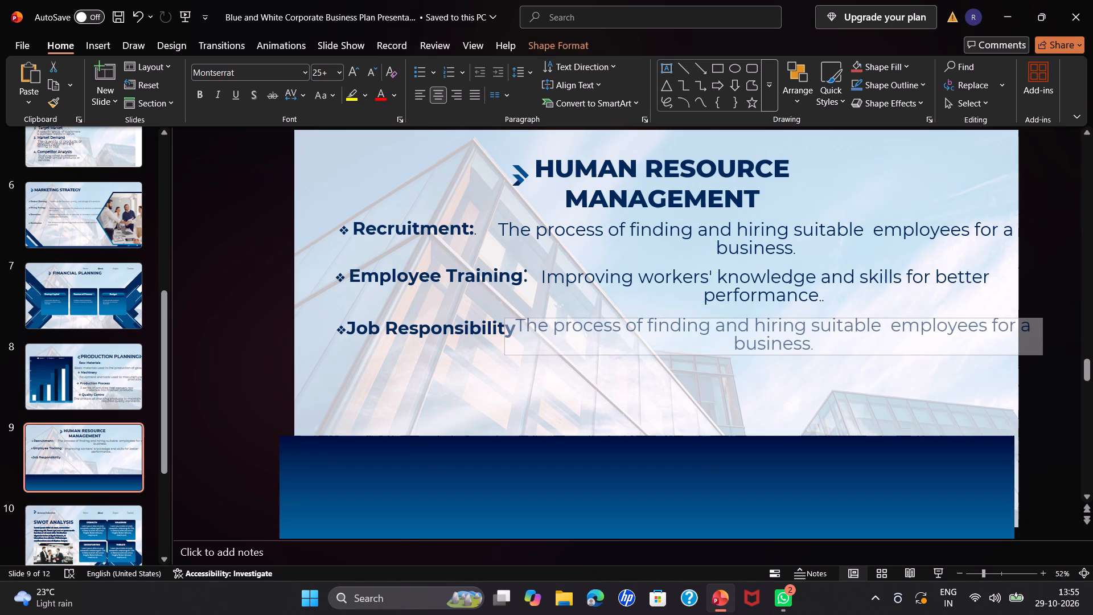
{"action": "left_click_drag", "start_coordinate": [570, 355], "coordinate": [570, 356]}
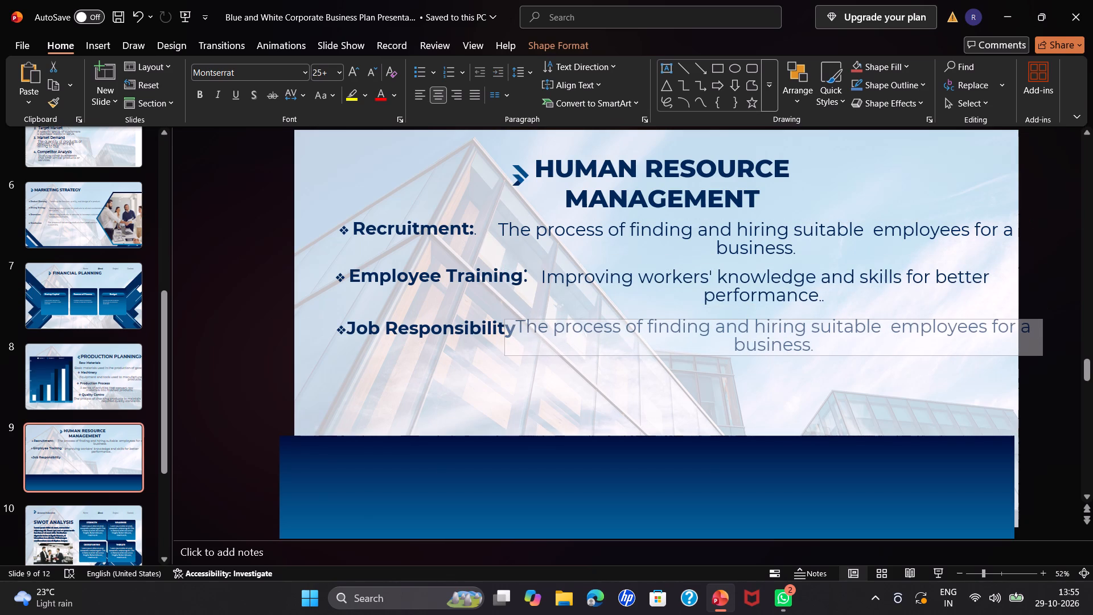
{"action": "left_click_drag", "start_coordinate": [570, 356], "coordinate": [572, 356]}
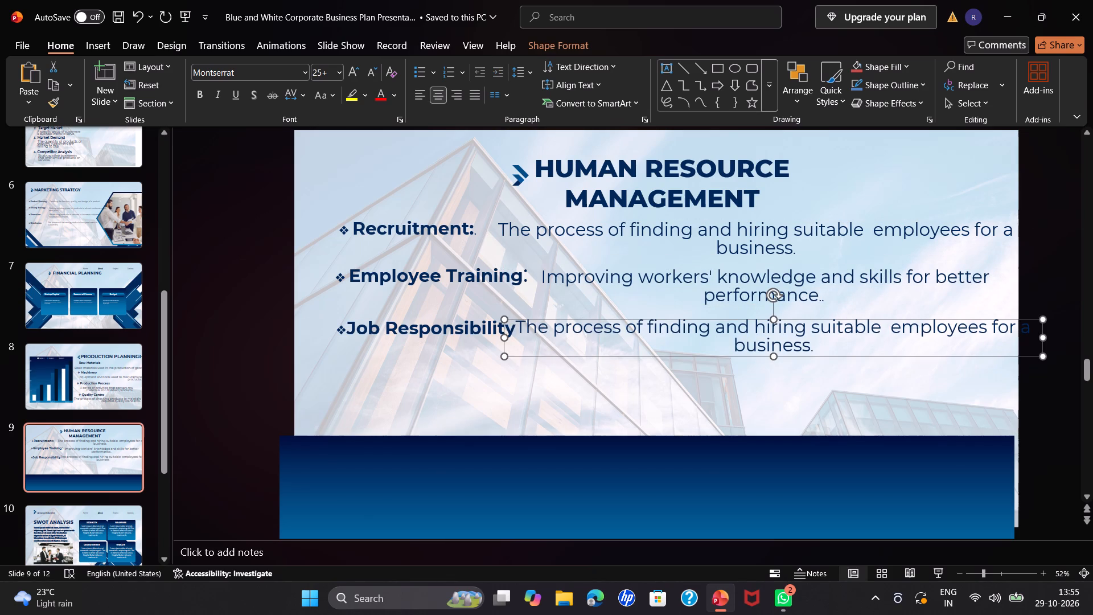
Clear the sentence about finding and hiring suitable employees from the description copy beside "Job Responsibility".
{"action": "left_click_drag", "start_coordinate": [812, 349], "coordinate": [655, 317]}
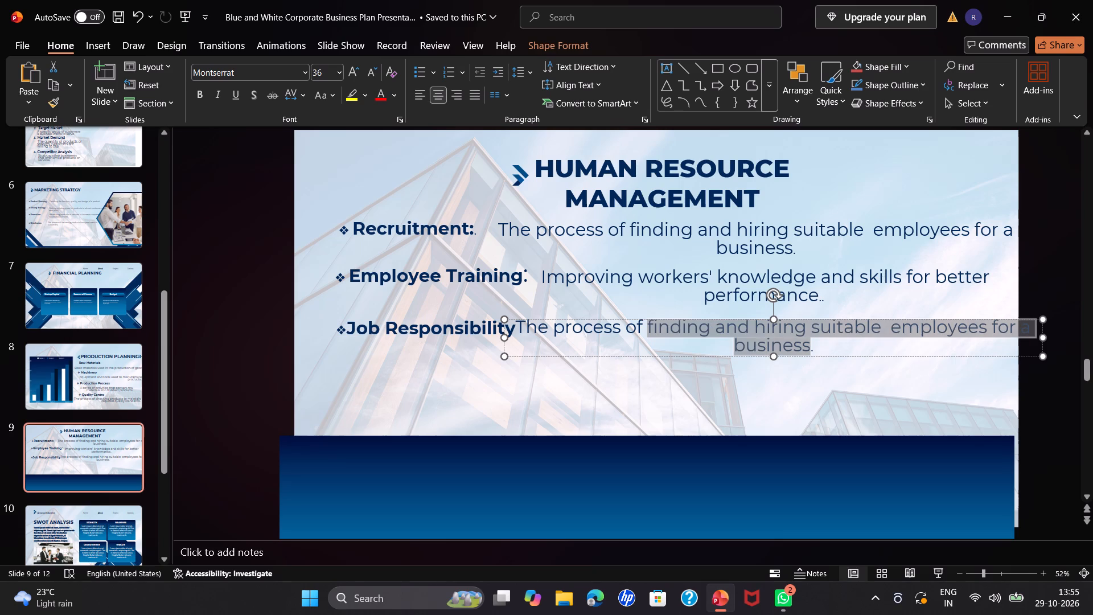
{"action": "left_click_drag", "start_coordinate": [655, 317], "coordinate": [519, 326]}
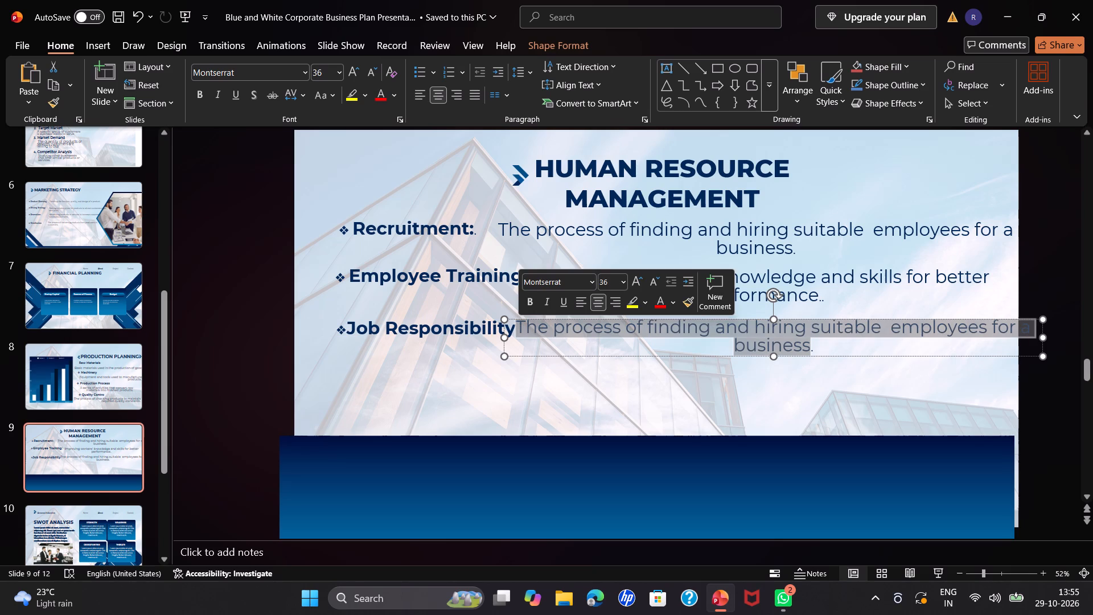
{"action": "key", "text": "BackSpace"}
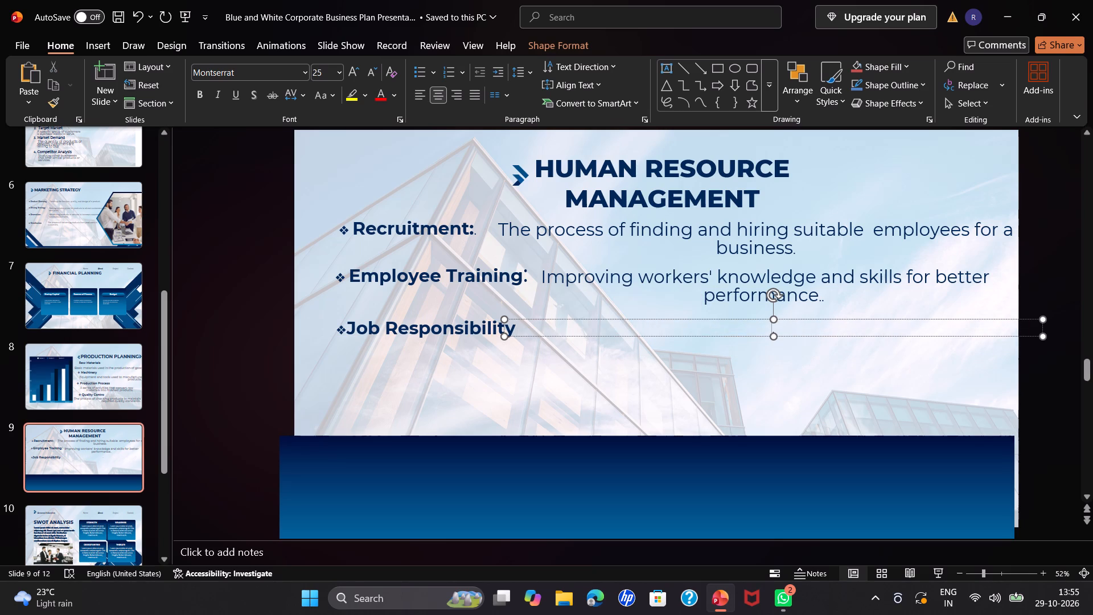
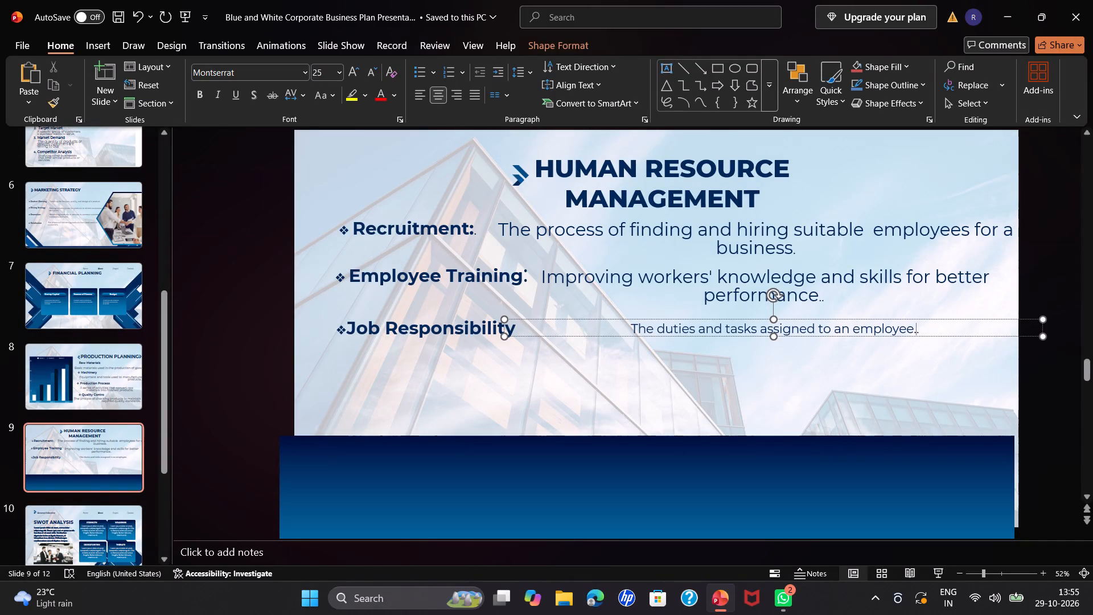
Set the font size of the "The duties and tasks assigned to an employee" description to 36.
{"action": "left_click", "coordinate": [340, 68]}
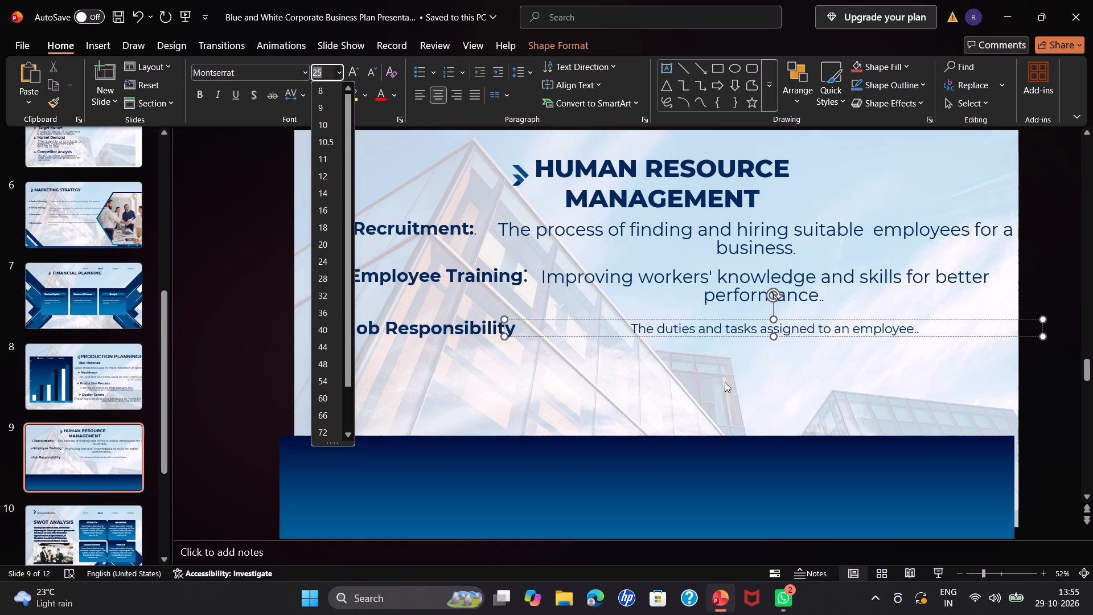
{"action": "left_click_drag", "start_coordinate": [916, 325], "coordinate": [894, 327]}
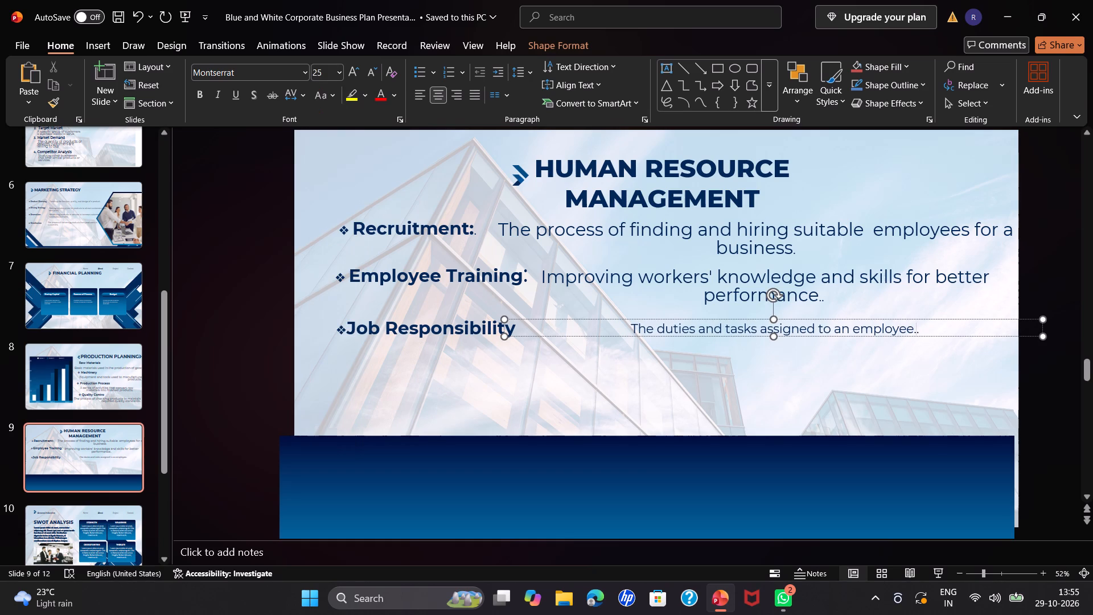
{"action": "left_click_drag", "start_coordinate": [912, 330], "coordinate": [634, 352]}
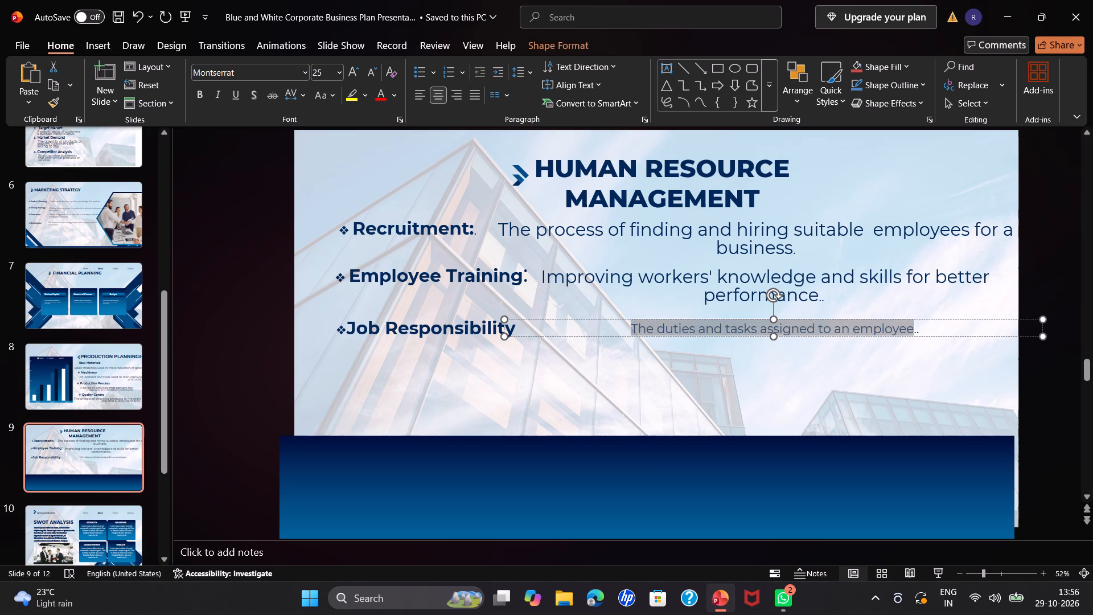
{"action": "left_click_drag", "start_coordinate": [634, 352], "coordinate": [622, 351]}
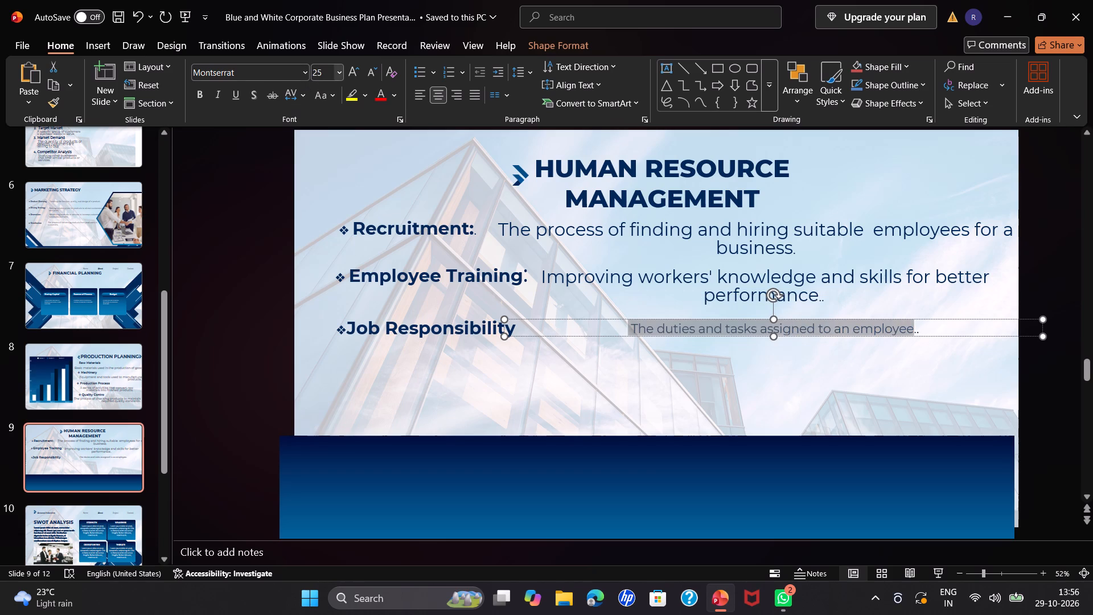
{"action": "left_click", "coordinate": [336, 71]}
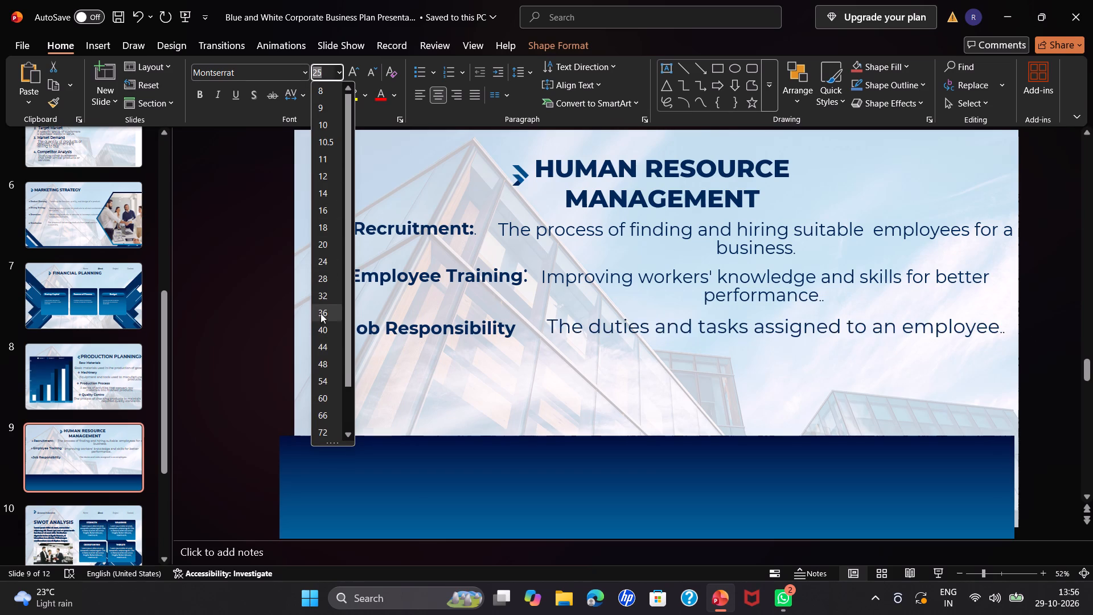
{"action": "left_click", "coordinate": [323, 313]}
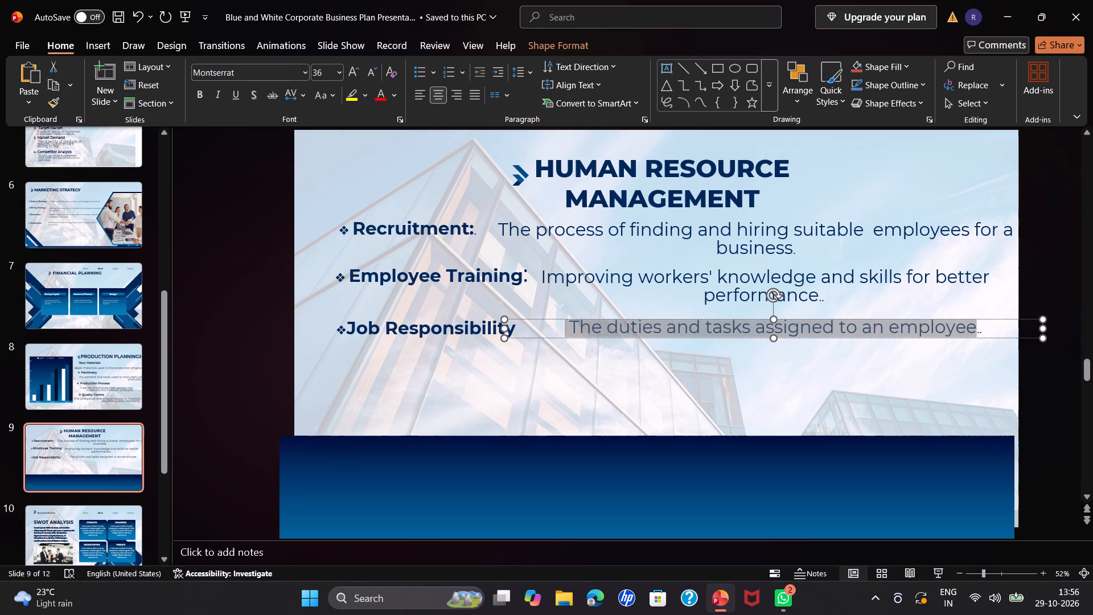
Move the duties and tasks description closer to the "Job Responsibility" heading, roughly level with it.
{"action": "left_click", "coordinate": [530, 341]}
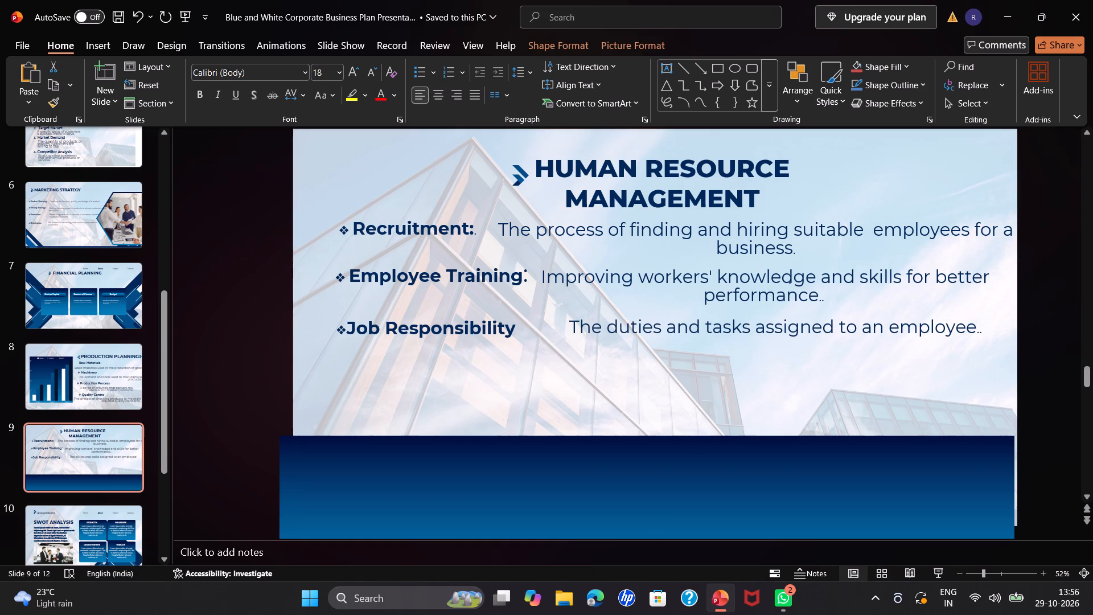
{"action": "left_click", "coordinate": [580, 329]}
{"action": "left_click_drag", "start_coordinate": [556, 337], "coordinate": [520, 340]}
{"action": "left_click", "coordinate": [550, 395]}
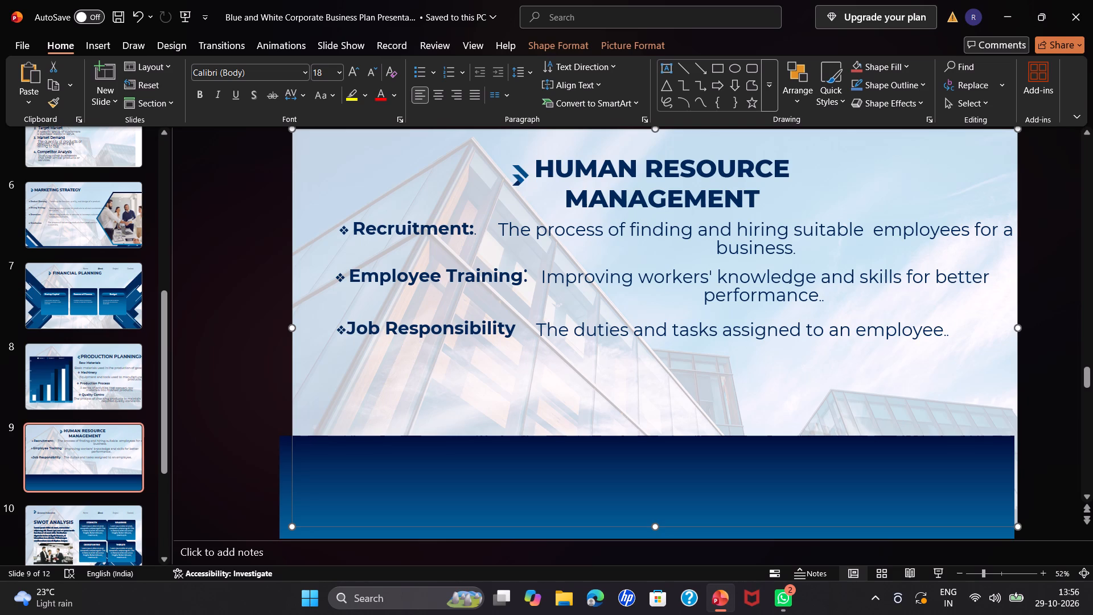
{"action": "left_click", "coordinate": [484, 428]}
{"action": "left_click", "coordinate": [445, 413]}
Duplicate the "Job Responsibility" heading and place the copy below the original, above the dark blue band.
{"action": "left_click", "coordinate": [438, 334]}
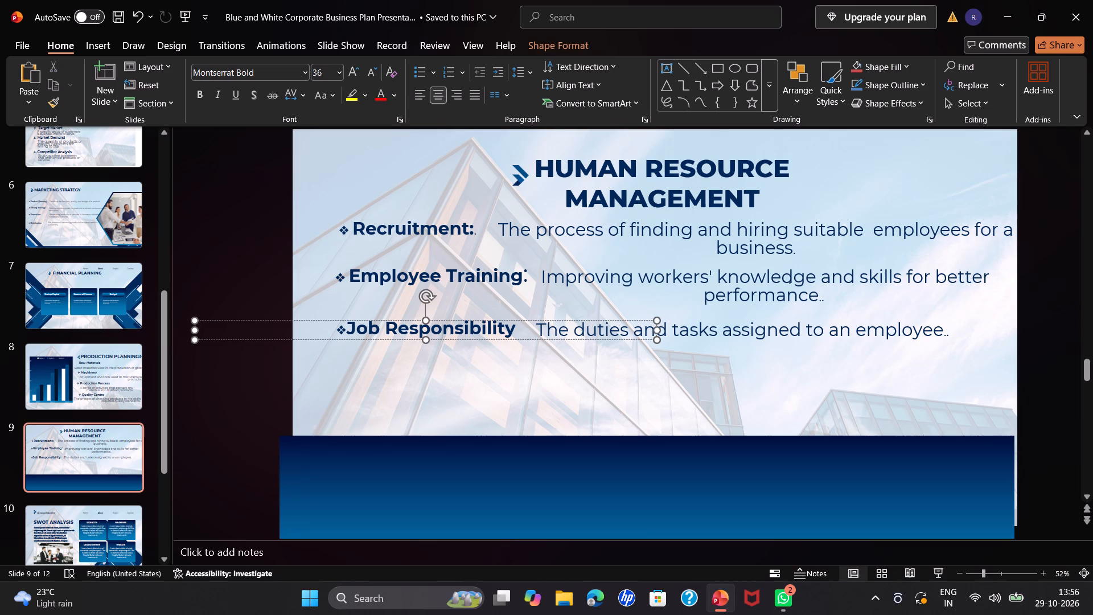
{"action": "left_click_drag", "start_coordinate": [445, 341], "coordinate": [456, 393]}
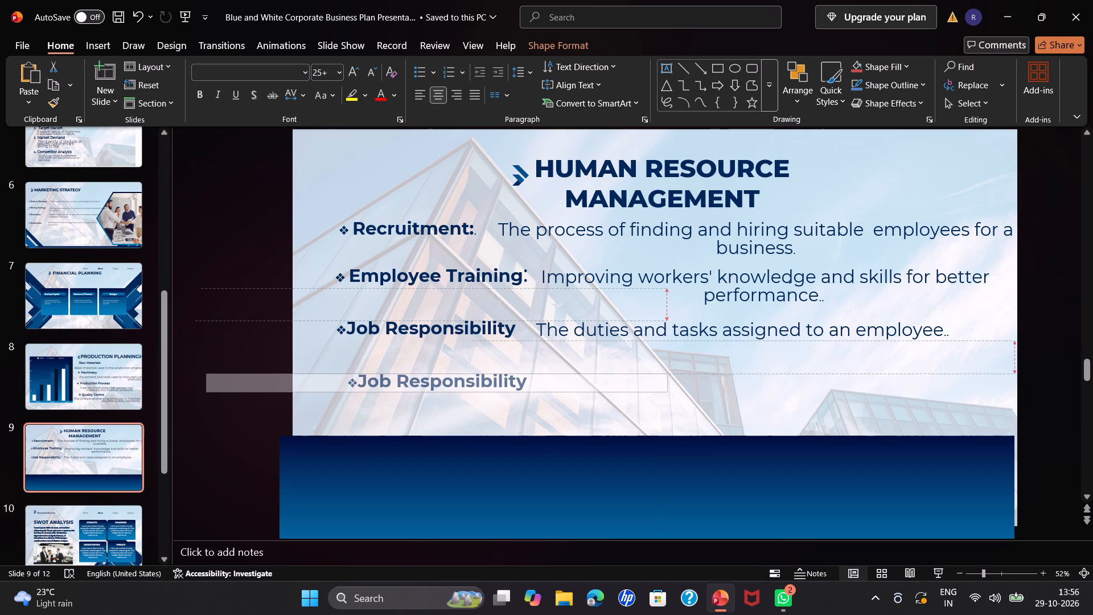
{"action": "left_click_drag", "start_coordinate": [456, 393], "coordinate": [452, 393]}
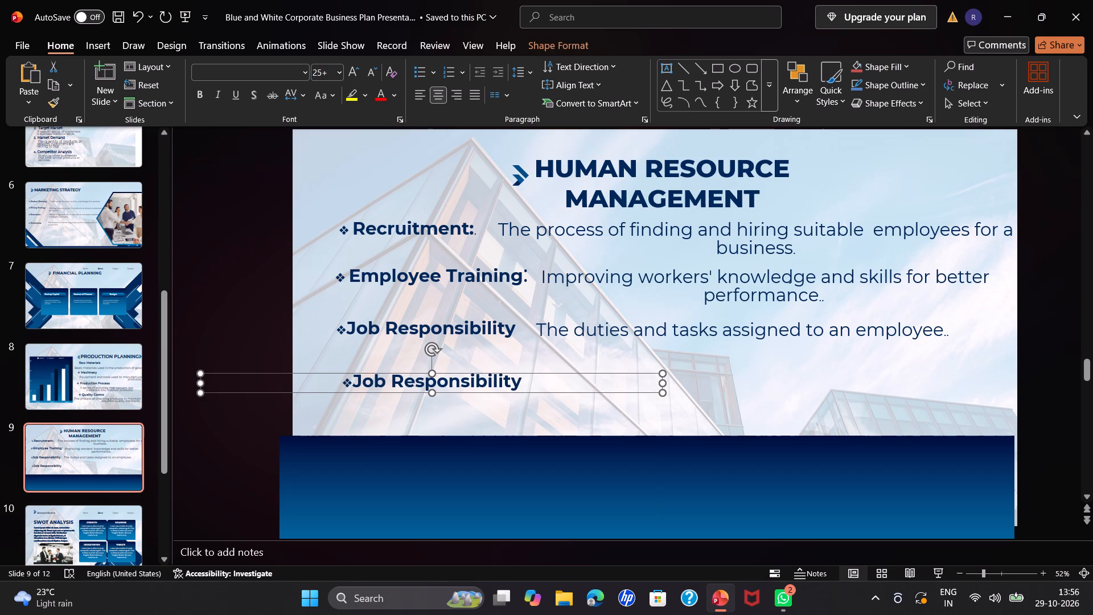
Clear the "Job Responsibility" text from the lower heading copy, keeping its bullet.
{"action": "left_click_drag", "start_coordinate": [520, 382], "coordinate": [348, 395]}
{"action": "key", "text": "BackSpace"}
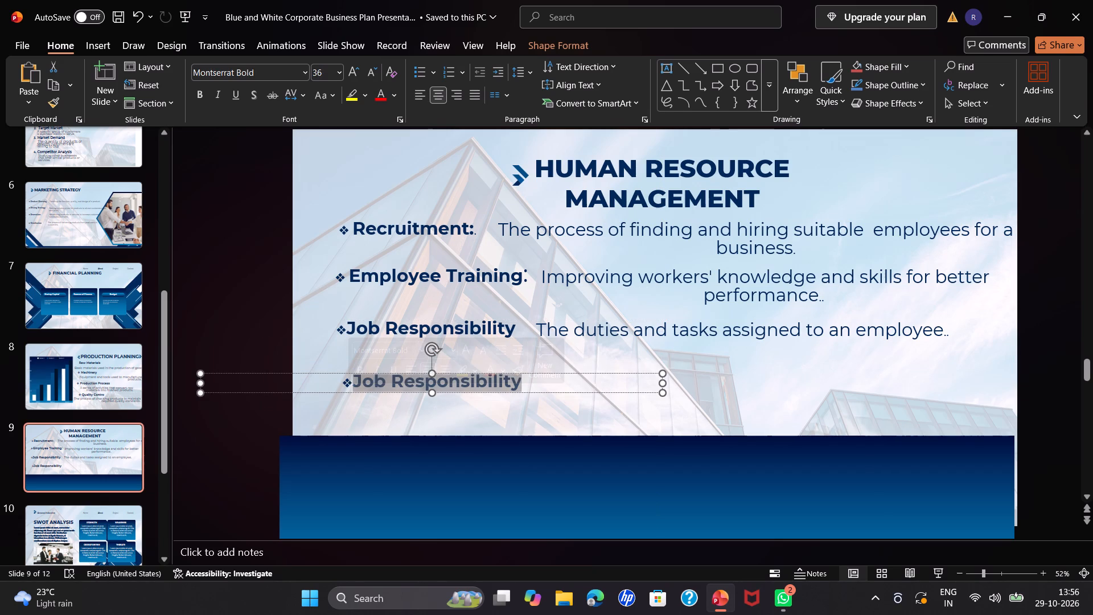
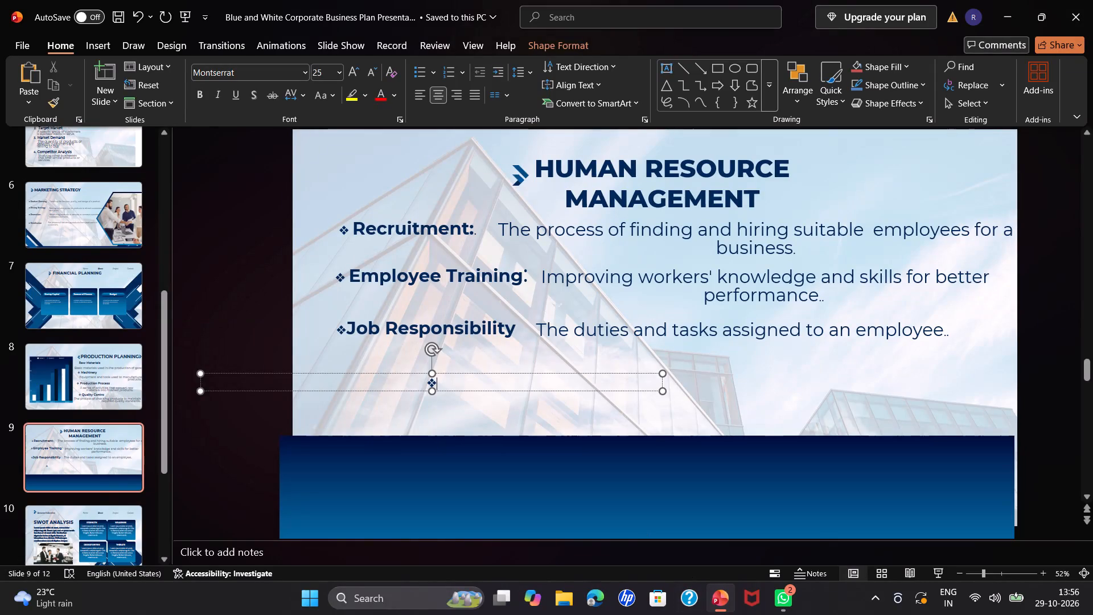
Paste "Employee Motivation:" into the empty bulleted heading below "Job Responsibility".
{"action": "key", "text": "ctrl+v"}
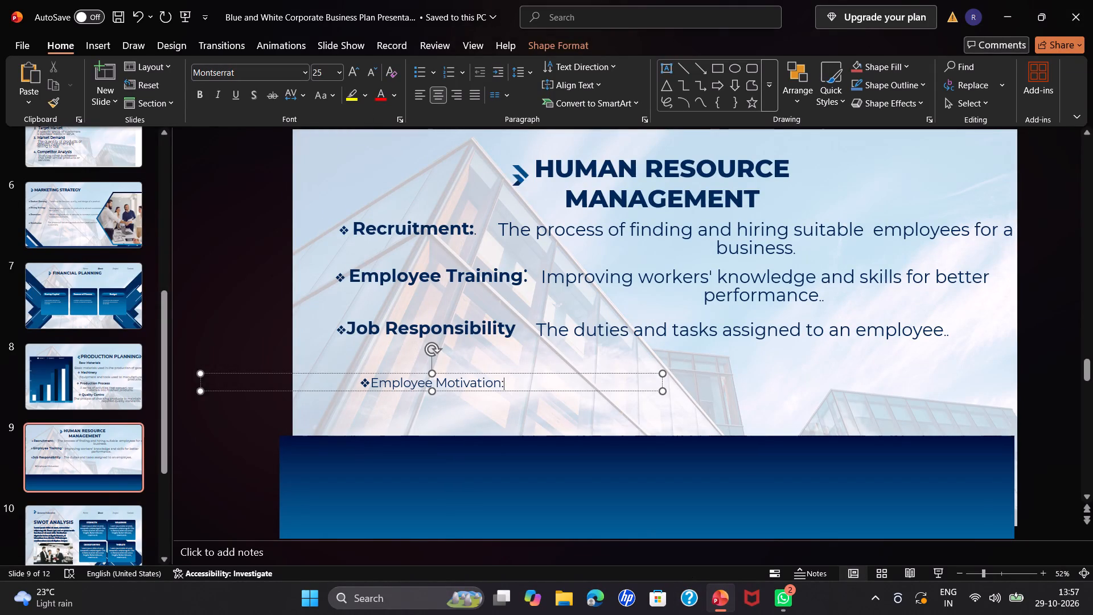
Format the "Employee Motivation" heading text in Montserrat Bold at font size 36.
{"action": "left_click_drag", "start_coordinate": [500, 383], "coordinate": [428, 388]}
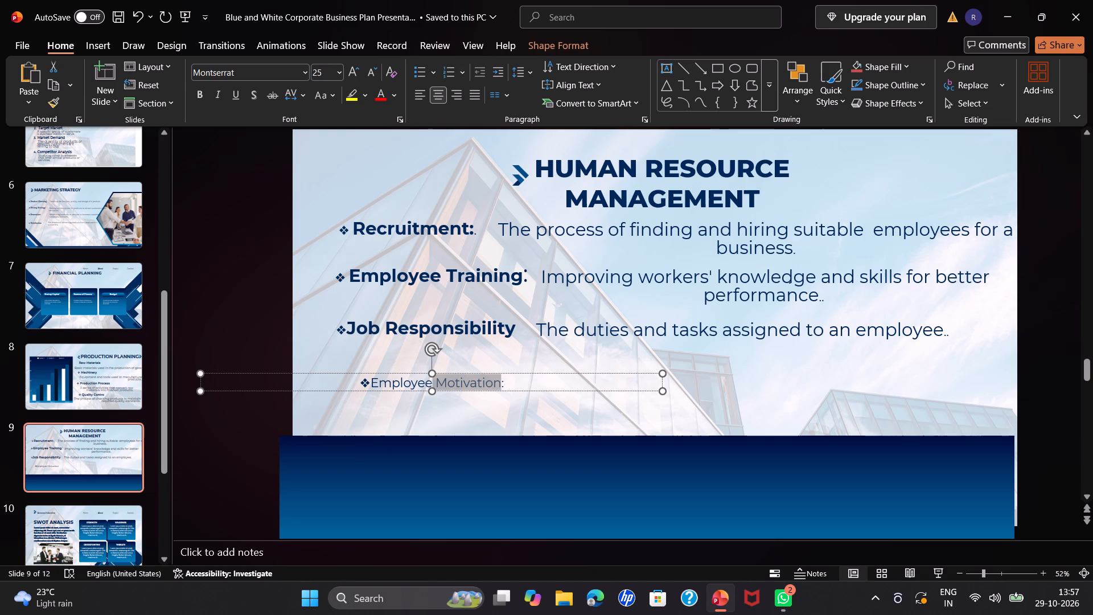
{"action": "left_click_drag", "start_coordinate": [428, 388], "coordinate": [406, 387]}
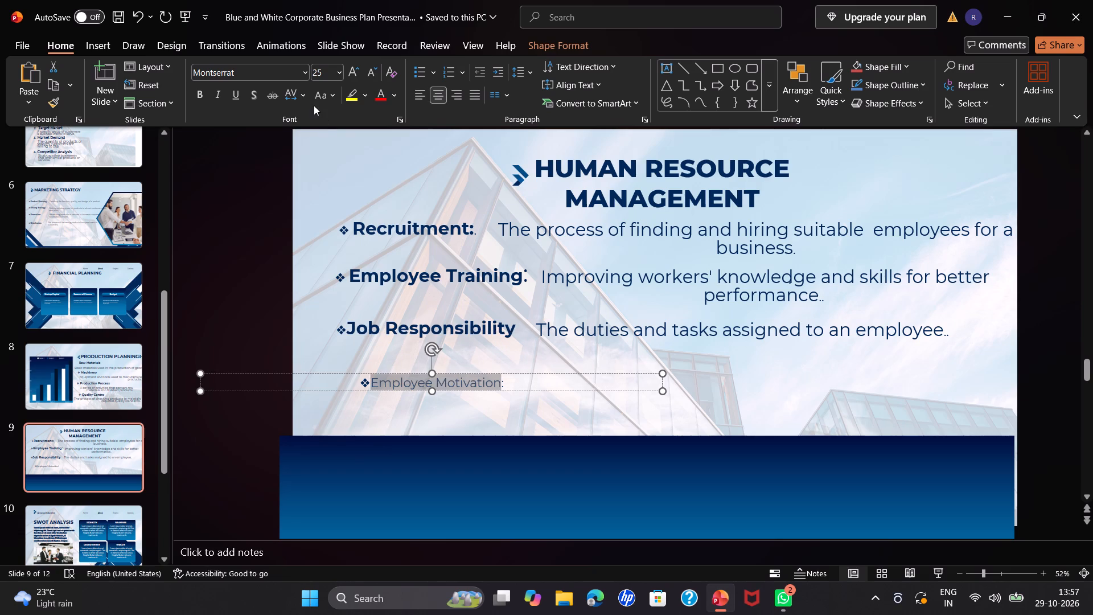
{"action": "left_click", "coordinate": [303, 72]}
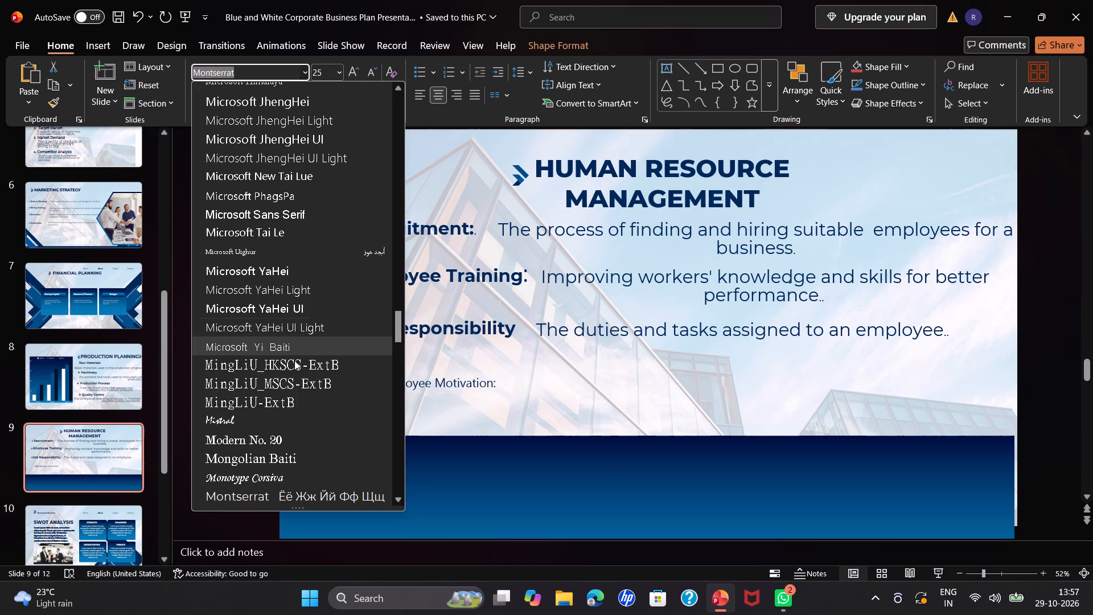
{"action": "scroll", "coordinate": [290, 434], "scroll_direction": "down", "scroll_amount": 2}
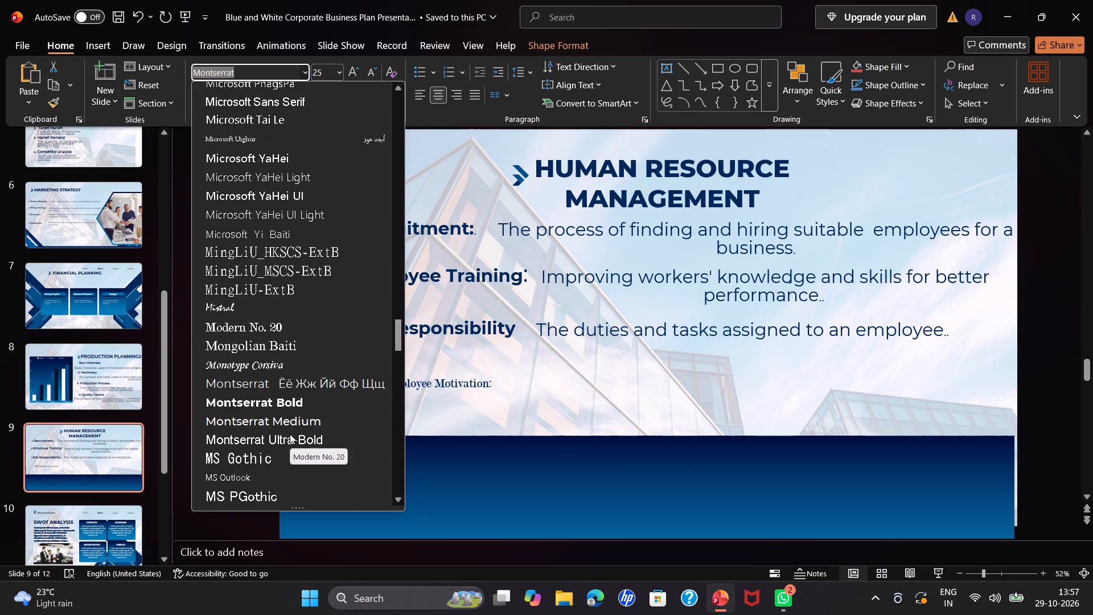
{"action": "left_click", "coordinate": [290, 402]}
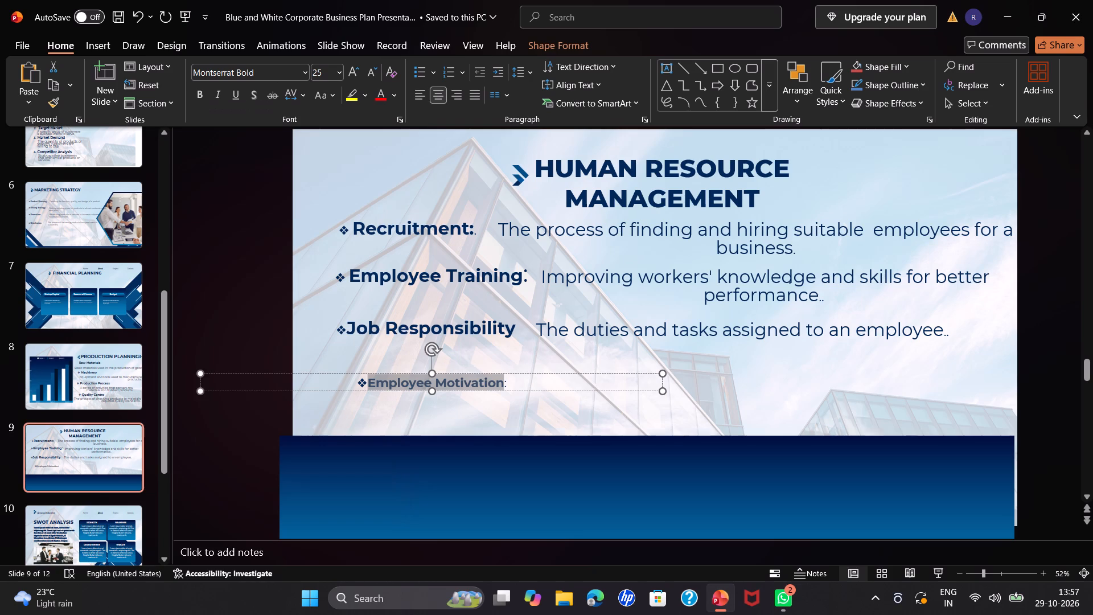
{"action": "left_click", "coordinate": [335, 72]}
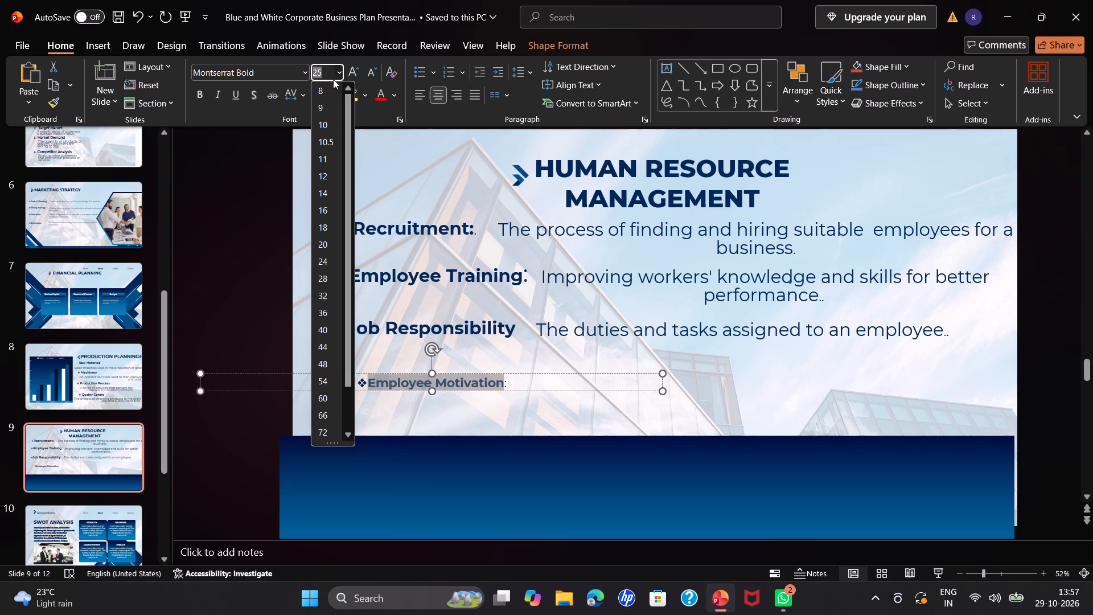
{"action": "left_click", "coordinate": [320, 320]}
{"action": "left_click", "coordinate": [524, 423]}
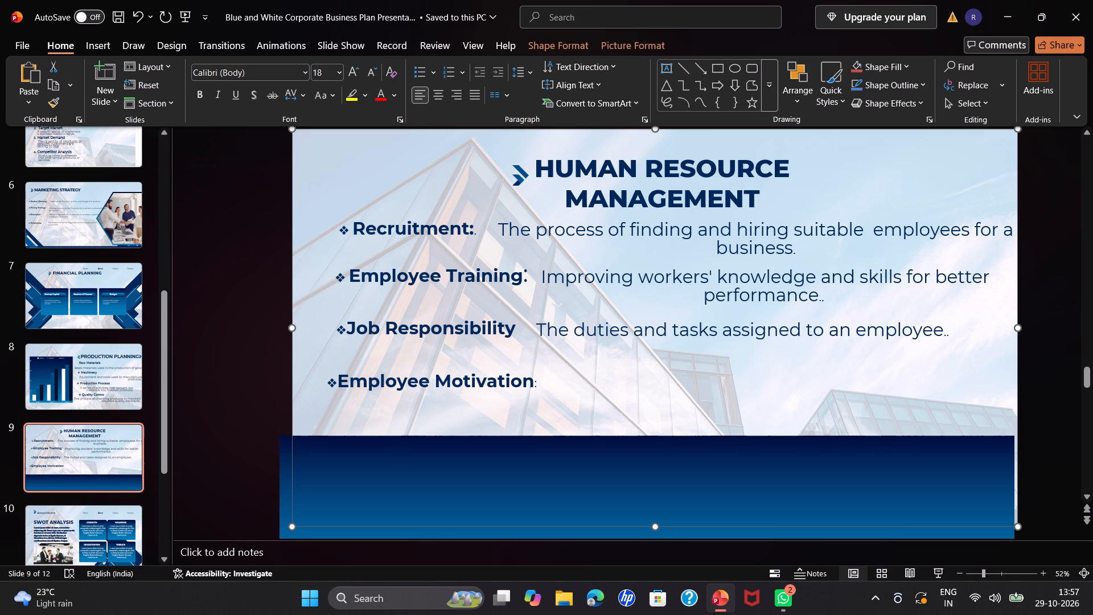
Move the "Employee Motivation" heading slightly so its bullet lines up with the headings above it.
{"action": "left_click", "coordinate": [525, 380]}
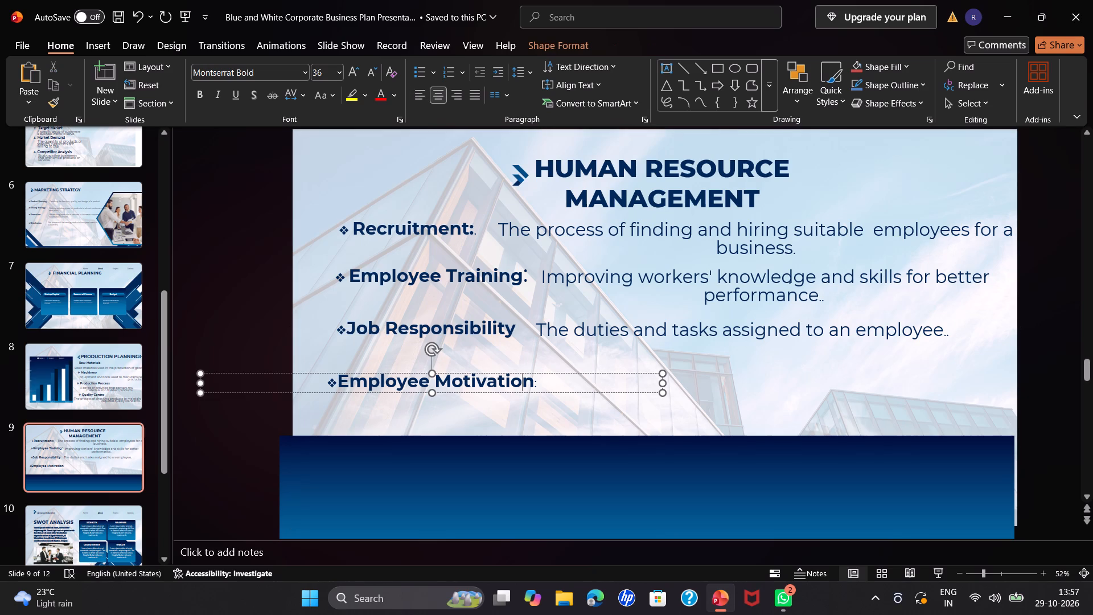
{"action": "left_click_drag", "start_coordinate": [528, 392], "coordinate": [545, 392]}
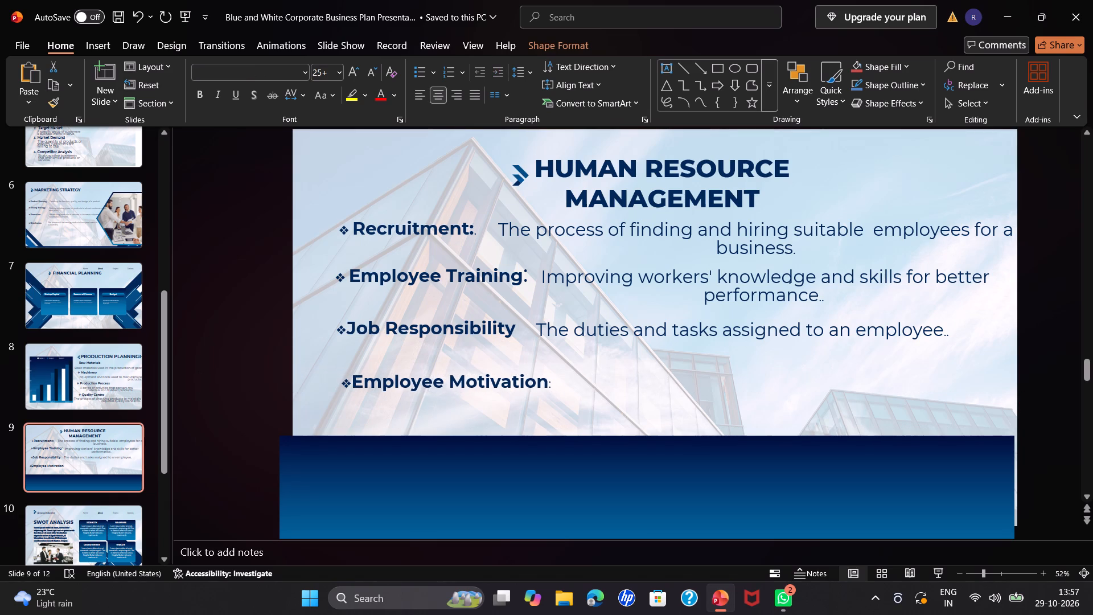
{"action": "left_click_drag", "start_coordinate": [545, 392], "coordinate": [538, 393]}
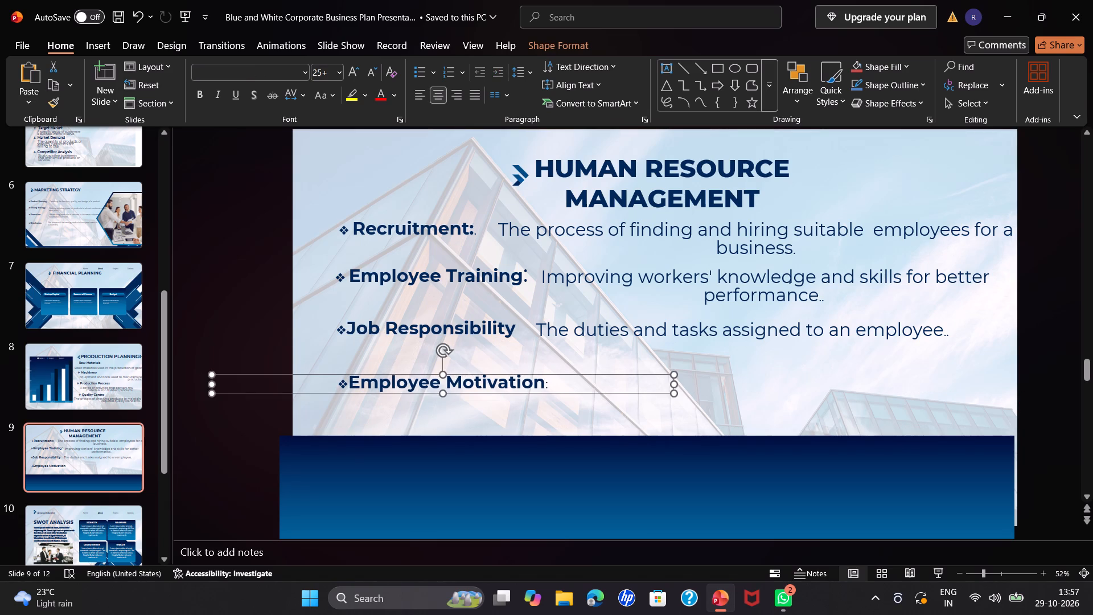
{"action": "left_click", "coordinate": [807, 424]}
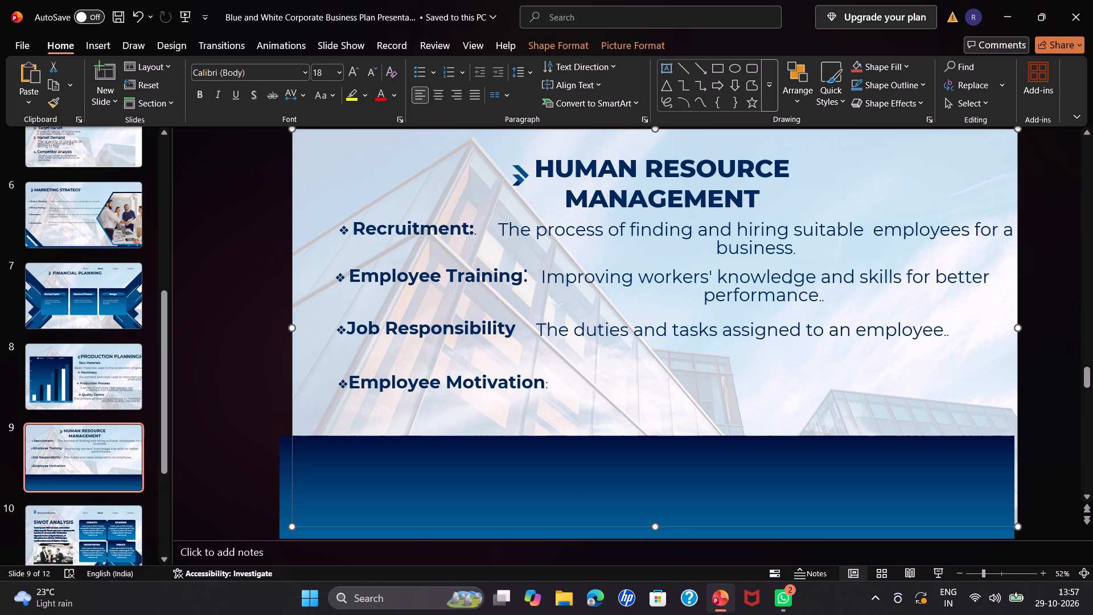
Duplicate the duties and tasks description and place the copy beside the "Employee Motivation" heading, roughly level with it.
{"action": "left_click", "coordinate": [640, 333]}
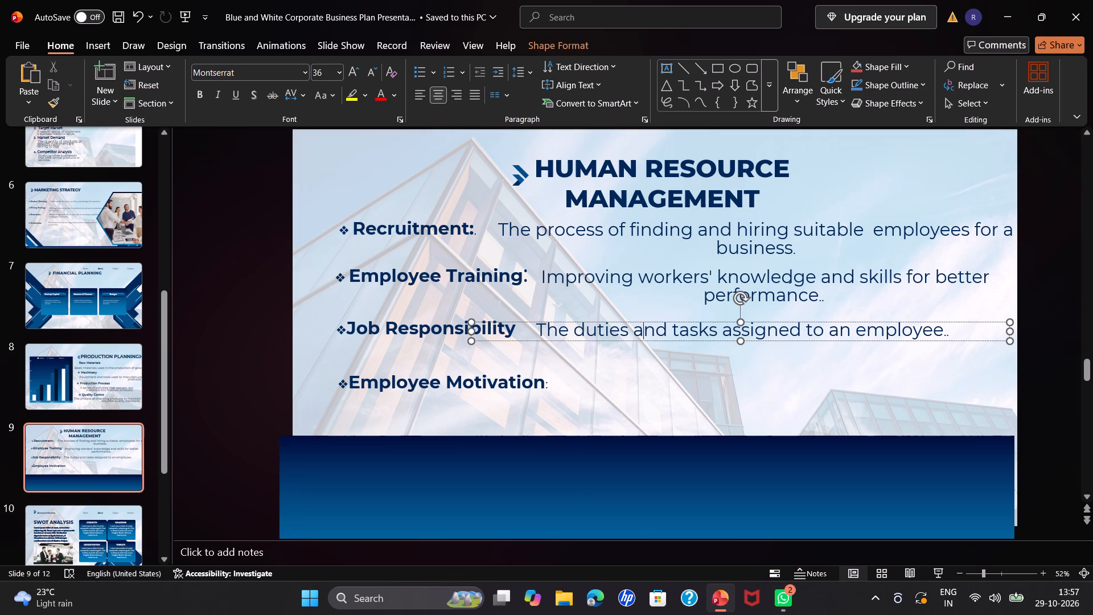
{"action": "left_click_drag", "start_coordinate": [650, 342], "coordinate": [650, 341]}
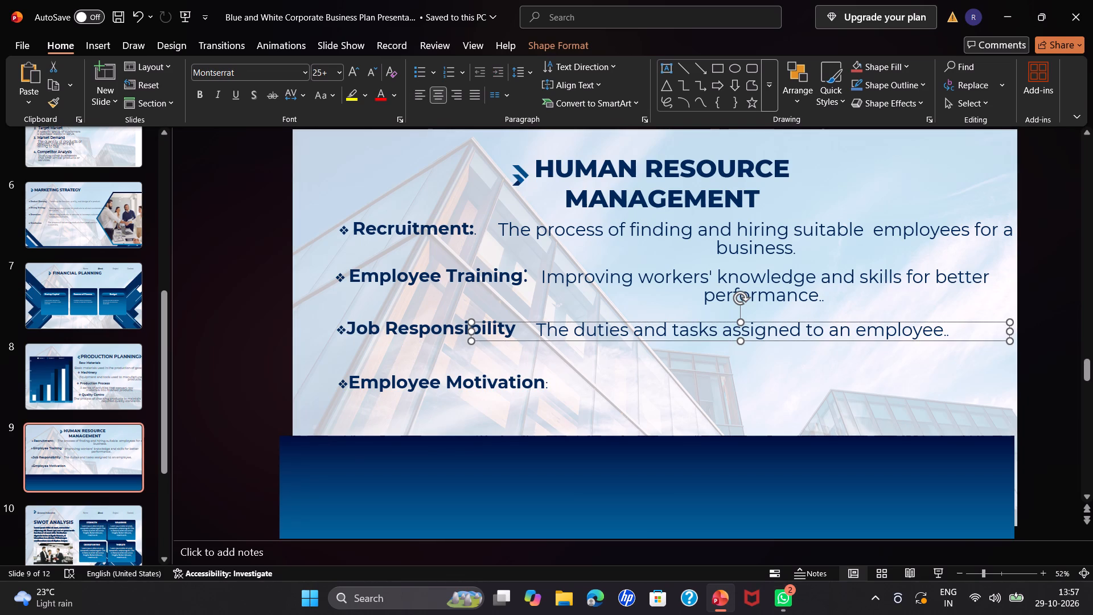
{"action": "left_click_drag", "start_coordinate": [650, 341], "coordinate": [670, 396]}
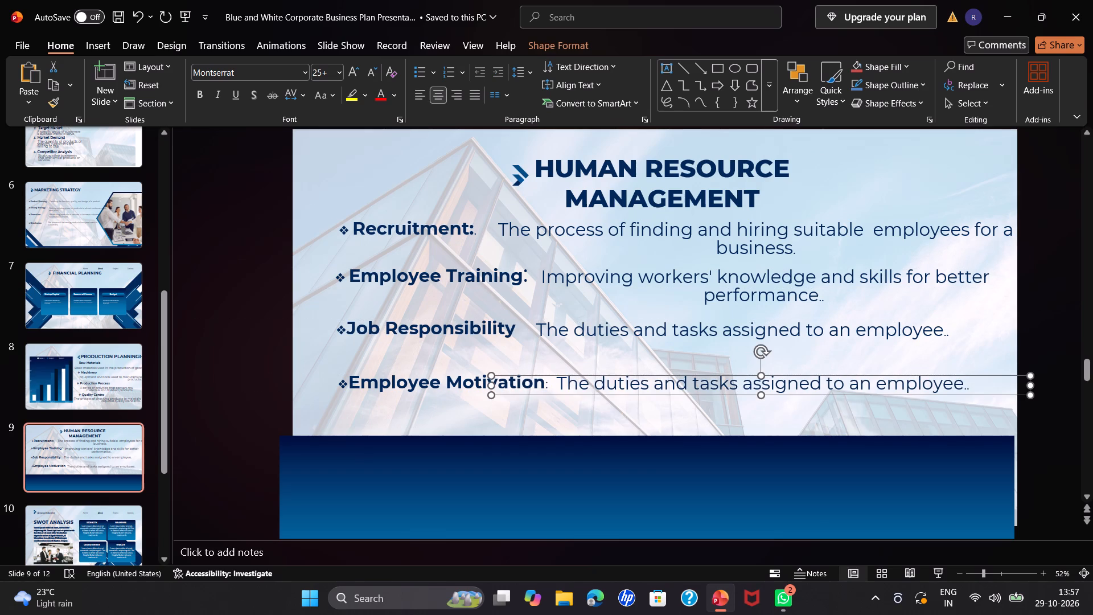
Clear all the text from the description copy beside "Employee Motivation".
{"action": "left_click_drag", "start_coordinate": [967, 386], "coordinate": [954, 386]}
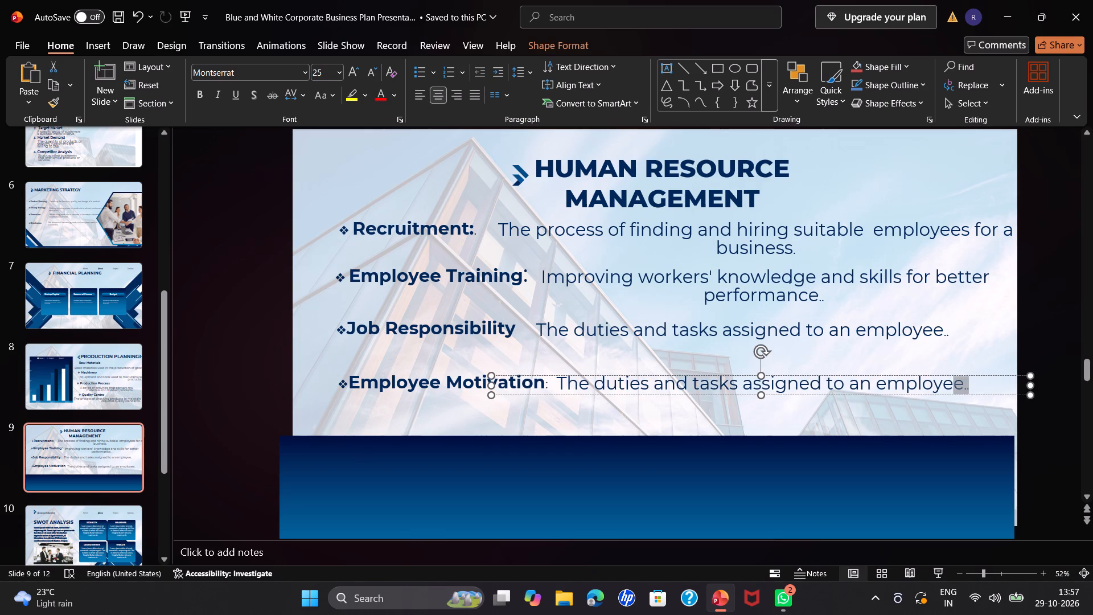
{"action": "left_click_drag", "start_coordinate": [954, 386], "coordinate": [576, 399]}
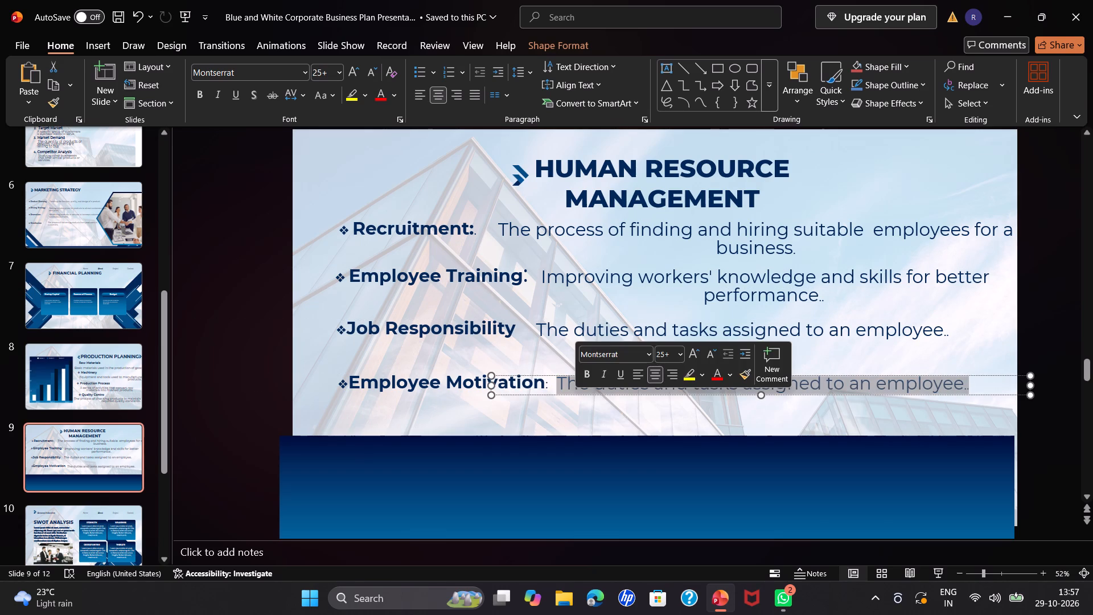
{"action": "key", "text": "BackSpace"}
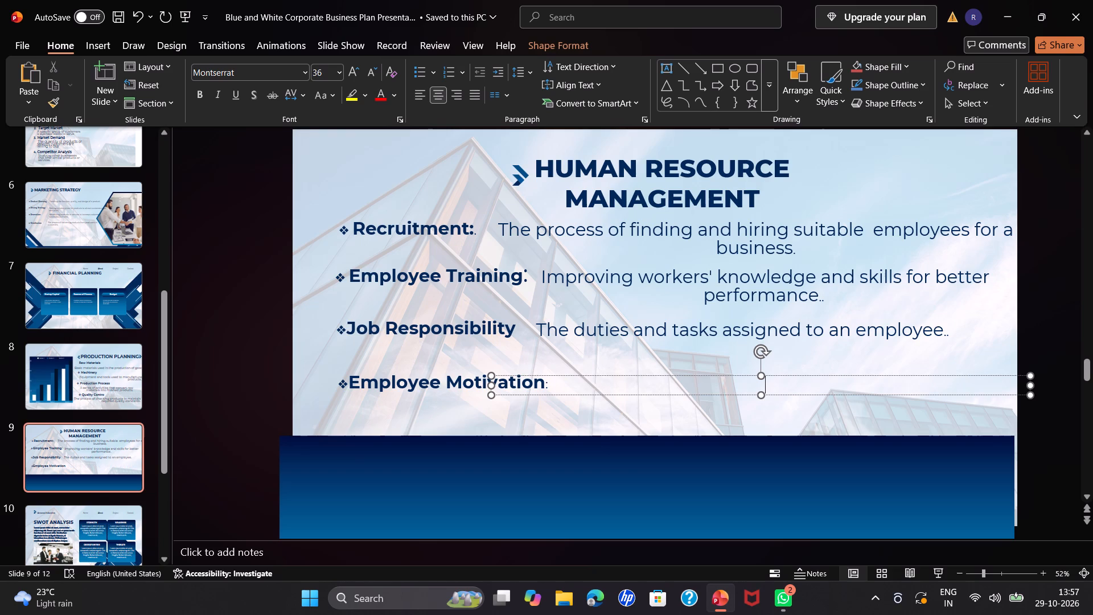
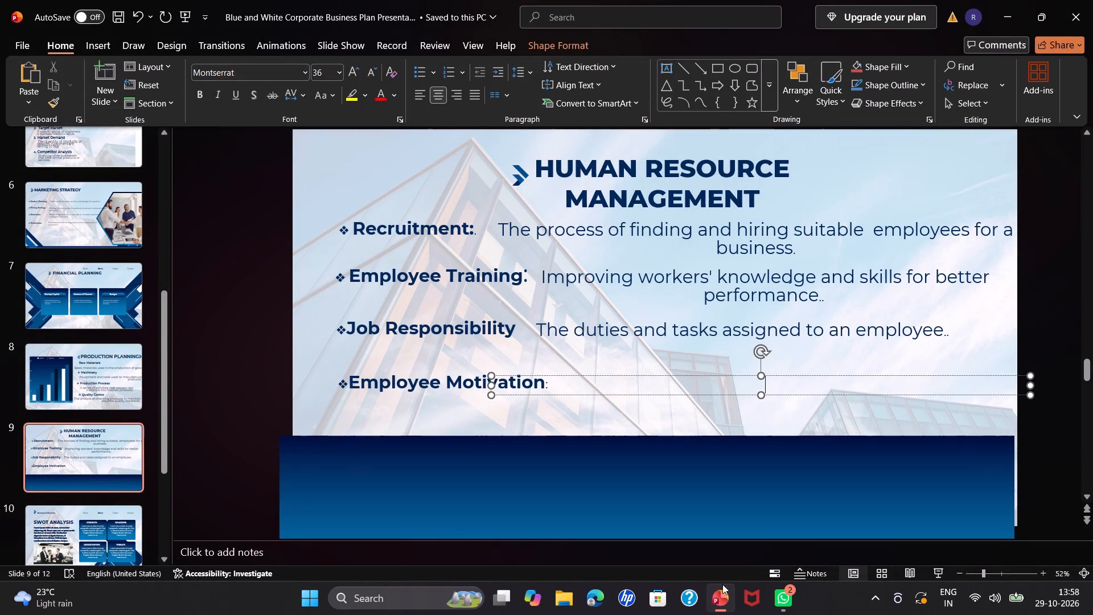
Paste the description "Encouraging employees to work efficiently and achieve business goals." into the emptied text box beside "Employee Motivation".
{"action": "key", "text": "ctrl+v"}
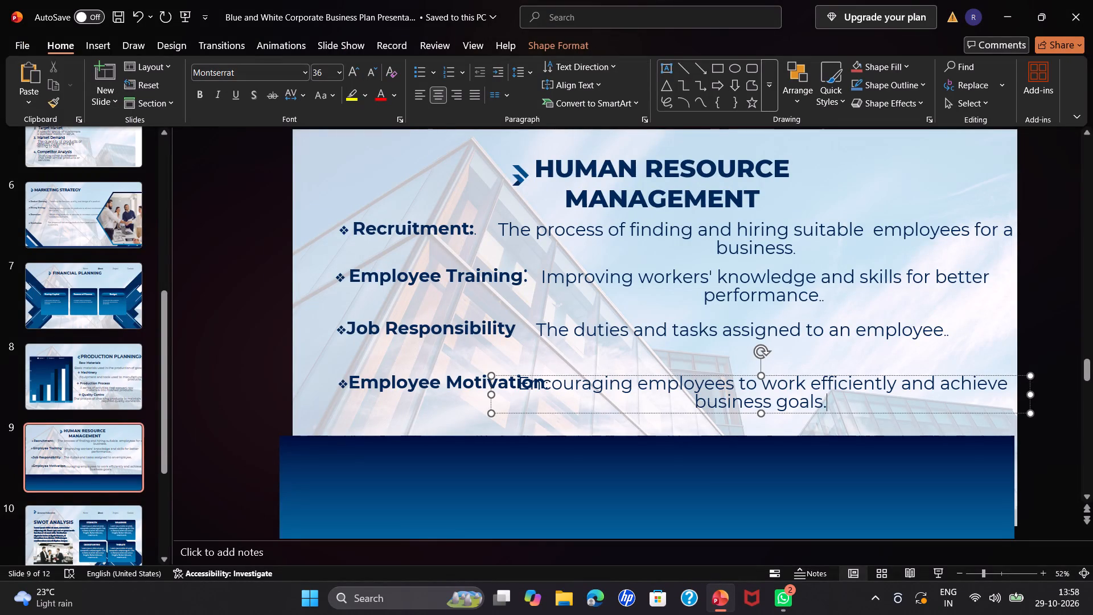
Narrow the Employee Motivation description box from its heading side and shift it so the text clears the heading and stays within the slide.
{"action": "left_click_drag", "start_coordinate": [494, 416], "coordinate": [513, 416]}
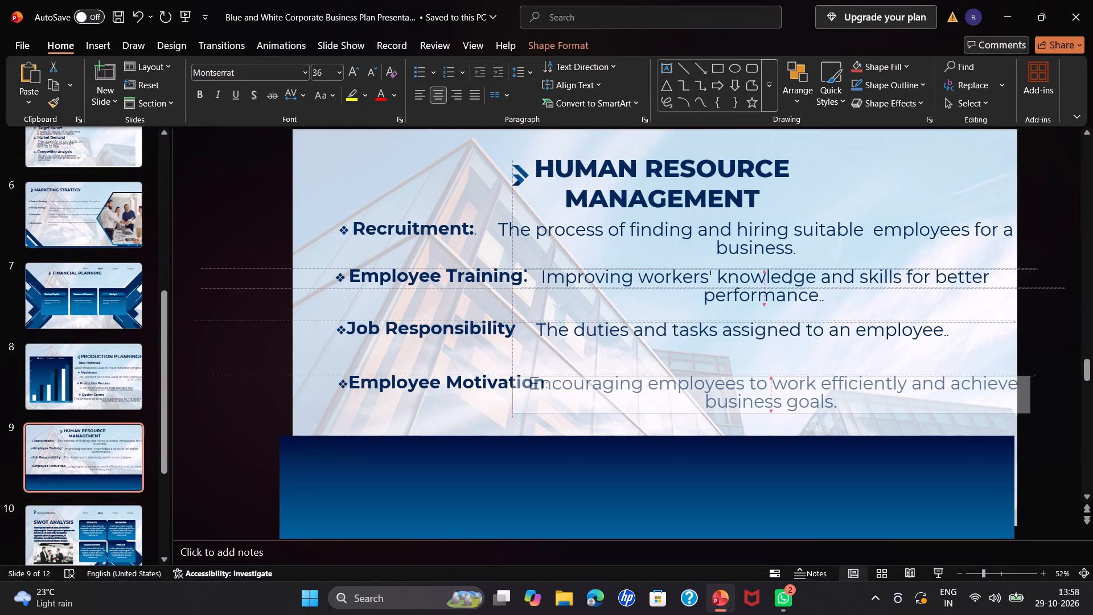
{"action": "left_click_drag", "start_coordinate": [513, 416], "coordinate": [523, 421]}
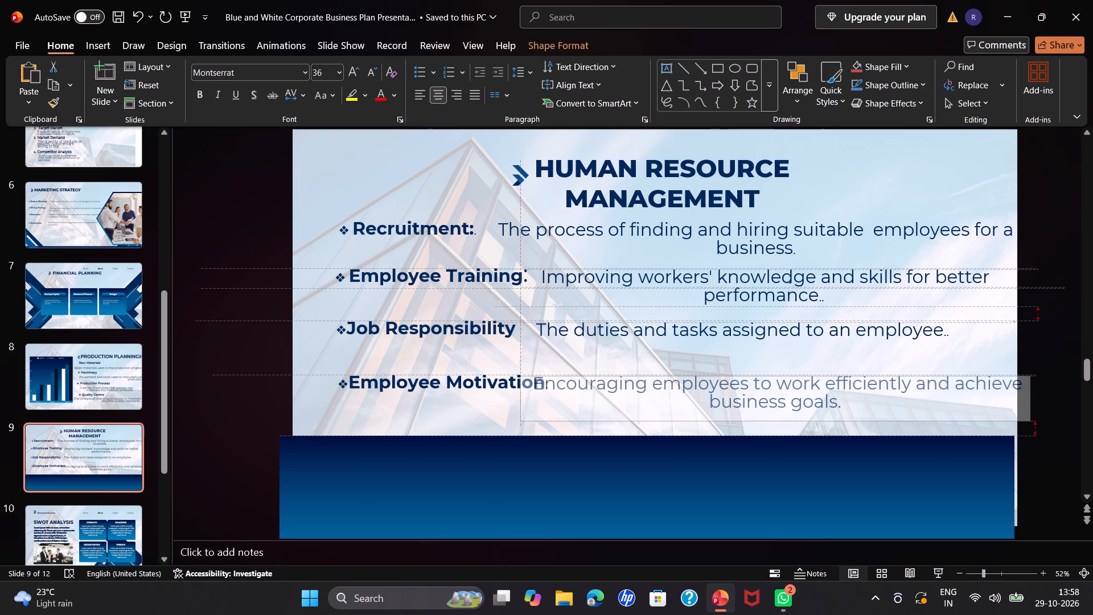
{"action": "left_click_drag", "start_coordinate": [523, 421], "coordinate": [532, 421]}
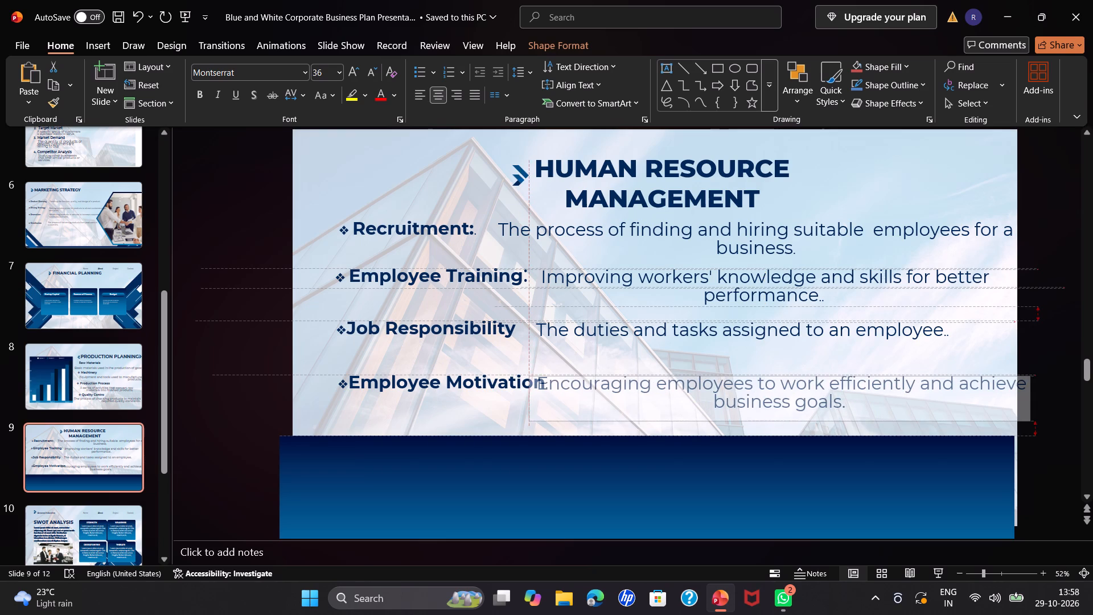
{"action": "left_click_drag", "start_coordinate": [532, 421], "coordinate": [531, 421]}
{"action": "left_click_drag", "start_coordinate": [531, 421], "coordinate": [536, 421]}
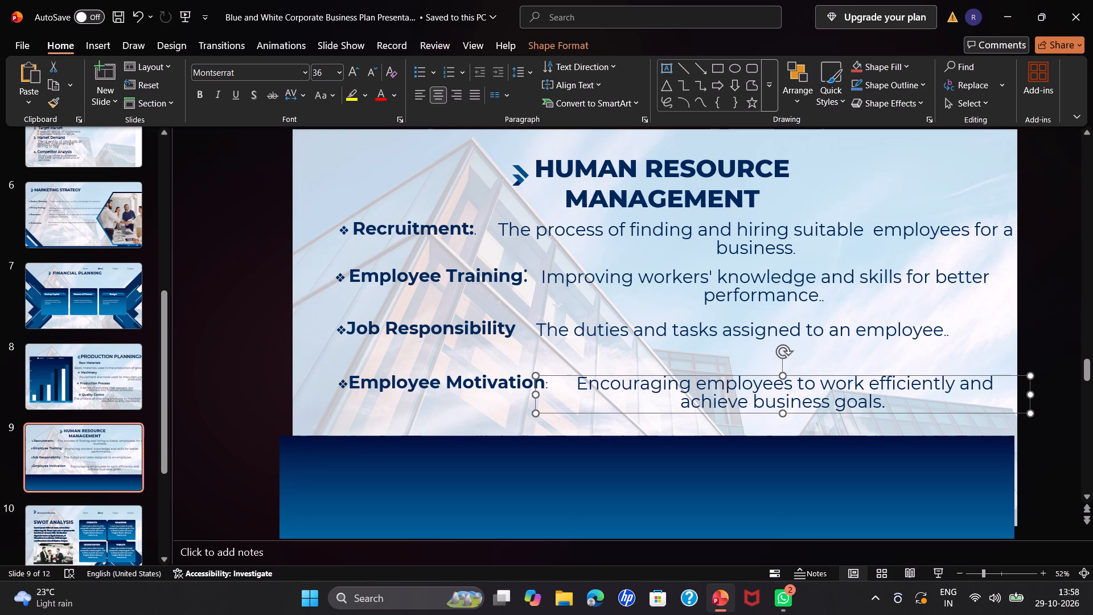
{"action": "left_click_drag", "start_coordinate": [1030, 388], "coordinate": [1015, 387]}
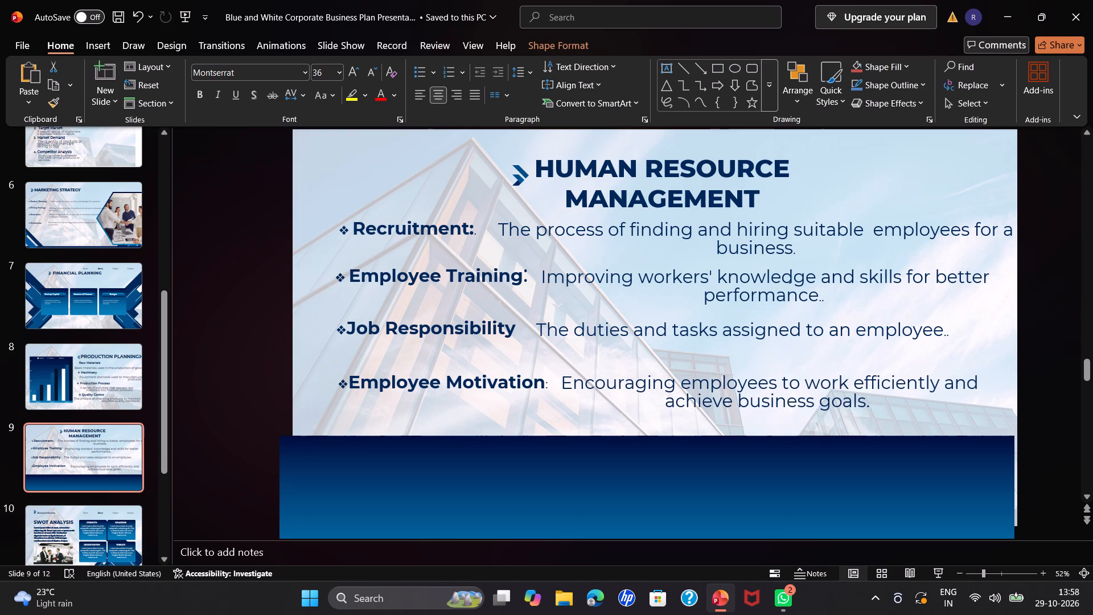
{"action": "left_click_drag", "start_coordinate": [1015, 387], "coordinate": [1011, 383]}
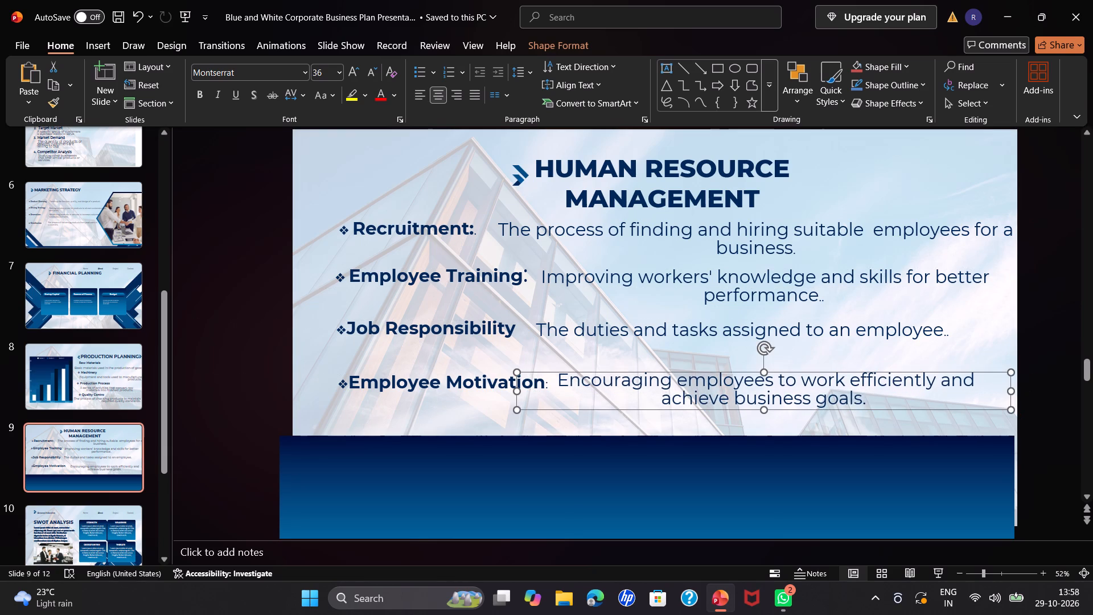
{"action": "left_click", "coordinate": [1041, 360]}
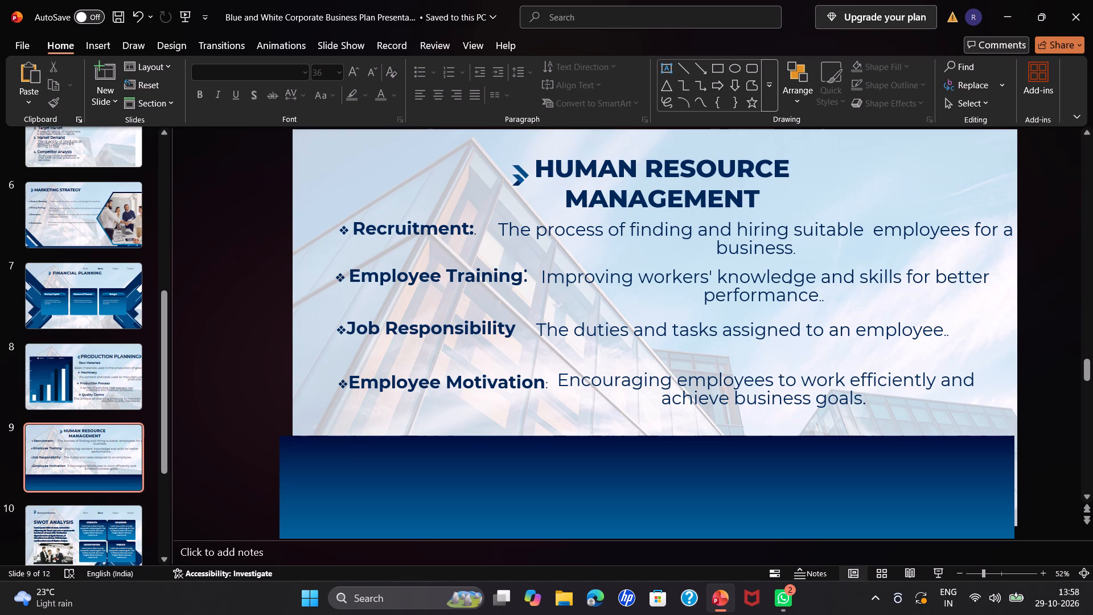
On slide 10, SWOT Analysis, delete the "Arowwai Industries" company name text from the header.
{"action": "scroll", "coordinate": [151, 470], "scroll_direction": "down", "scroll_amount": 2}
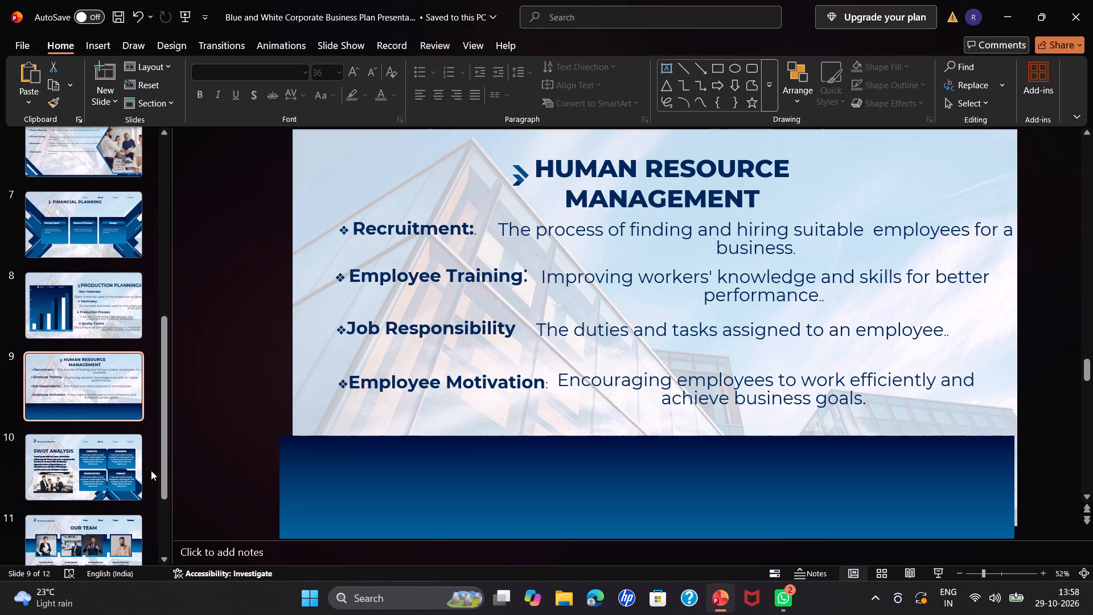
{"action": "left_click", "coordinate": [78, 449]}
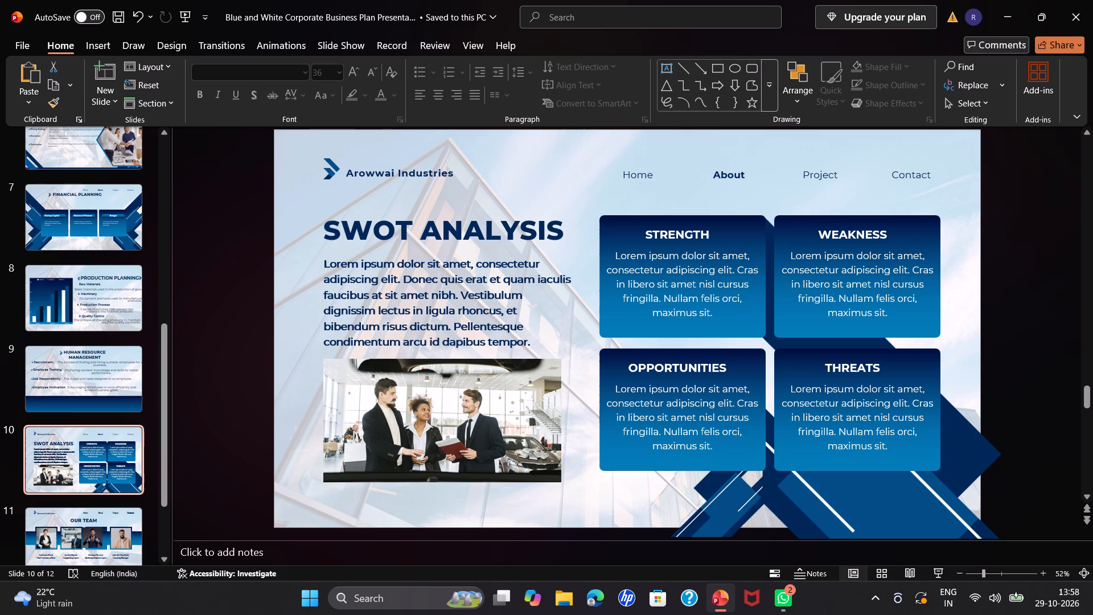
{"action": "left_click_drag", "start_coordinate": [453, 170], "coordinate": [406, 180]}
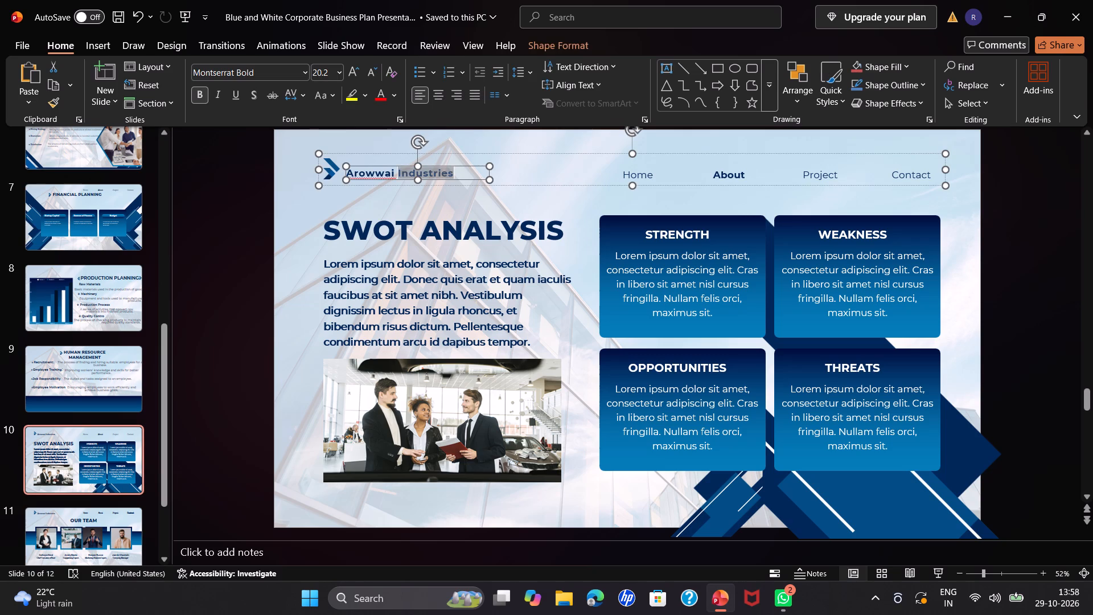
{"action": "left_click_drag", "start_coordinate": [406, 180], "coordinate": [354, 181]}
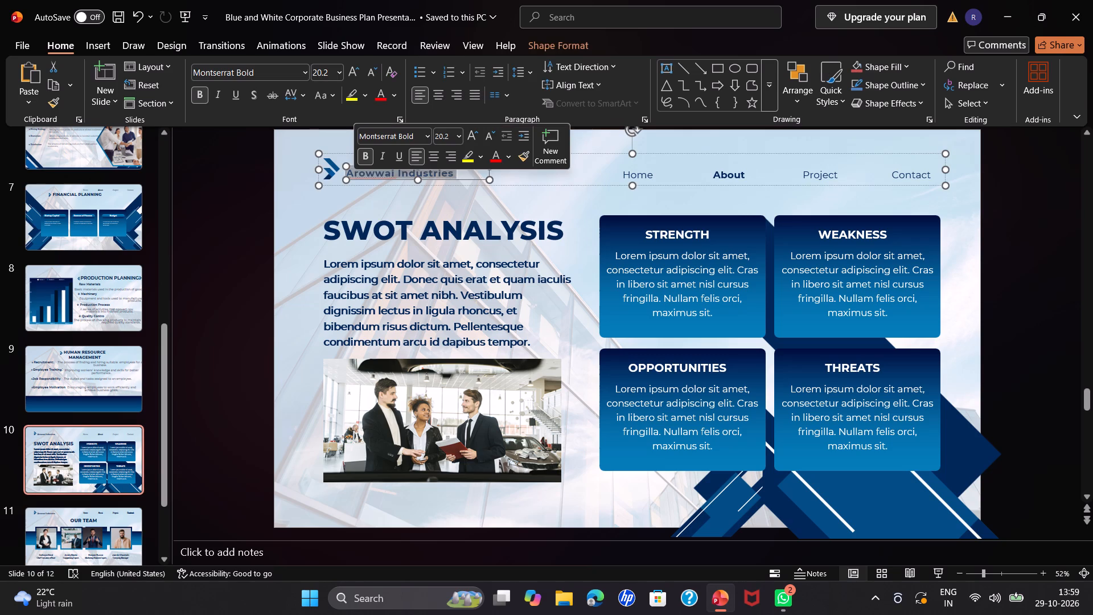
{"action": "key", "text": "BackSpace"}
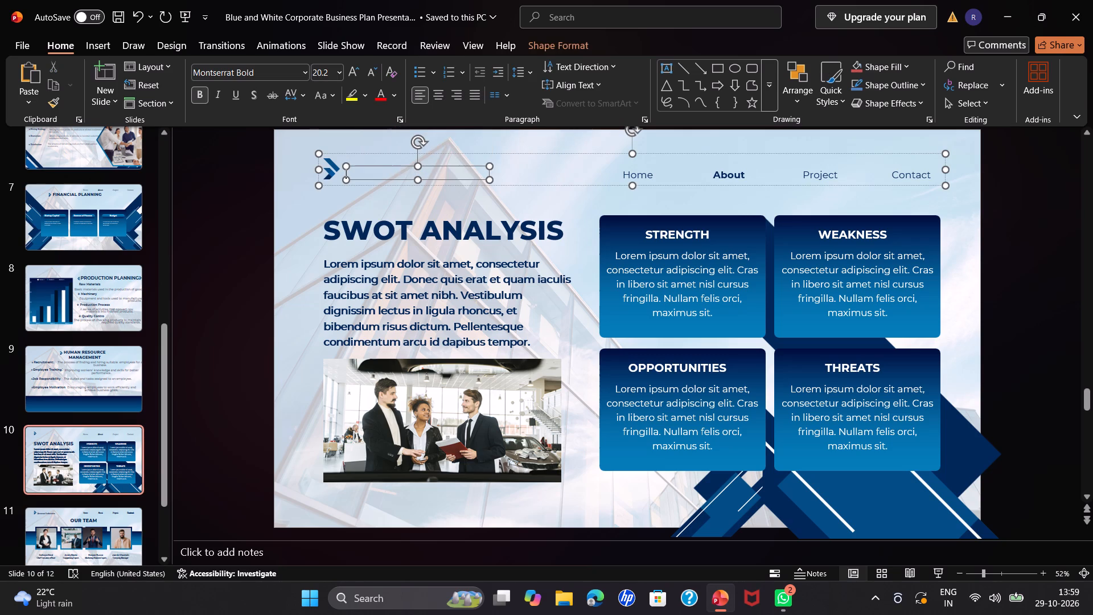
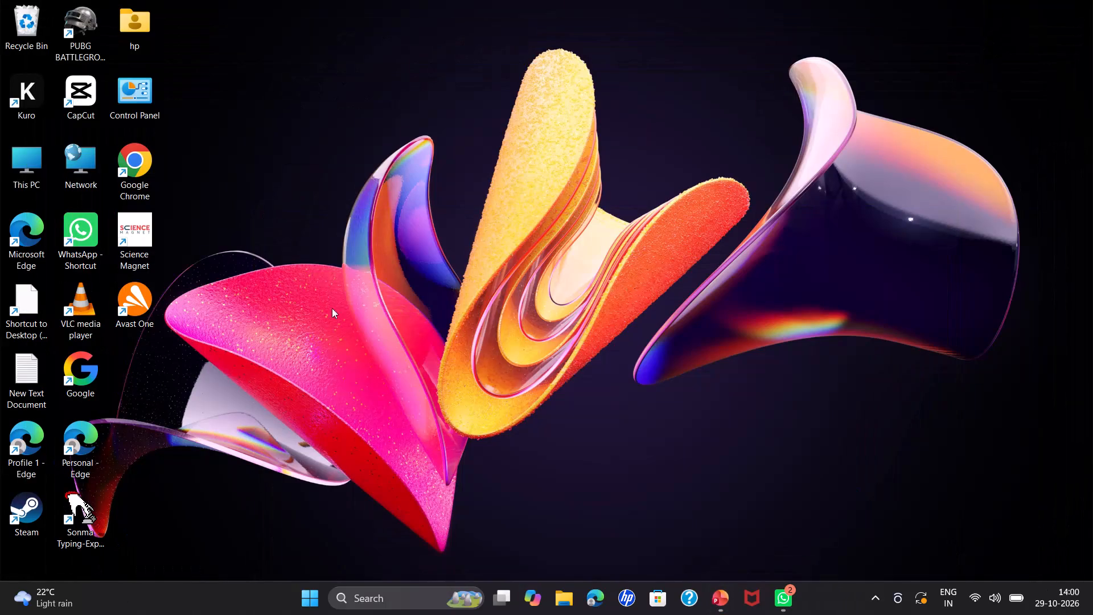
Launch the Kuro application from its desktop shortcut.
{"action": "double_click", "coordinate": [25, 94]}
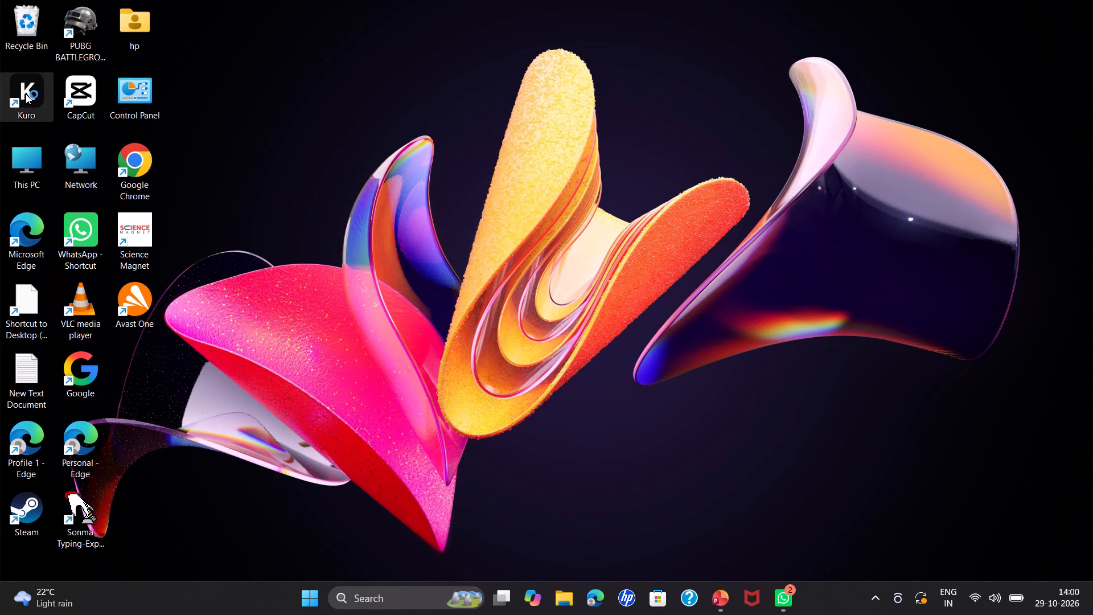